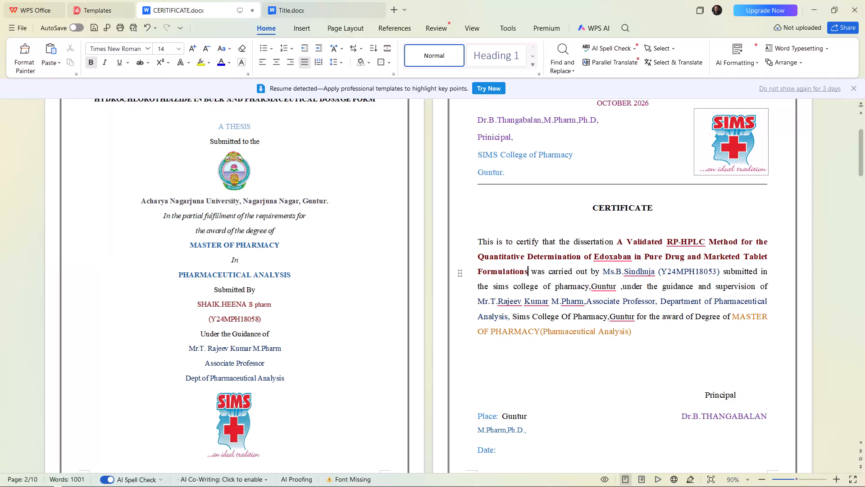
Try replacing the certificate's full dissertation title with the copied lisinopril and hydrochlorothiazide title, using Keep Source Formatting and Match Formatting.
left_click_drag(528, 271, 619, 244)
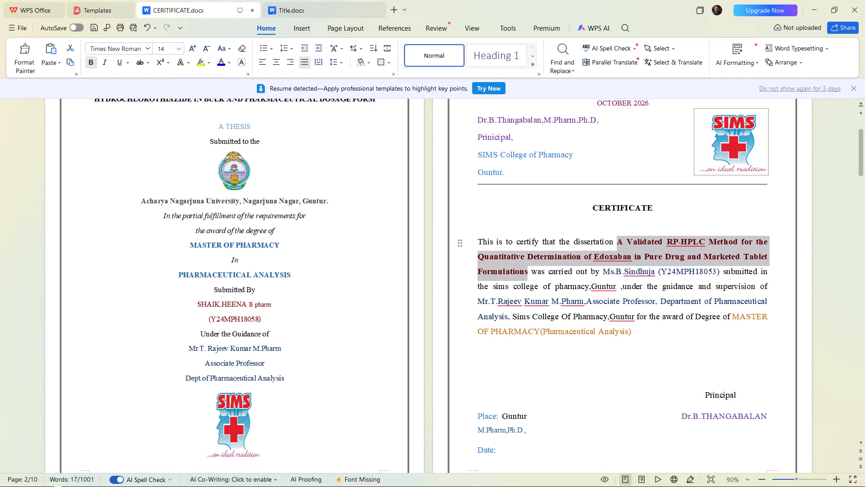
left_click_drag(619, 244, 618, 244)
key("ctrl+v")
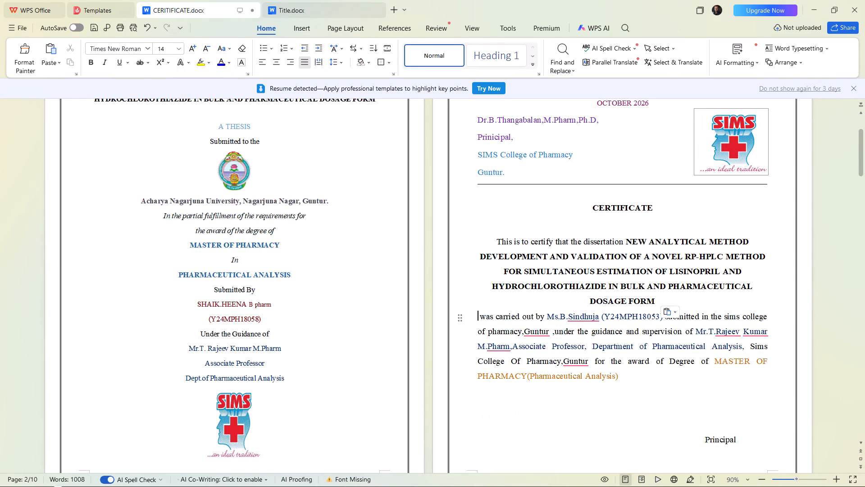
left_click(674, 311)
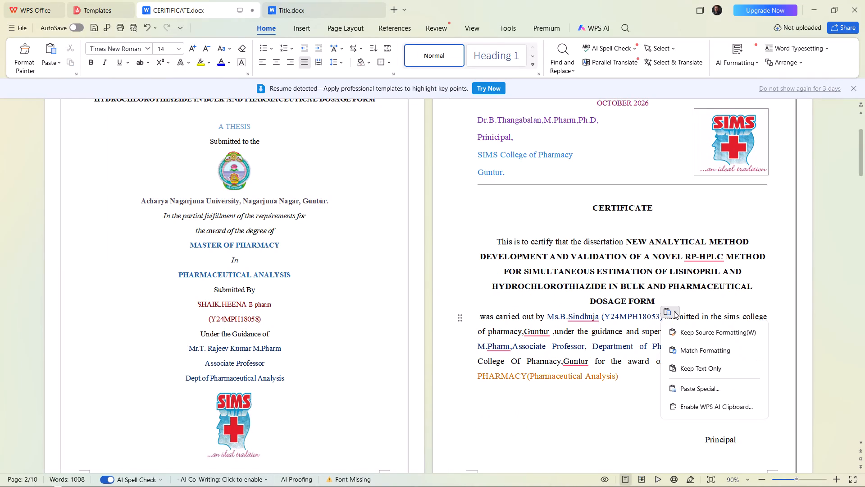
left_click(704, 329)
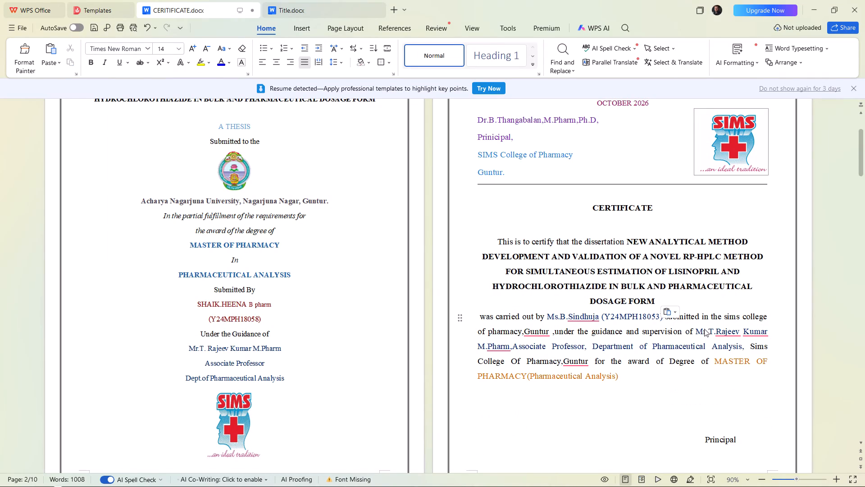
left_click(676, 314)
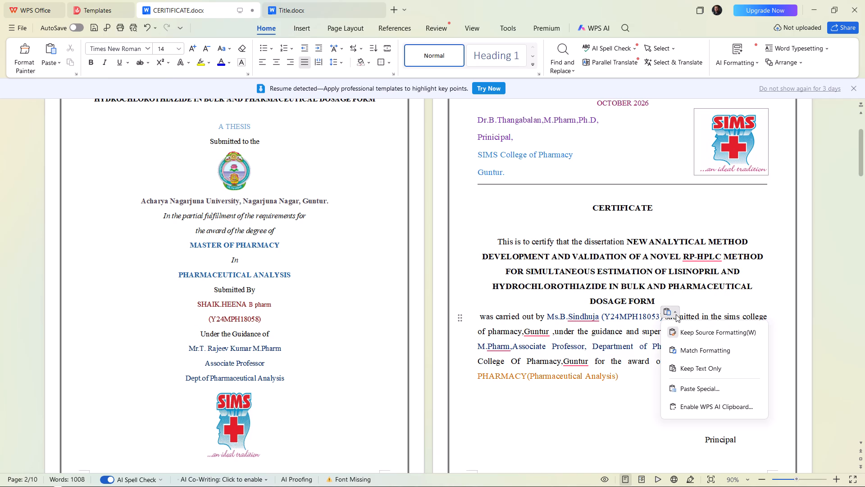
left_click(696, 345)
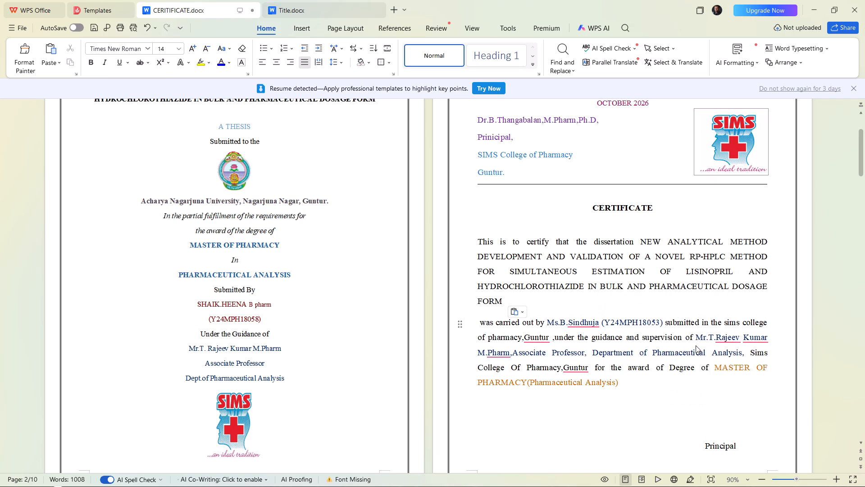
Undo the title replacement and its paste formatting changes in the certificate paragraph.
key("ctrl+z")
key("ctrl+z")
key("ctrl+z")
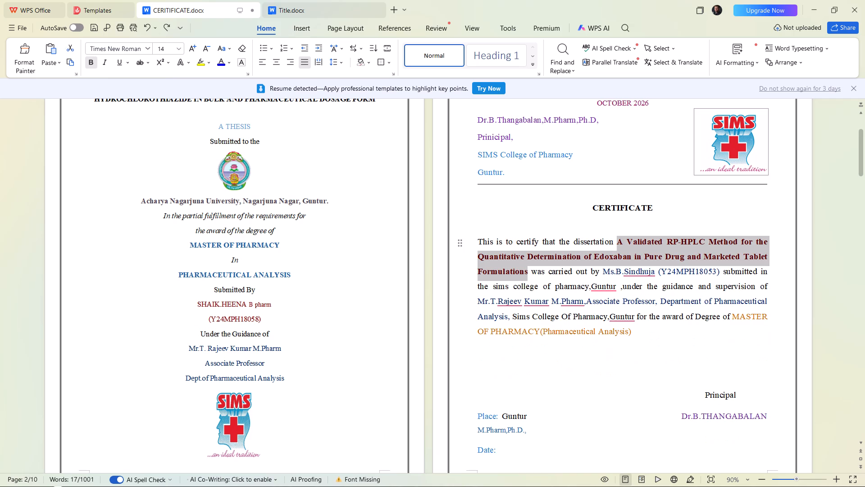
Replace the certificate's dissertation title after its opening "A" with the copied lisinopril and hydrochlorothiazide RP-HPLC title, using Match Formatting.
left_click(527, 271)
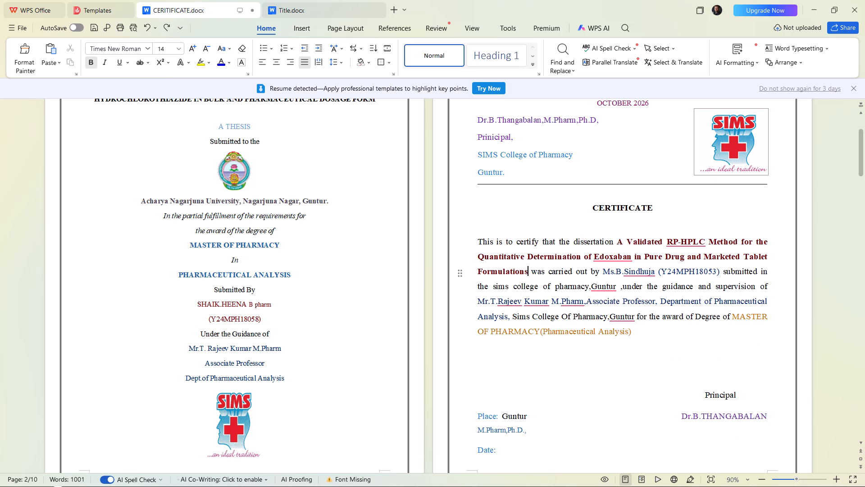
left_click(525, 271)
left_click_drag(525, 271, 625, 243)
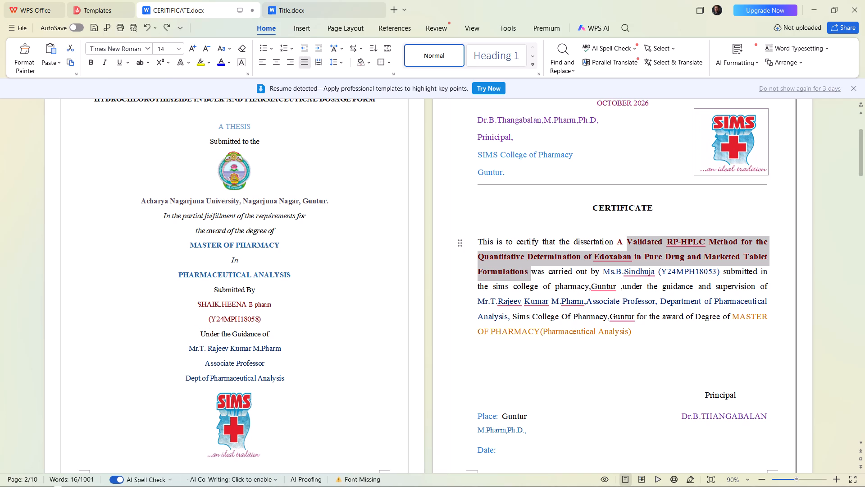
key("ctrl+v")
left_click(676, 312)
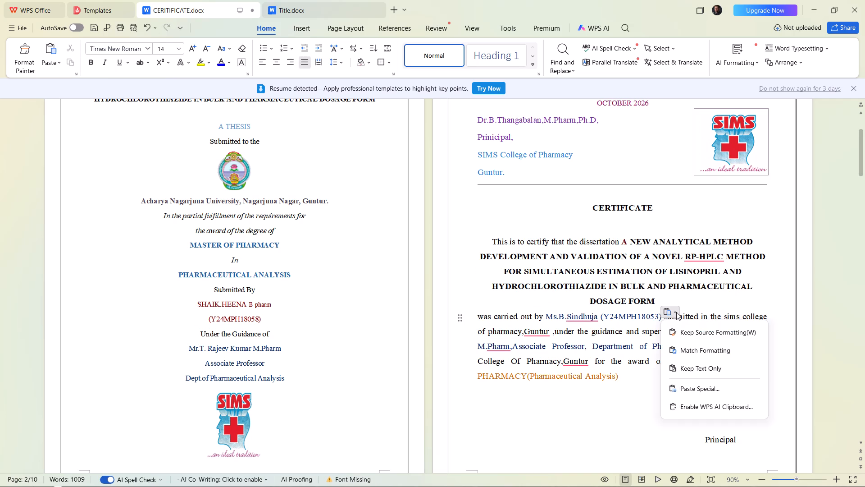
left_click(702, 345)
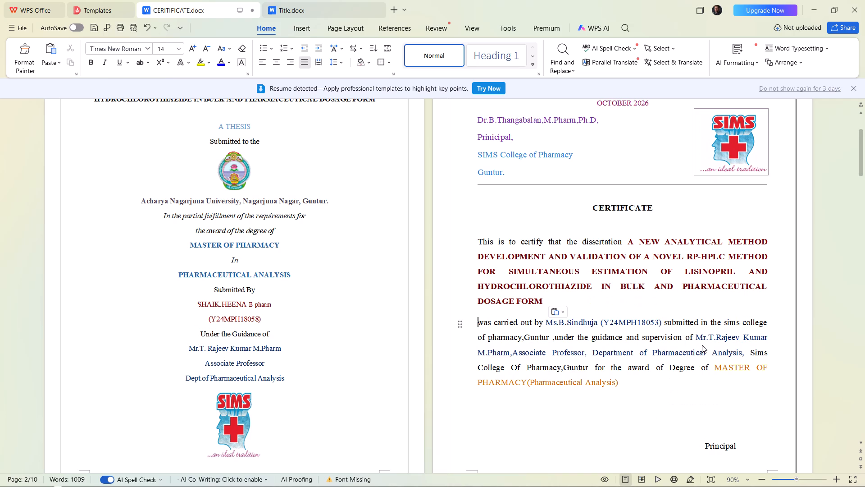
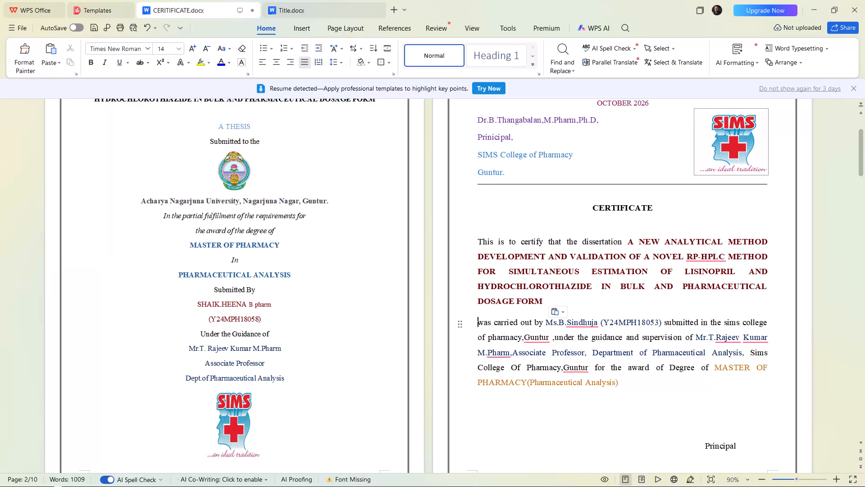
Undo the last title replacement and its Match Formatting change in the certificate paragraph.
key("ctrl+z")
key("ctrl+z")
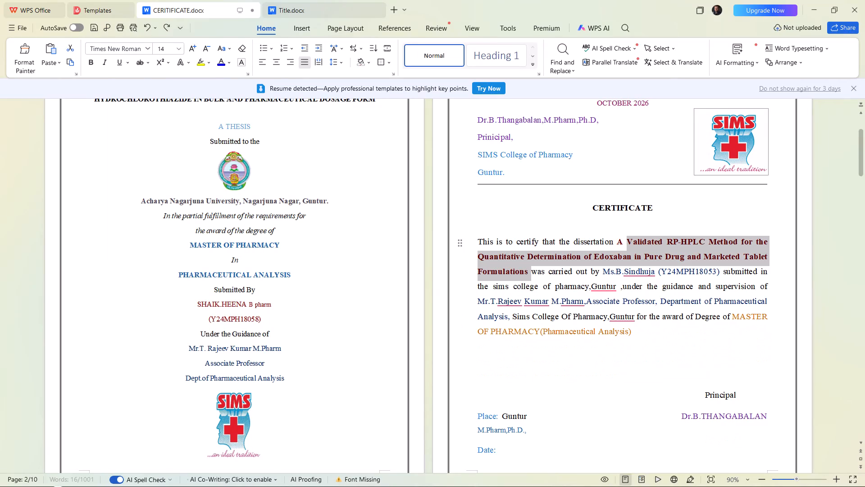
Replace the certificate's Edoxaban dissertation title with the copied lisinopril and hydrochlorothiazide title, using Match Formatting, and clear the leftover "A V" before "NEW".
left_click(619, 240)
left_click(619, 240)
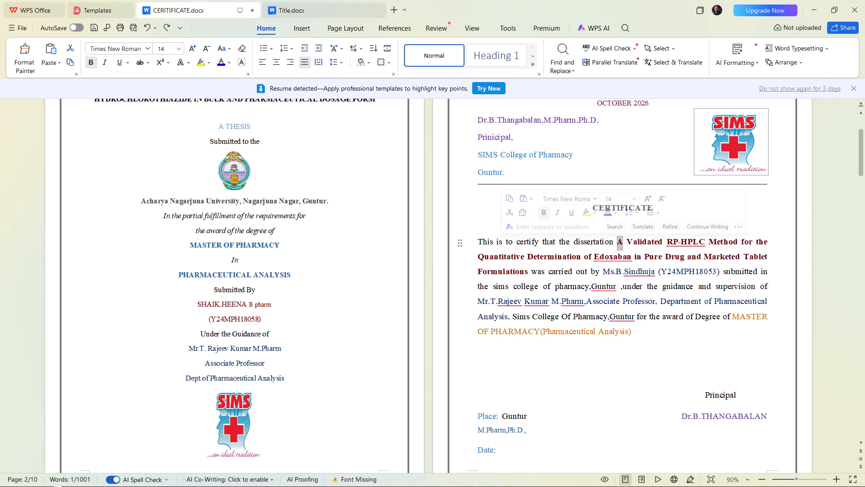
left_click_drag(527, 275, 633, 239)
key("BackSpace")
key("ctrl+v")
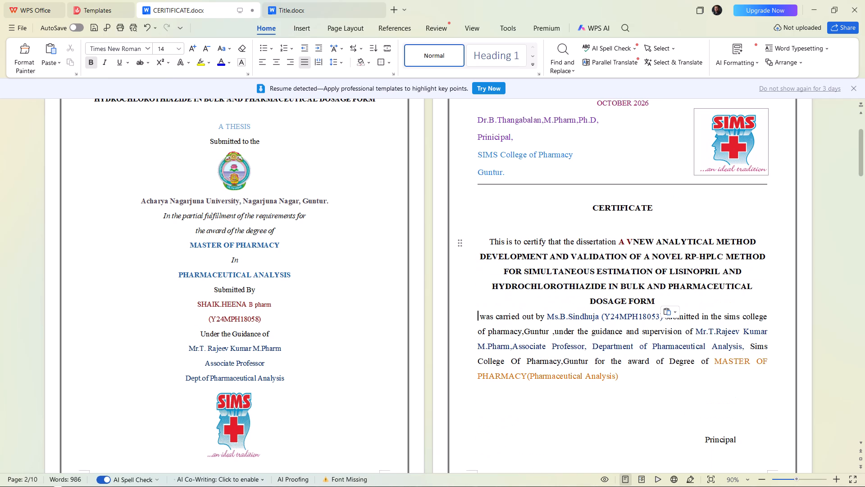
left_click(676, 308)
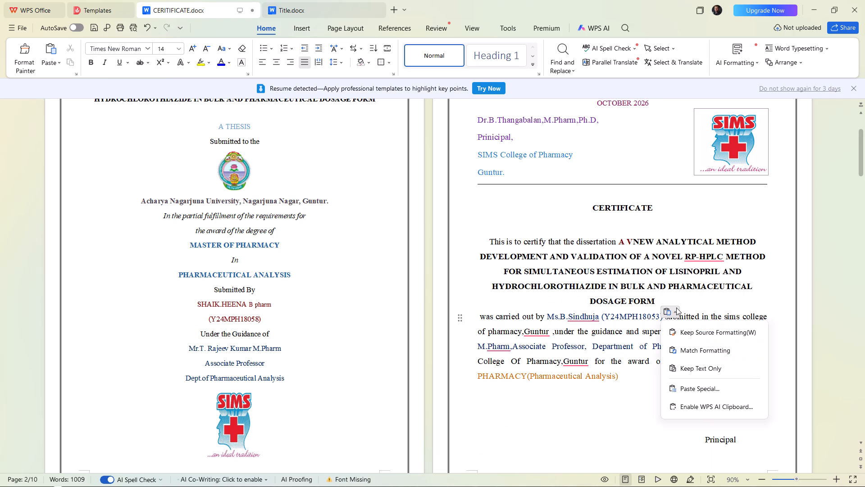
left_click(685, 354)
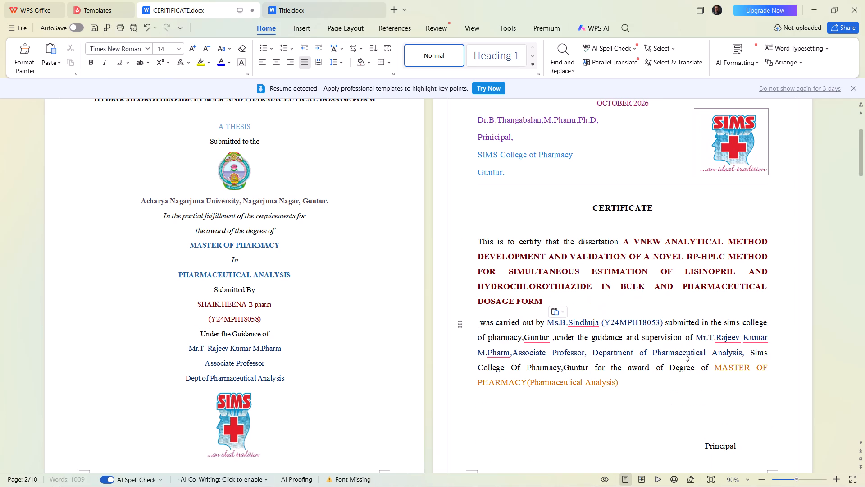
left_click(637, 240)
left_click_drag(637, 240, 640, 240)
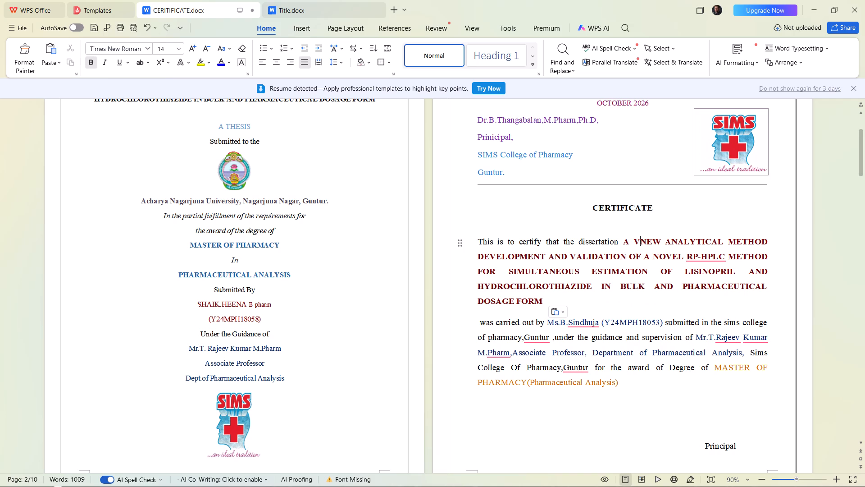
left_click_drag(640, 240, 652, 243)
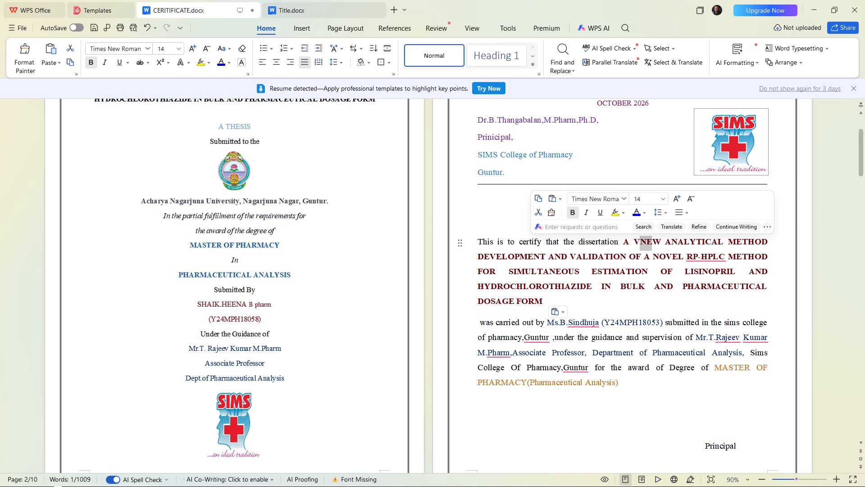
Delete the leftover "A V" before "NEW" in the certificate paragraph, keeping a single space after "dissertation".
left_click(639, 241)
key("BackSpace")
key("BackSpace")
key("BackSpace")
key("BackSpace")
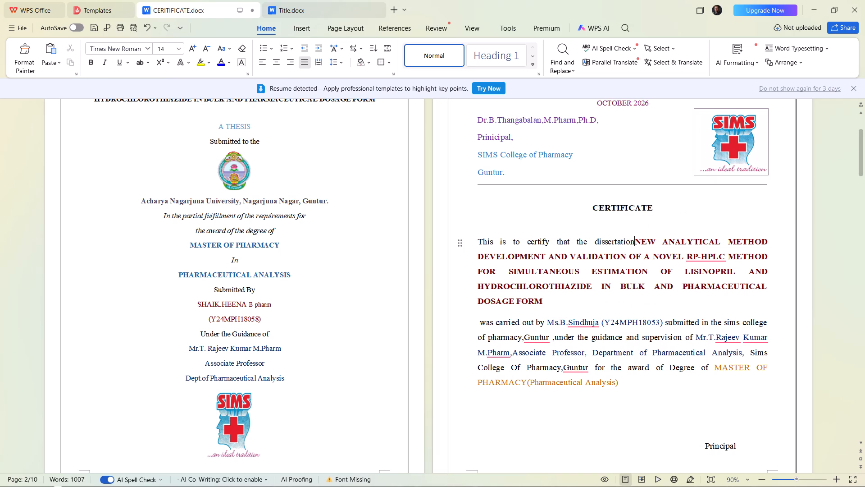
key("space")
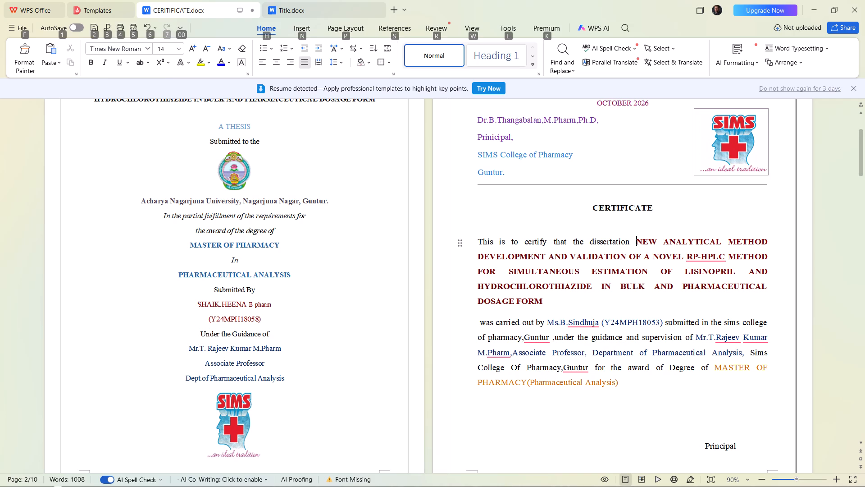
left_click(625, 243)
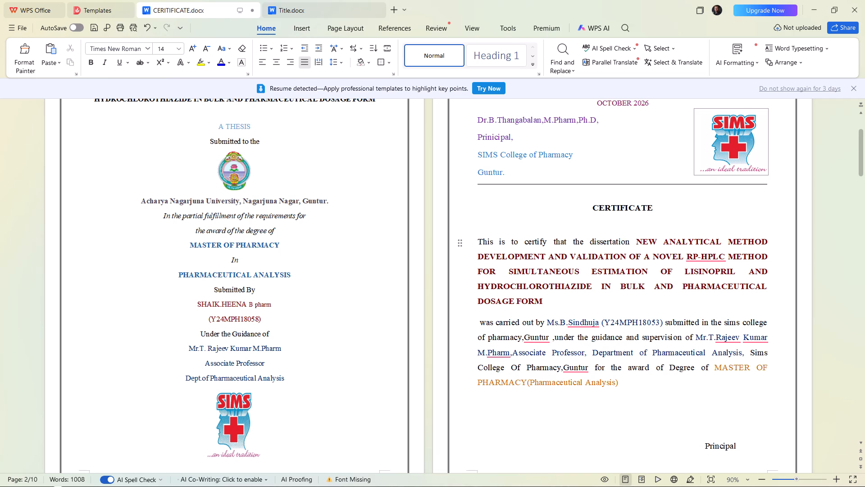
Join the "was carried out by" line to the end of the title after "DOSAGE FORM", making one continuous certificate paragraph.
scroll(328, 206, "up", 2)
scroll(328, 206, "down", 2)
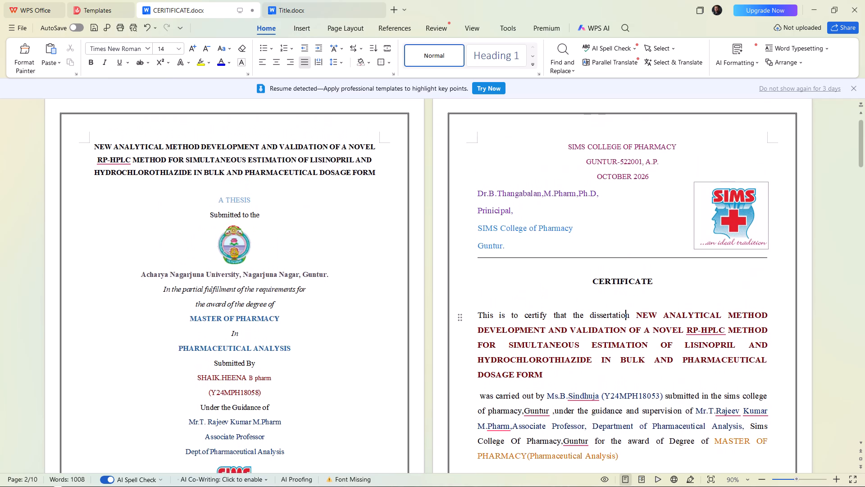
scroll(328, 206, "down", 1)
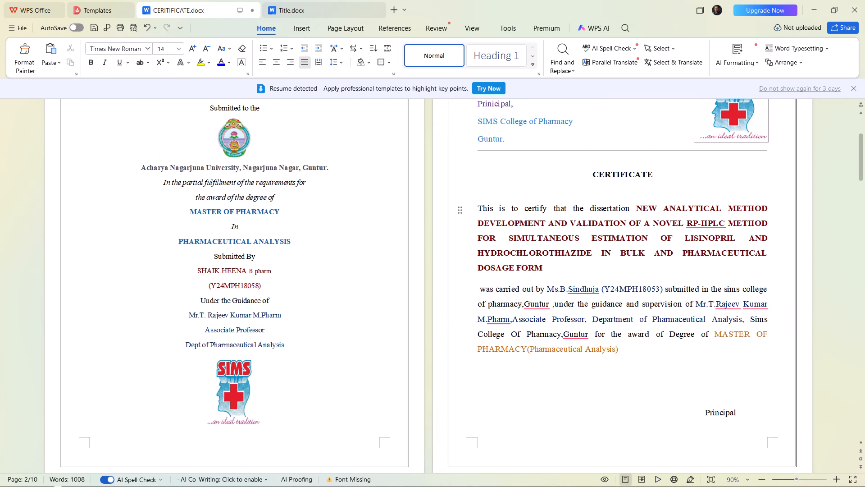
left_click(480, 288)
key("BackSpace")
key("BackSpace")
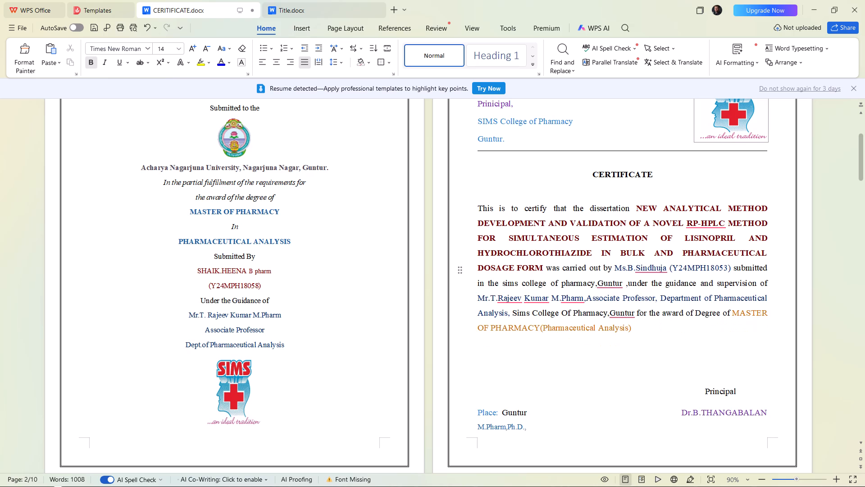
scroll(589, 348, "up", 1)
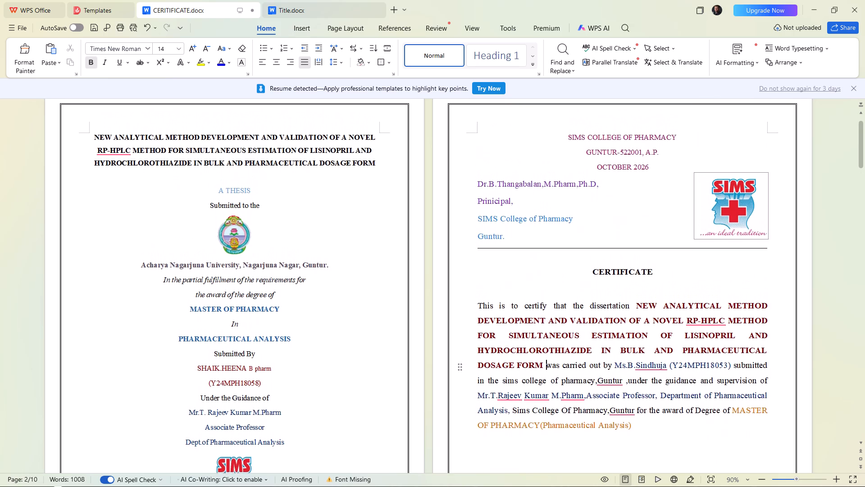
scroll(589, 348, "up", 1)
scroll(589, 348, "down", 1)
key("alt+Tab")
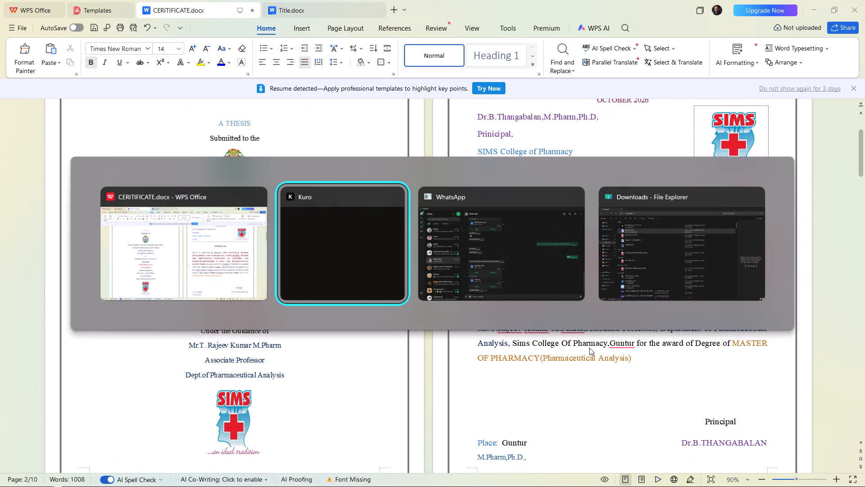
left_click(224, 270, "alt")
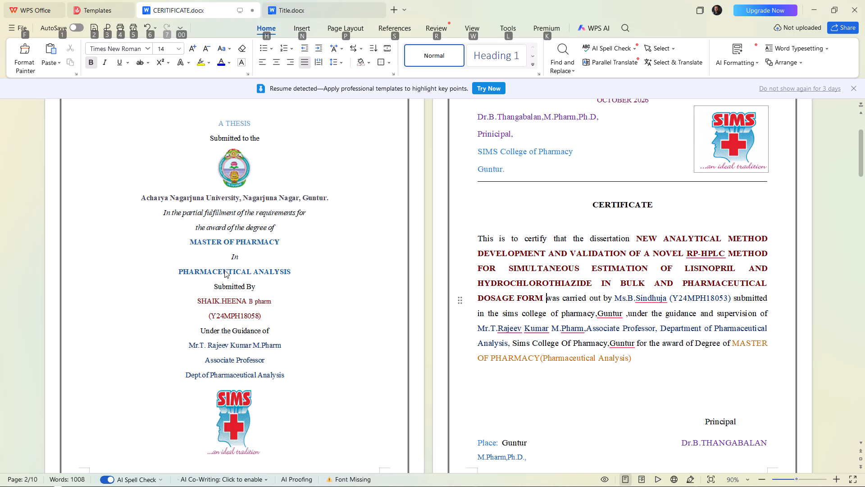
Replace the student's name after "Ms." in the certificate paragraph with the name of the student shown on the thesis cover page.
left_click(666, 299)
key("BackSpace")
key("BackSpace")
key("BackSpace")
key("BackSpace")
key("BackSpace")
key("BackSpace")
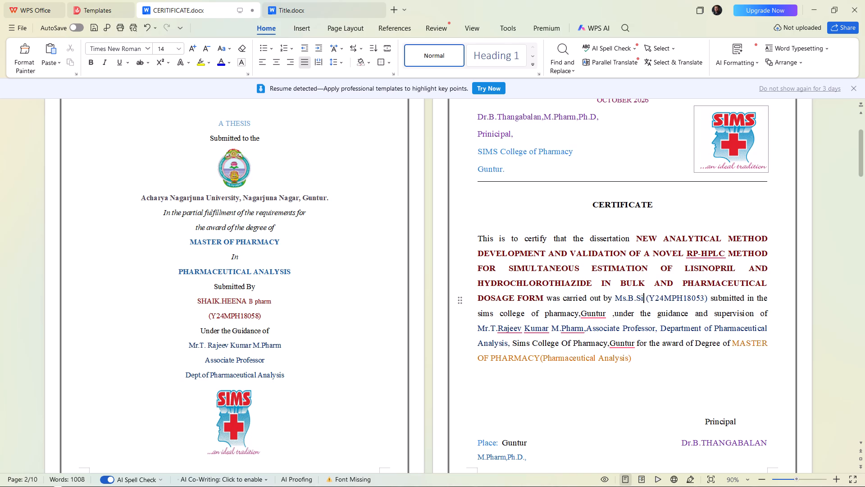
key("BackSpace")
key("BackSpace")
key("BackSpace")
key("BackSpace")
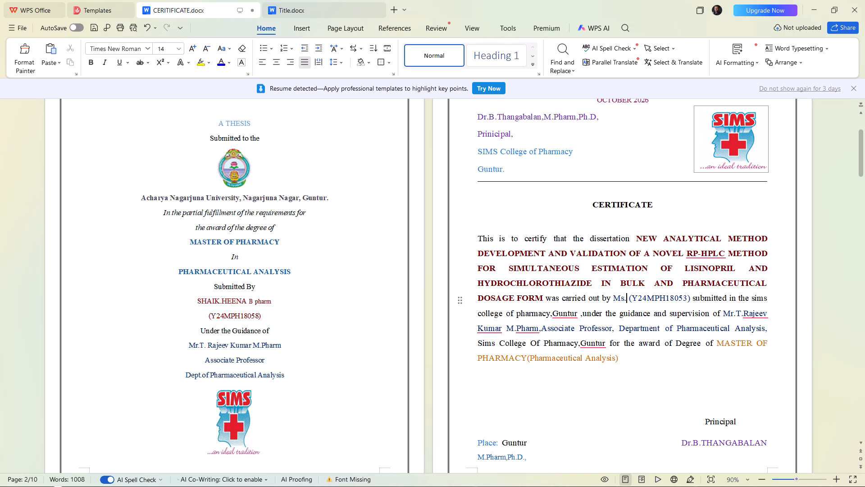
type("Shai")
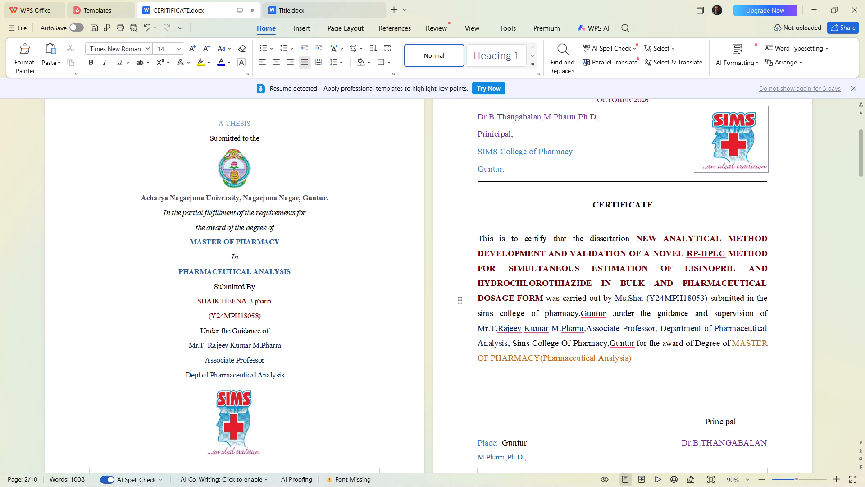
Complete the student's name after "Ms." in the certificate to match the title page, keeping one space before the registration number.
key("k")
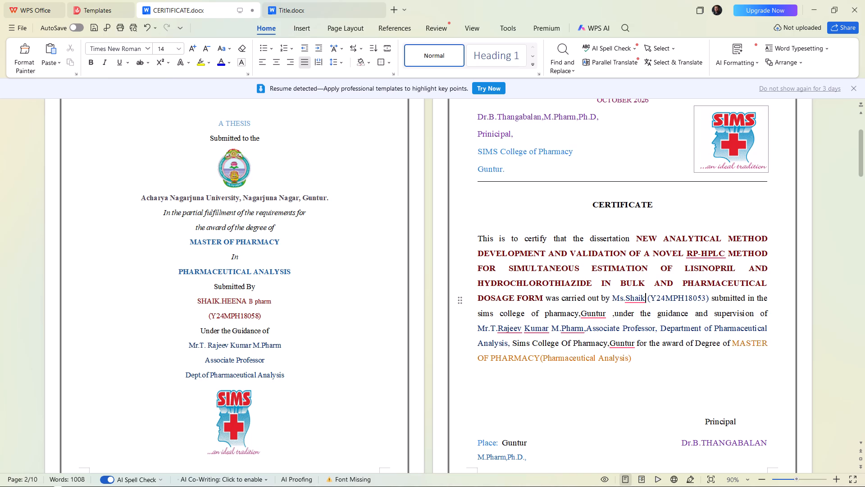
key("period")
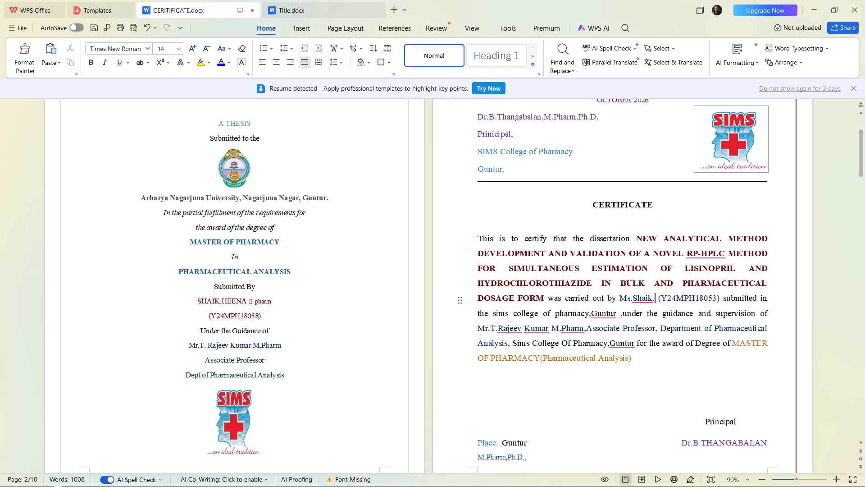
type("Heena")
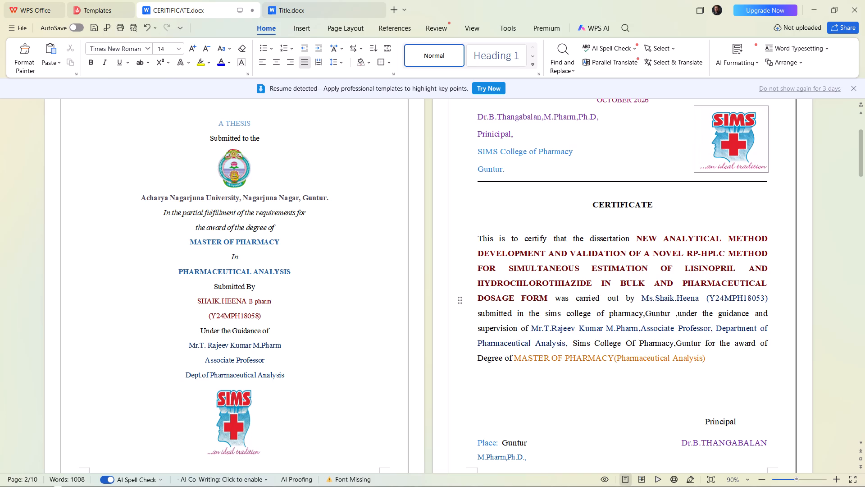
key("Right")
key("BackSpace")
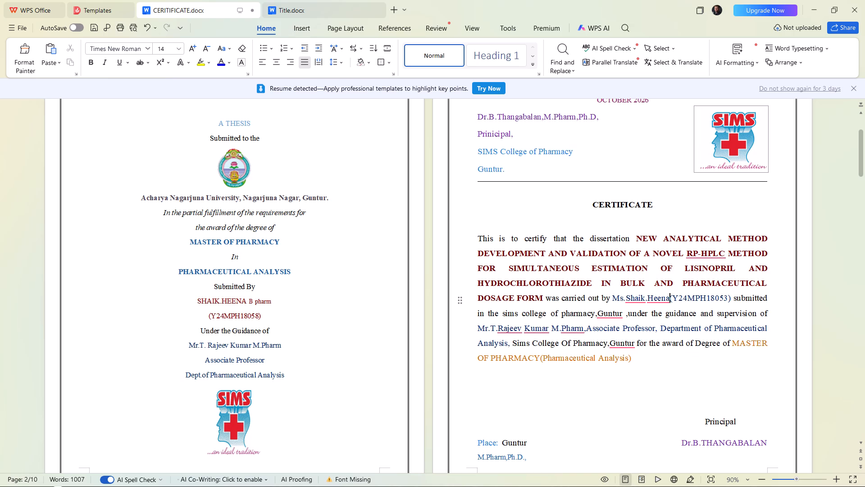
key("space")
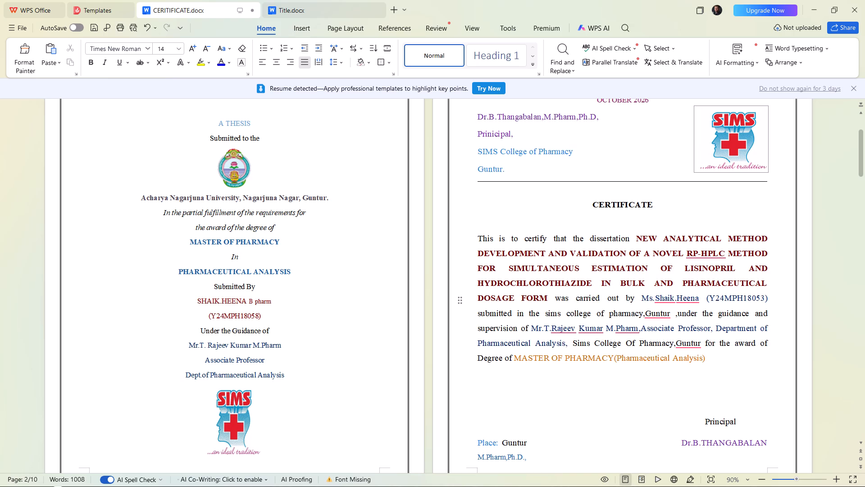
Replace the student's registration number in the certificate with the one copied from the title page, using Match Formatting.
left_click_drag(257, 314, 224, 314)
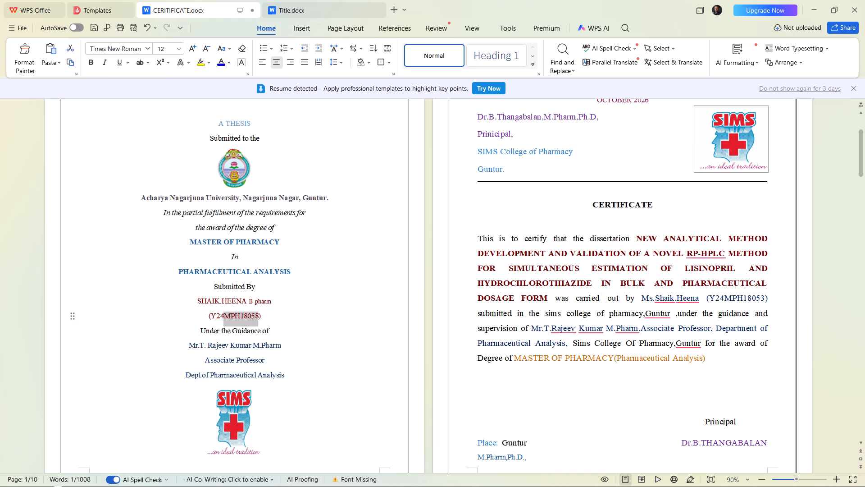
left_click_drag(224, 314, 212, 313)
key("ctrl+c")
left_click_drag(709, 296, 763, 296)
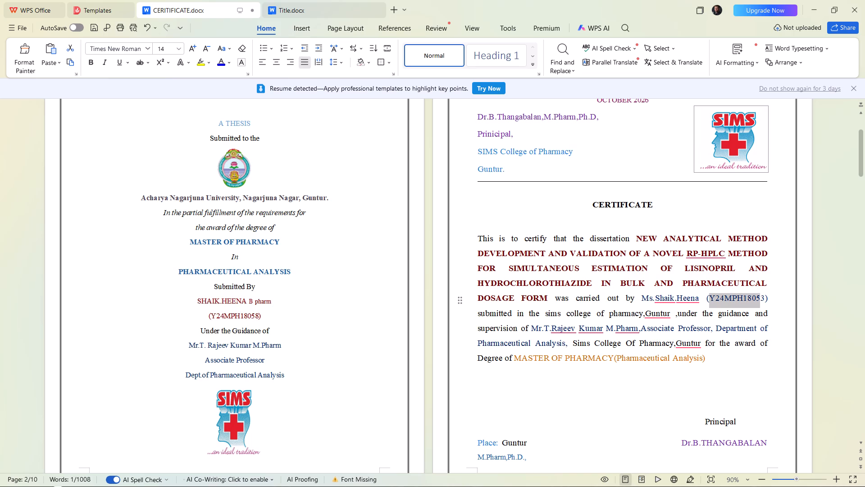
left_click_drag(763, 296, 763, 296)
key("ctrl+v")
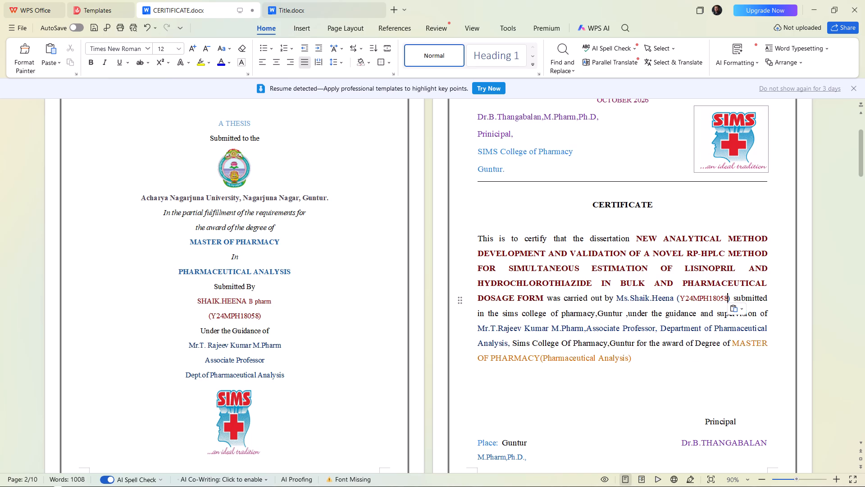
left_click(742, 305)
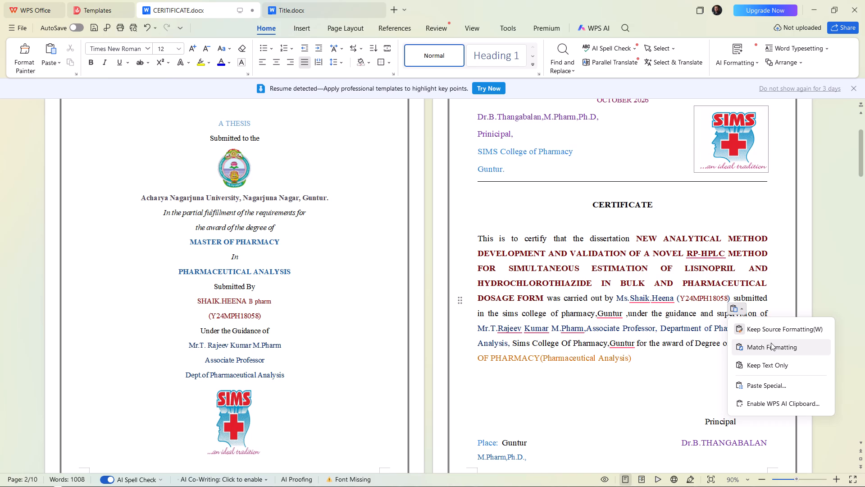
left_click(771, 343)
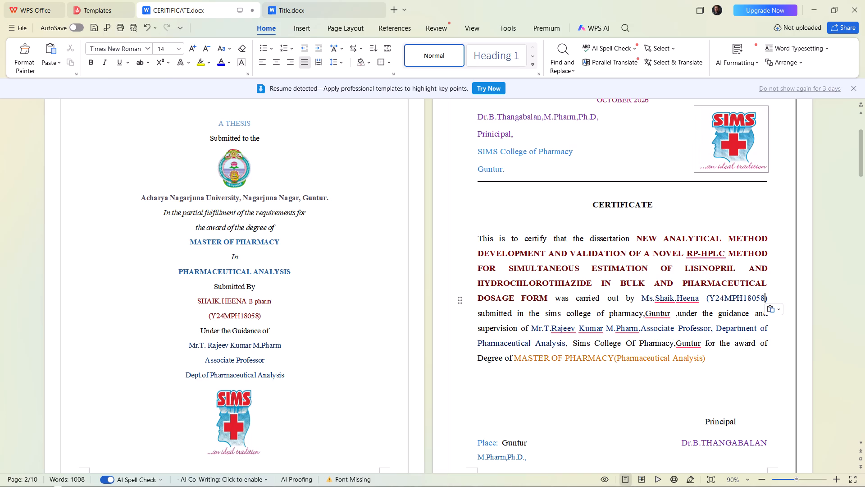
Examine the following certificate pages from the guide and the department head for the dissertation title and student details.
scroll(657, 340, "down", 1)
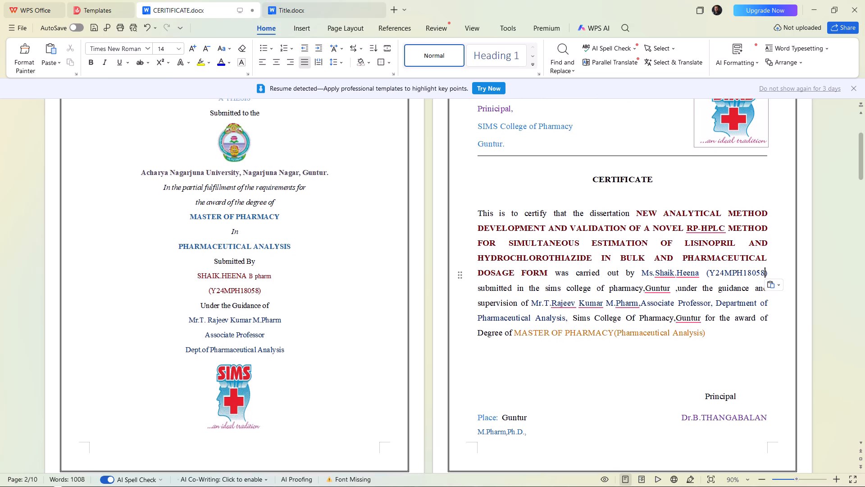
scroll(657, 340, "down", 4)
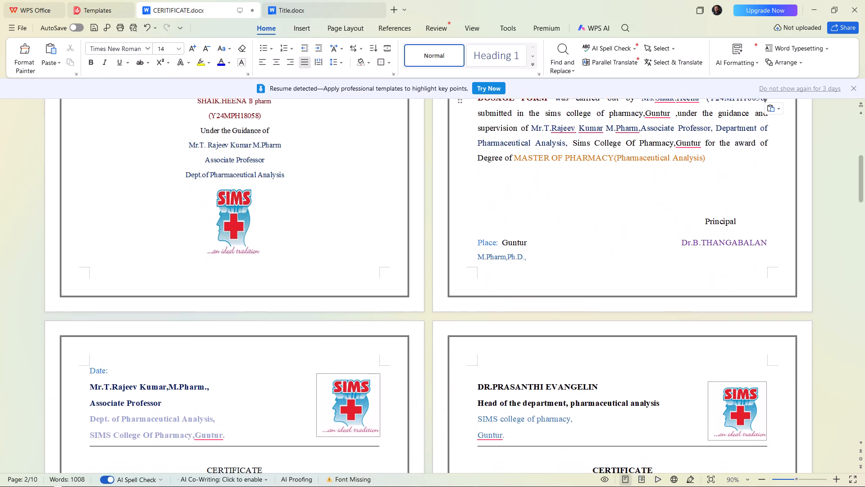
scroll(657, 340, "down", 2)
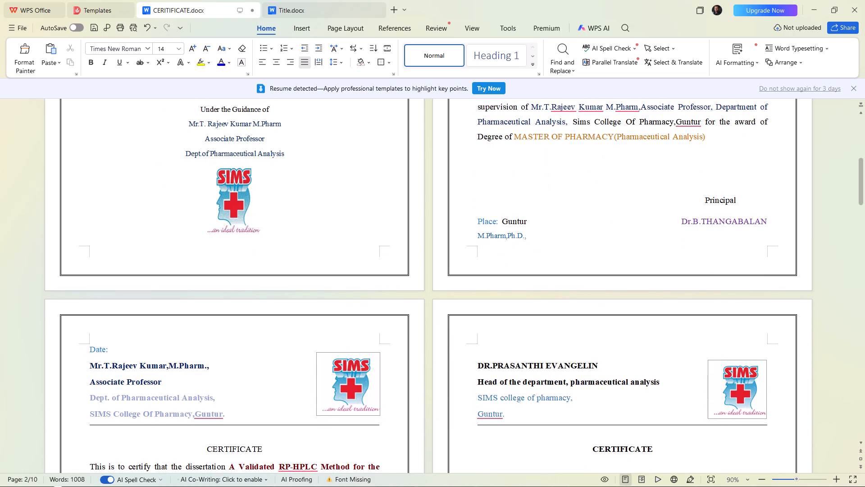
scroll(657, 340, "down", 1)
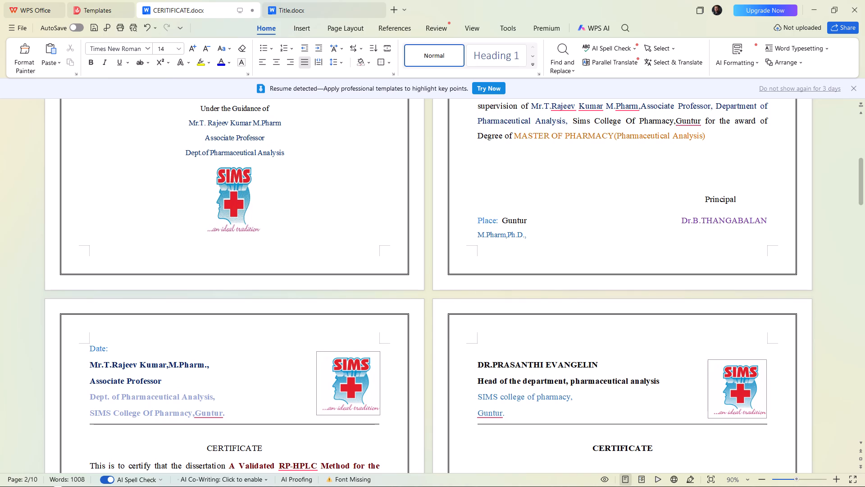
scroll(657, 340, "down", 3)
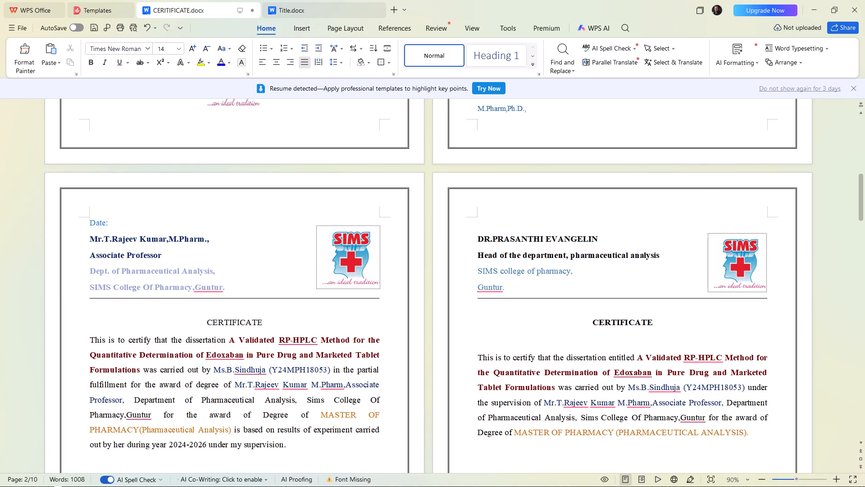
scroll(657, 340, "down", 2)
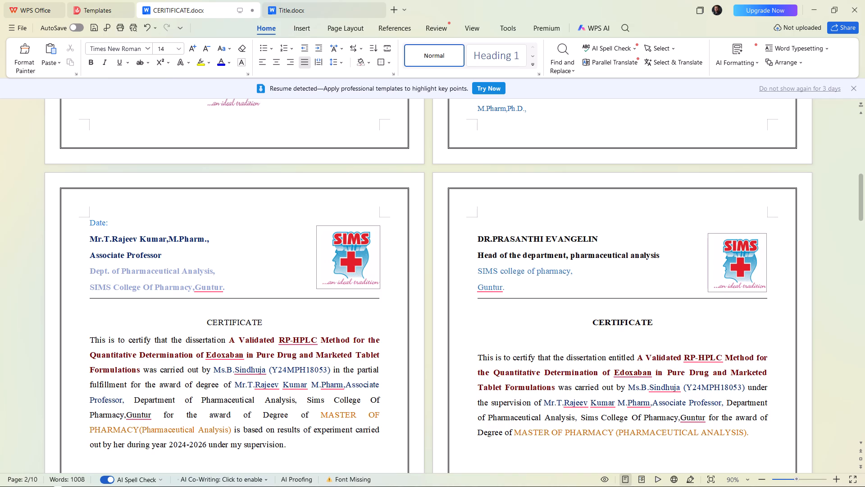
scroll(657, 340, "down", 1)
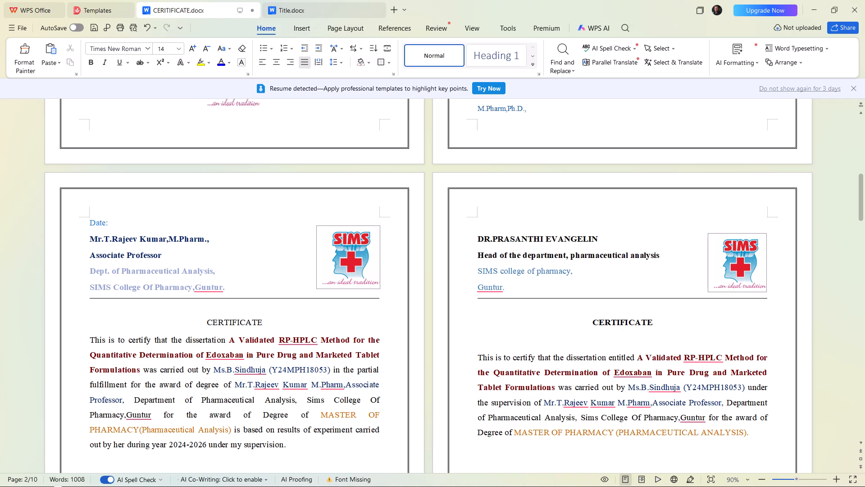
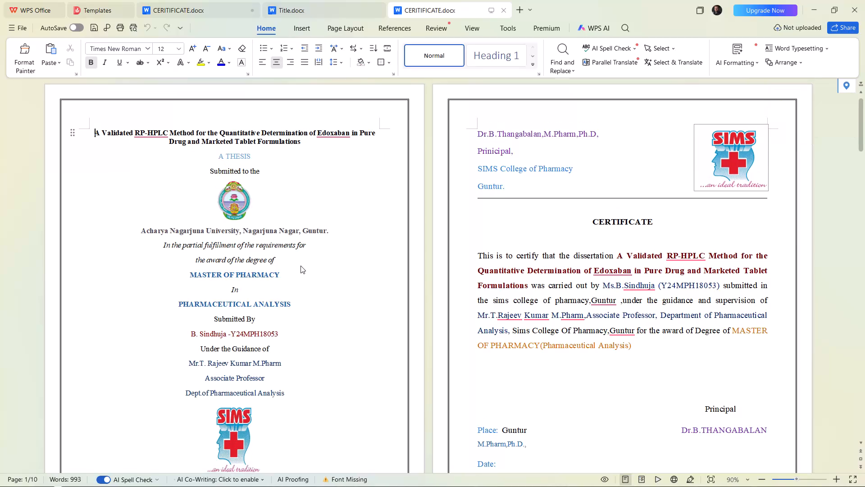
Move the original Edoxaban CERITIFICATE.docx directly beside the edited CERITIFICATE.docx in the order of open documents.
scroll(300, 266, "down", 1)
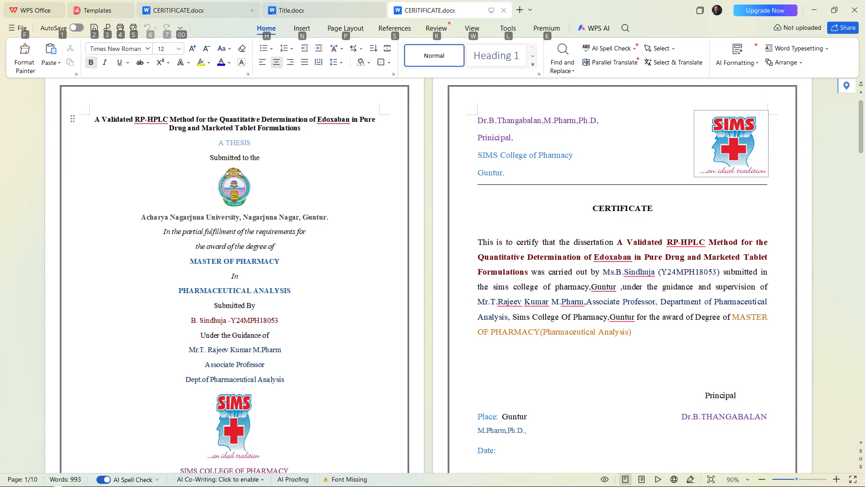
left_click(204, 8)
scroll(364, 207, "up", 6)
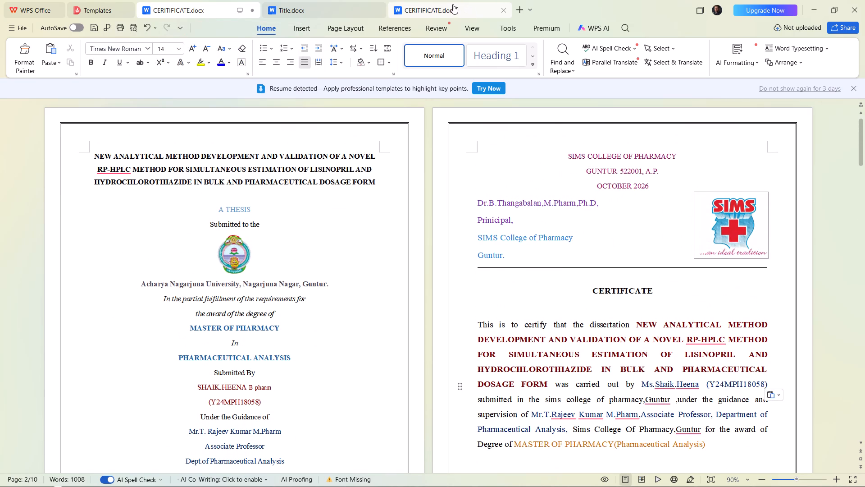
left_click_drag(453, 4, 340, 2)
left_click_drag(425, 9, 396, 5)
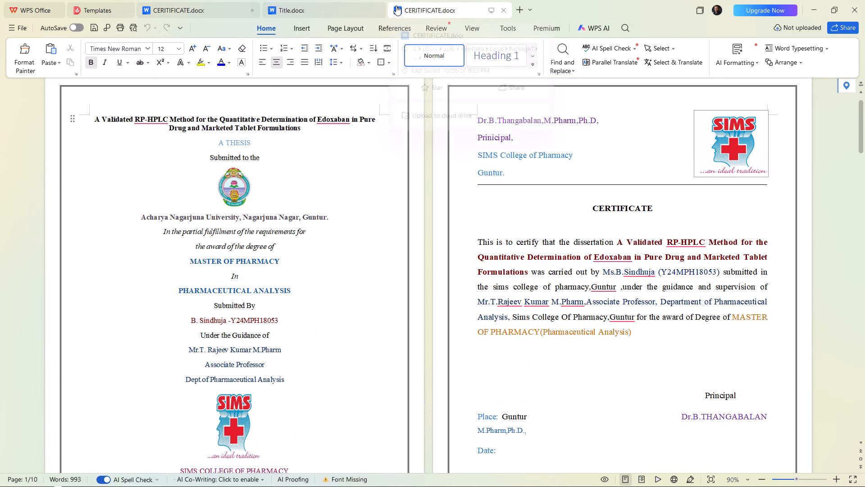
left_click_drag(396, 5, 288, 0)
Compare the title page and principal's certificate layout in the edited document against the original Edoxaban template.
left_click(211, 4)
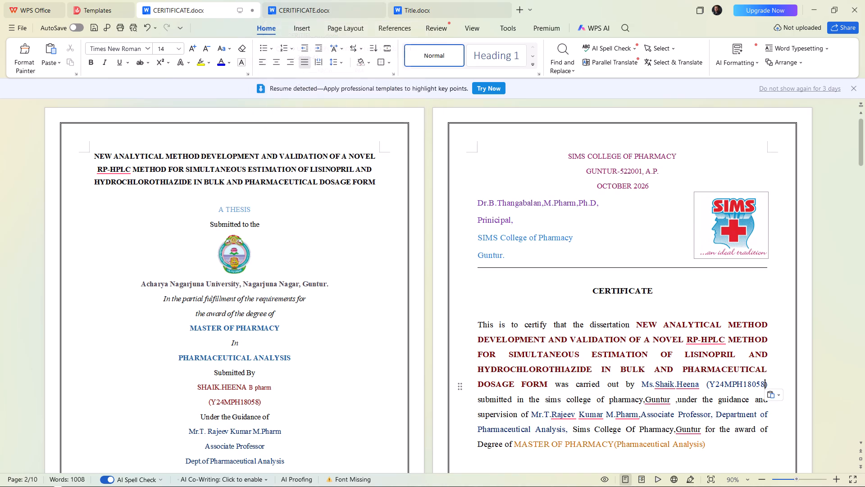
left_click(313, 7)
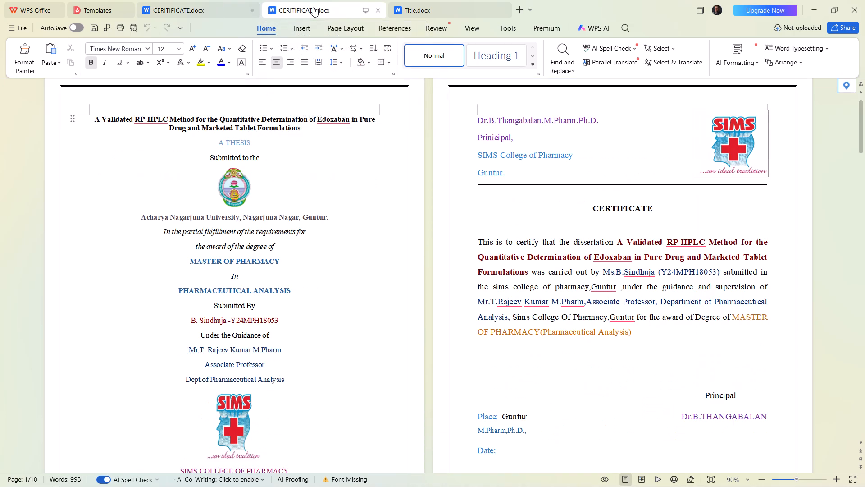
left_click(192, 2)
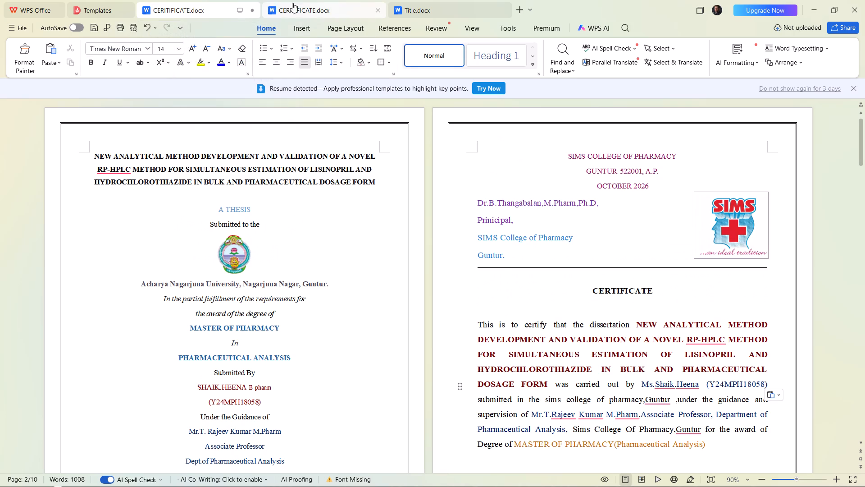
left_click(296, 3)
scroll(402, 248, "up", 1)
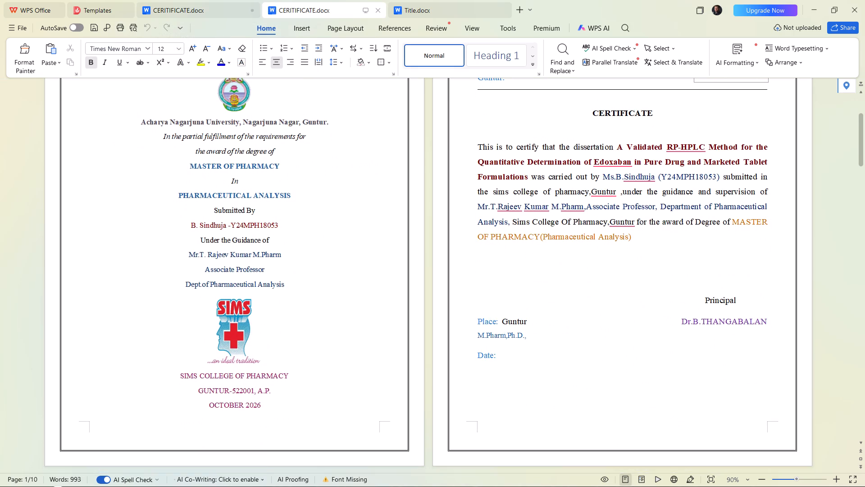
scroll(402, 248, "up", 1)
left_click(234, 0)
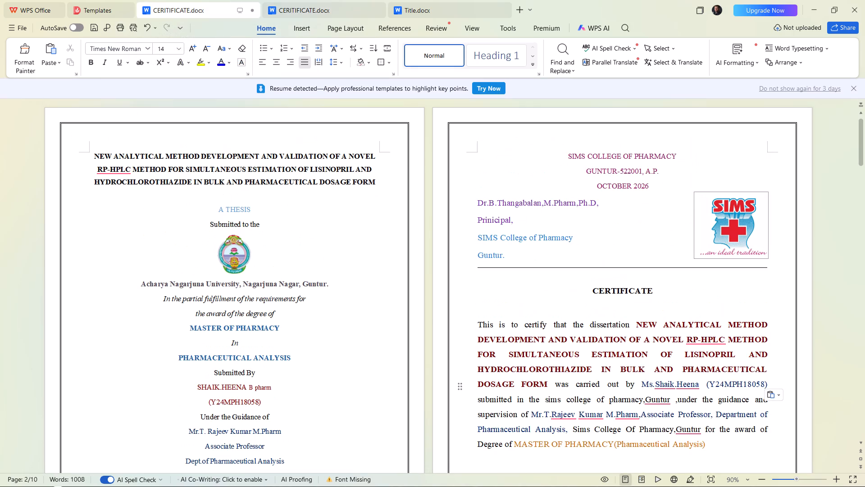
scroll(292, 273, "down", 4)
scroll(292, 273, "up", 1)
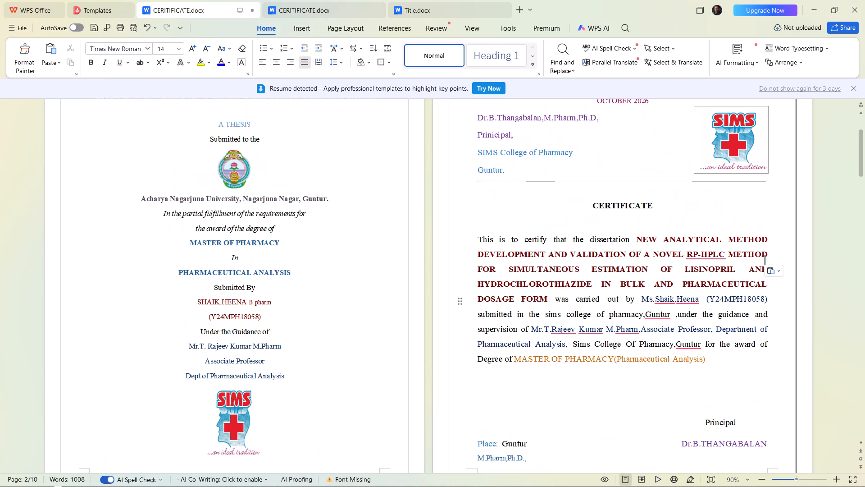
scroll(292, 273, "up", 3)
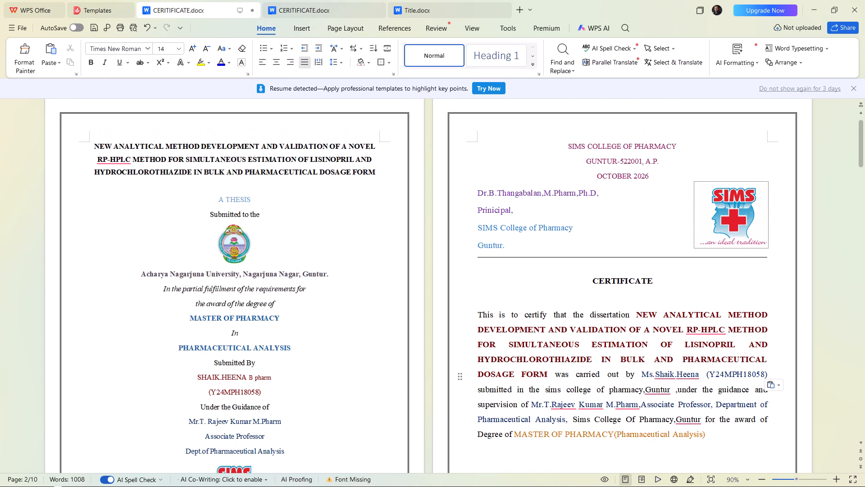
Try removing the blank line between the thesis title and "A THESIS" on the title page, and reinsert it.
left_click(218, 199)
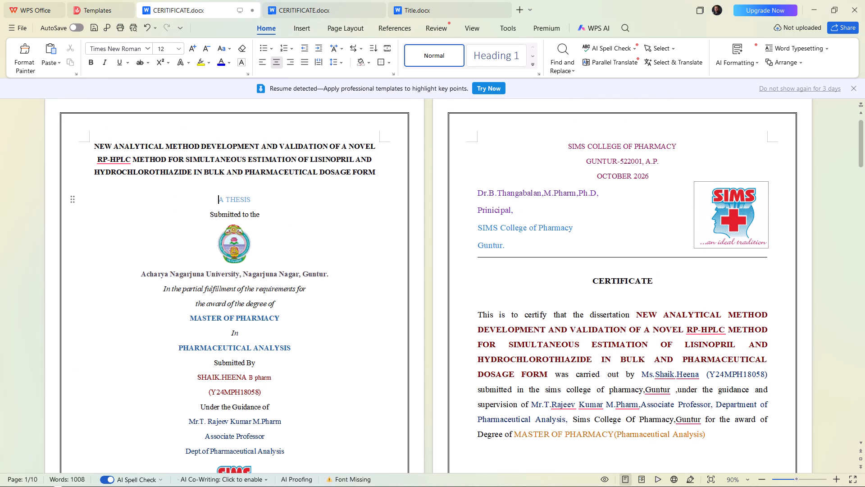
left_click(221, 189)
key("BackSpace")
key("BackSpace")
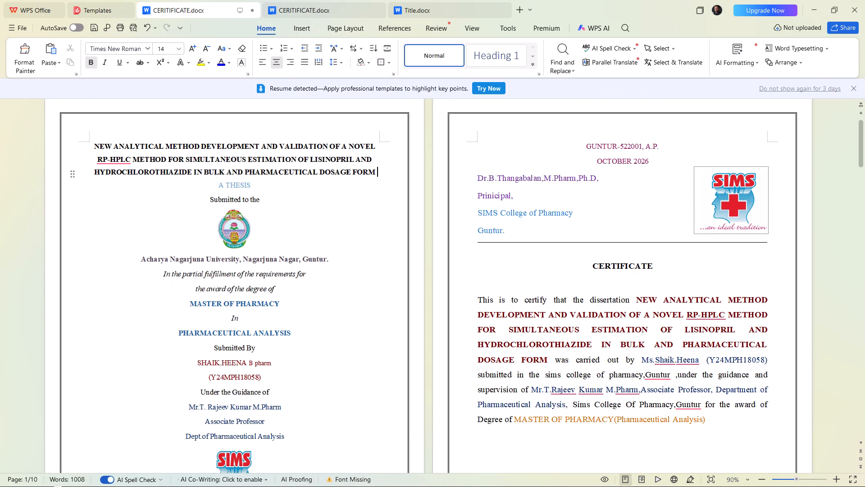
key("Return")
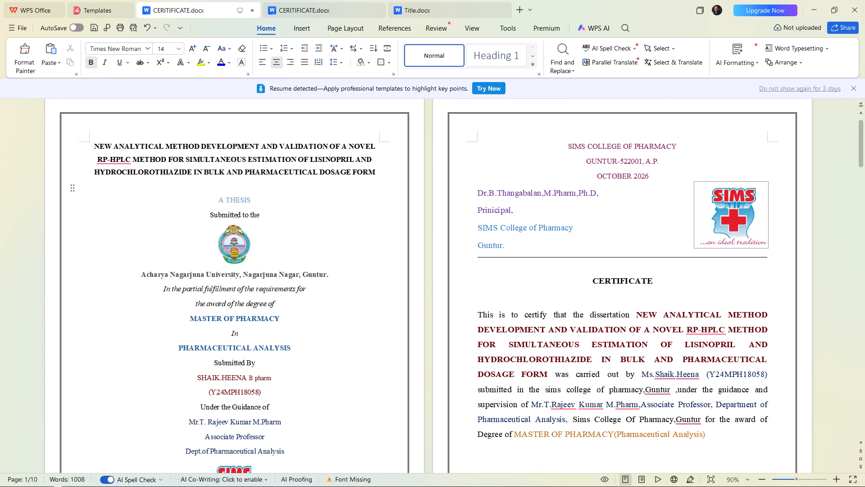
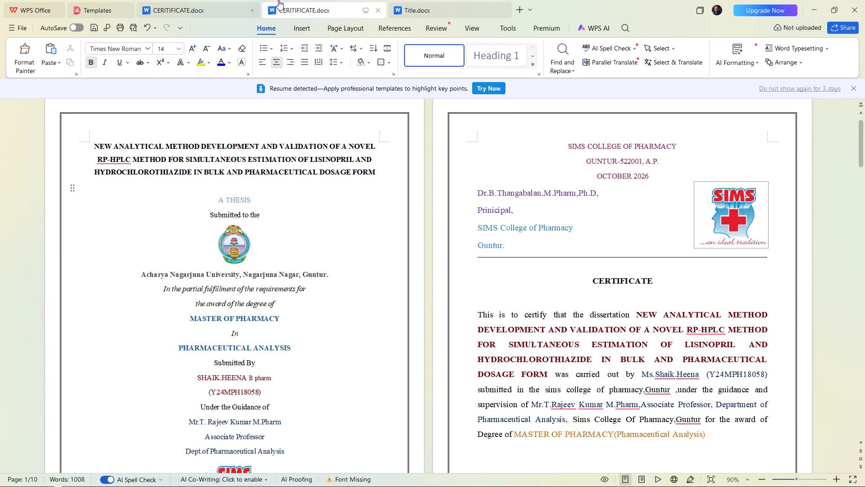
Compare the thesis title's font, size and line spacing on the title page between the edited document and the original Edoxaban template.
left_click_drag(266, 140, 260, 139)
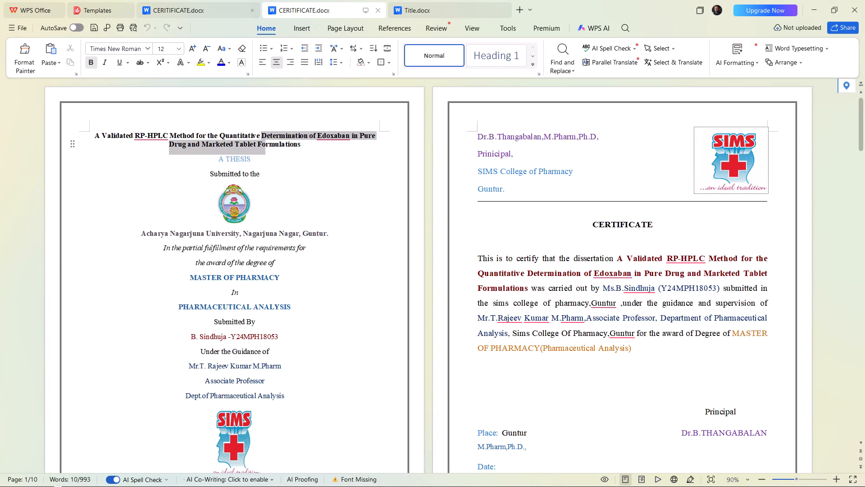
left_click_drag(260, 139, 259, 138)
left_click(211, 0)
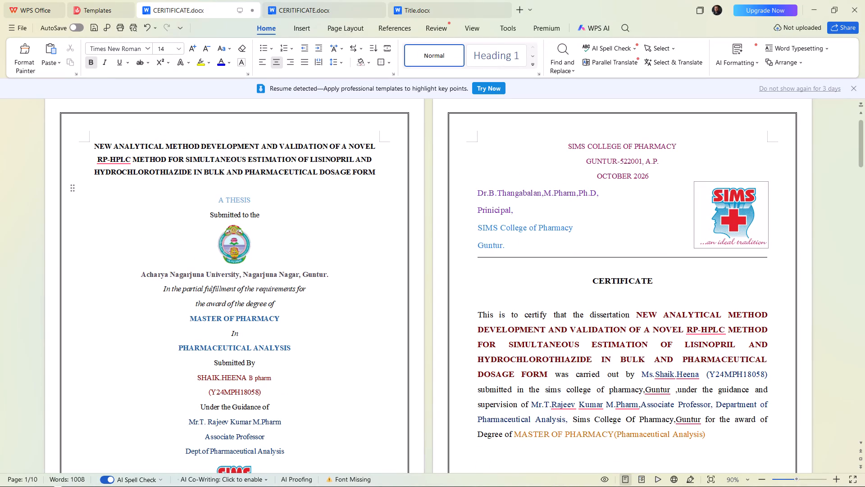
left_click_drag(374, 173, 94, 142)
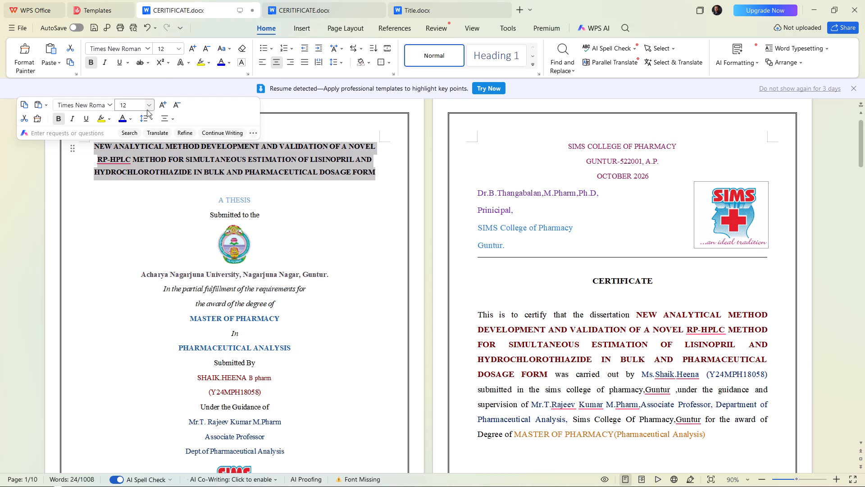
left_click(308, 0)
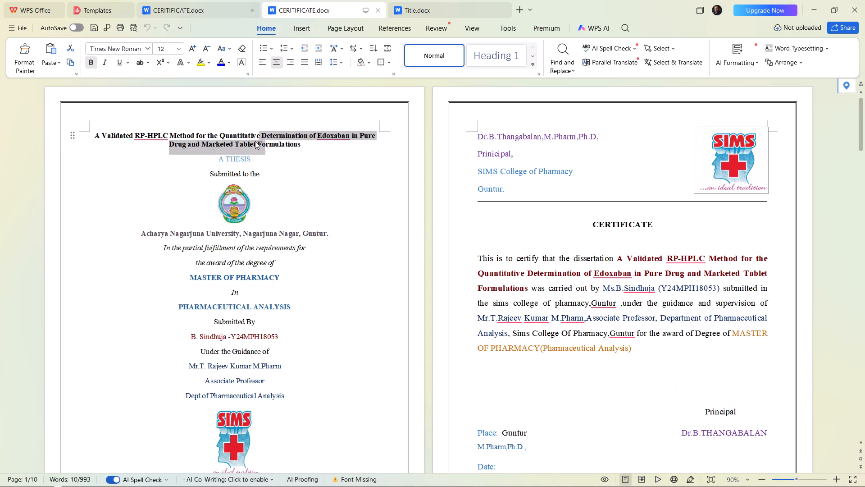
double_click(254, 143)
left_click(254, 143)
double_click(254, 143)
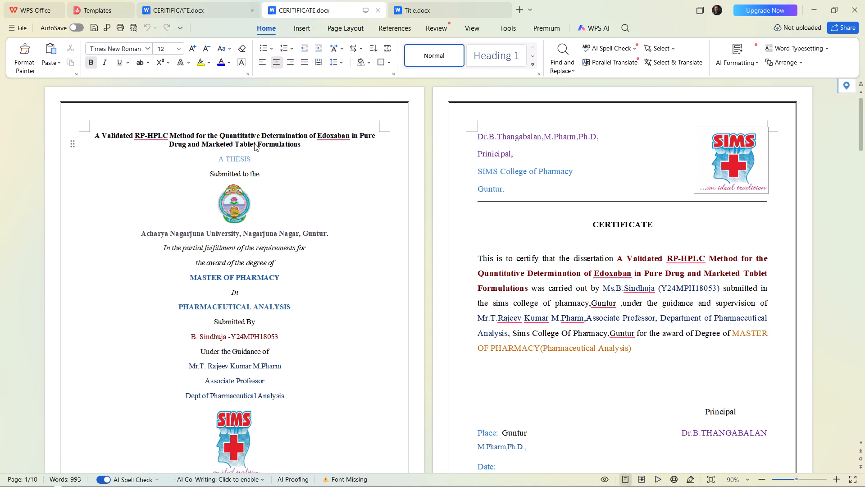
left_click(194, 0)
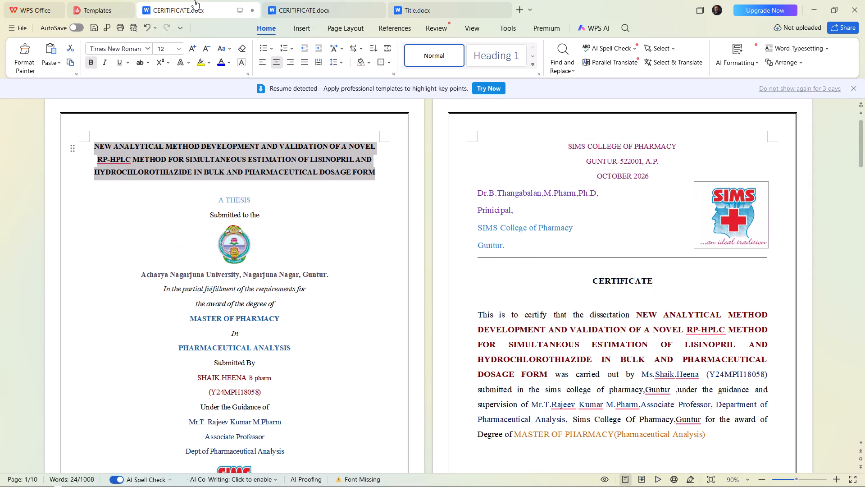
left_click(203, 165)
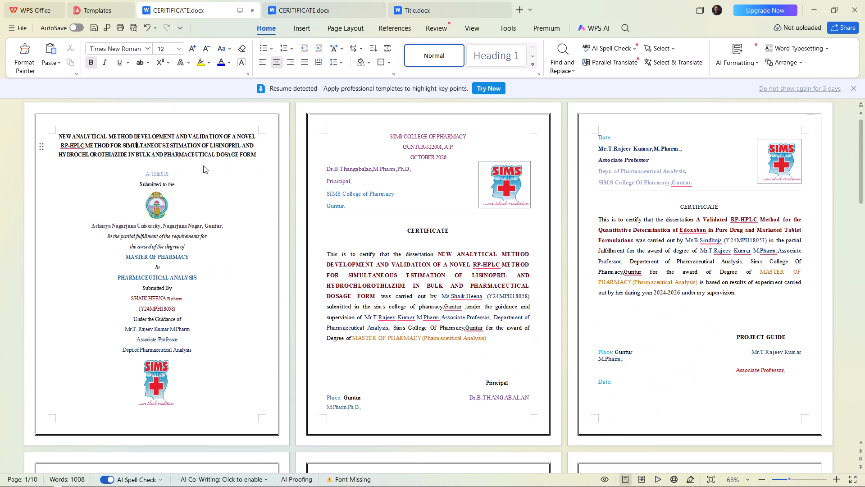
left_click(323, 0)
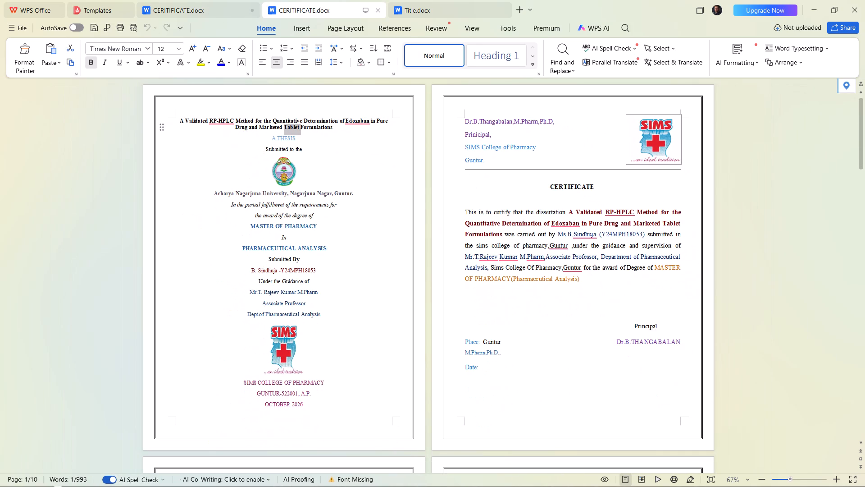
left_click(178, 0)
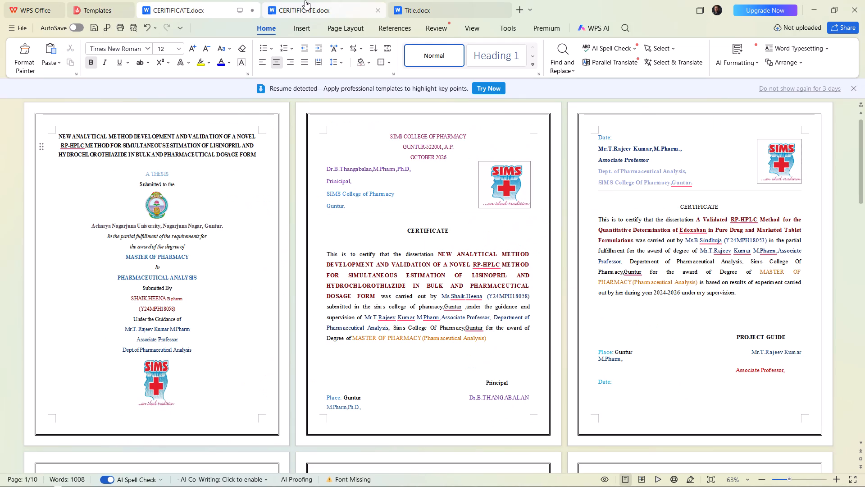
left_click(306, 0)
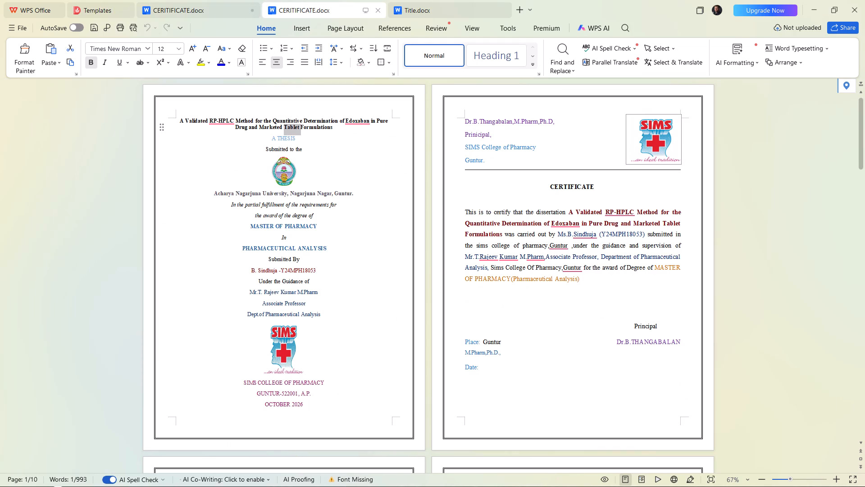
left_click(191, 121)
left_click_drag(191, 121, 199, 122)
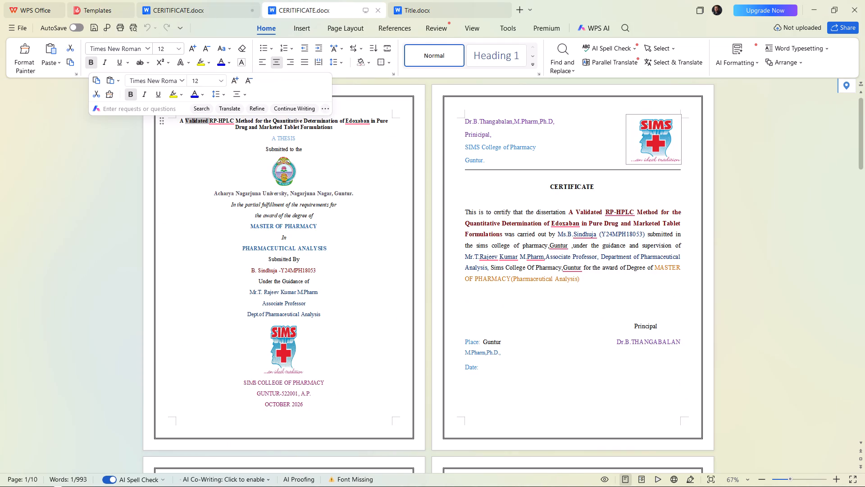
left_click(204, 0)
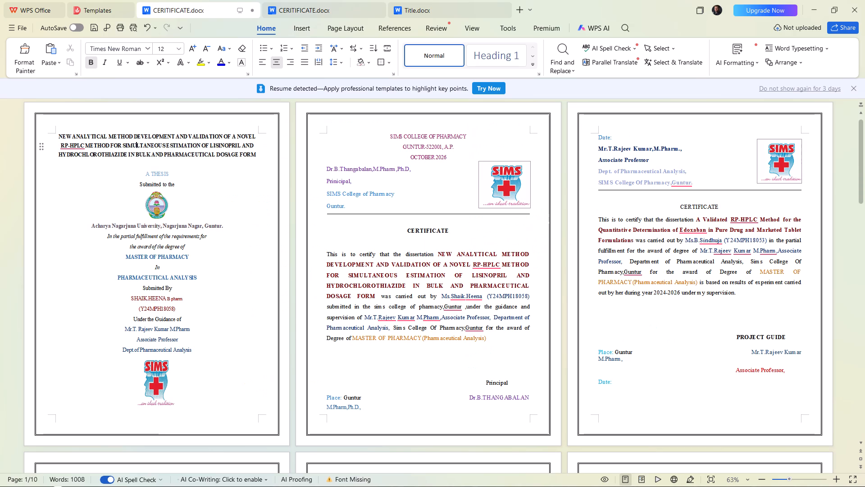
double_click(84, 136)
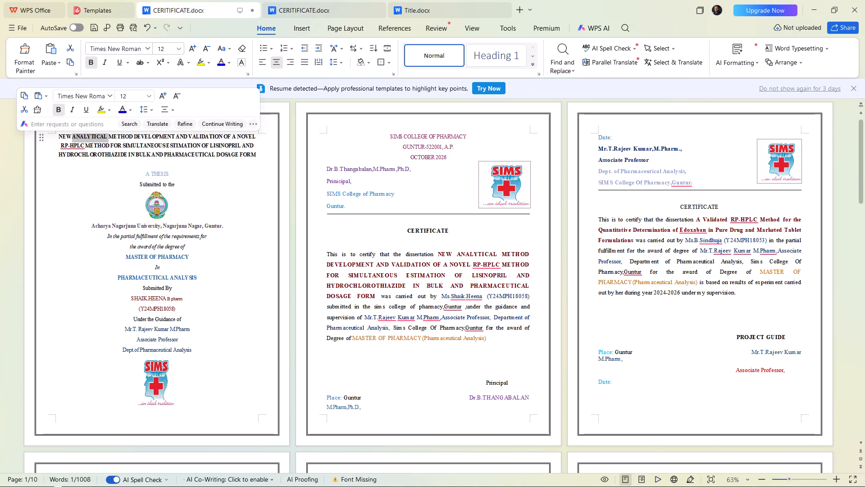
left_click(87, 164)
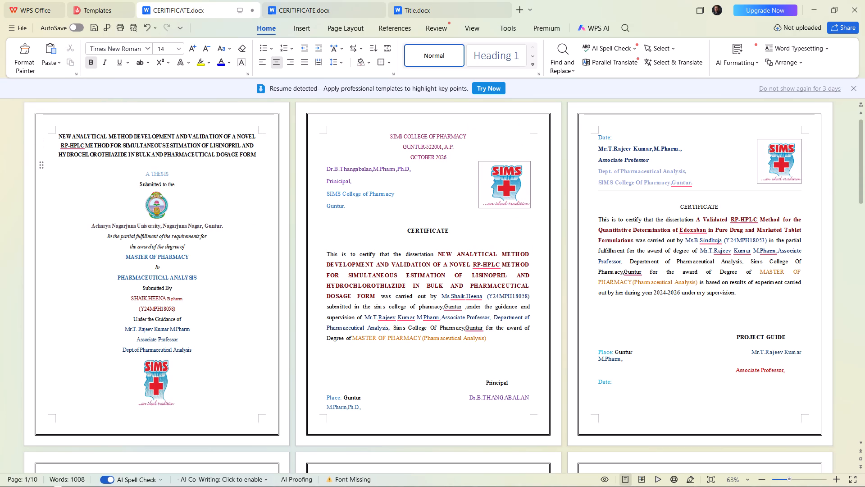
Examine how the title page and principal's certificate break onto the following pages in the edited document.
scroll(223, 202, "right", 1)
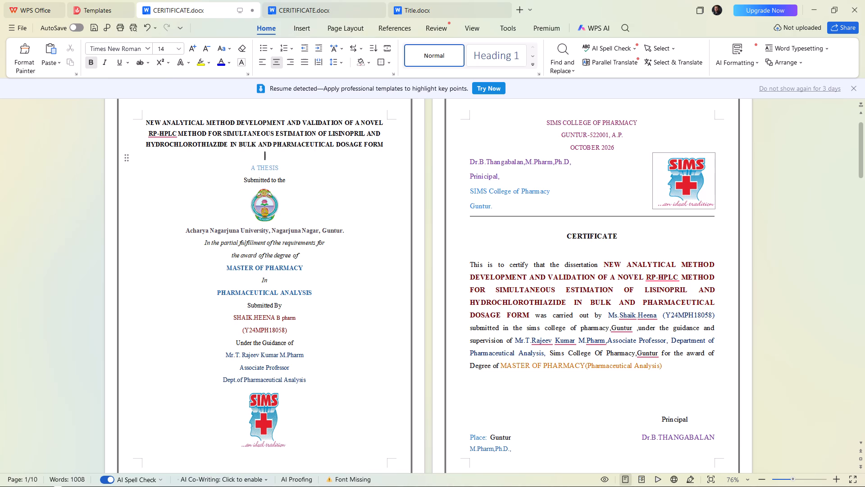
scroll(415, 198, "down", 4)
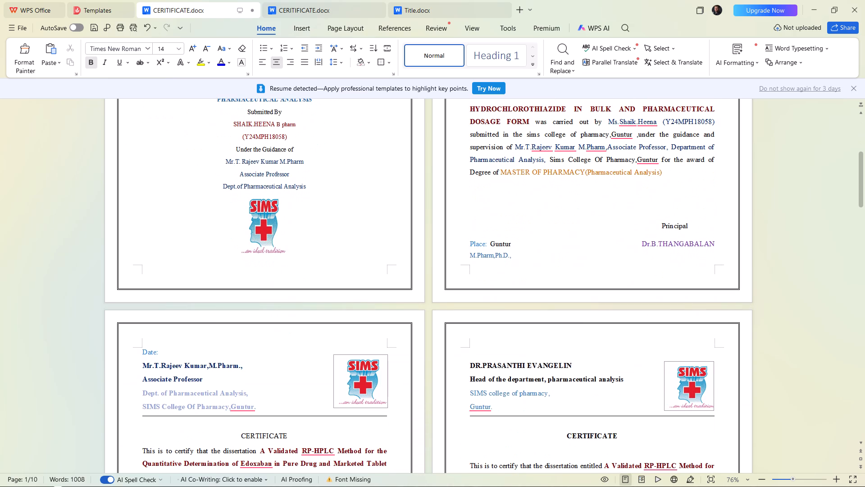
scroll(415, 198, "up", 3)
scroll(415, 198, "down", 1)
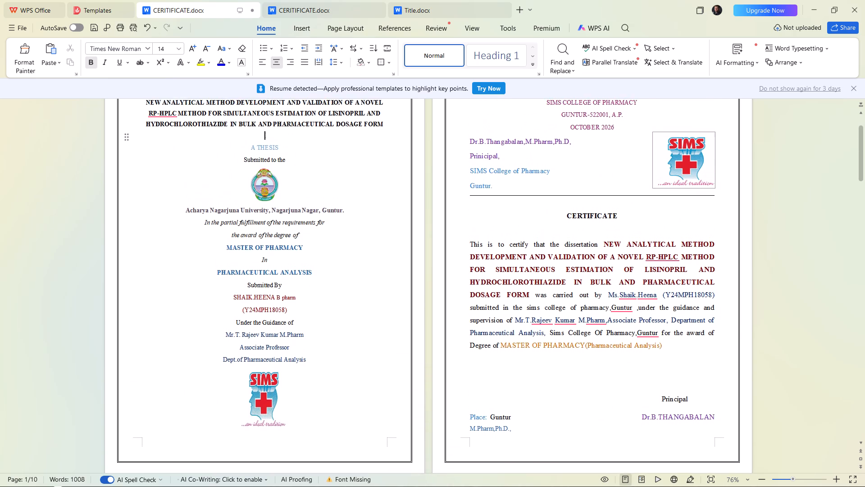
scroll(415, 198, "down", 1)
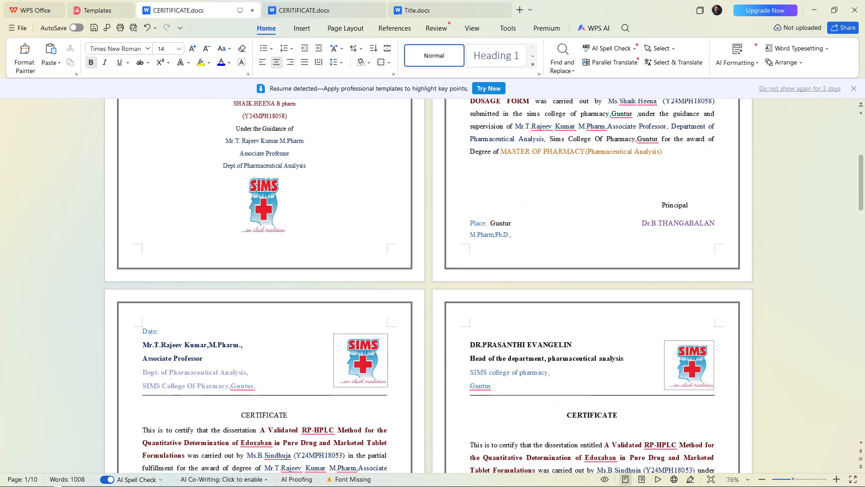
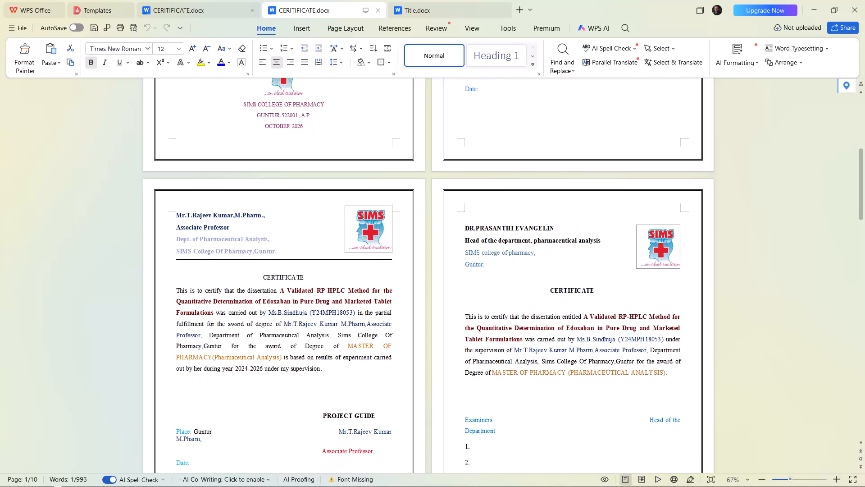
Compare the title page's layout in the original Edoxaban template with the edited document, checking where the college address and date lines fall.
scroll(320, 381, "up", 4)
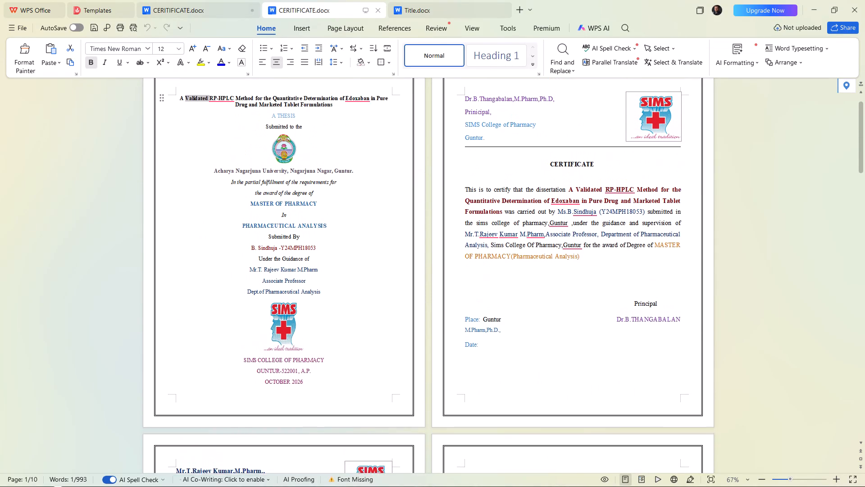
scroll(320, 381, "up", 1)
left_click(228, 0)
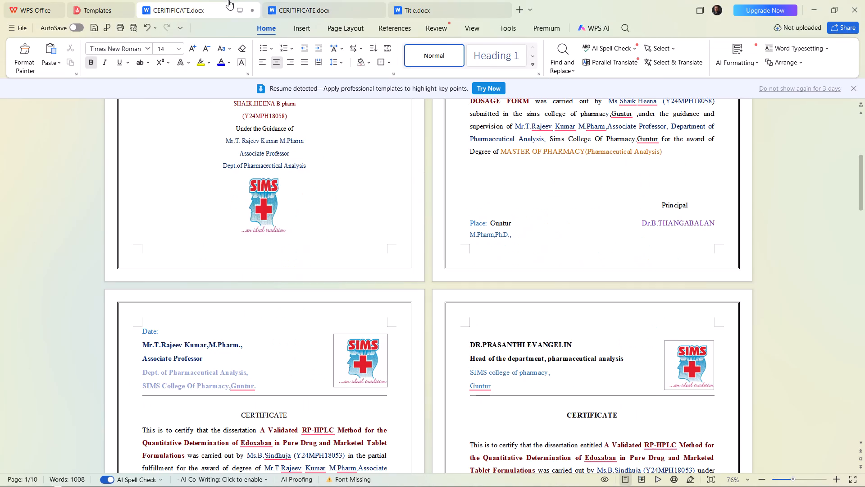
scroll(445, 222, "up", 5)
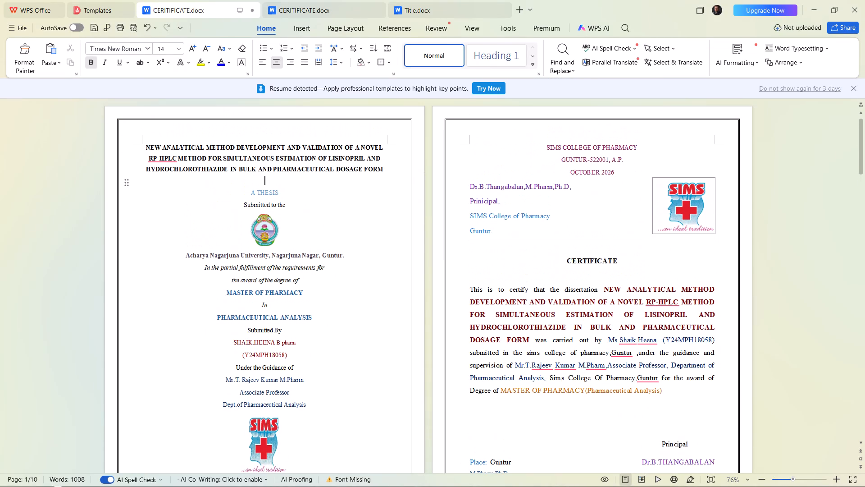
scroll(310, 342, "down", 1)
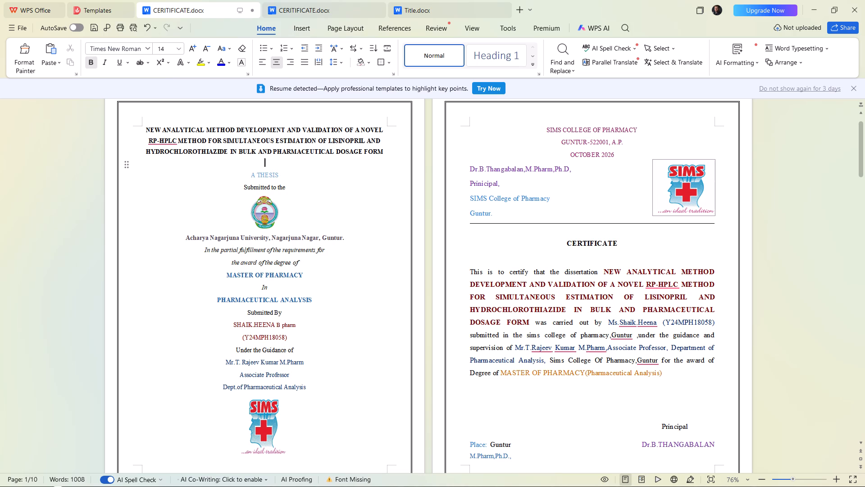
left_click(544, 129)
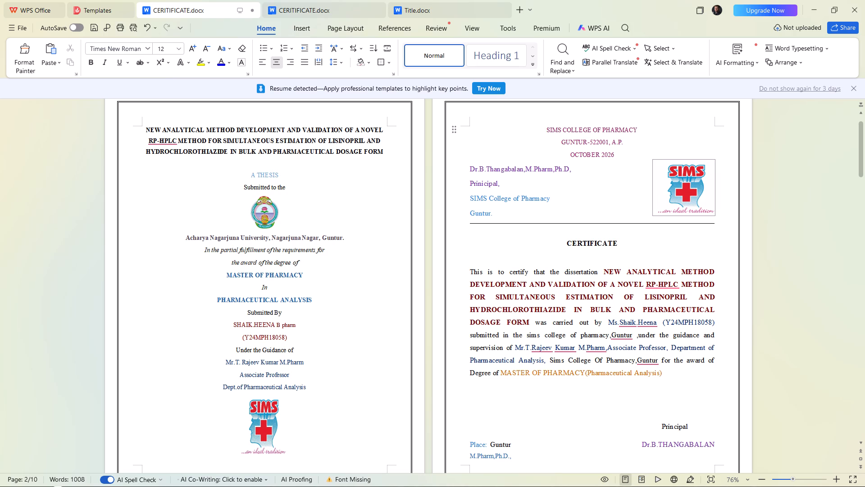
scroll(346, 349, "down", 1)
left_click(227, 449)
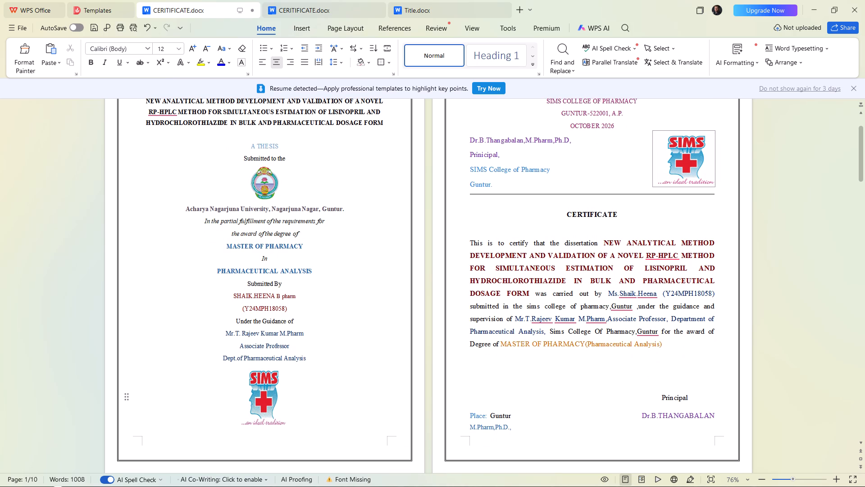
scroll(246, 215, "up", 1)
left_click(251, 180)
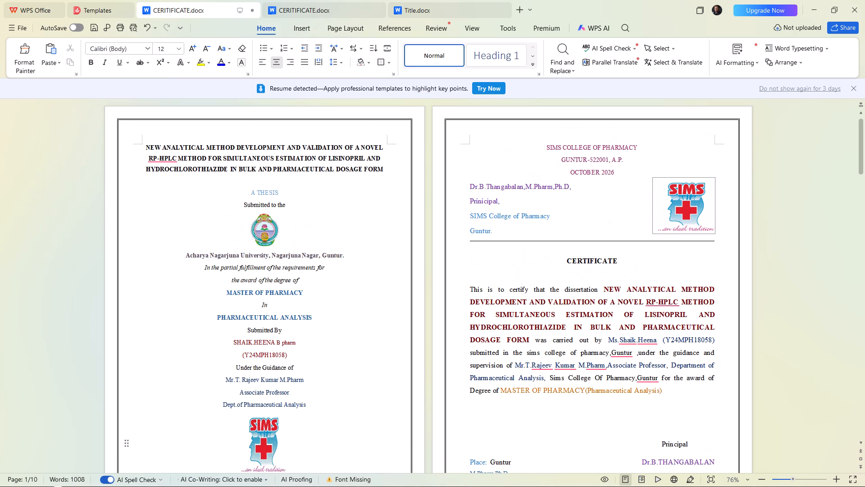
Set the font size of the thesis title at the top of the title page to 10.5.
left_click_drag(382, 170, 146, 148)
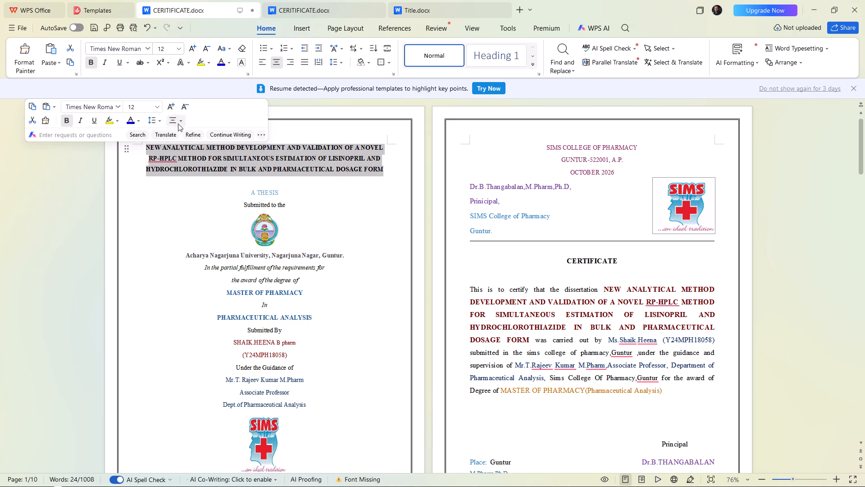
left_click(155, 107)
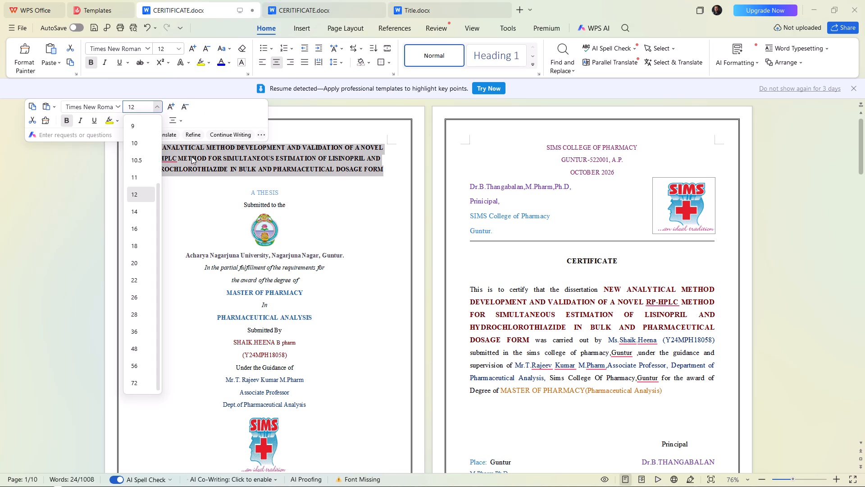
left_click(147, 161)
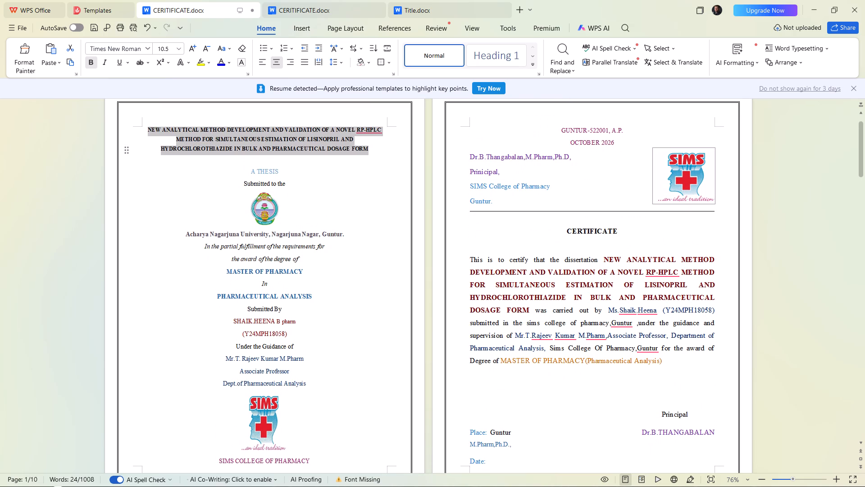
left_click(250, 161)
scroll(250, 161, "up", 1)
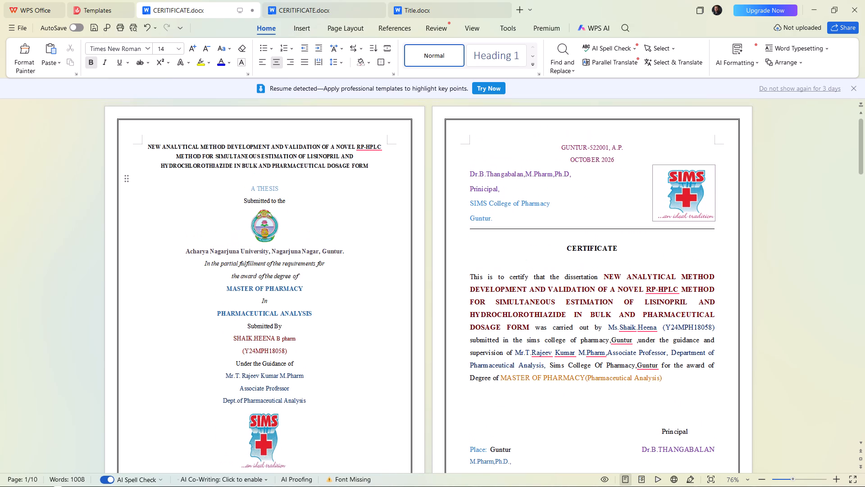
Join the registration number onto the student's name line on the title page, separated from "B pharm" by a space.
scroll(250, 161, "down", 2)
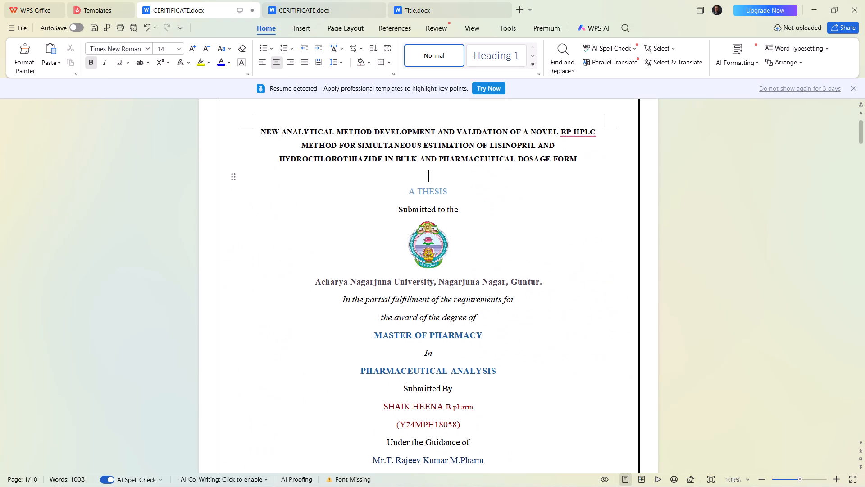
scroll(250, 161, "down", 2)
scroll(250, 161, "up", 1)
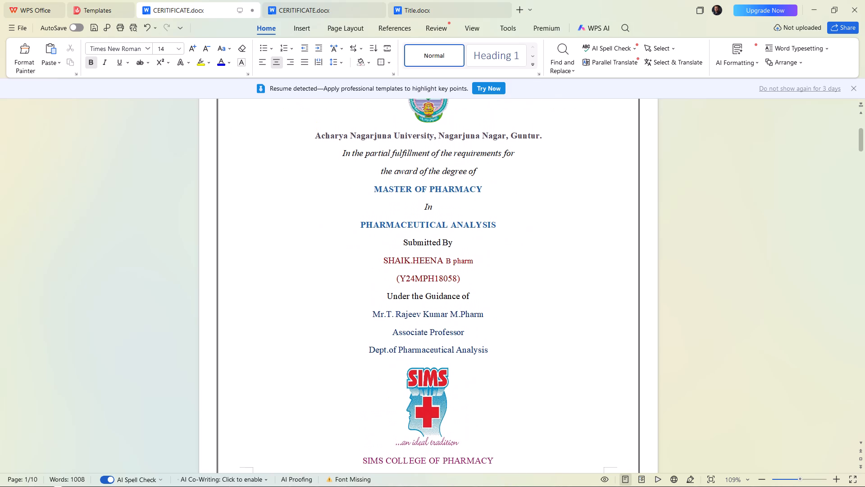
left_click(394, 279)
key("BackSpace")
key("BackSpace")
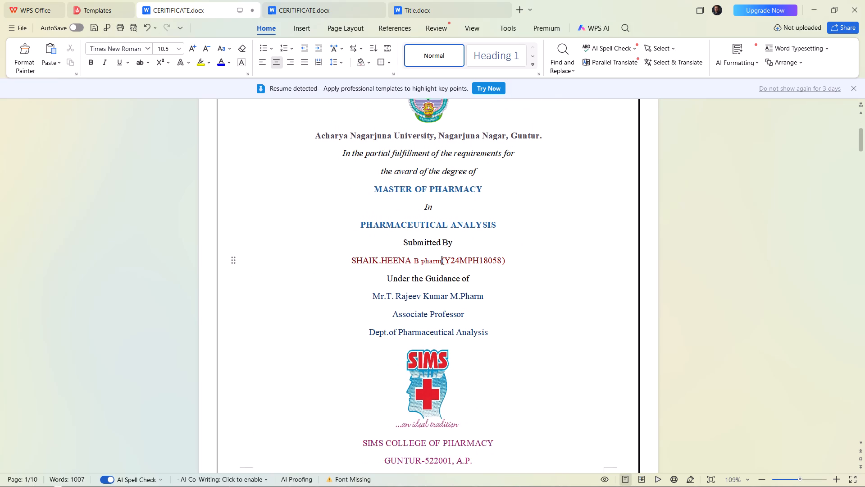
key("space")
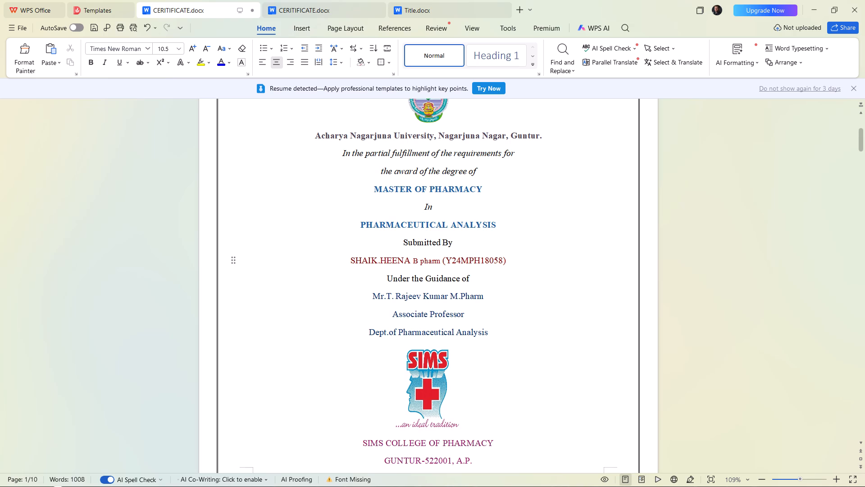
Examine where the title page breaks onto the principal's certificate page and how its upper part is laid out.
scroll(432, 294, "down", 1)
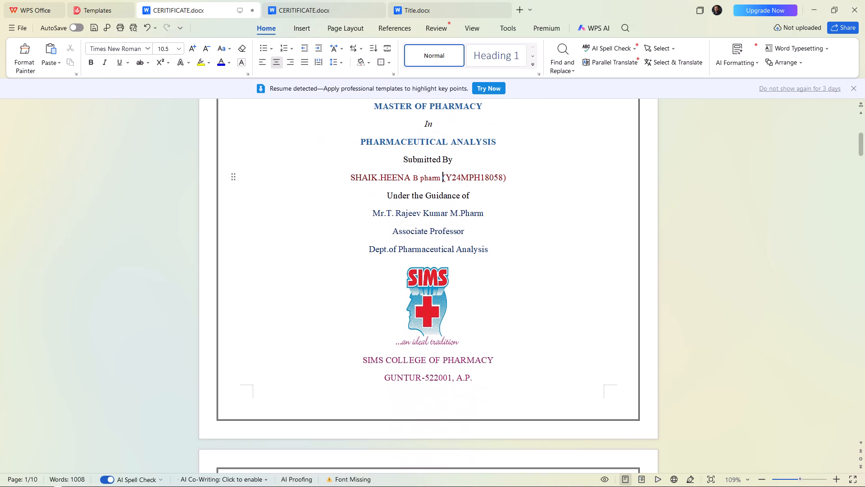
scroll(432, 294, "down", 4)
scroll(432, 294, "up", 1)
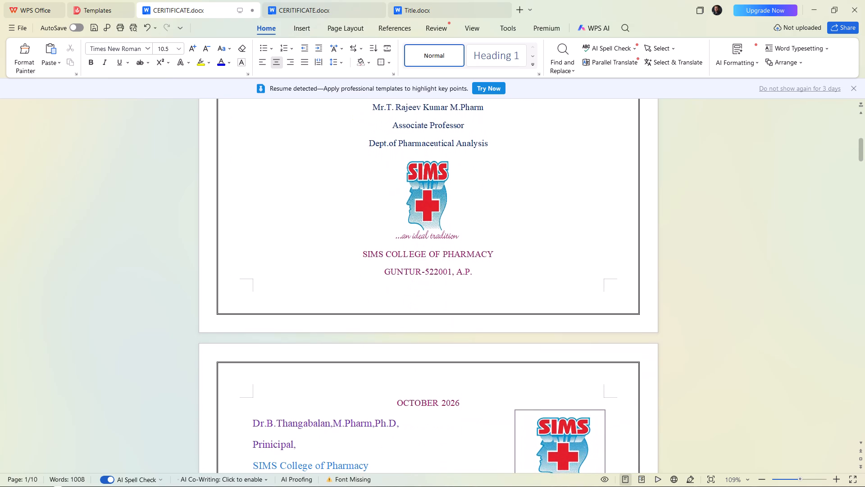
scroll(432, 294, "up", 5)
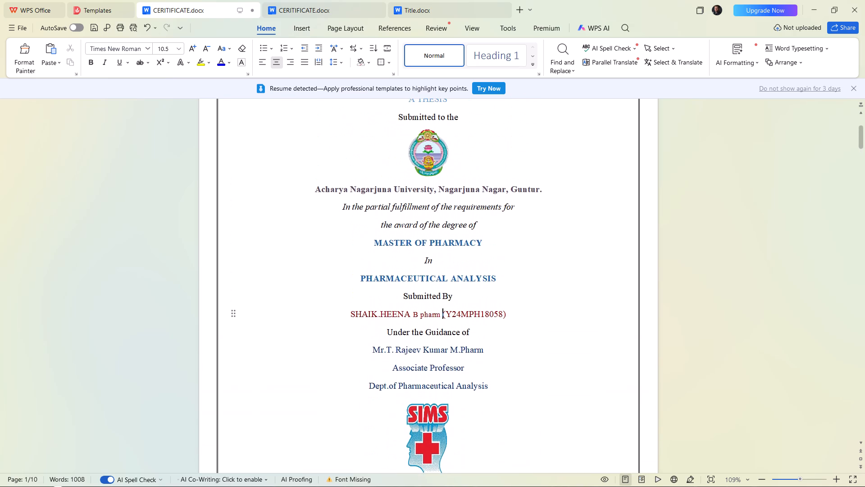
scroll(432, 294, "up", 2)
scroll(414, 252, "up", 1)
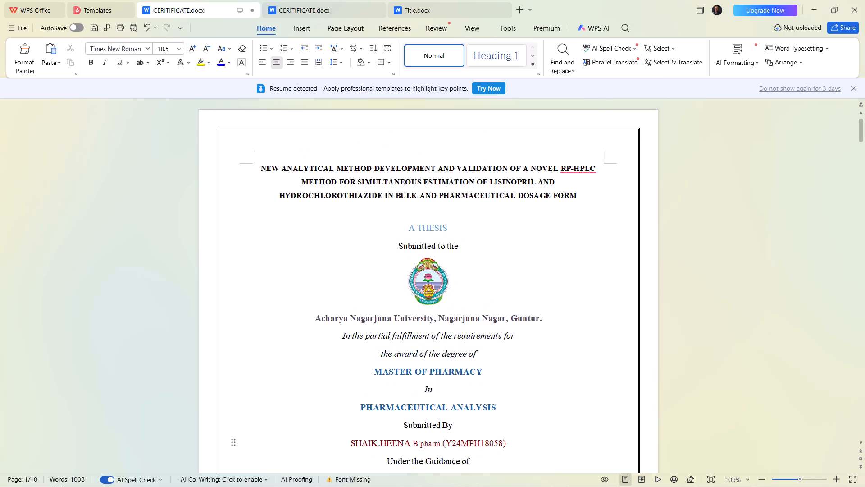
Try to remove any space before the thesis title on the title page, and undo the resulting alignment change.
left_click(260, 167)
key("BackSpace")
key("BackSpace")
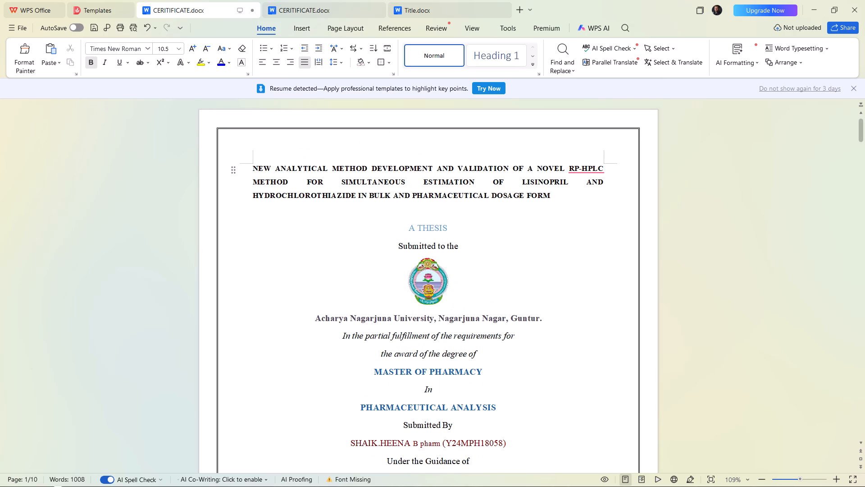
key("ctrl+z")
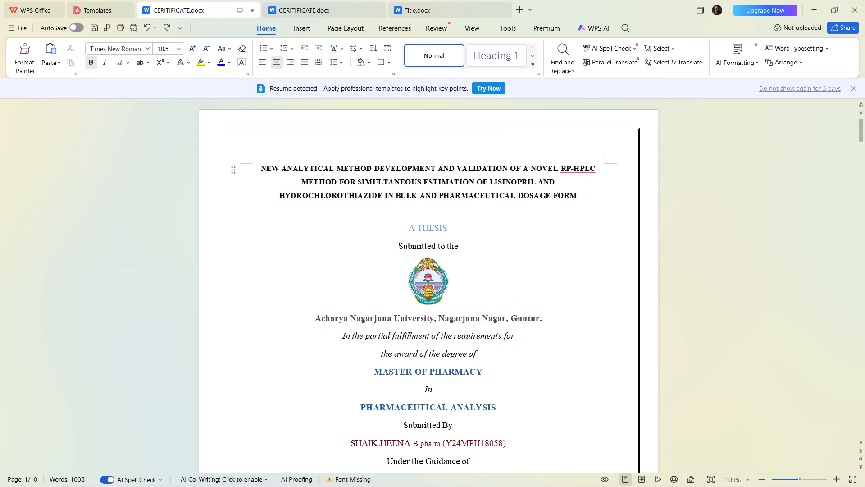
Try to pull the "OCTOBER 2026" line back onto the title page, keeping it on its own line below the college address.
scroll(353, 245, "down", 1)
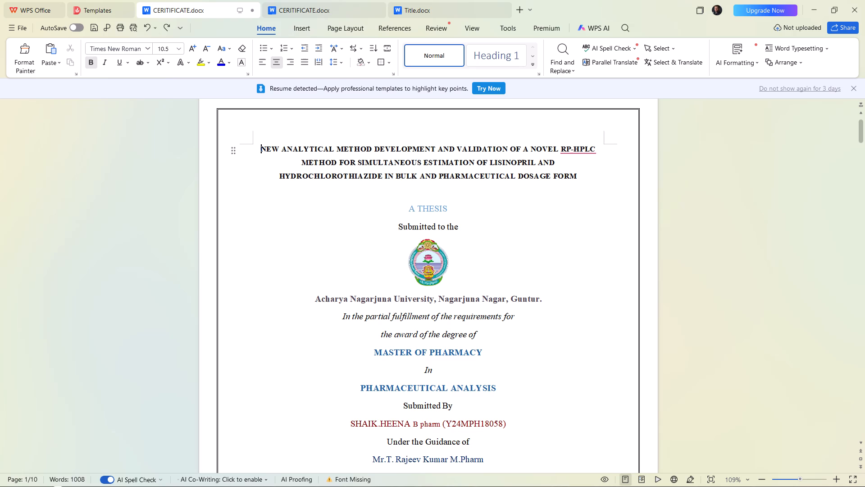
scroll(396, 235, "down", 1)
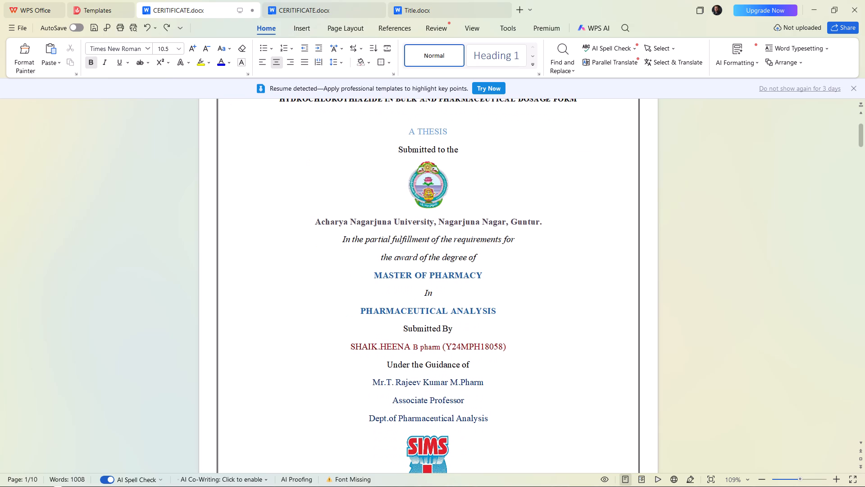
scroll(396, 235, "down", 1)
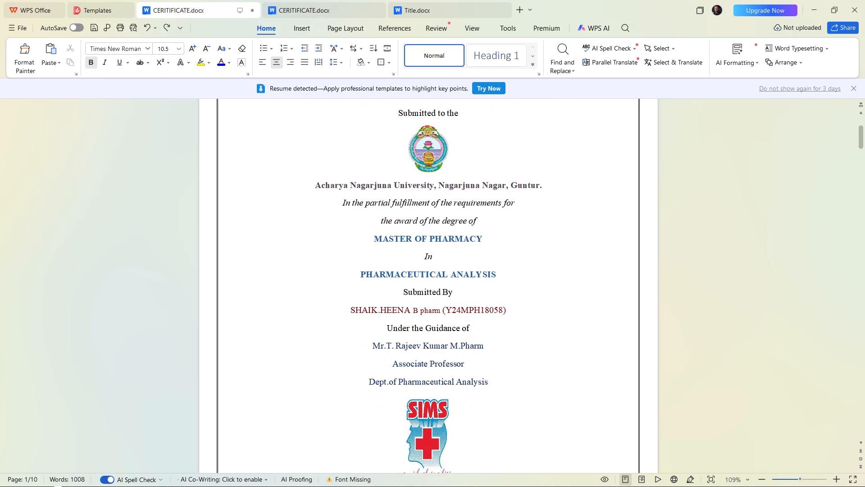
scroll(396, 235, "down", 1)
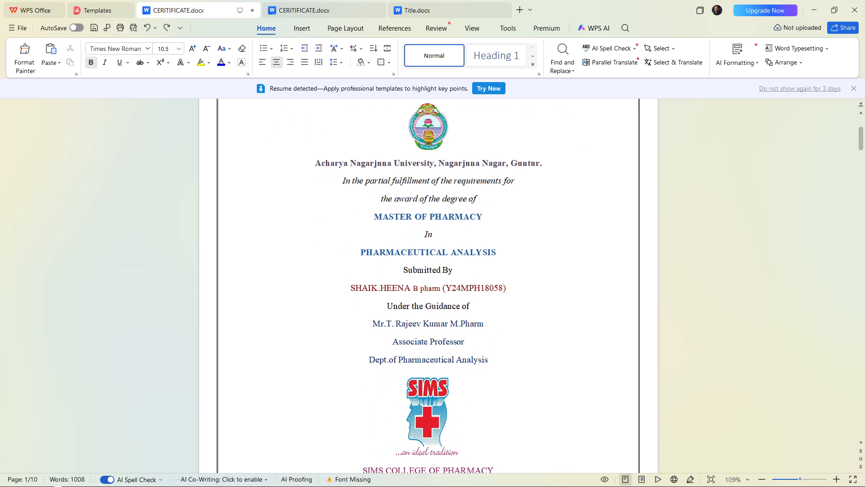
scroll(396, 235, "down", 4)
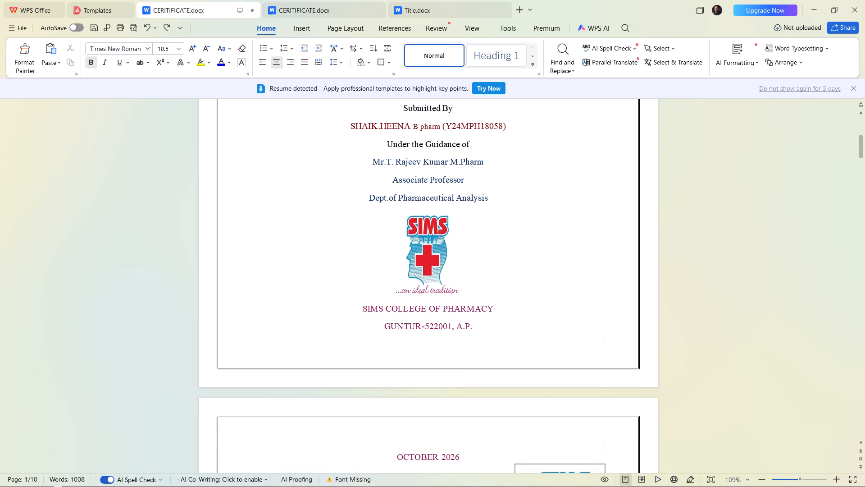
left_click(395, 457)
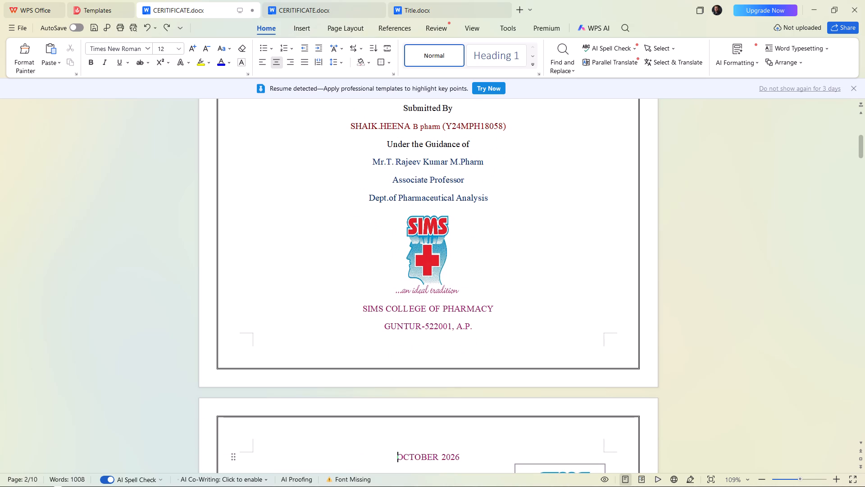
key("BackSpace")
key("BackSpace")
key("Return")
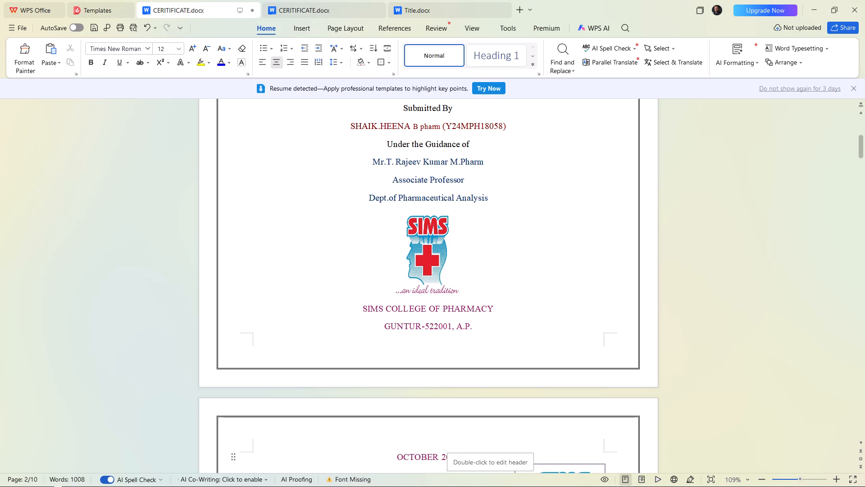
Examine the layout and page breaks of the principal's certificate and the guide's and department head's certificates that follow it.
scroll(446, 446, "down", 1)
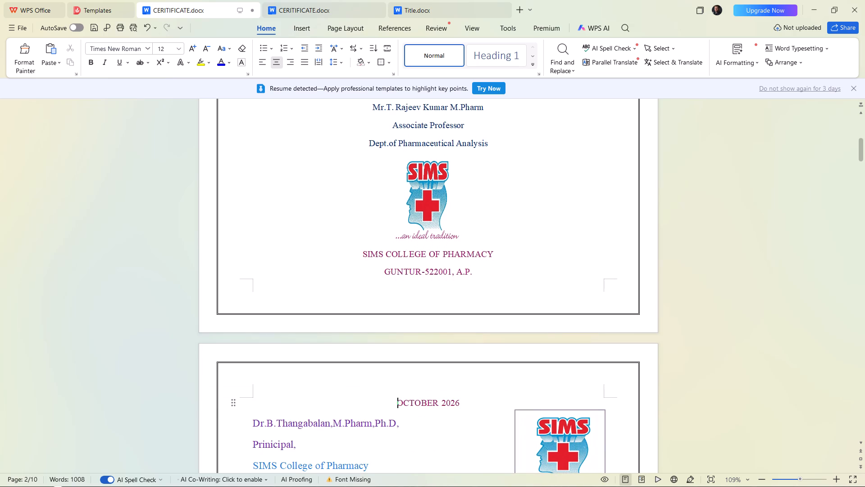
scroll(420, 372, "down", 6)
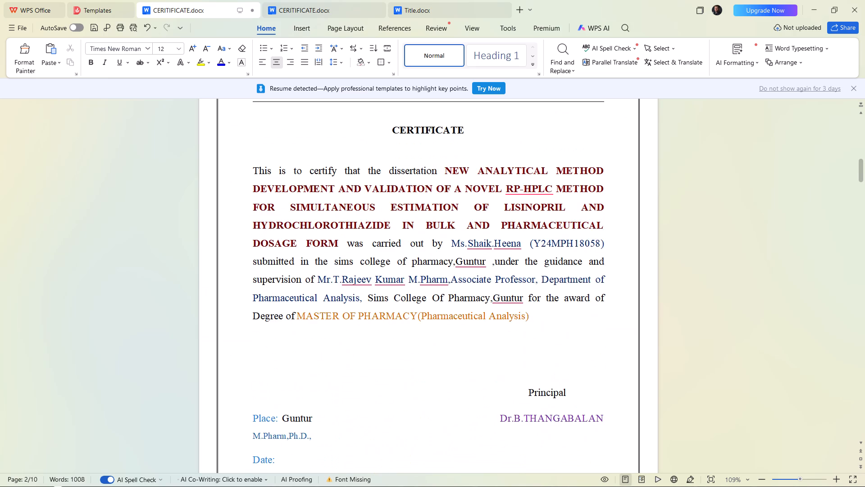
scroll(420, 372, "down", 5)
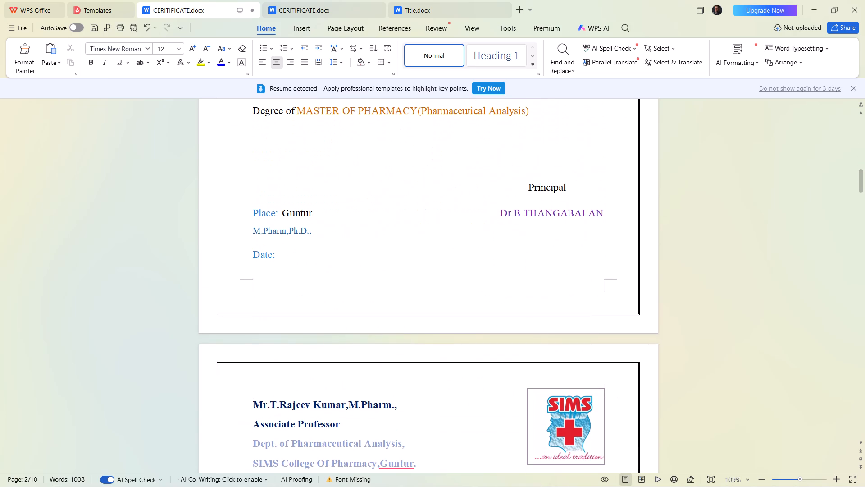
scroll(420, 372, "down", 3)
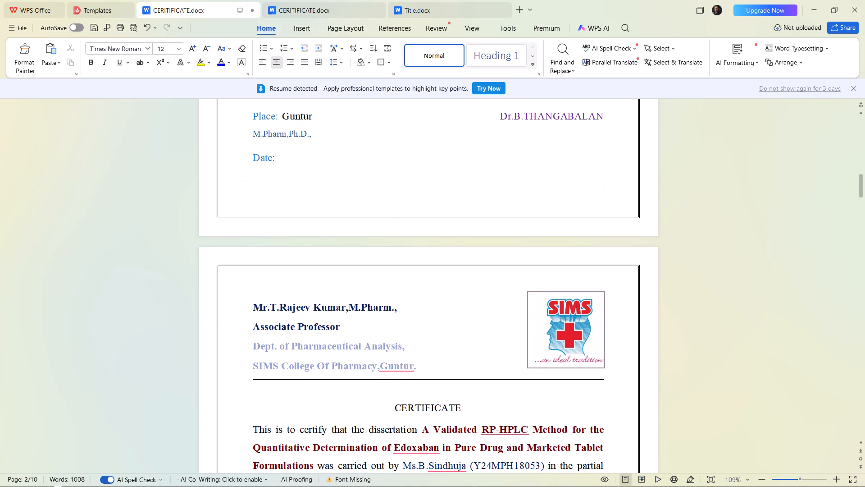
scroll(420, 372, "up", 8)
scroll(420, 372, "down", 1)
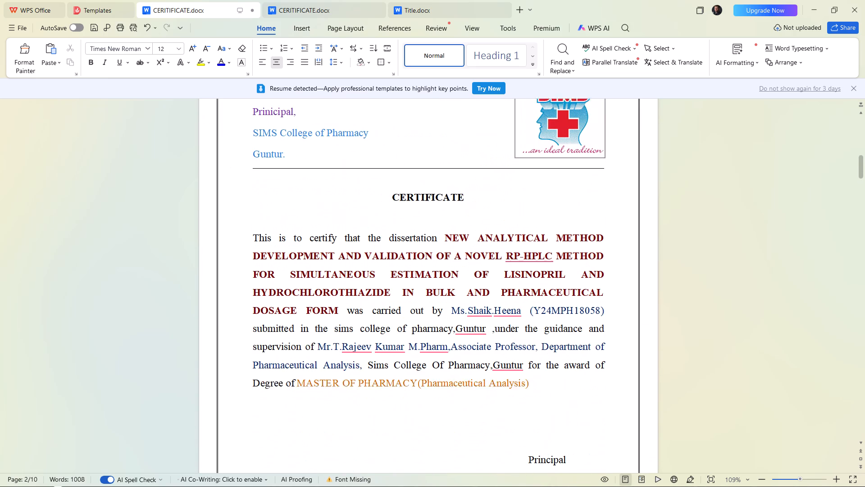
scroll(420, 372, "down", 1)
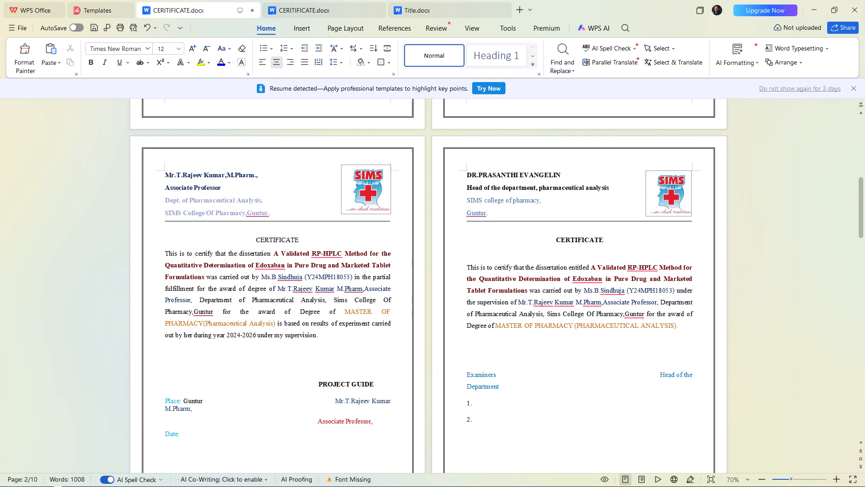
Remove the empty line between the thesis title and "A THESIS" on the title page.
scroll(420, 372, "up", 4)
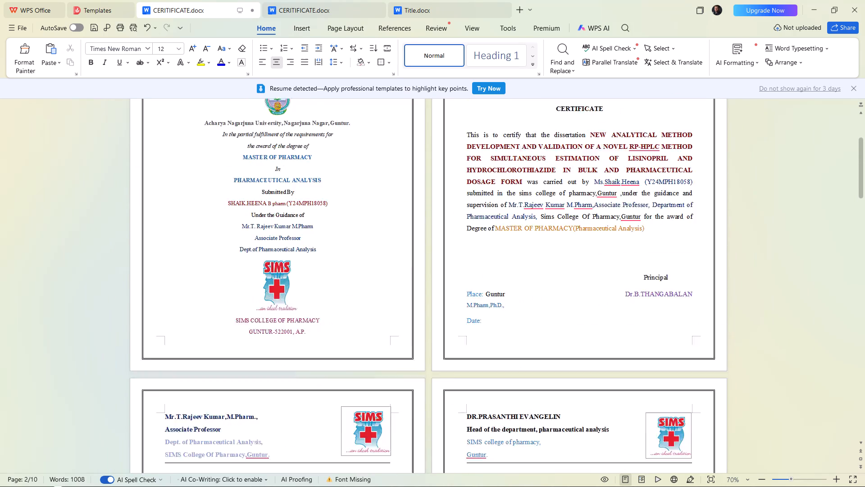
scroll(420, 372, "up", 2)
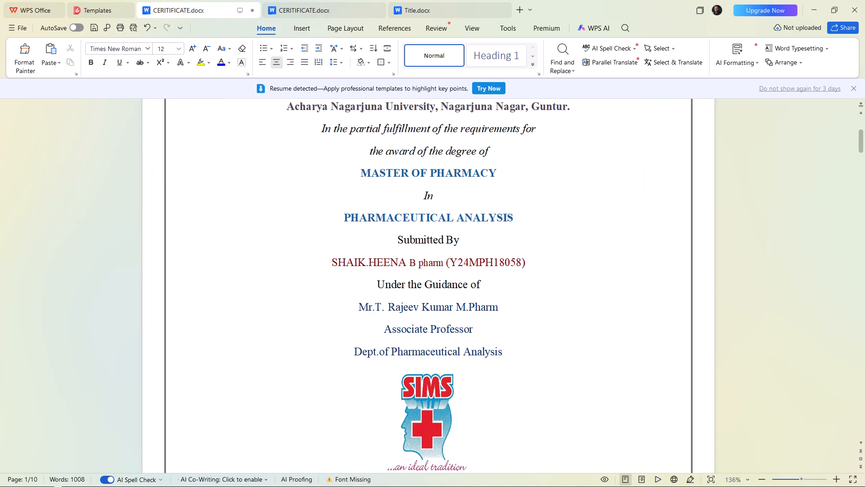
scroll(432, 337, "up", 2)
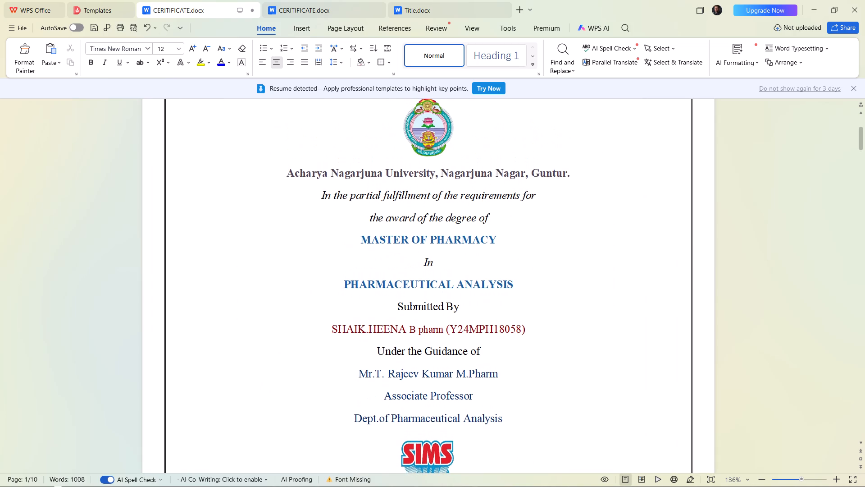
scroll(432, 337, "up", 2)
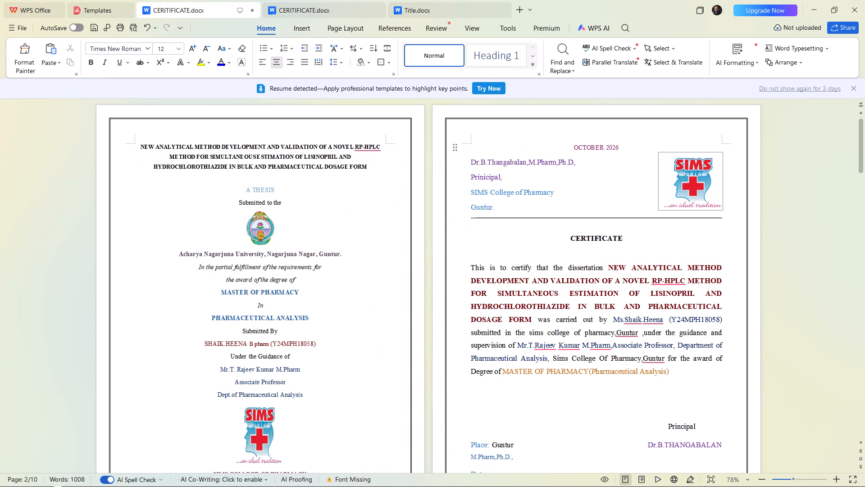
scroll(351, 317, "down", 1)
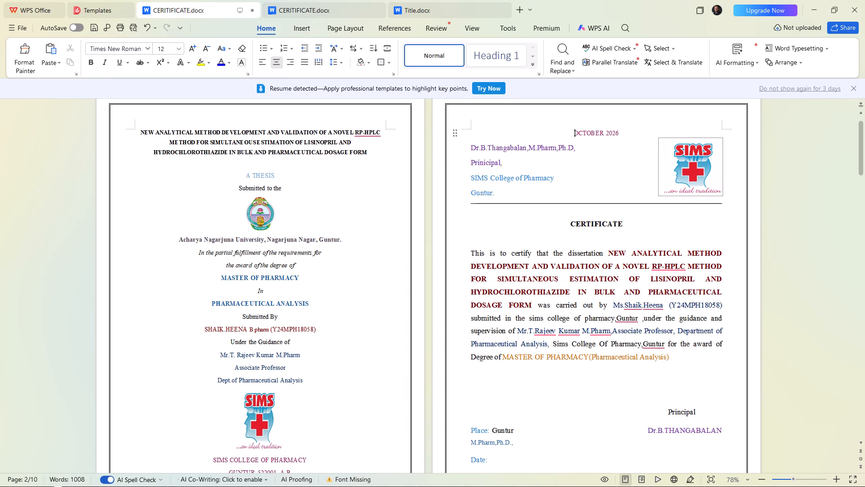
left_click(245, 175)
key("BackSpace")
key("BackSpace")
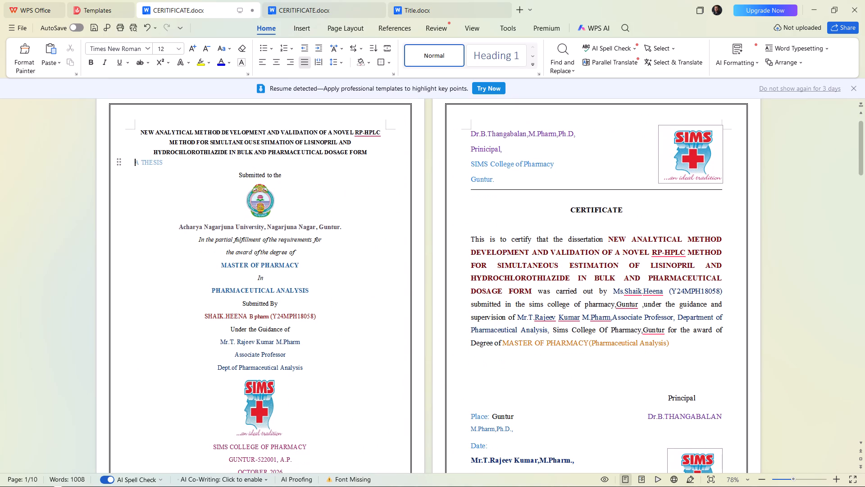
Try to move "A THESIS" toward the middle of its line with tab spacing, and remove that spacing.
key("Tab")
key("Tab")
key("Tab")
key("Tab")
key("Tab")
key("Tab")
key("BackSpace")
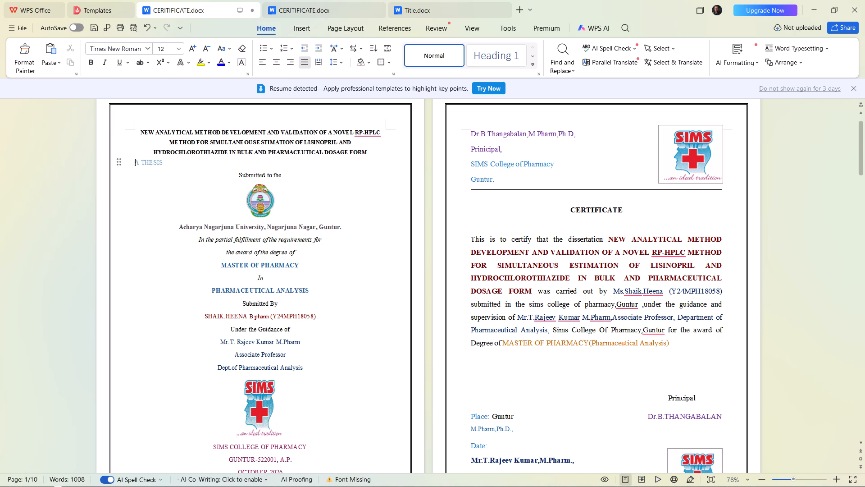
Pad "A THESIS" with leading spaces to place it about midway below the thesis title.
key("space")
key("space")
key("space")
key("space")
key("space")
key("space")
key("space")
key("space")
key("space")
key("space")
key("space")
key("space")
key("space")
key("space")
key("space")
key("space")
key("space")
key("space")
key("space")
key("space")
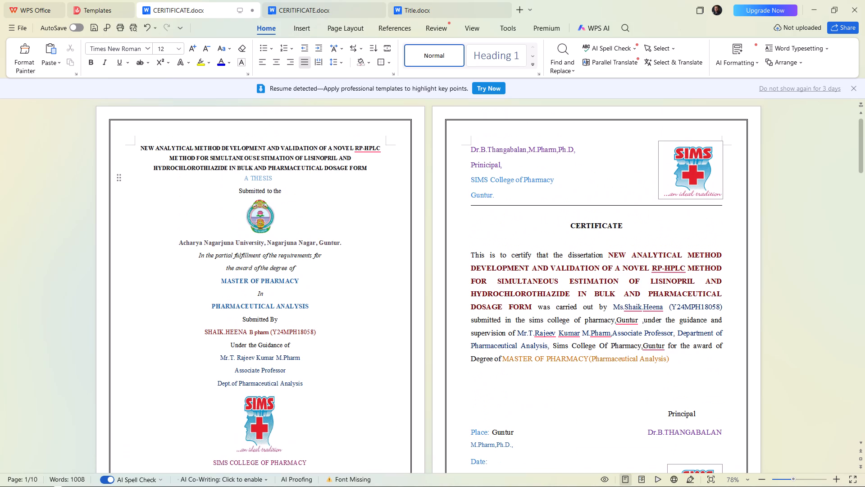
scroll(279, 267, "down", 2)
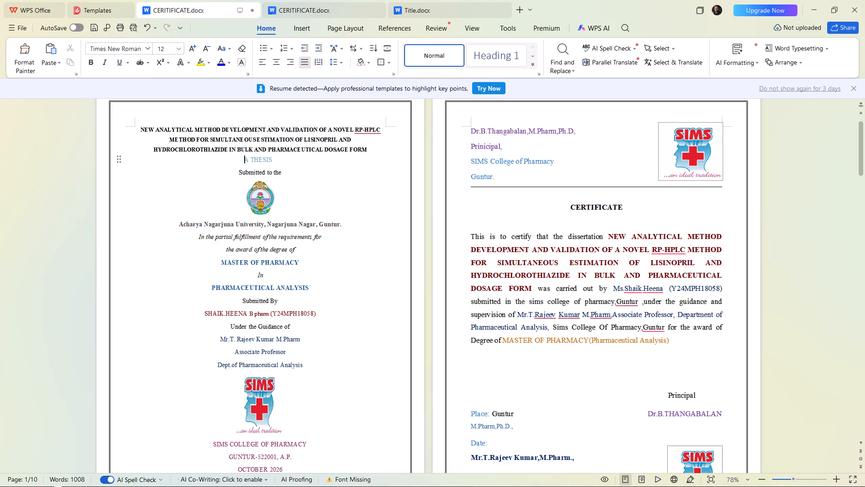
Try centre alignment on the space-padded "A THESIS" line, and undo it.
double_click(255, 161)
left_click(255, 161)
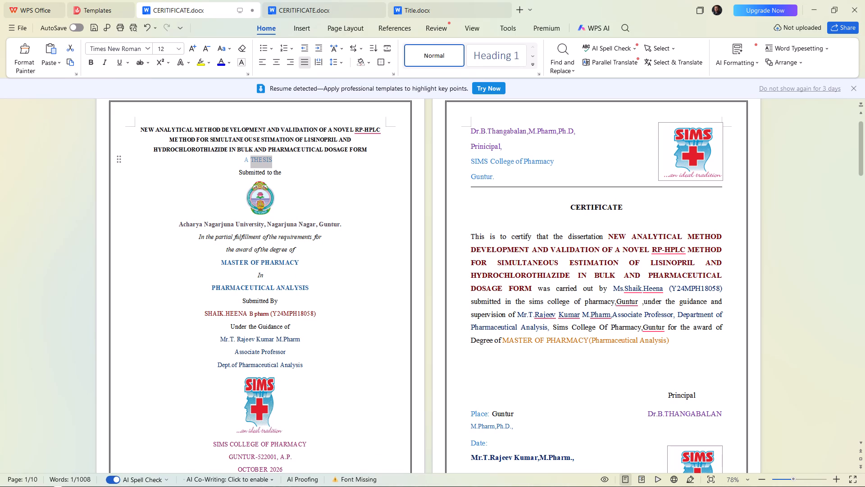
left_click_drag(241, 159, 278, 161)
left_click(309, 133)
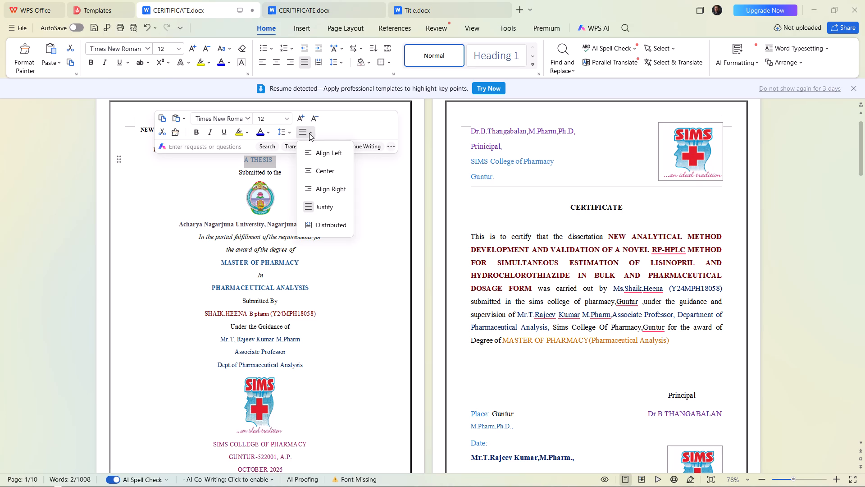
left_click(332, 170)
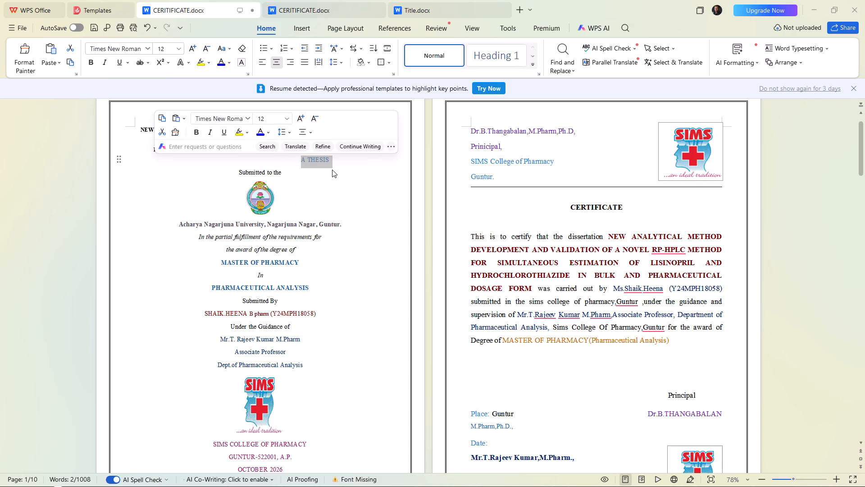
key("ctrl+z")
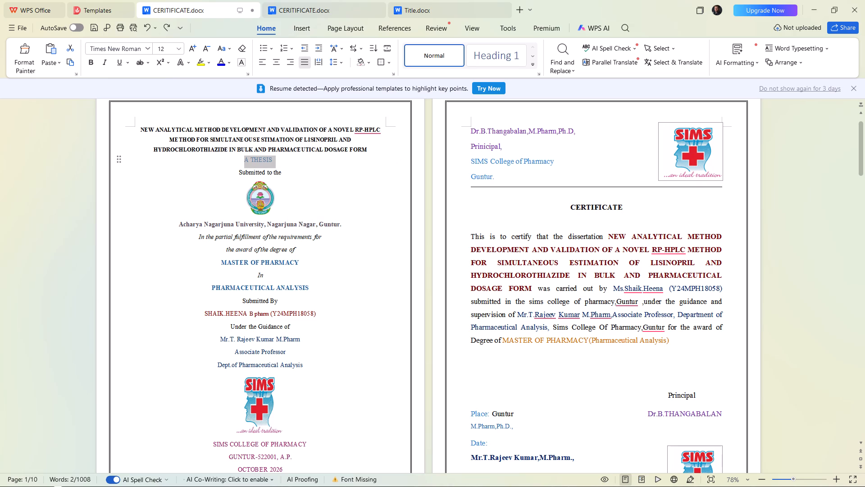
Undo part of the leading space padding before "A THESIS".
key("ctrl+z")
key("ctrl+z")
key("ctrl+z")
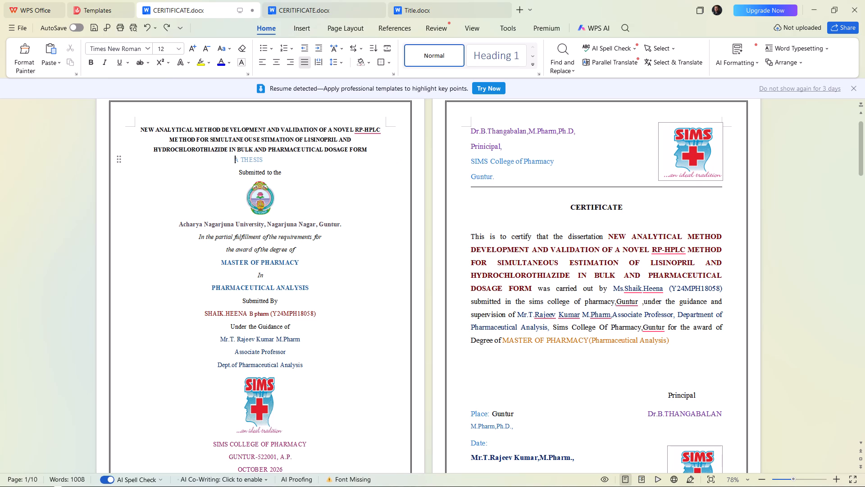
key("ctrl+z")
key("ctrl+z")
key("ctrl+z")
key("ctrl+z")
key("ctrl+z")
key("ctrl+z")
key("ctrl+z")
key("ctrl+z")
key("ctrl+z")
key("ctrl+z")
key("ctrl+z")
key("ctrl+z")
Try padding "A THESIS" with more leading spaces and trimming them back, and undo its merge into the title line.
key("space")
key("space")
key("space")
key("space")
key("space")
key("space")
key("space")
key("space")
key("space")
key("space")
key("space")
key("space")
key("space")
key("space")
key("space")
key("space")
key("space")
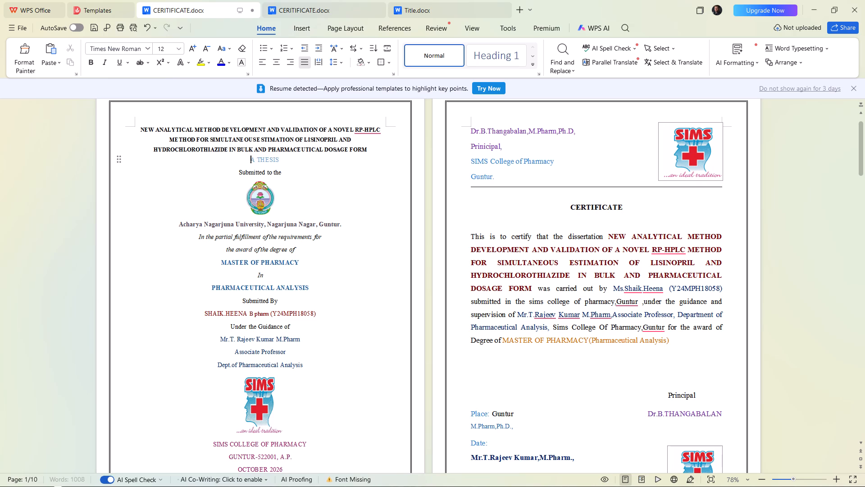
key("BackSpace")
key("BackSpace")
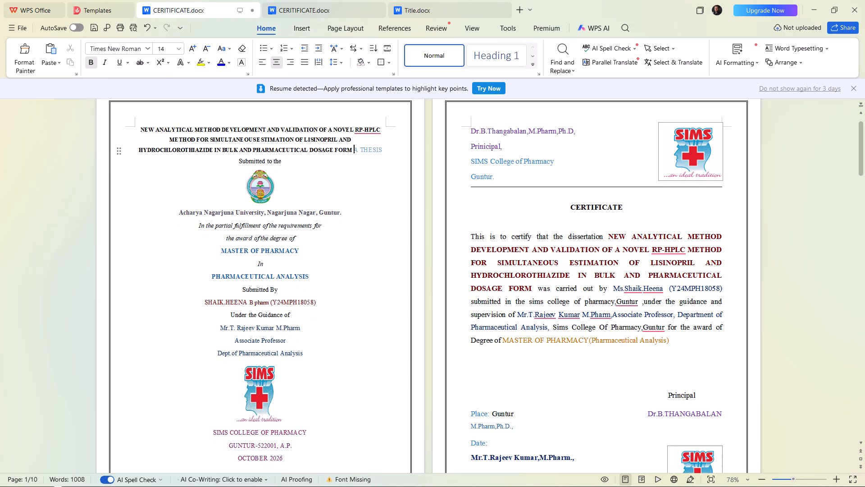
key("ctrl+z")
Pad "A THESIS" with leading spaces until it sits roughly centred above "Submitted to the".
key("space")
key("space")
key("space")
key("space")
key("space")
key("space")
key("space")
key("space")
key("space")
key("space")
key("space")
key("space")
key("space")
key("space")
key("space")
key("space")
key("space")
key("space")
key("space")
key("space")
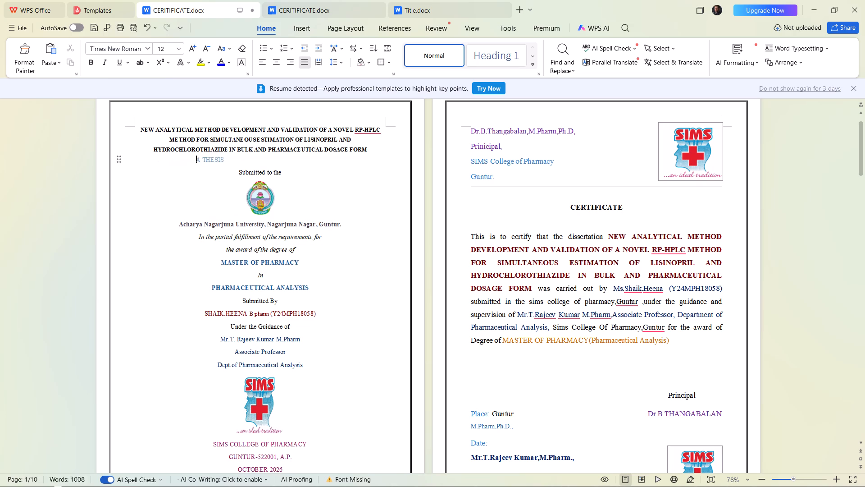
key("space")
key("space")
key("space")
key("space")
key("space")
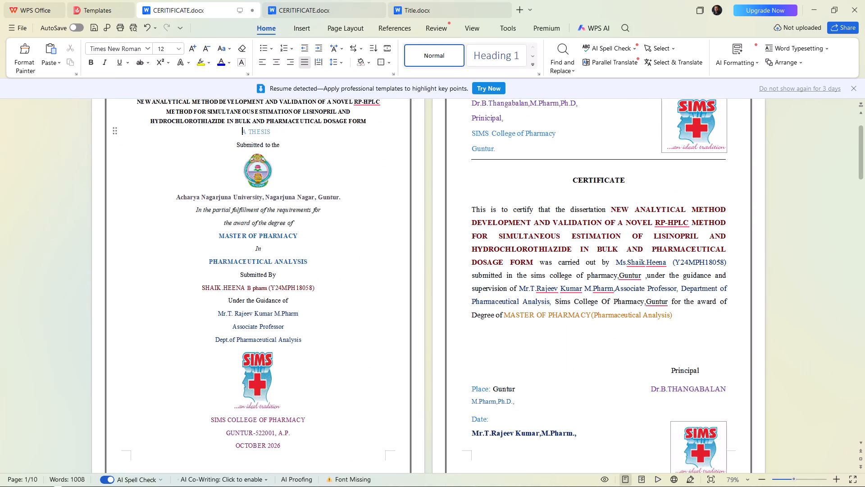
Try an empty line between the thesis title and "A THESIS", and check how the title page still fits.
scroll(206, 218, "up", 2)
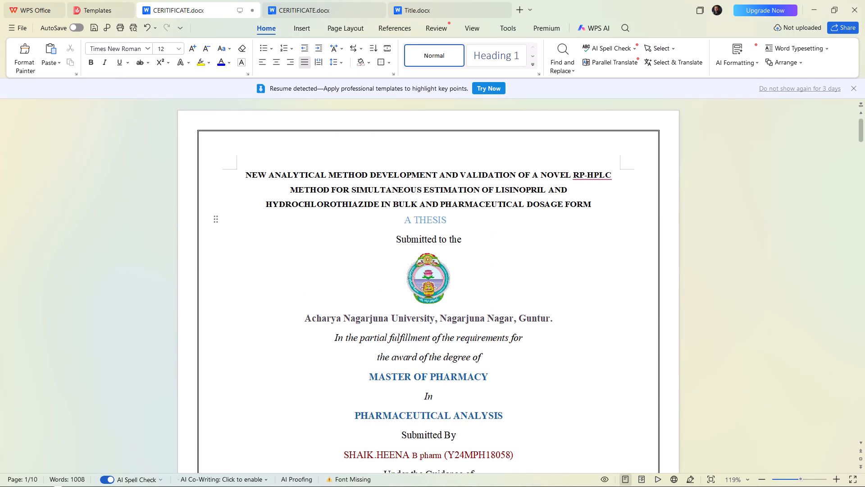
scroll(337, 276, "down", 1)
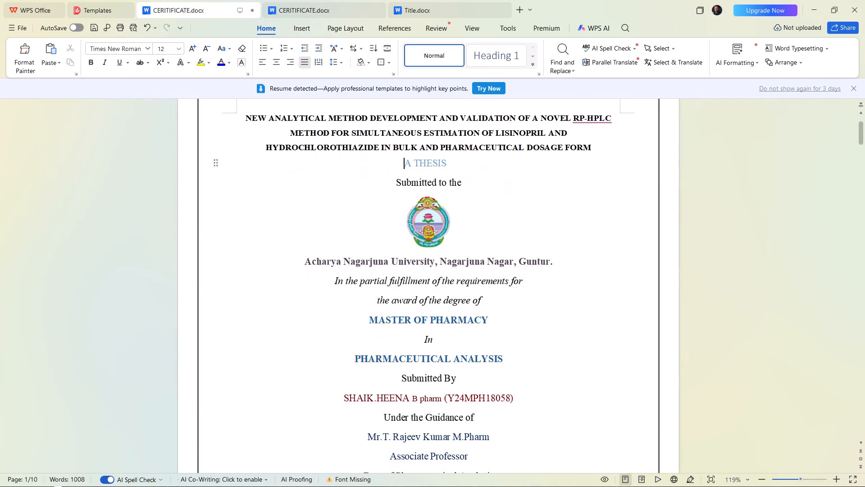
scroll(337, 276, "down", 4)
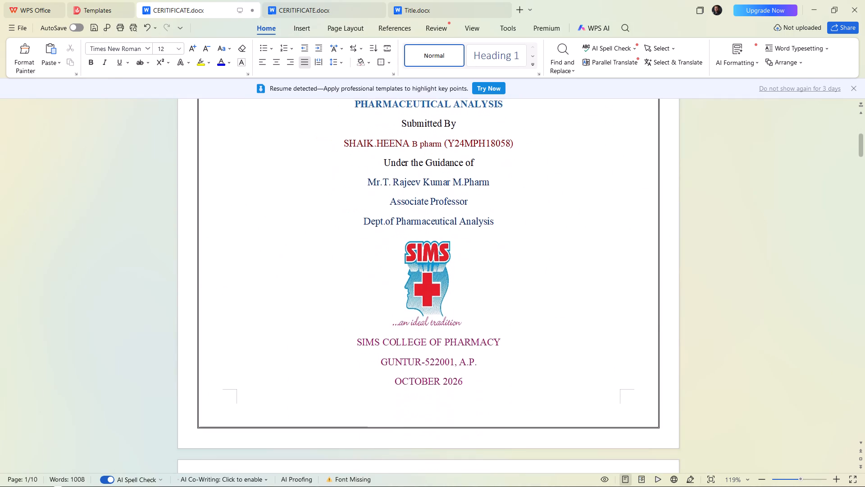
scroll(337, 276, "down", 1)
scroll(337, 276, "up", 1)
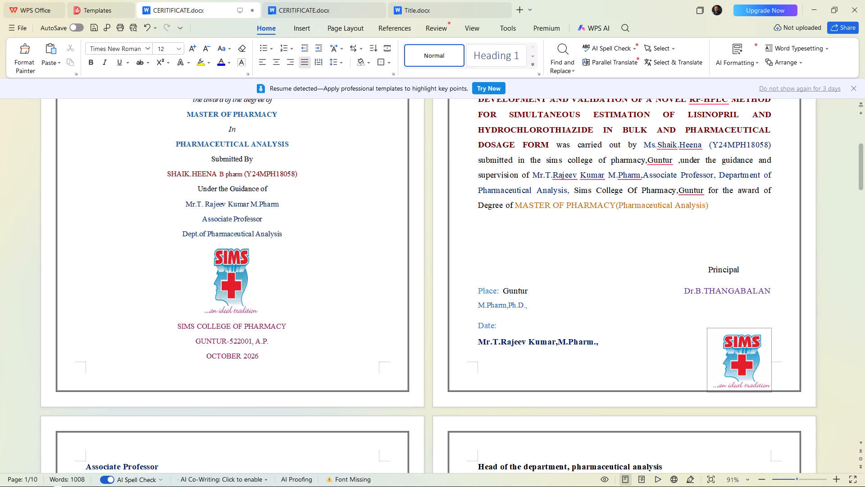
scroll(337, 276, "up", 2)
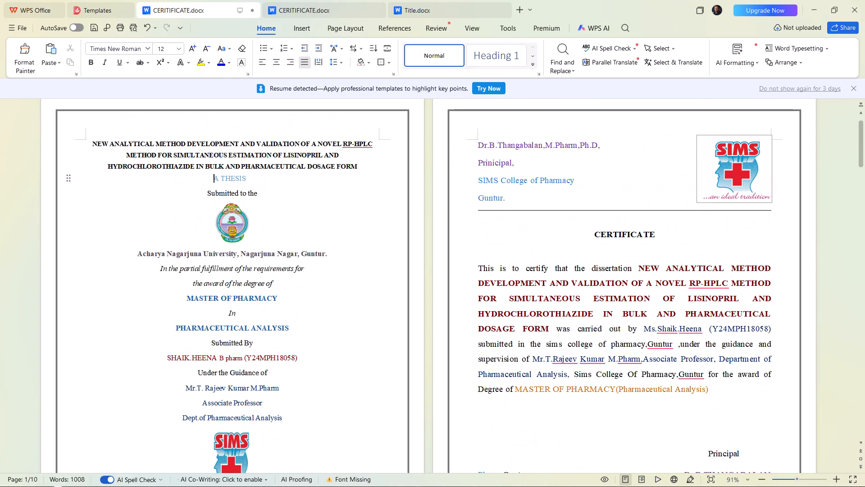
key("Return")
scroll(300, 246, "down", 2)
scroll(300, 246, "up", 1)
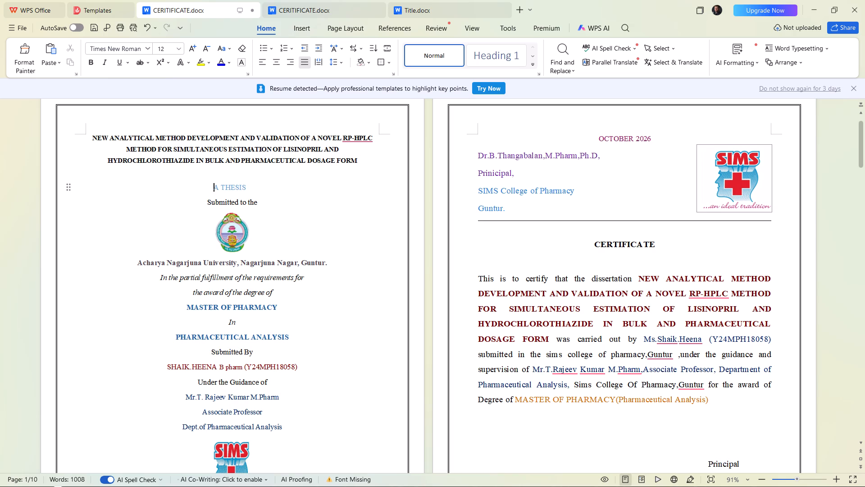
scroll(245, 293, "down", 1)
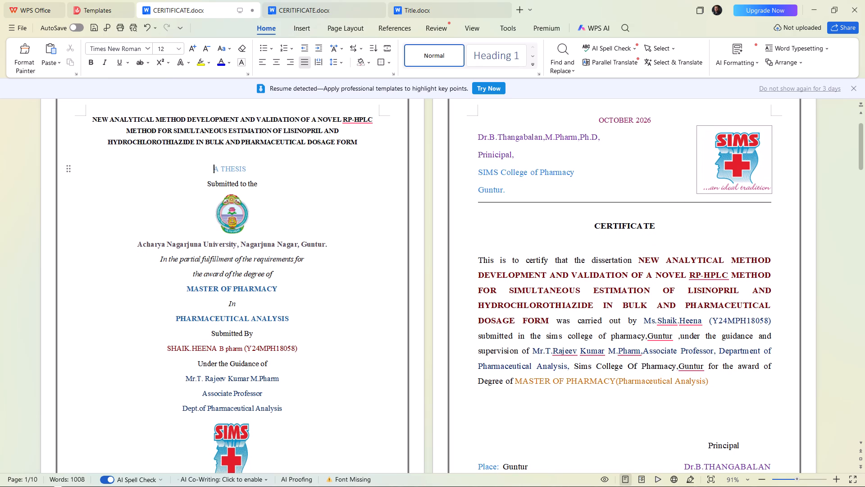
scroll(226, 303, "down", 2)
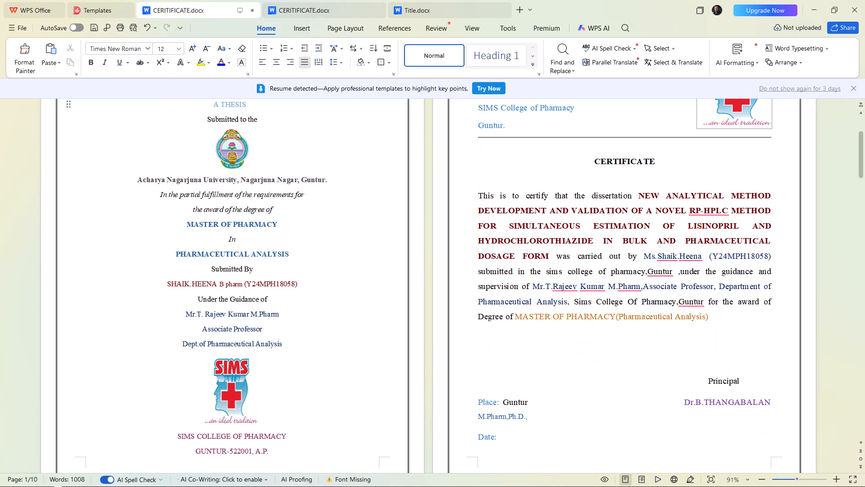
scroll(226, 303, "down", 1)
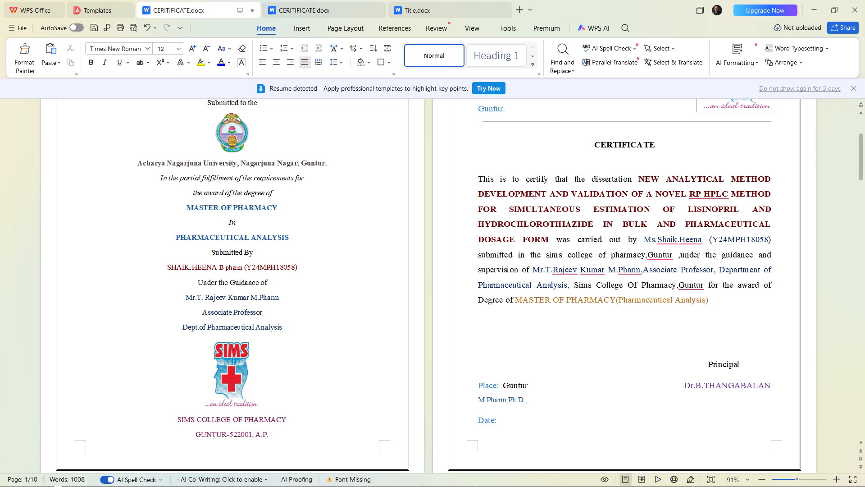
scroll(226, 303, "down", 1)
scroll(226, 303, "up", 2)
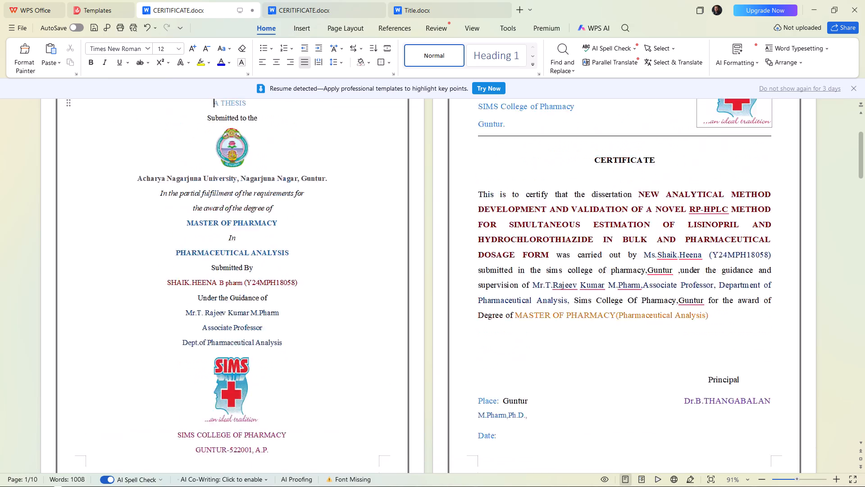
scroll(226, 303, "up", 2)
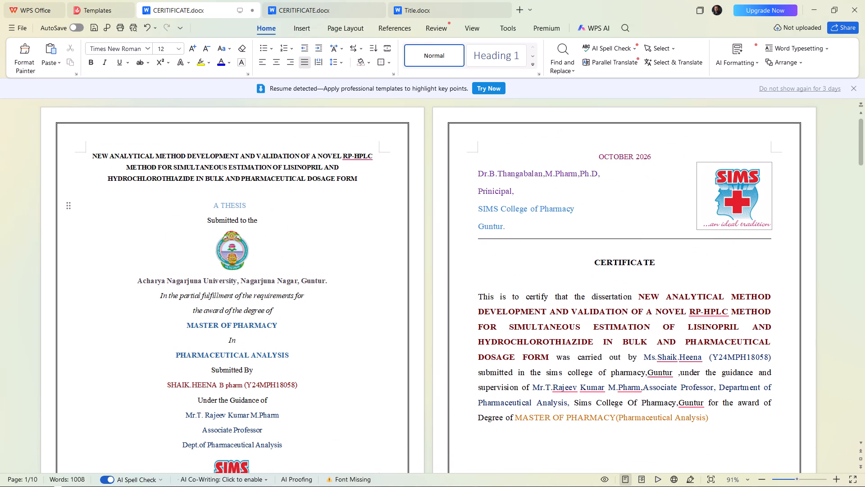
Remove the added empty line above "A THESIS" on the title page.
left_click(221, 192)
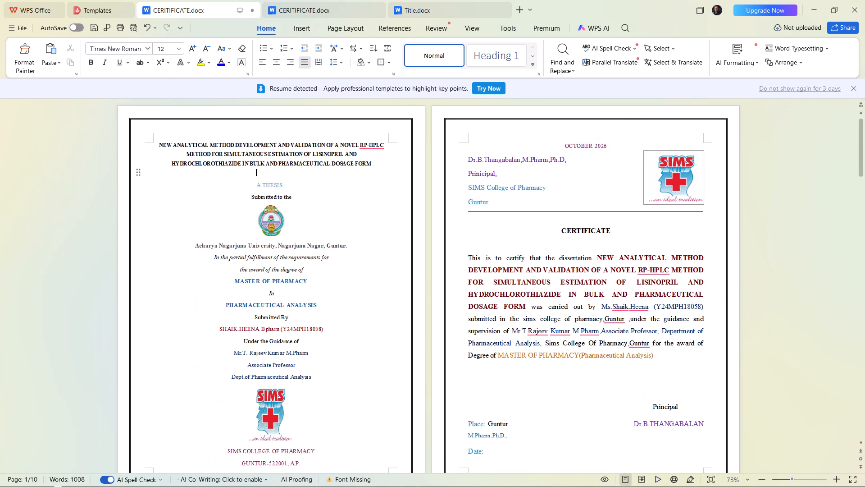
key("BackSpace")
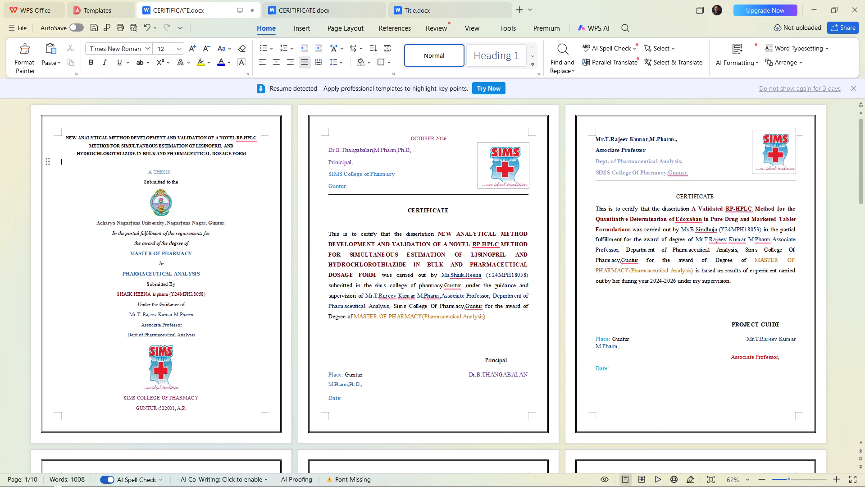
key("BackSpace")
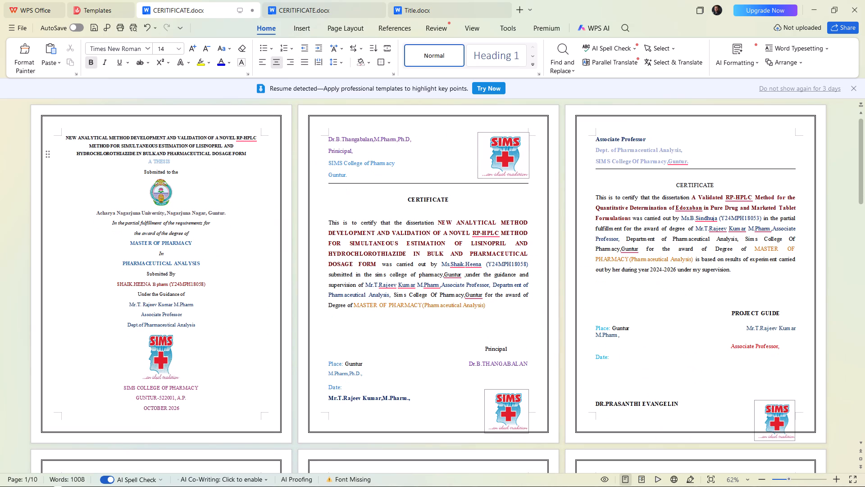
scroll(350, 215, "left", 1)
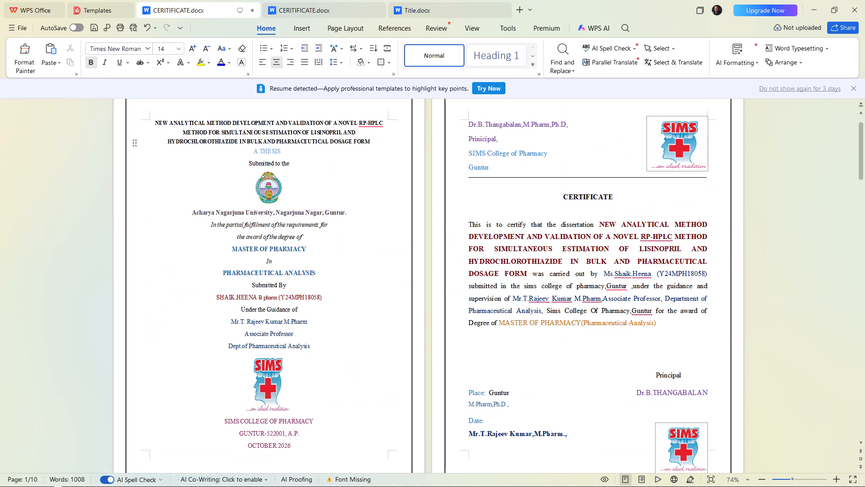
Compare the page layout of the title page and first certificates with the original certificate document.
scroll(350, 215, "left", 1)
scroll(350, 215, "up", 1)
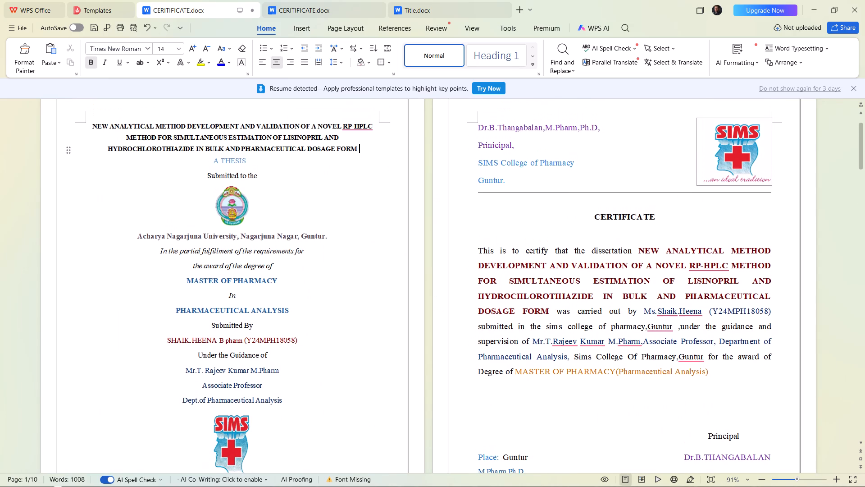
scroll(378, 254, "up", 1)
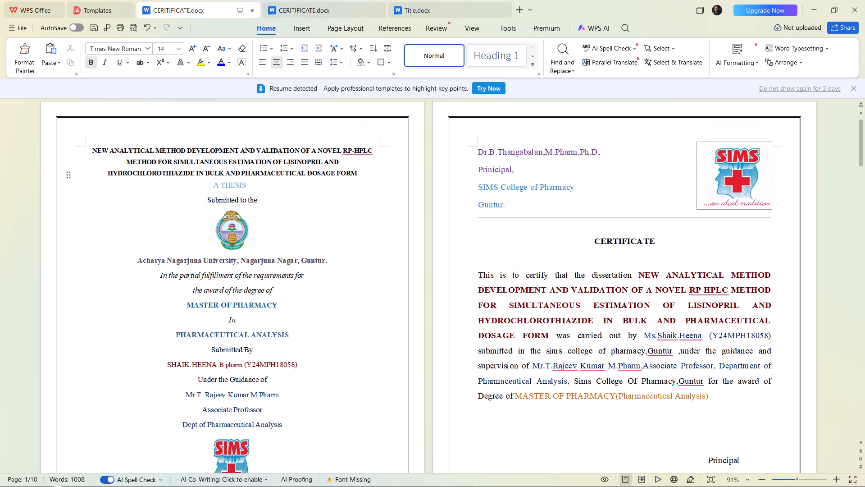
scroll(467, 287, "down", 3)
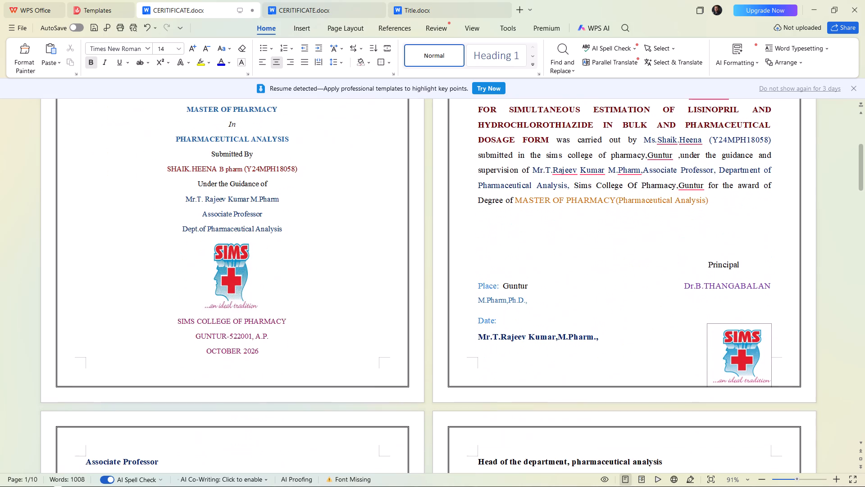
scroll(467, 287, "down", 3)
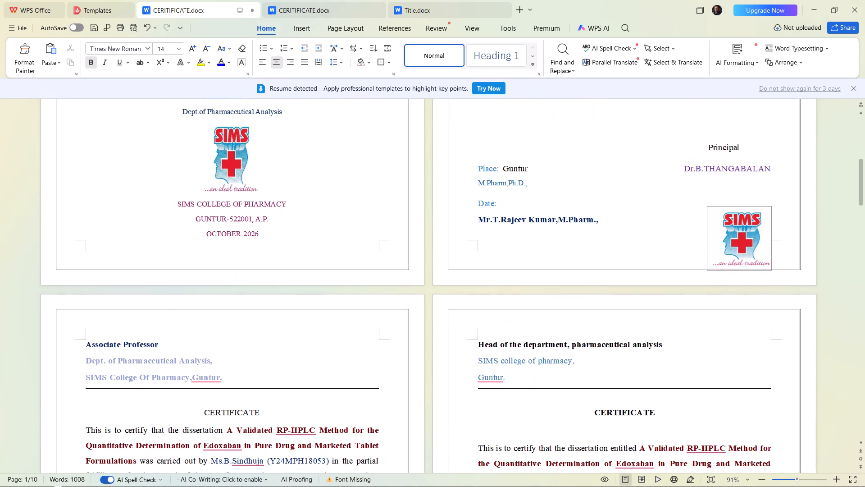
left_click(323, 0)
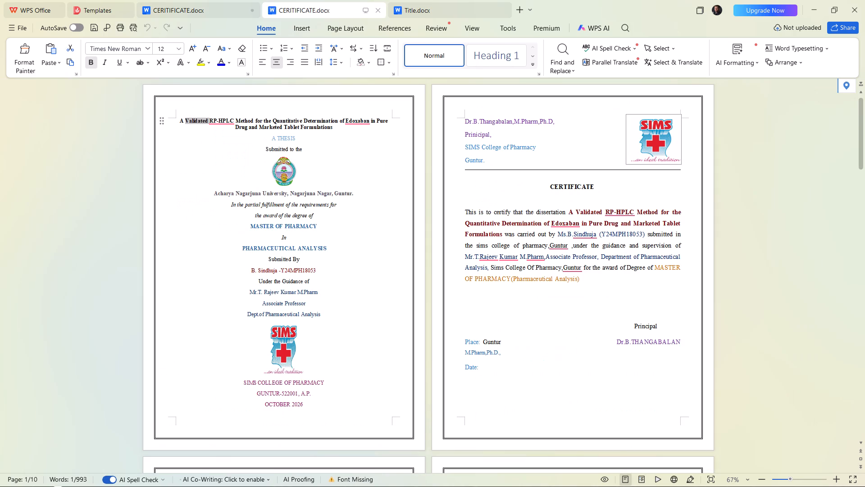
left_click(232, 0)
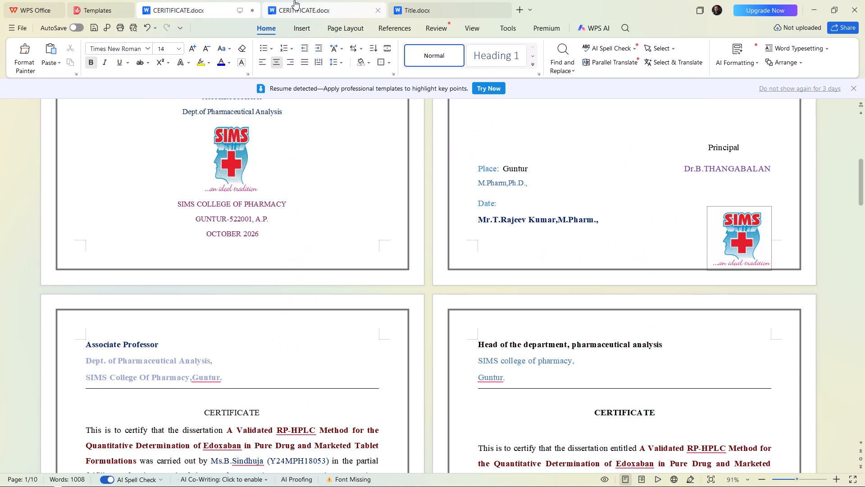
left_click(330, 0)
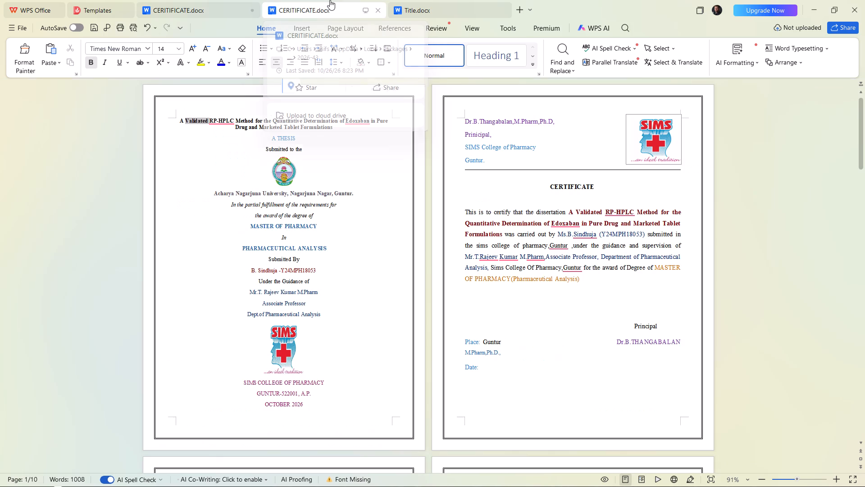
scroll(298, 297, "down", 2)
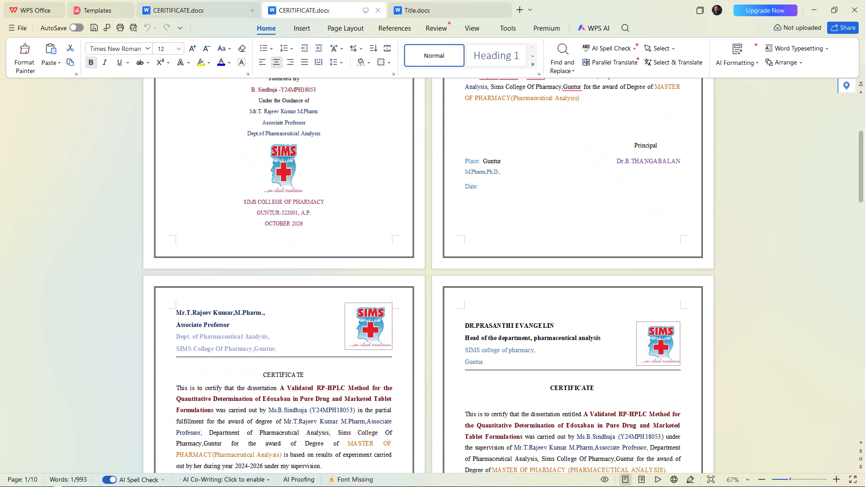
scroll(298, 297, "down", 1)
left_click(219, 0)
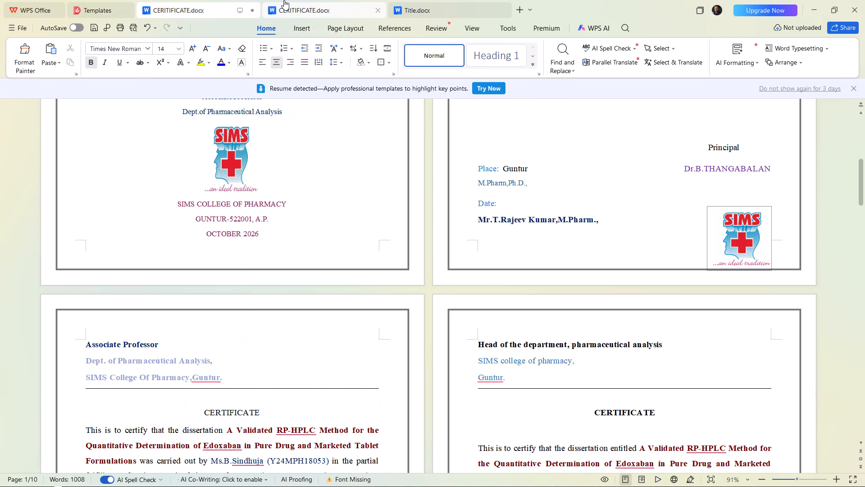
left_click(284, 0)
left_click(210, 0)
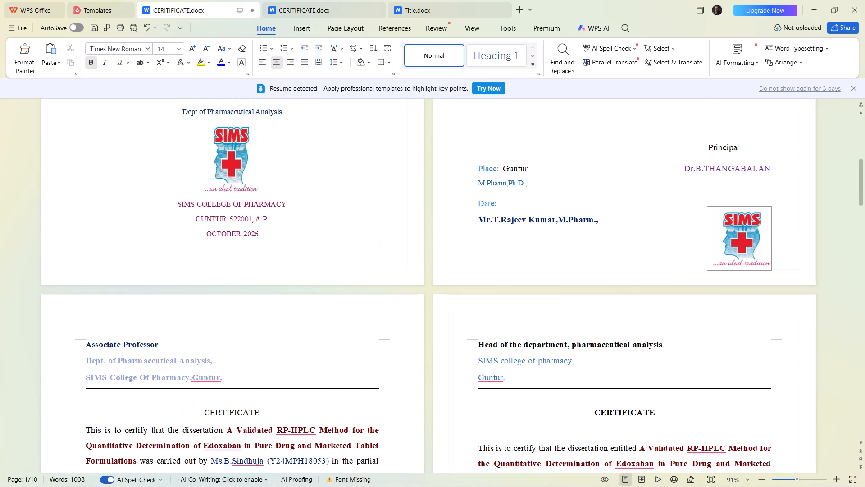
Insert a line break before the project guide's name below the principal's certificate, moving the guide's heading onto page 3.
left_click(480, 220)
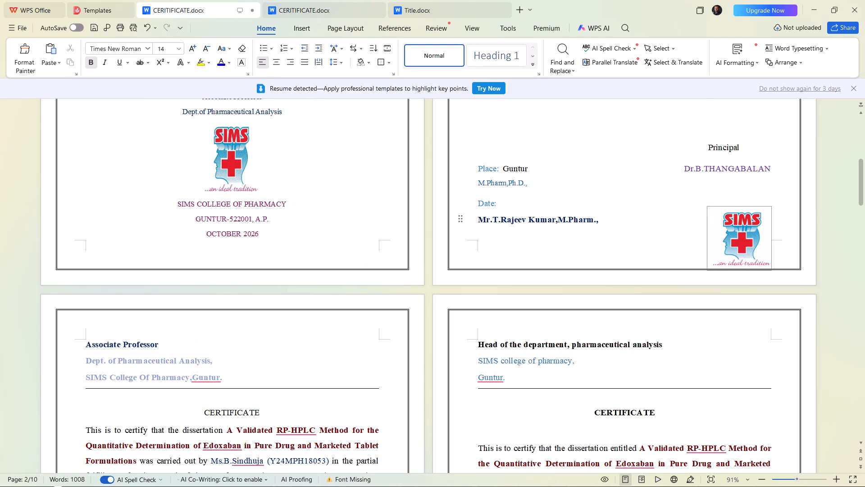
key("Return")
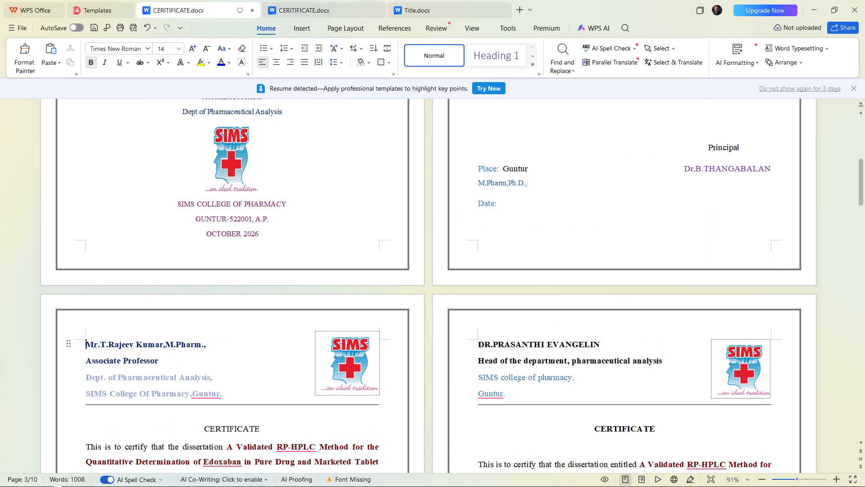
Check the guide's and head of department's certificate pages against the original certificate document.
scroll(469, 337, "down", 1)
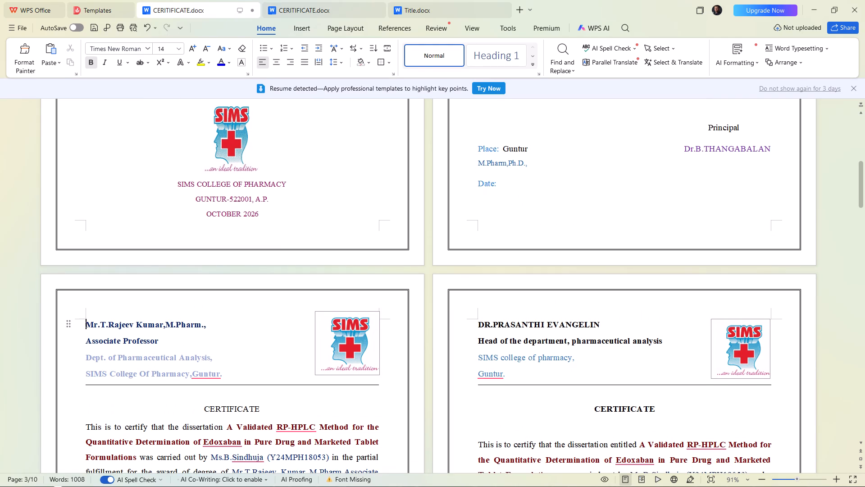
left_click(486, 317)
key("Left")
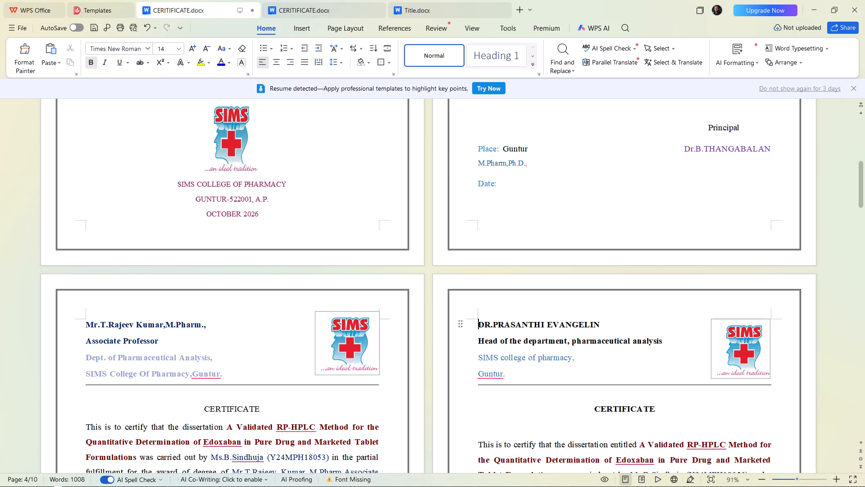
scroll(486, 317, "down", 3)
scroll(374, 319, "down", 2)
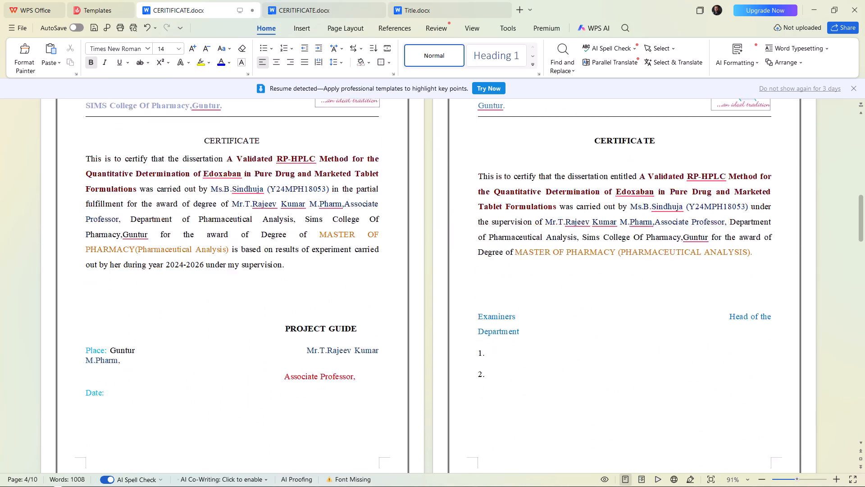
scroll(374, 319, "down", 2)
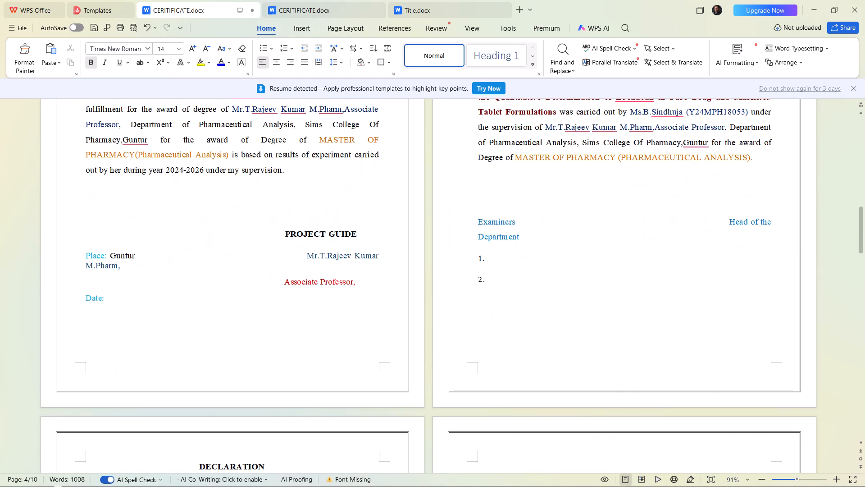
left_click(305, 3)
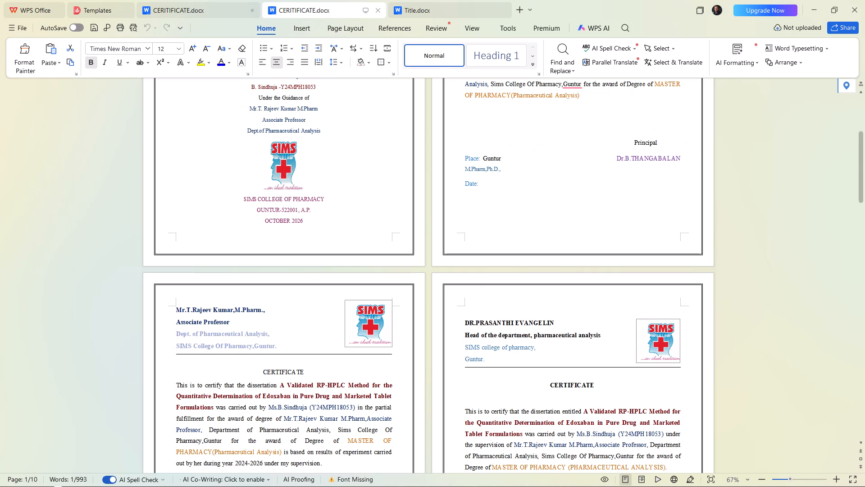
scroll(374, 368, "down", 3)
left_click(195, 0)
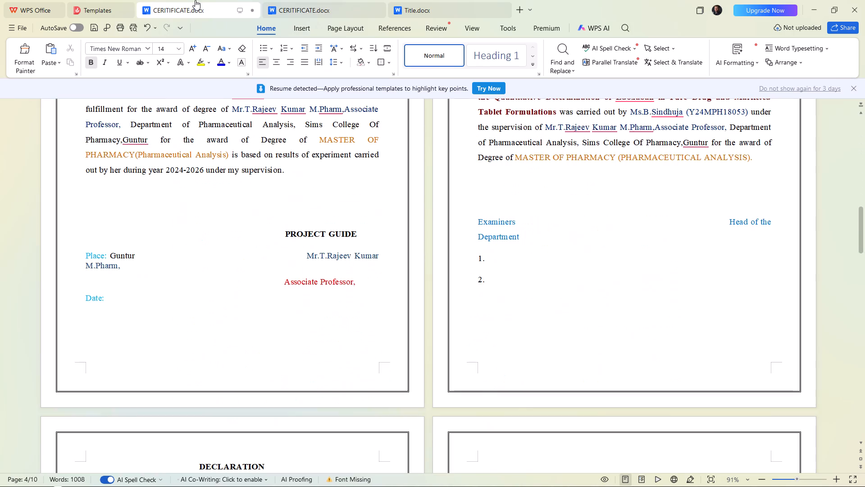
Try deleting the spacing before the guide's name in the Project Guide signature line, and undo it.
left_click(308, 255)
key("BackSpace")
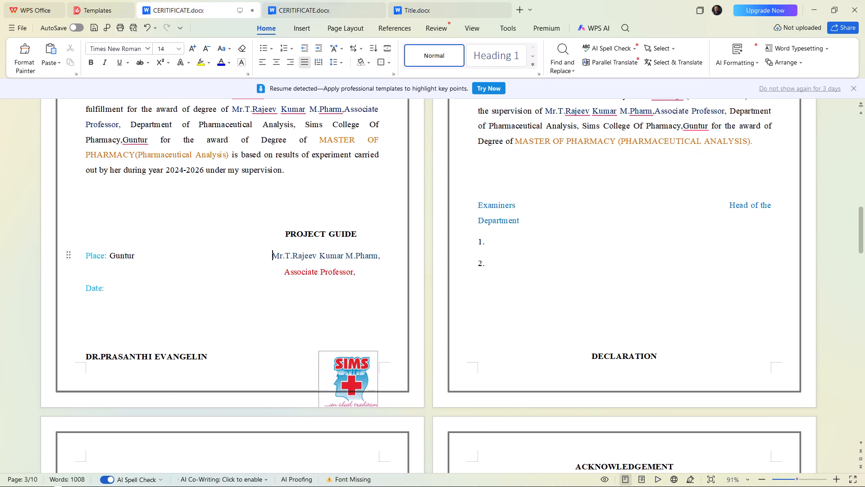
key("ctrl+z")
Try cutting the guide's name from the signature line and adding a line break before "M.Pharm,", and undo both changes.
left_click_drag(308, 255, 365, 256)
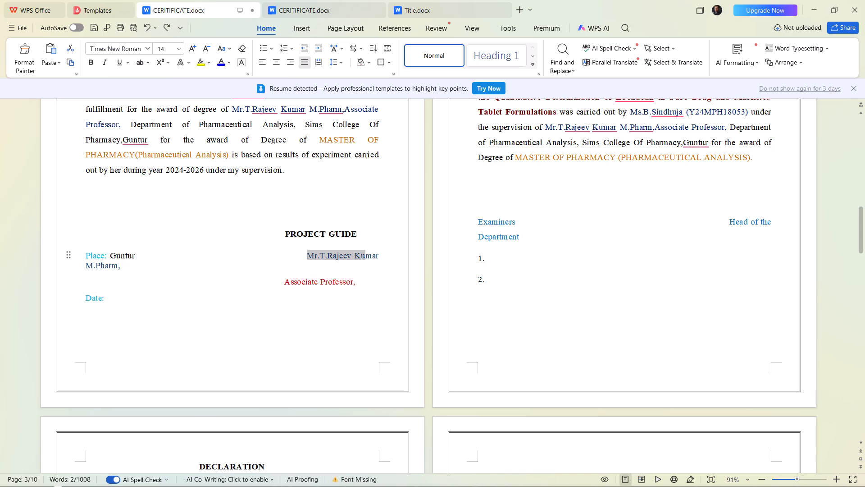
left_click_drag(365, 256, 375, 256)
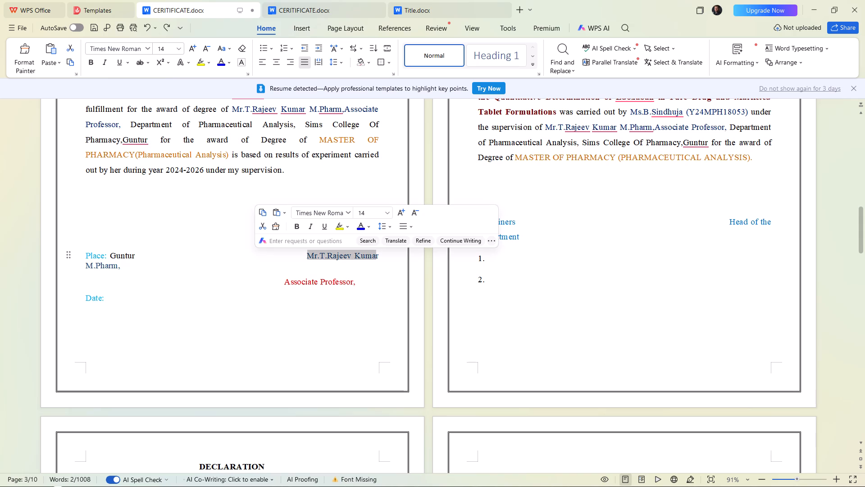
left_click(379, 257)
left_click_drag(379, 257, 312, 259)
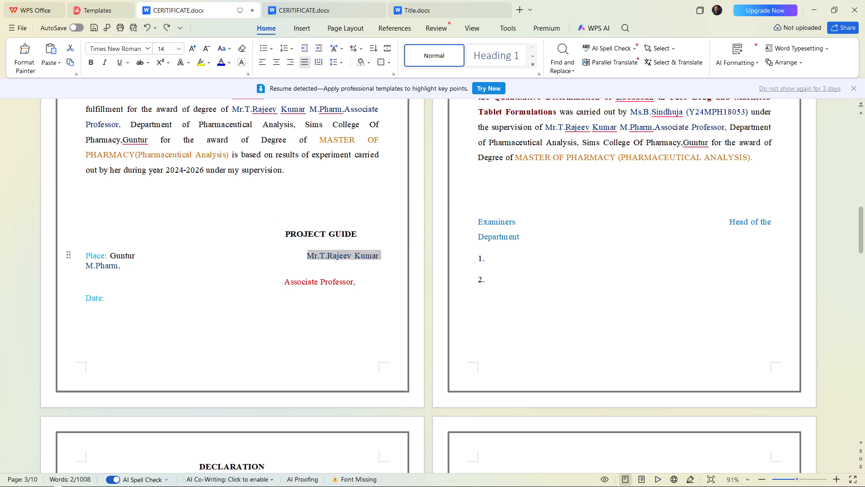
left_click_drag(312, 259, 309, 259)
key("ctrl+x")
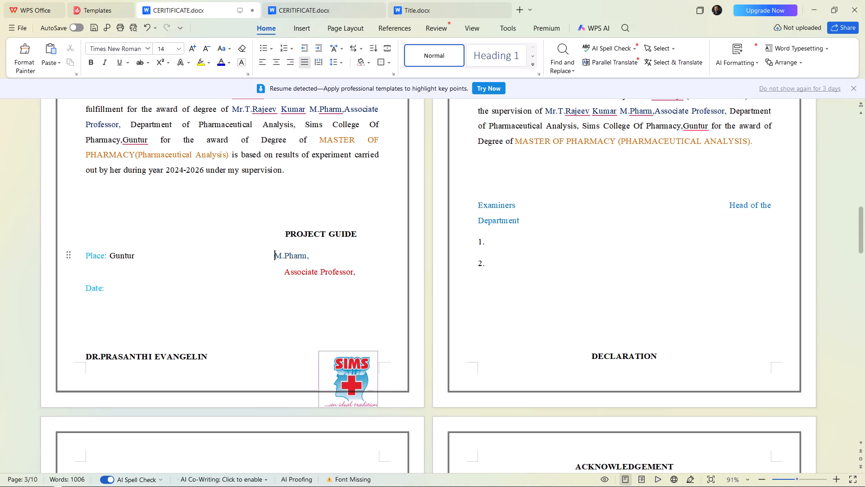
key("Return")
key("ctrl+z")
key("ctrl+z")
Review the title page and the certificate pages down to the guide's and head of department's certificates.
left_click(194, 239)
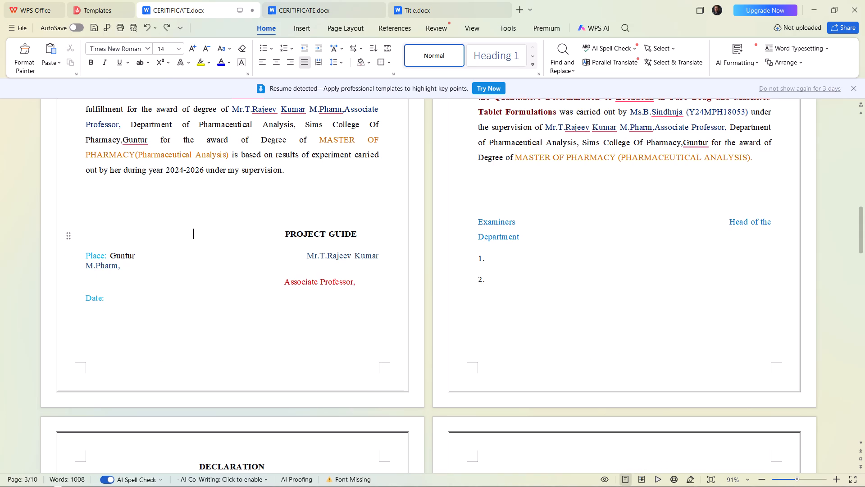
scroll(194, 239, "up", 1)
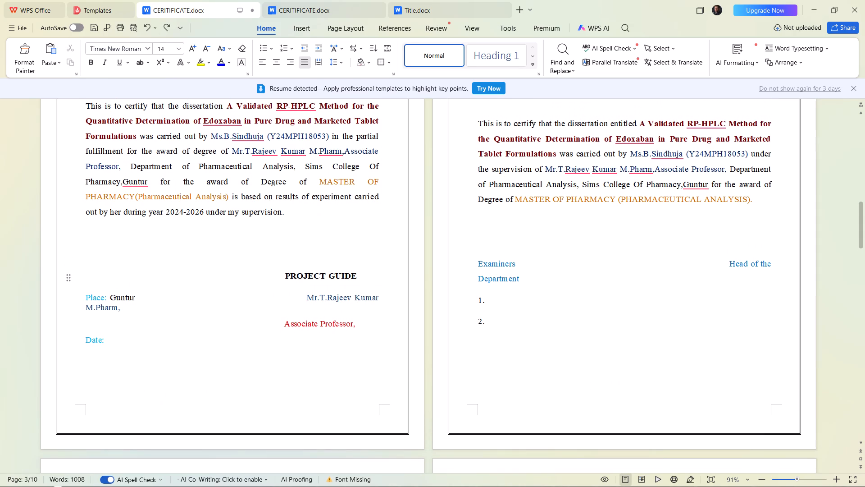
scroll(272, 250, "up", 7)
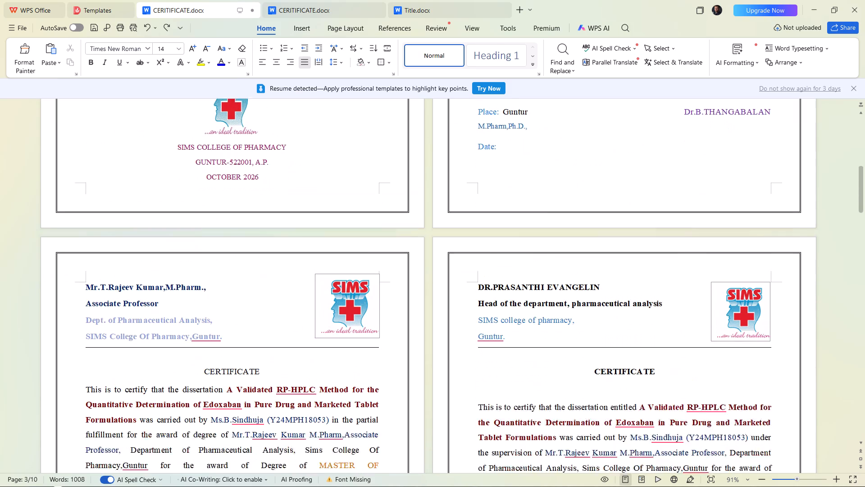
scroll(272, 250, "up", 1)
scroll(272, 250, "down", 1)
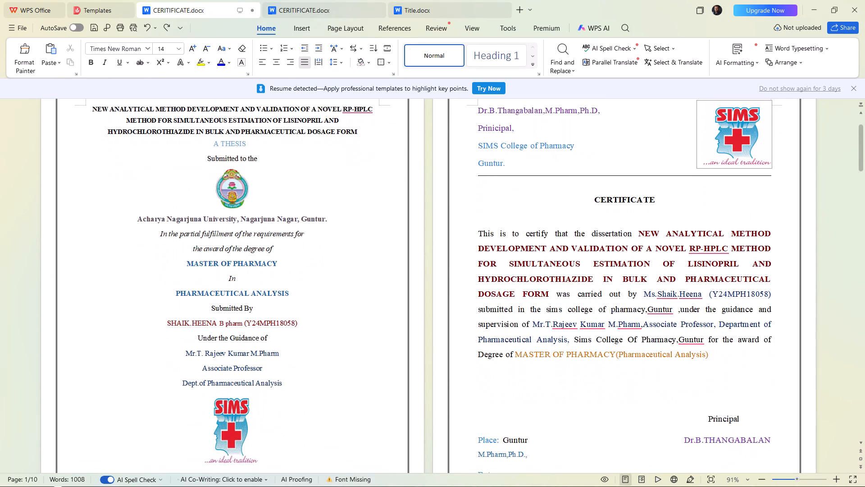
scroll(272, 250, "down", 7)
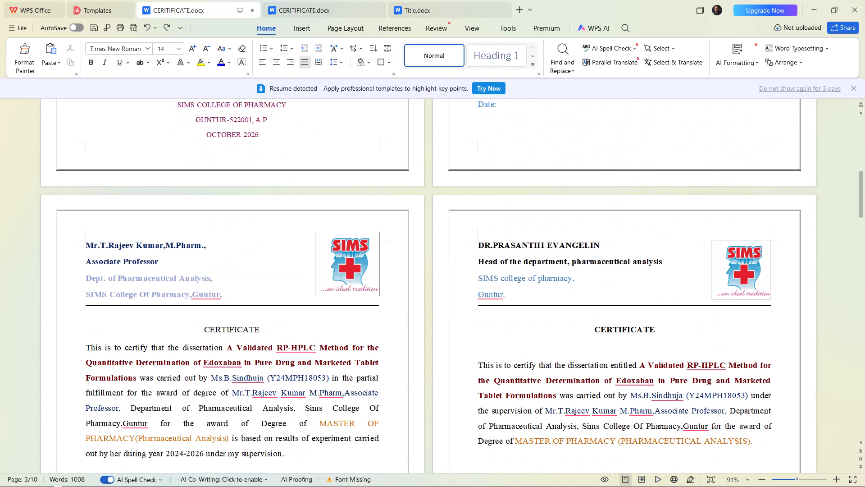
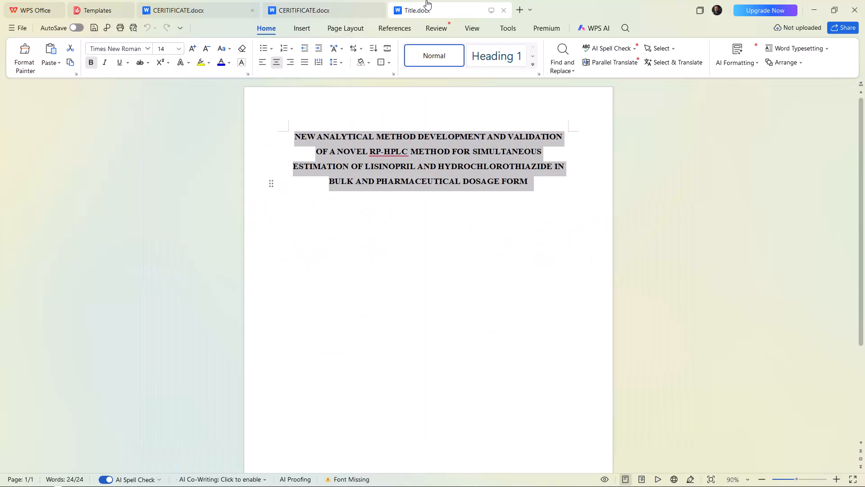
Compare the title page and the principal's certificate in the edited document with the same pages in the original certificate document.
left_click(318, 0)
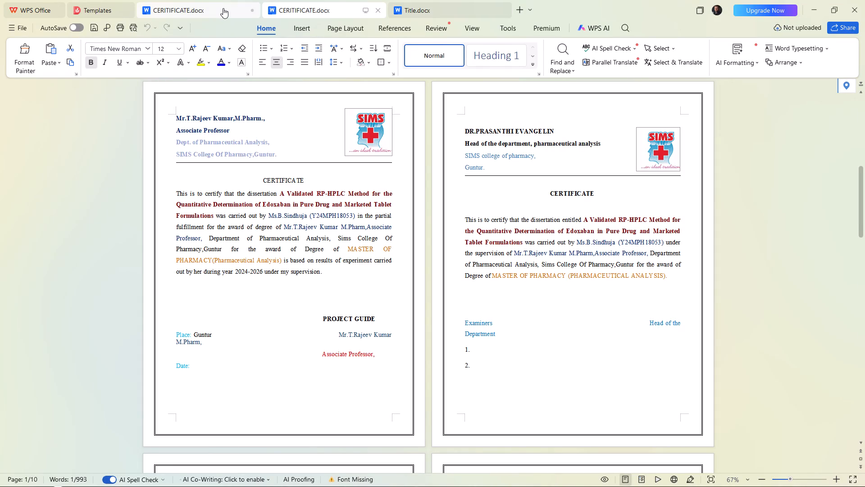
scroll(331, 270, "down", 1)
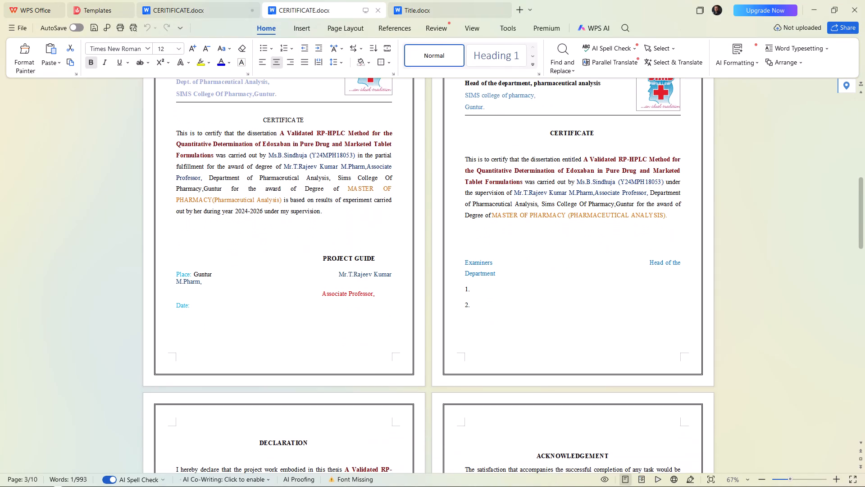
scroll(331, 270, "down", 1)
scroll(331, 270, "up", 6)
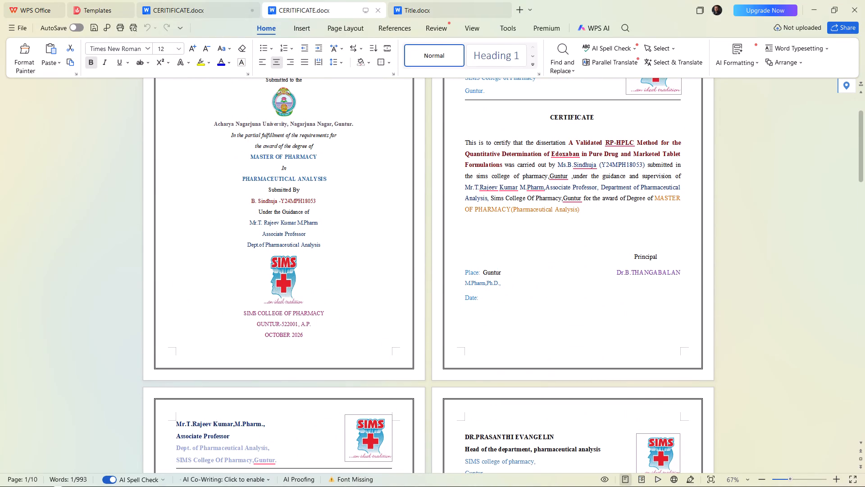
scroll(331, 270, "up", 1)
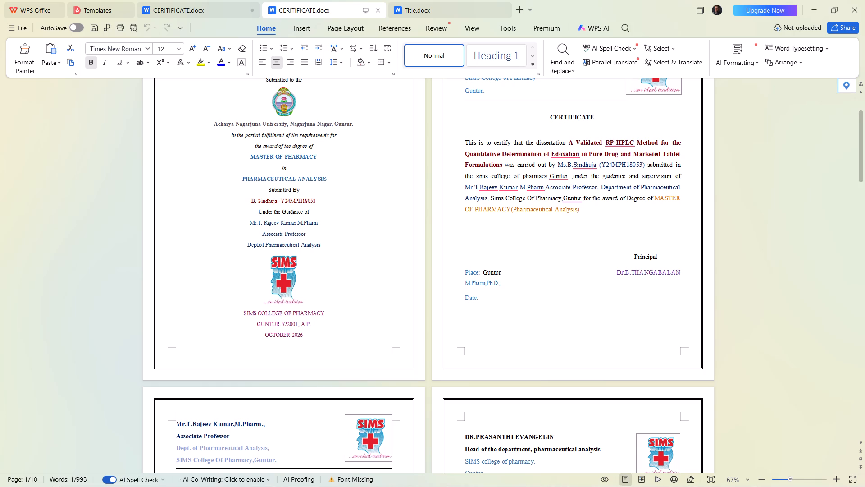
scroll(331, 270, "up", 1)
left_click(223, 0)
scroll(321, 218, "up", 1)
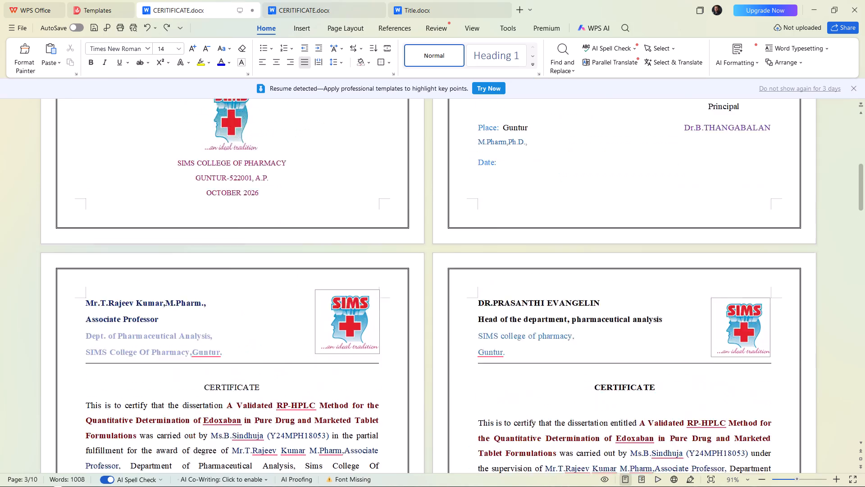
scroll(321, 218, "up", 3)
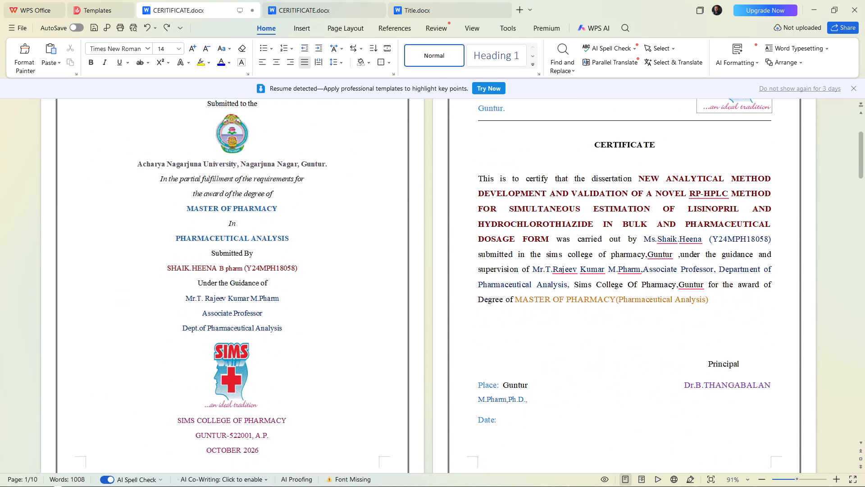
left_click(306, 0)
left_click(231, 0)
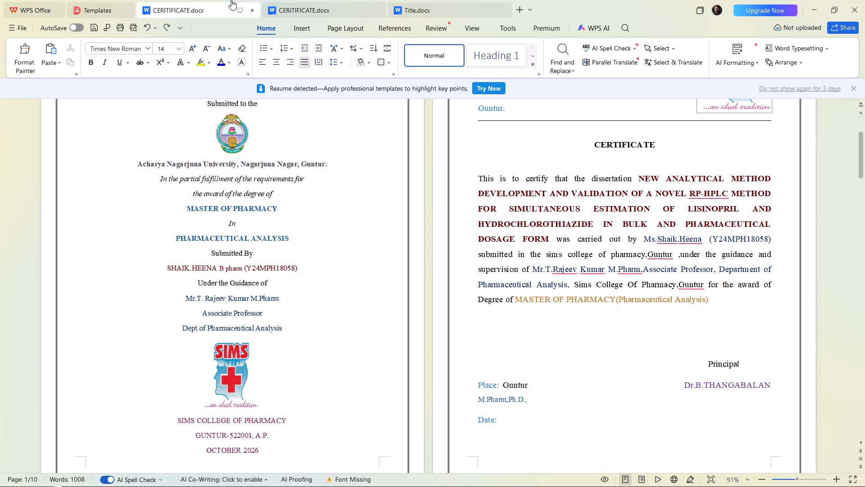
Compare the guide's and head of department's certificate pages in the edited document with those in the original certificate document.
scroll(312, 273, "down", 3)
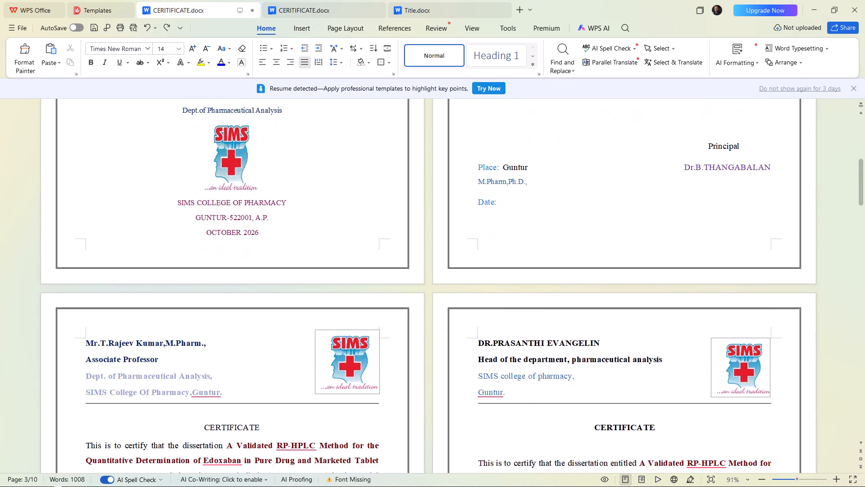
scroll(312, 273, "down", 3)
left_click(346, 0)
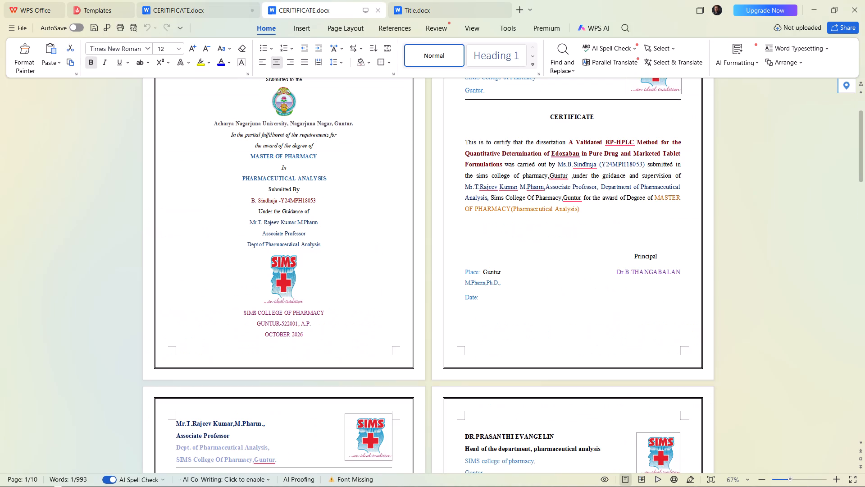
scroll(338, 194, "down", 6)
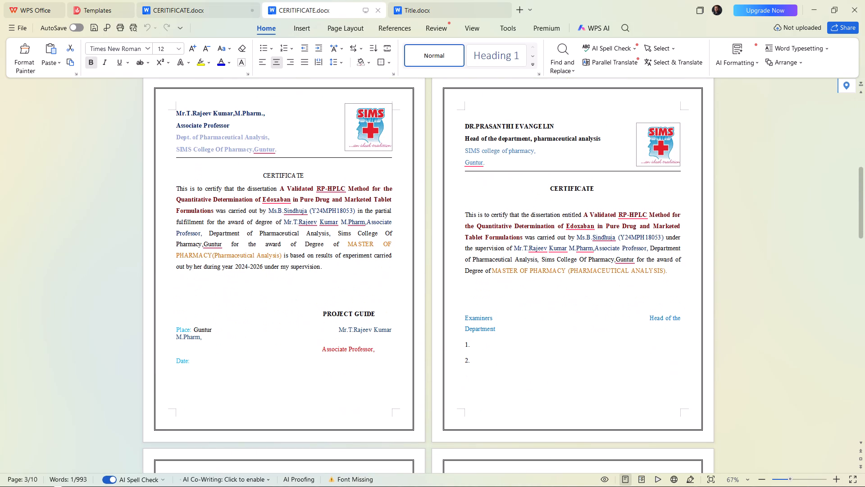
left_click(219, 0)
scroll(268, 289, "down", 1)
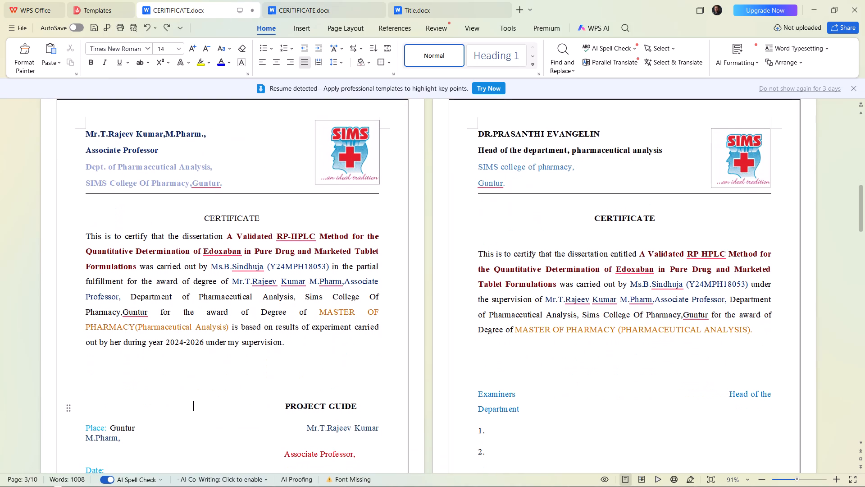
Review the edited document's title page, certificates, declaration and acknowledgement, ending at the guide's and head of department's certificates.
scroll(268, 289, "down", 1)
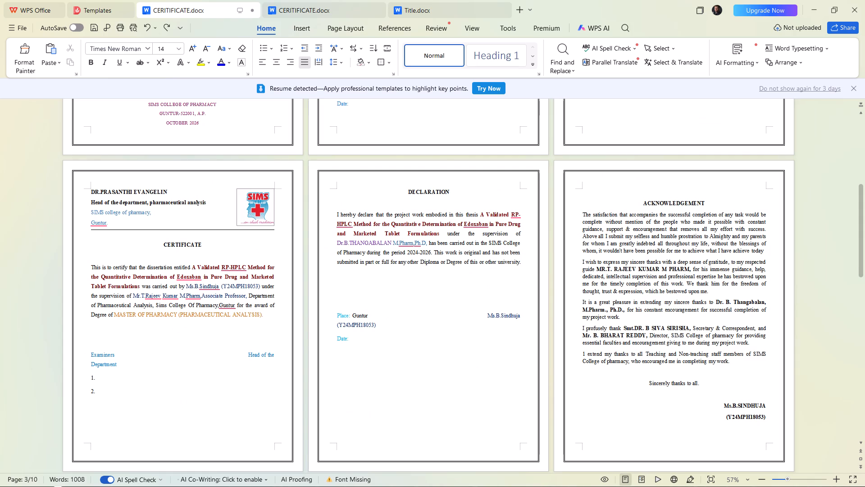
scroll(370, 298, "up", 4)
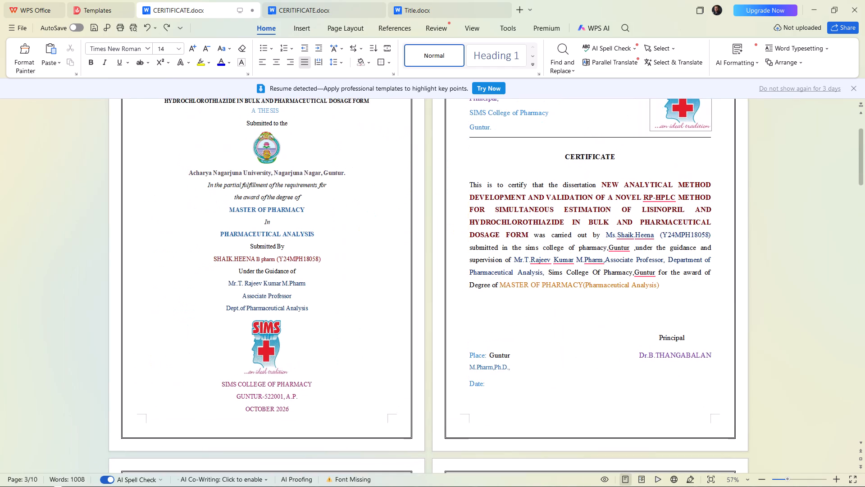
scroll(662, 300, "up", 4)
scroll(662, 300, "down", 3)
scroll(662, 300, "up", 2)
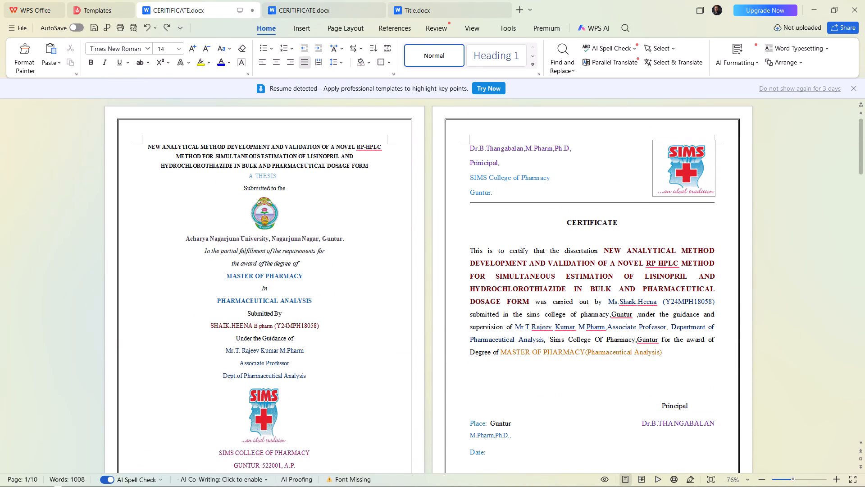
scroll(496, 296, "down", 4)
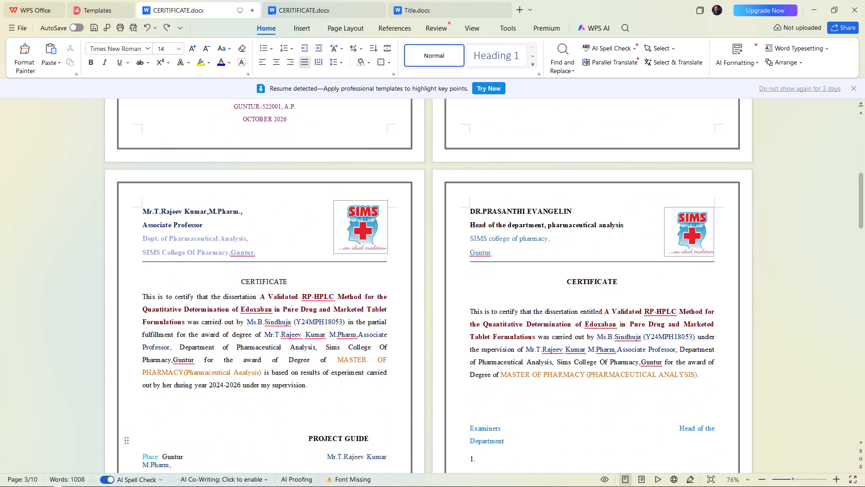
scroll(322, 325, "down", 1)
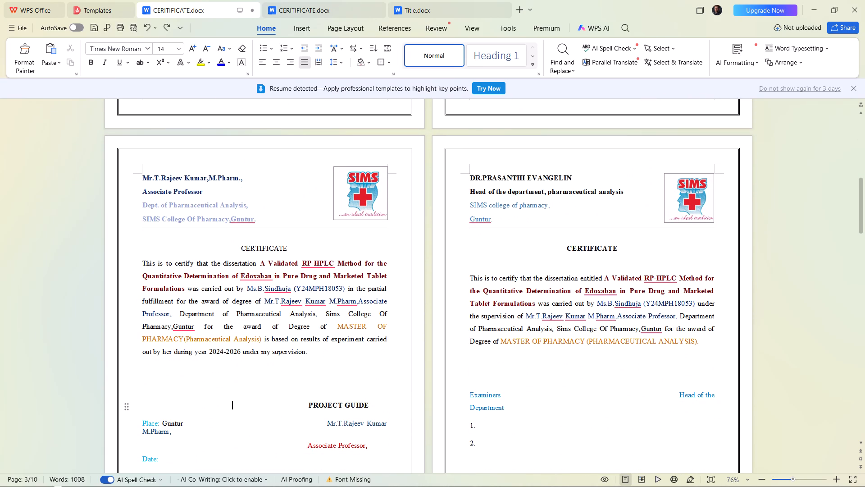
scroll(322, 325, "right", 1)
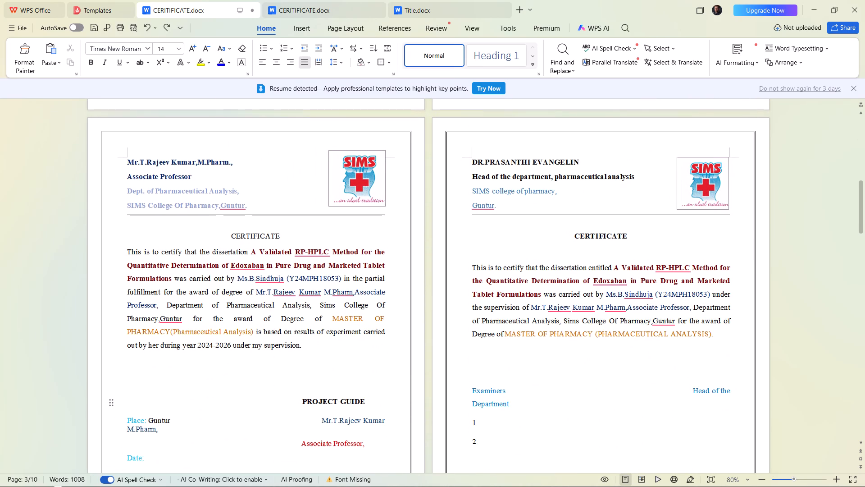
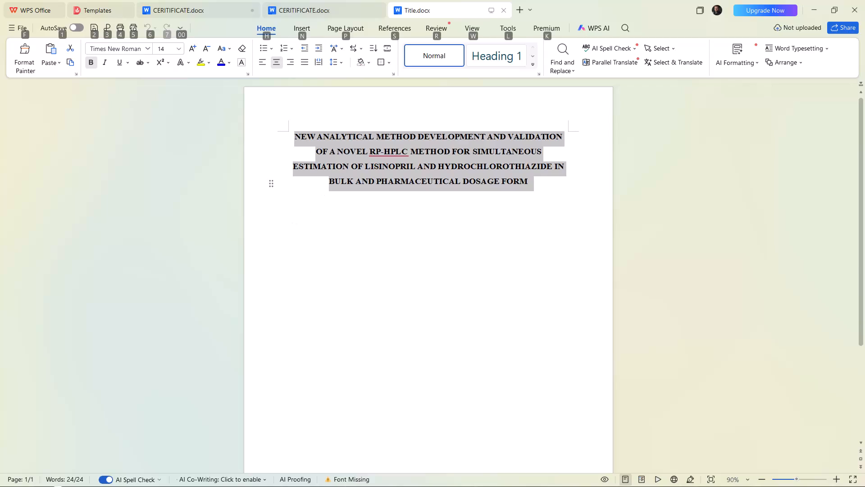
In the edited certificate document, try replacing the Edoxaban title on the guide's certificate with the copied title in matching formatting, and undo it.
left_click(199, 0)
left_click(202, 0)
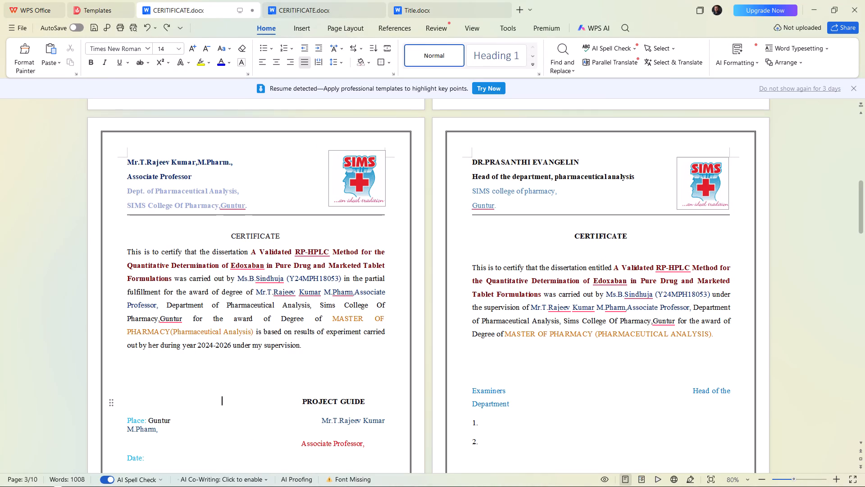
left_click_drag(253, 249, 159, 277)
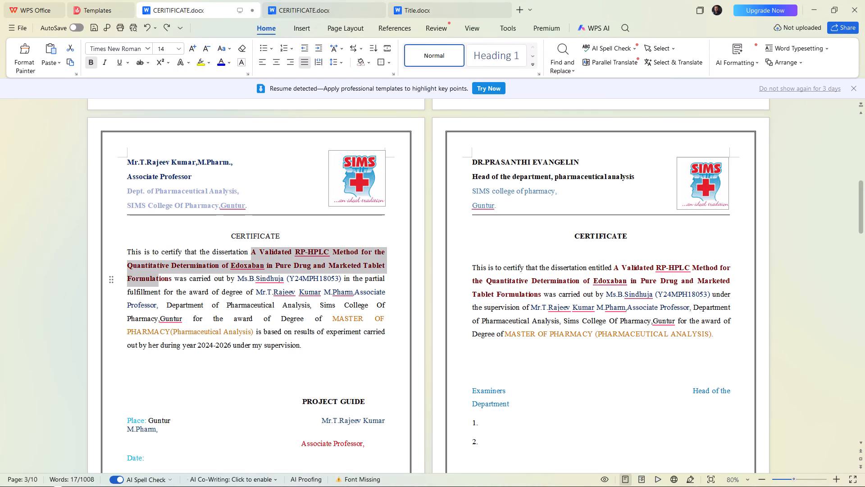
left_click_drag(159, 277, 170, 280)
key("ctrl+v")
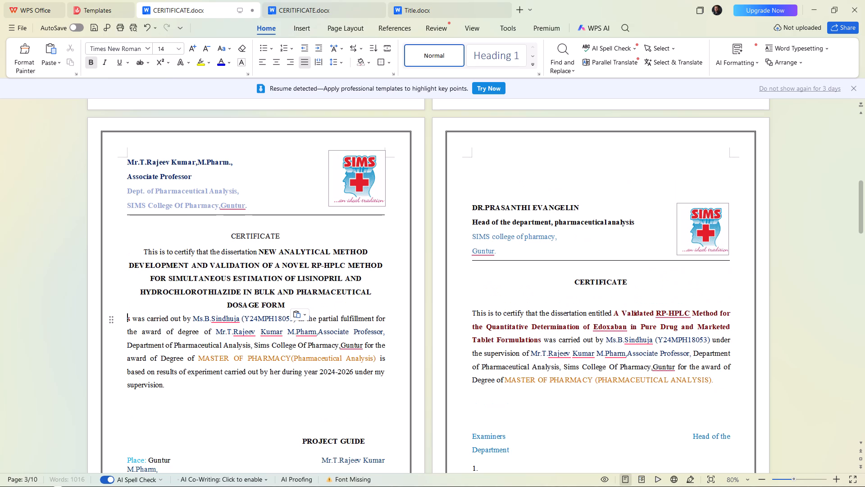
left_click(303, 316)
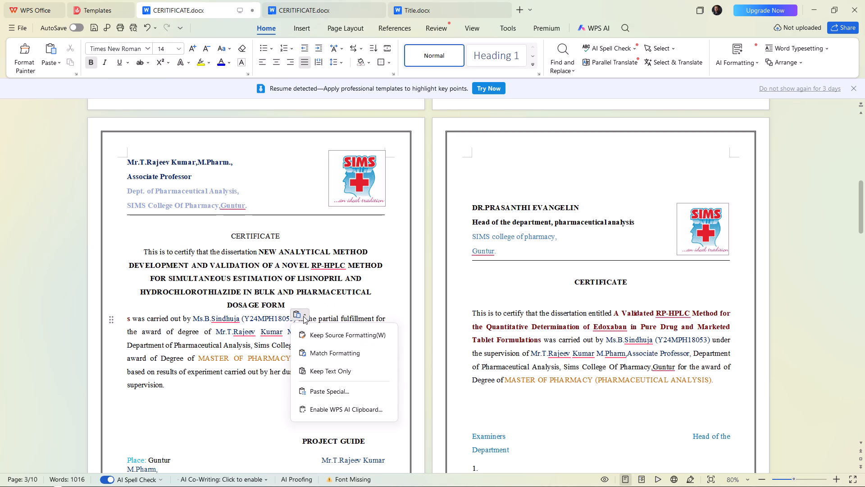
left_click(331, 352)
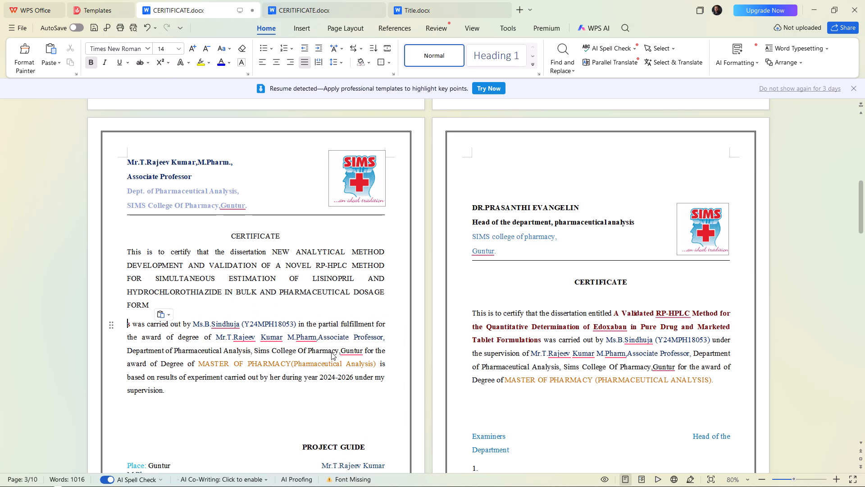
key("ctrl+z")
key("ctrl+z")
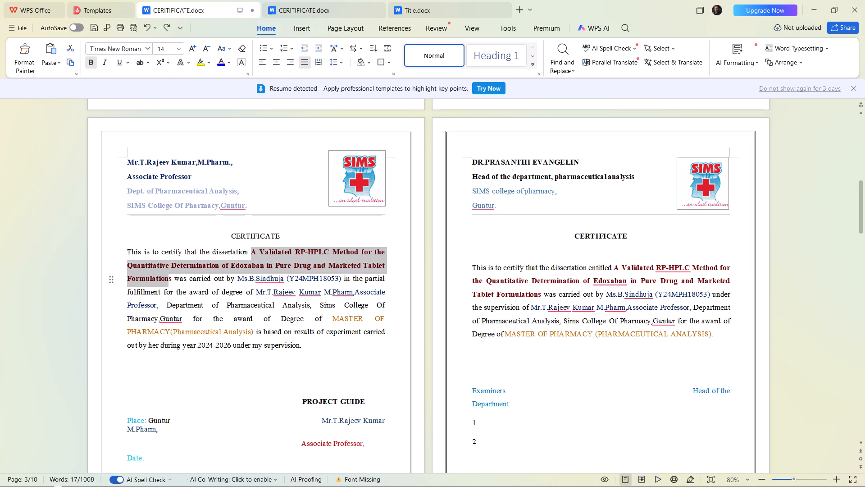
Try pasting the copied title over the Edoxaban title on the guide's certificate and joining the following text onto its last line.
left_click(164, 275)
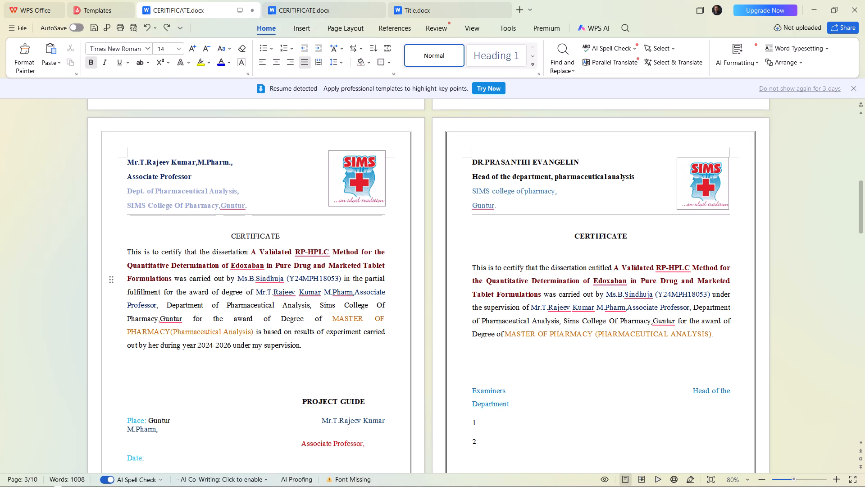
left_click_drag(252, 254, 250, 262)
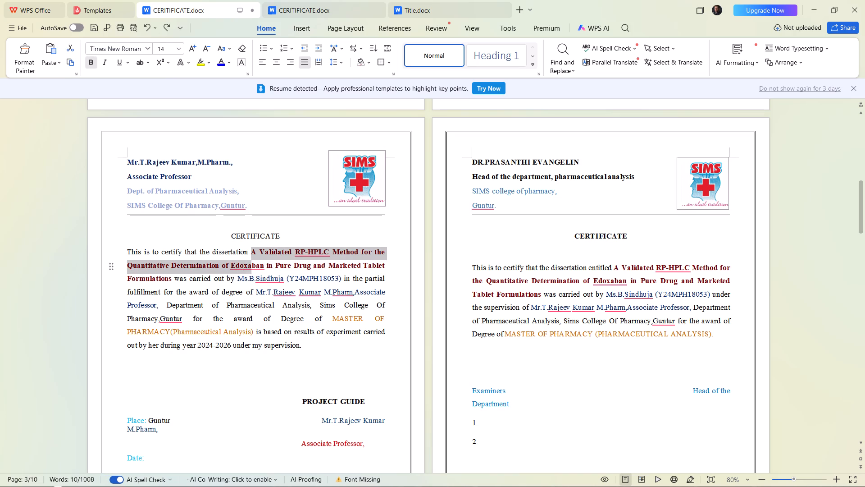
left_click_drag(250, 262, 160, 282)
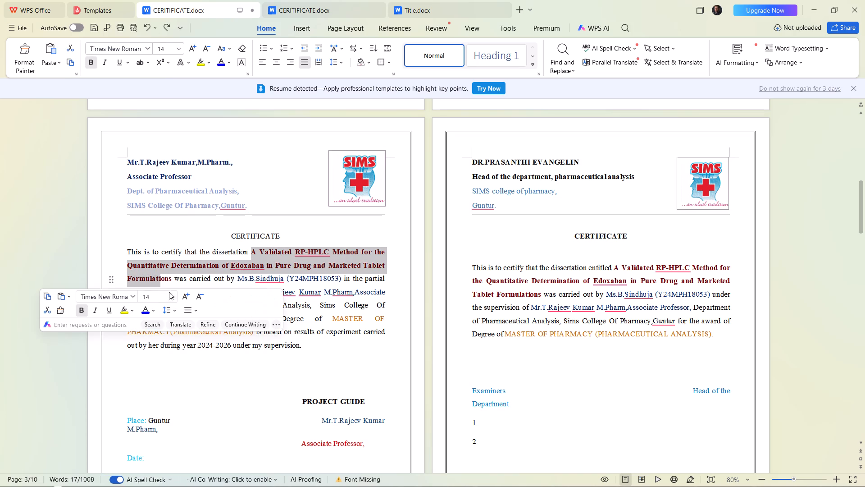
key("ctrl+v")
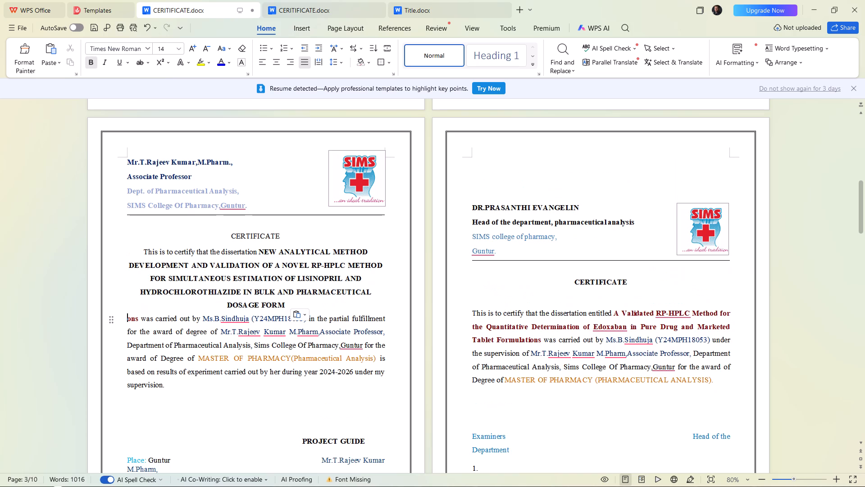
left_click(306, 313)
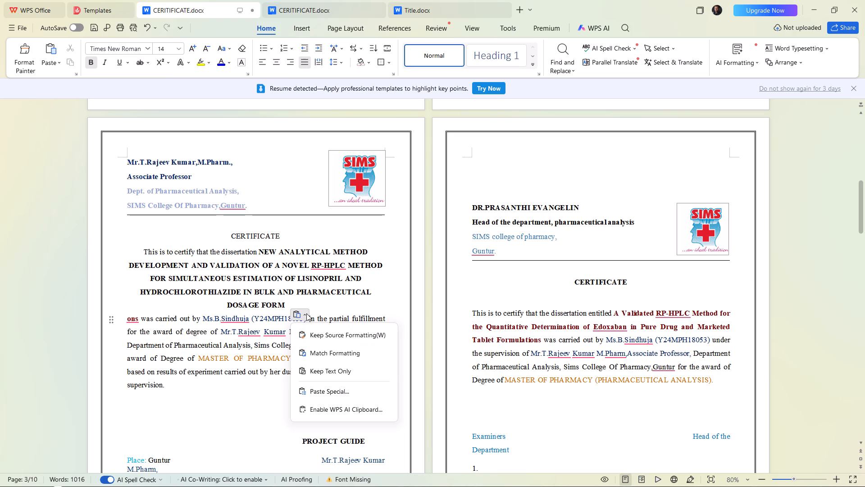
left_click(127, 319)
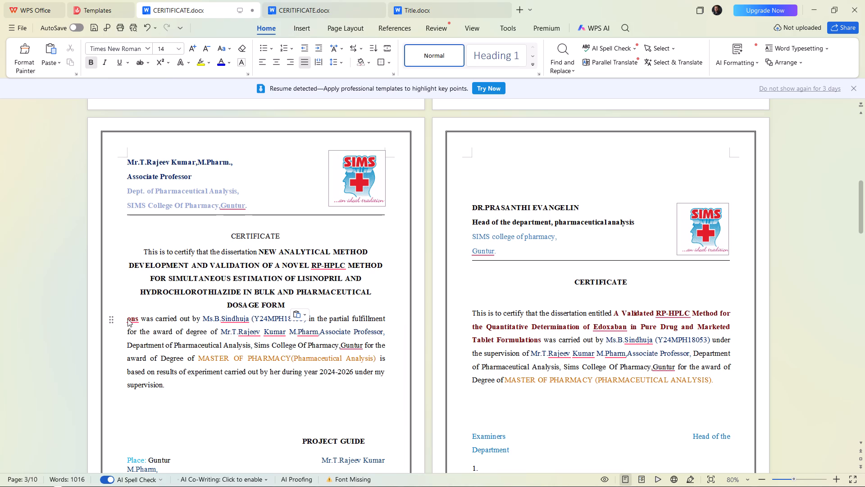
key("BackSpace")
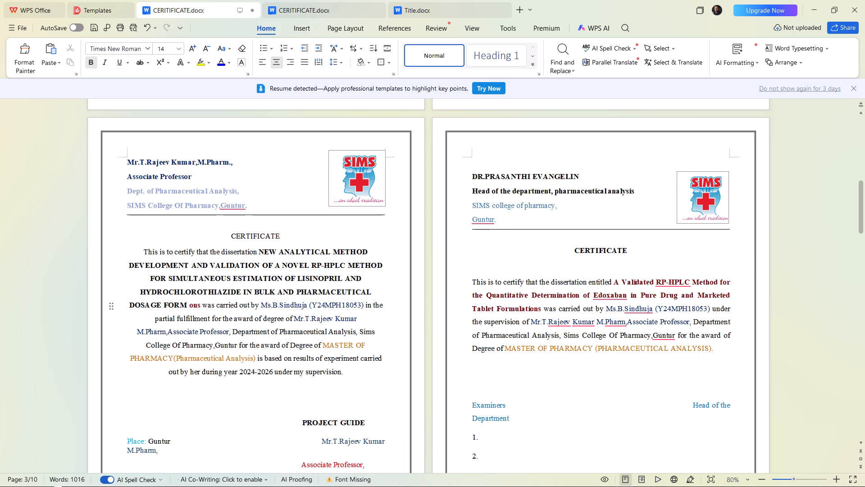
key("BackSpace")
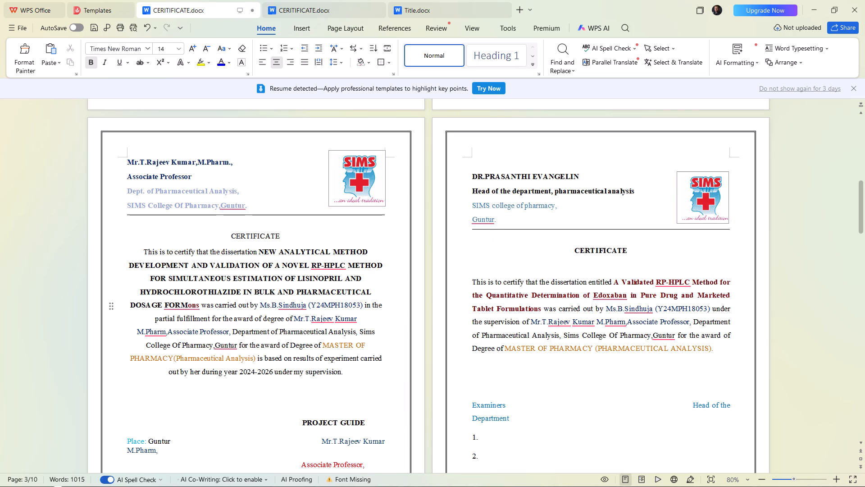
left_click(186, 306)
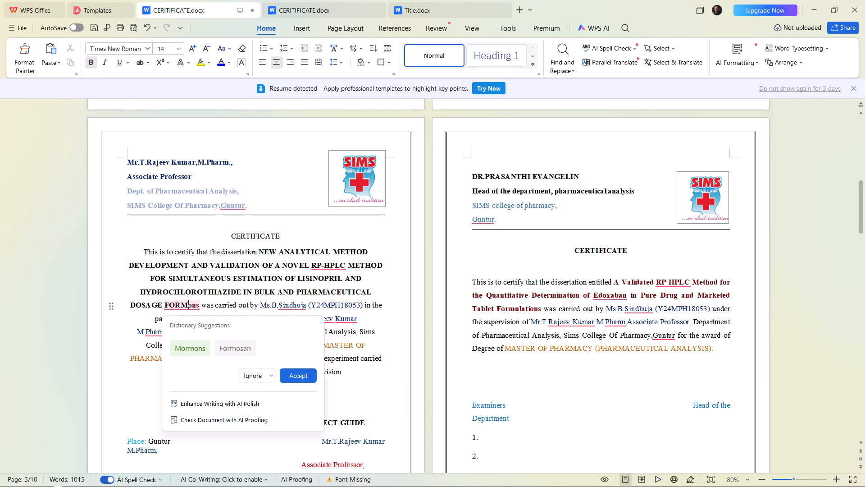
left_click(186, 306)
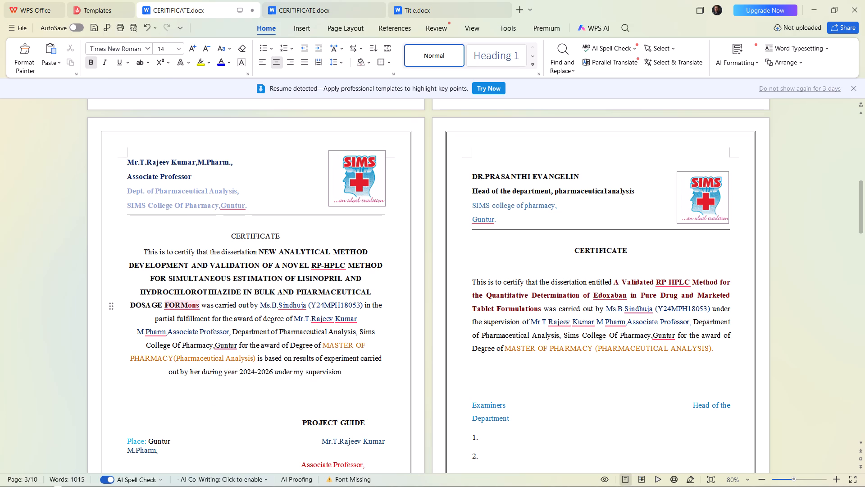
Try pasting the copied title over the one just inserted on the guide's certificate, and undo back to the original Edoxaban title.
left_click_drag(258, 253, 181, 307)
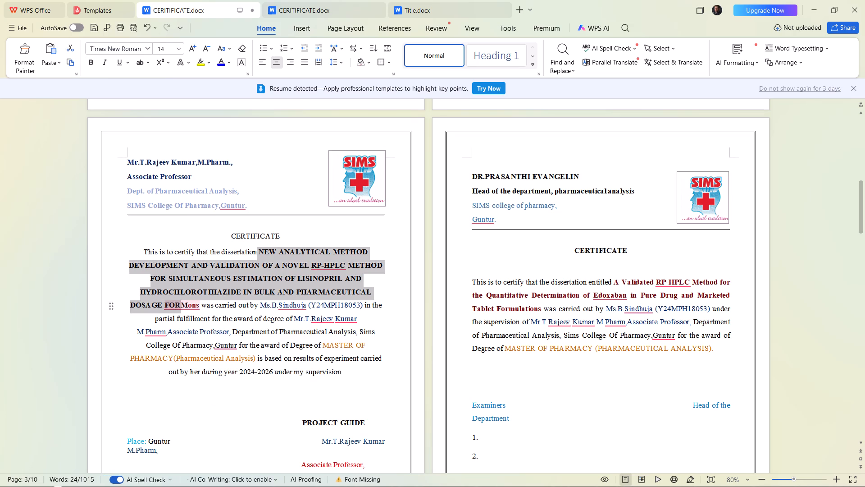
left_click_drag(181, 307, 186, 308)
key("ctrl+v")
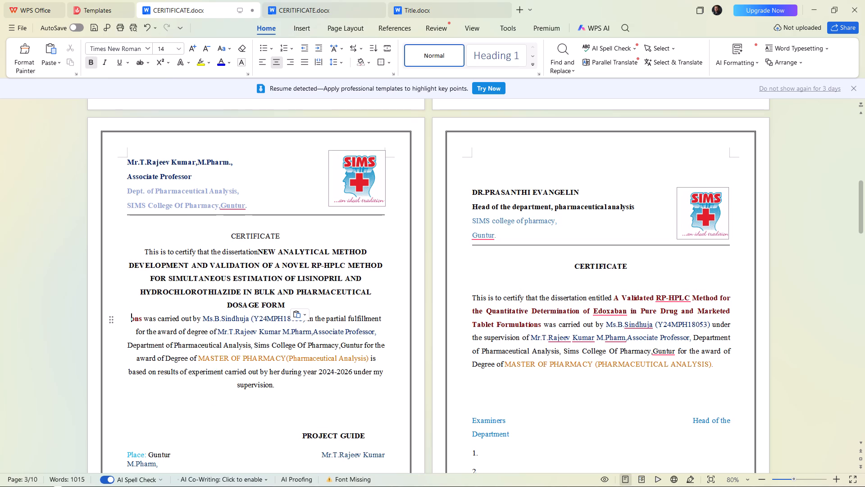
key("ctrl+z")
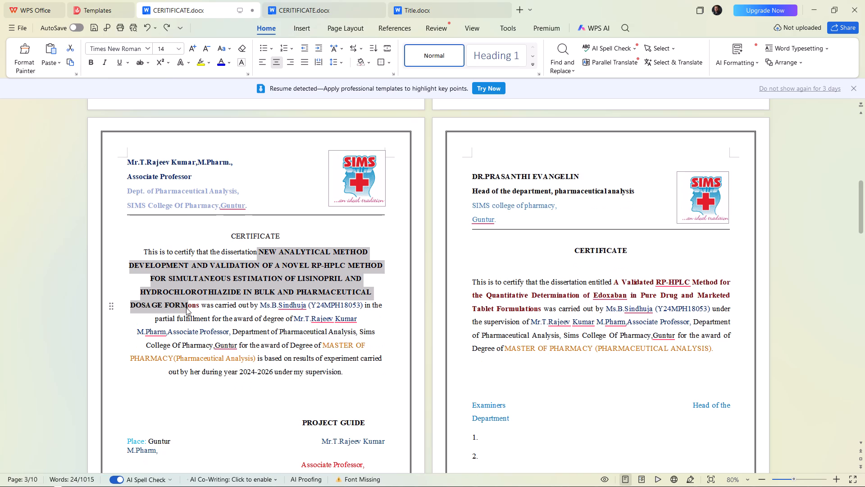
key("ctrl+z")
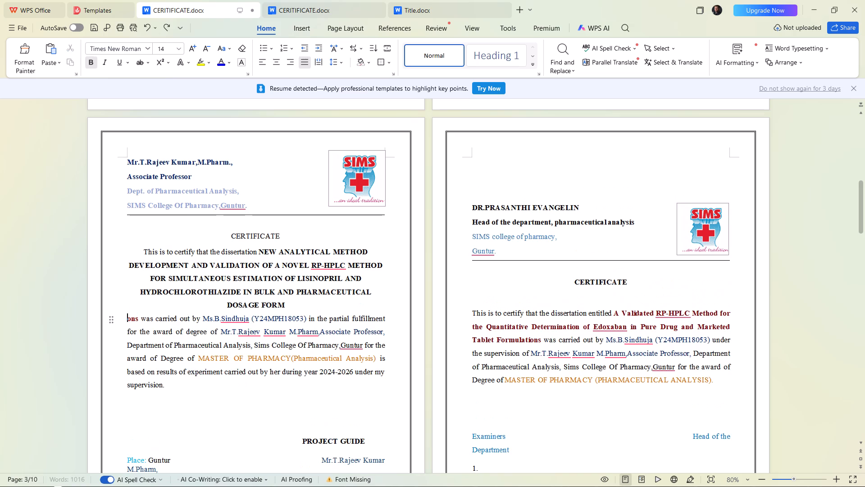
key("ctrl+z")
Replace the Edoxaban title from "idated" through "Formulations" on the guide's certificate with the copied lisinopril and hydrochlorothiazide title, matching the surrounding formatting.
left_click(271, 250)
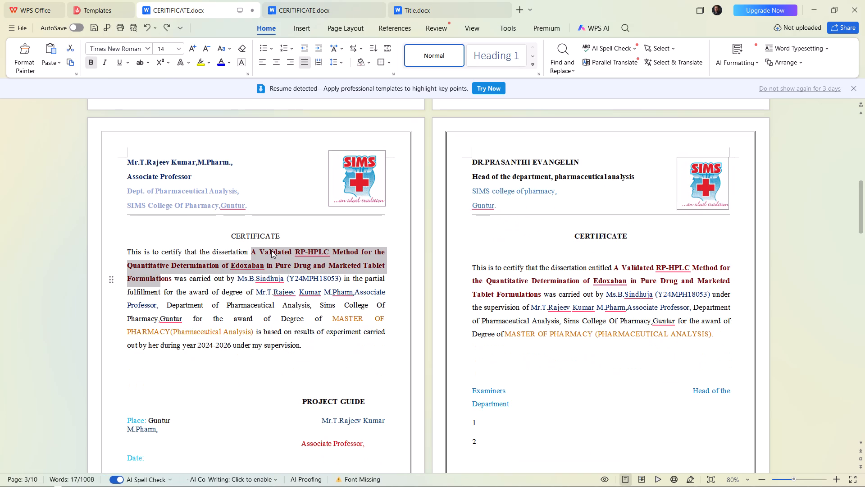
left_click_drag(271, 250, 166, 274)
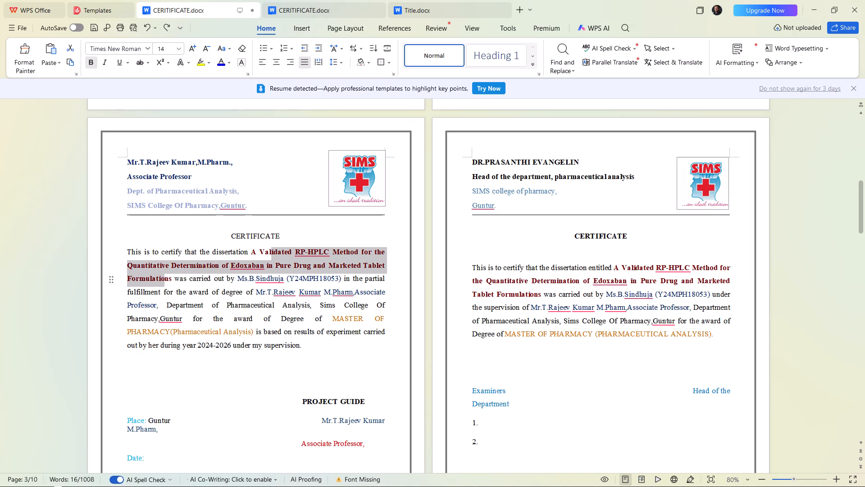
left_click_drag(166, 274, 171, 276)
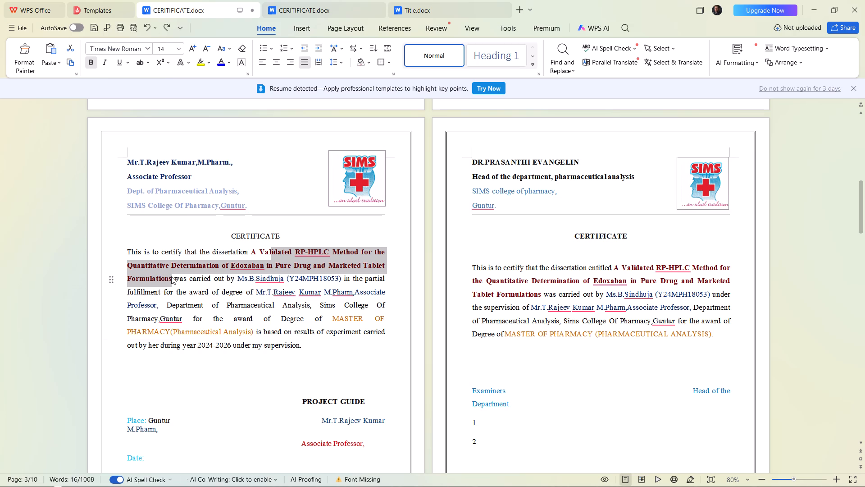
key("ctrl+v")
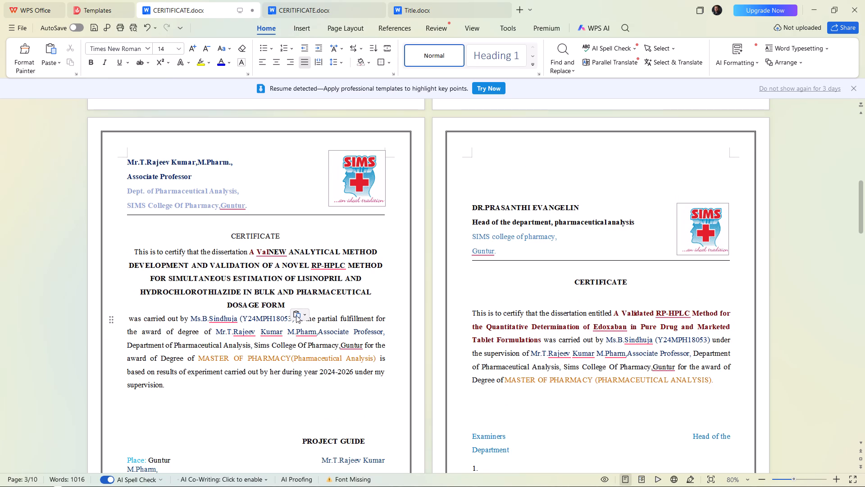
left_click(306, 313)
left_click(326, 351)
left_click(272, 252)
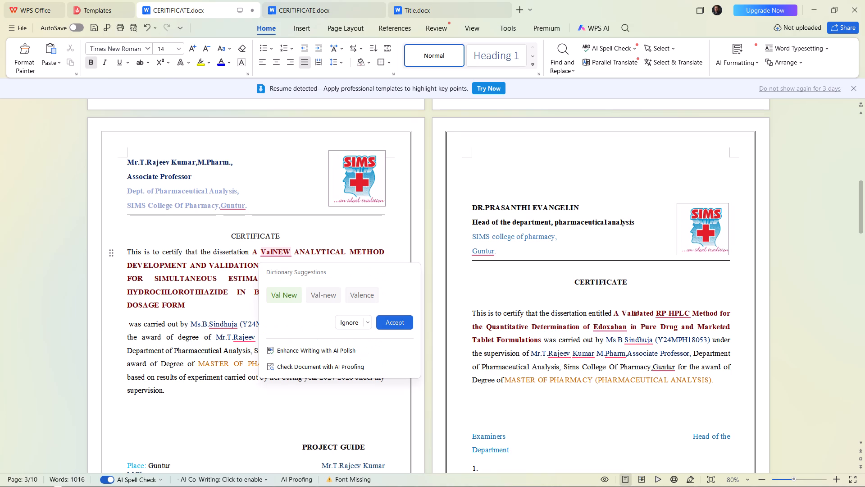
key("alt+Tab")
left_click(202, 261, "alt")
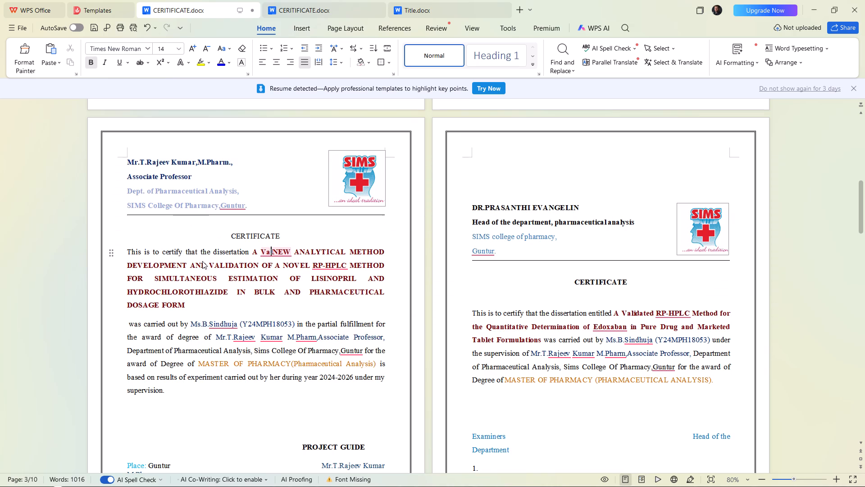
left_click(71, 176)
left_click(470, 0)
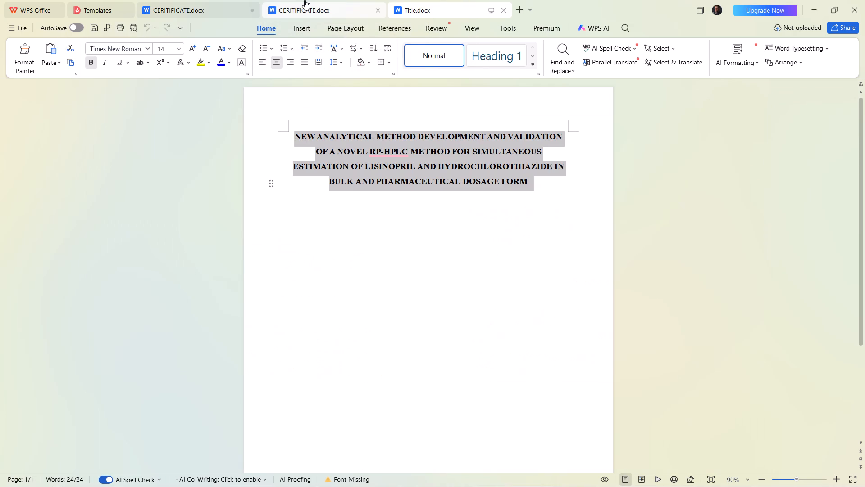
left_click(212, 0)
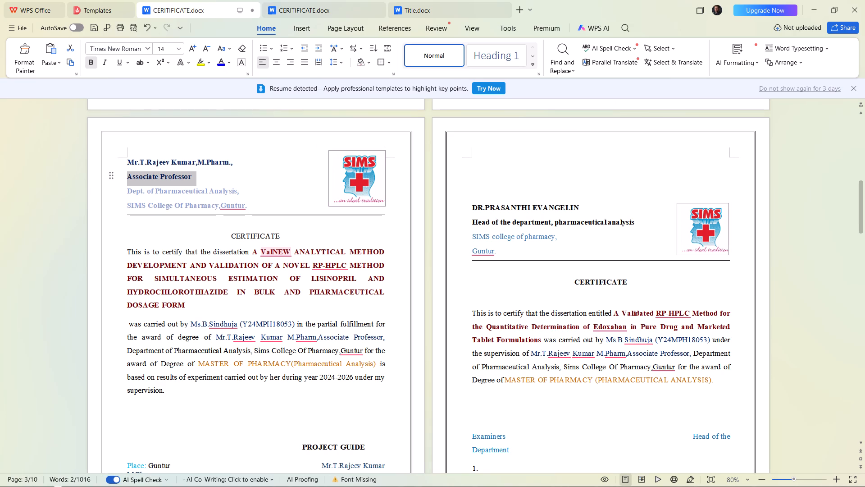
Delete the leftover "A Val" before "NEW ANALYTICAL METHOD" on the guide's certificate, keeping a space after "dissertation".
left_click(272, 255)
key("BackSpace")
key("BackSpace")
key("BackSpace")
key("BackSpace")
key("BackSpace")
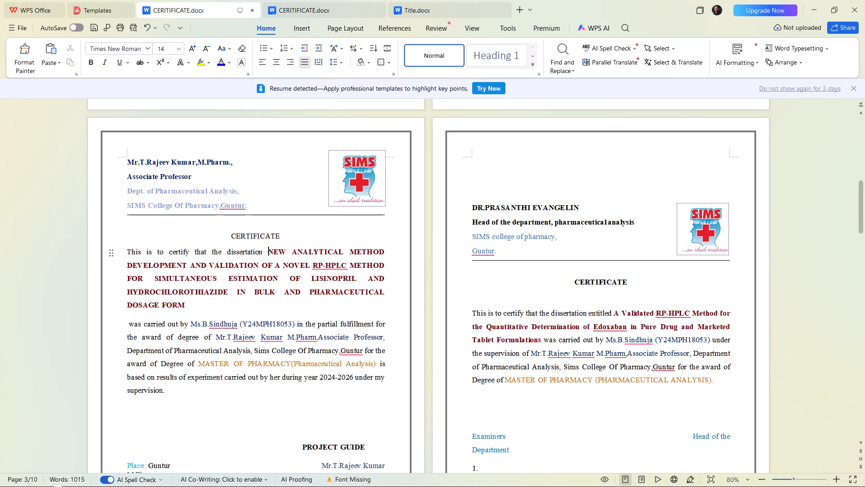
key("BackSpace")
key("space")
Join the "was carried out by" text onto the line ending in "DOSAGE FORM" on the guide's certificate.
left_click(131, 321)
key("BackSpace")
key("BackSpace")
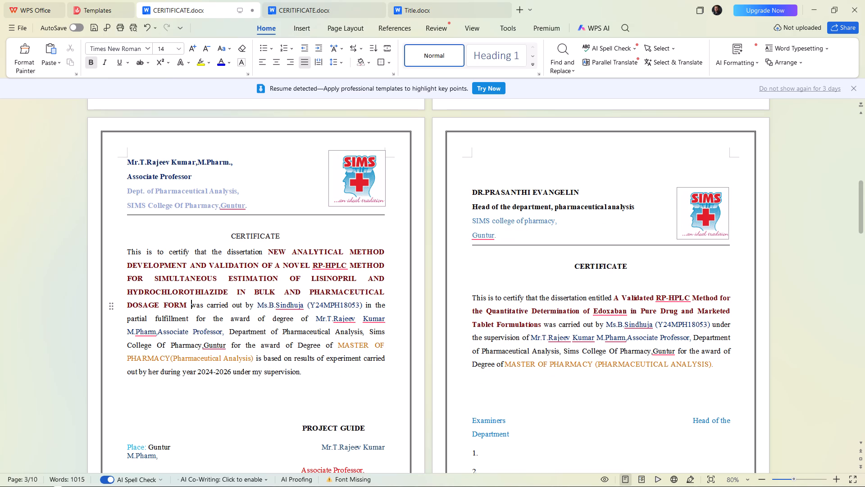
scroll(270, 302, "down", 2)
scroll(270, 302, "up", 1)
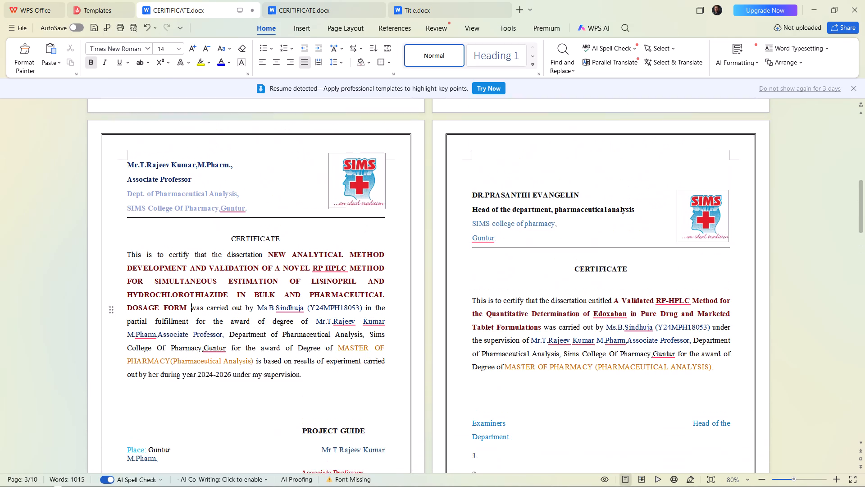
Remove the extra blank lines before the head of the department's certificate so its heading starts at the top of its page.
scroll(270, 302, "up", 1)
left_click(495, 179)
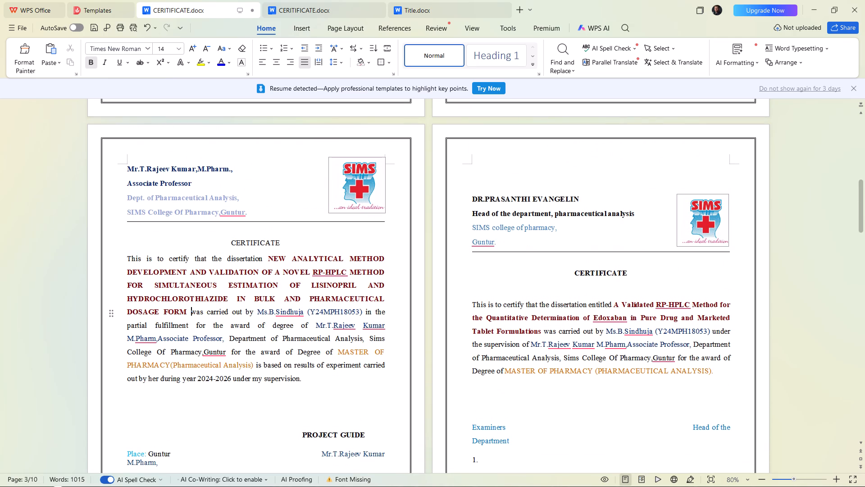
key("Down")
key("Down")
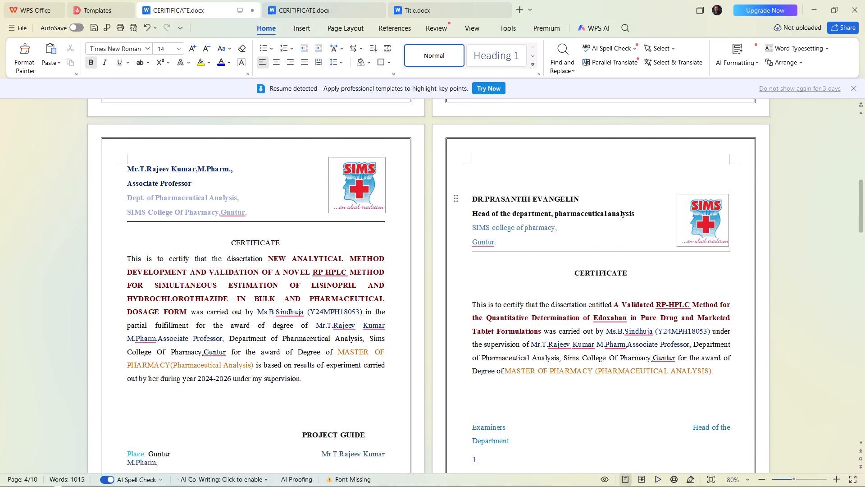
key("Up")
key("BackSpace")
key("BackSpace")
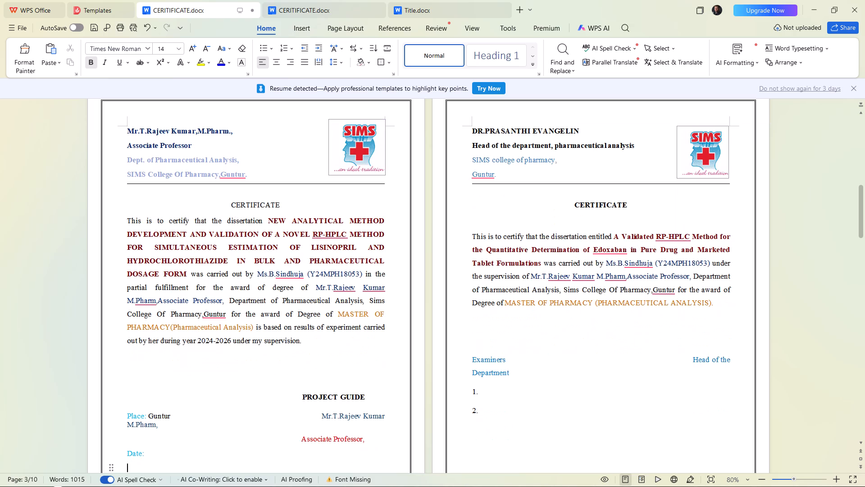
Replace the student's name after "Ms." on the guide's certificate with the new student's name.
scroll(431, 209, "up", 1)
scroll(338, 290, "down", 1)
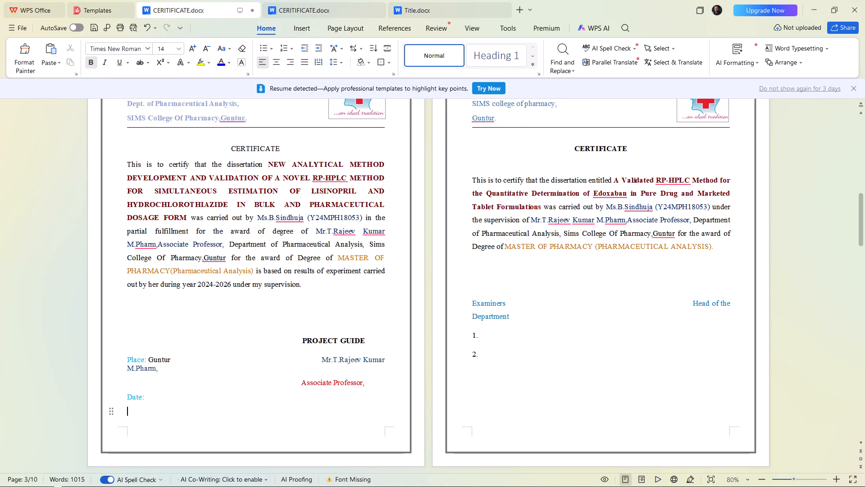
left_click(301, 217)
key("Right")
key("BackSpace")
key("BackSpace")
key("BackSpace")
key("BackSpace")
key("BackSpace")
key("BackSpace")
key("BackSpace")
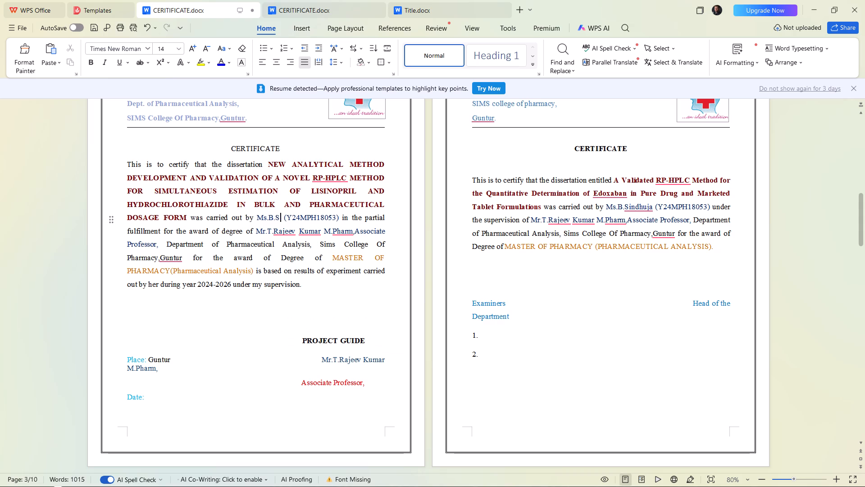
key("BackSpace")
key("BackSpace")
key("BackSpace")
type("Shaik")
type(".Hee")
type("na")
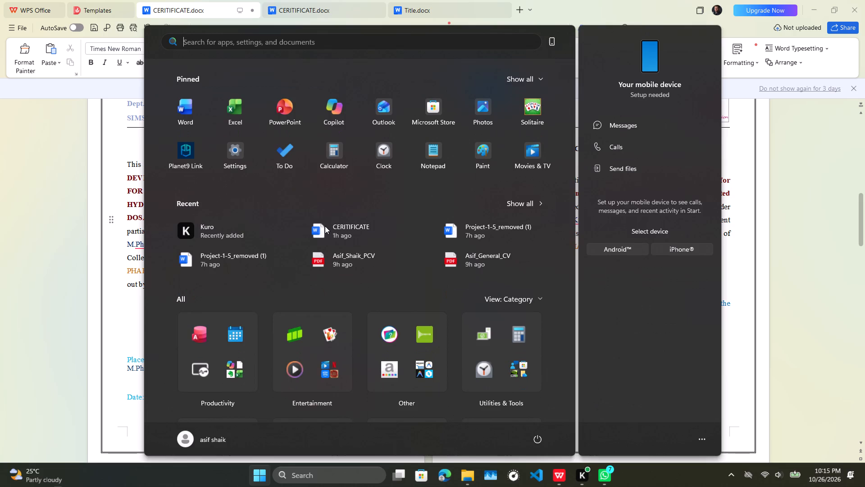
Replace the registration number on the guide's certificate with the one copied from the title page, matching the surrounding formatting.
scroll(336, 231, "up", 1)
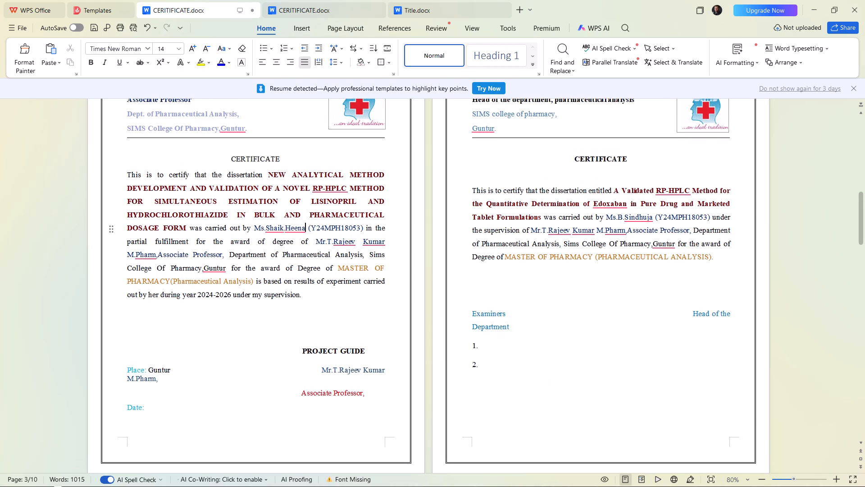
scroll(336, 231, "up", 7)
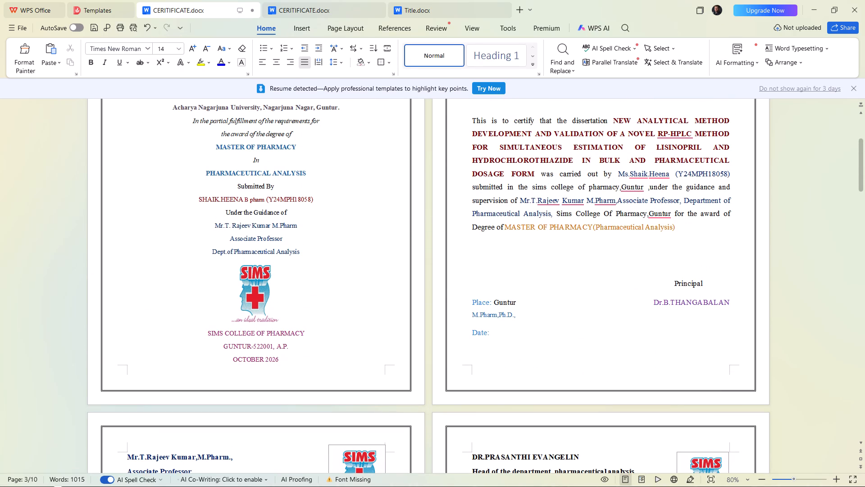
left_click_drag(268, 197, 309, 200)
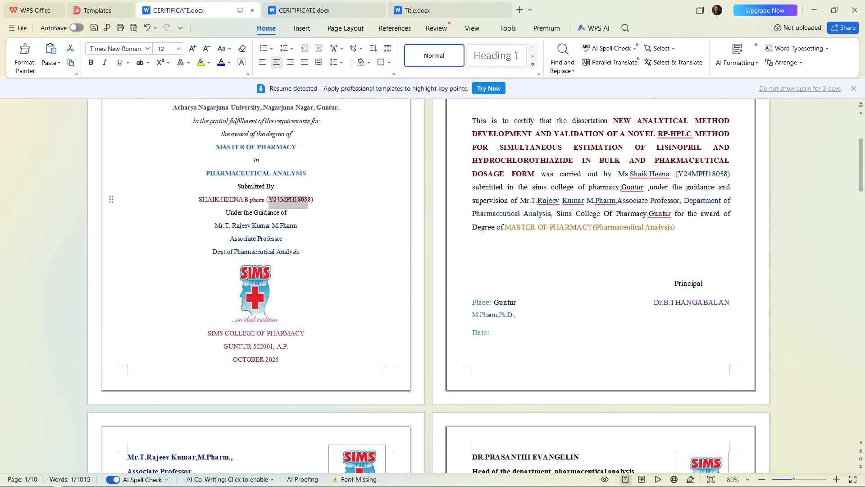
left_click_drag(310, 200, 273, 199)
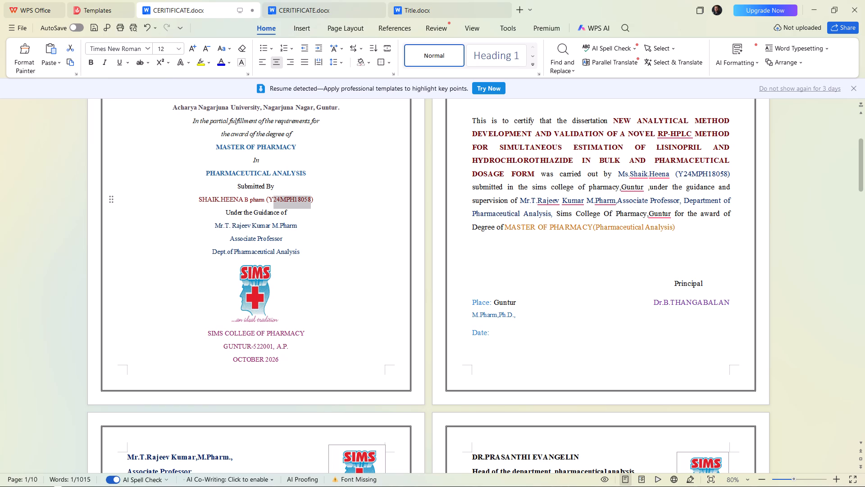
left_click_drag(273, 199, 269, 198)
key("ctrl+c")
scroll(373, 326, "down", 5)
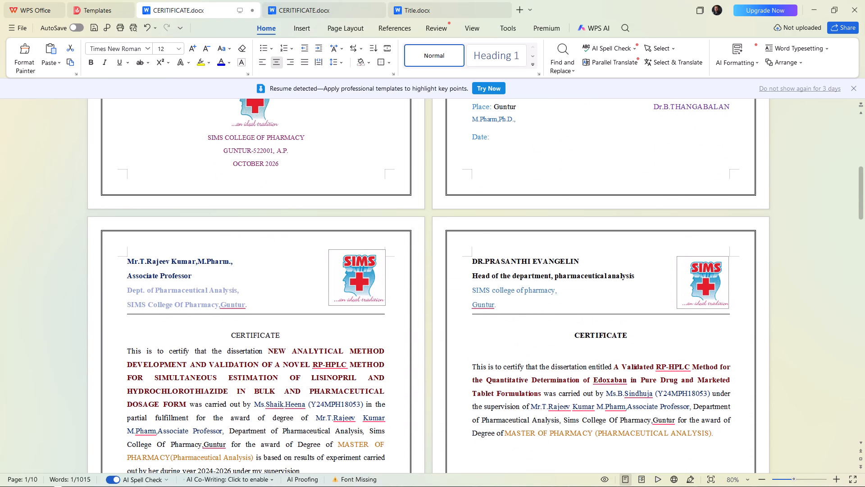
scroll(341, 397, "down", 1)
left_click_drag(312, 375, 361, 377)
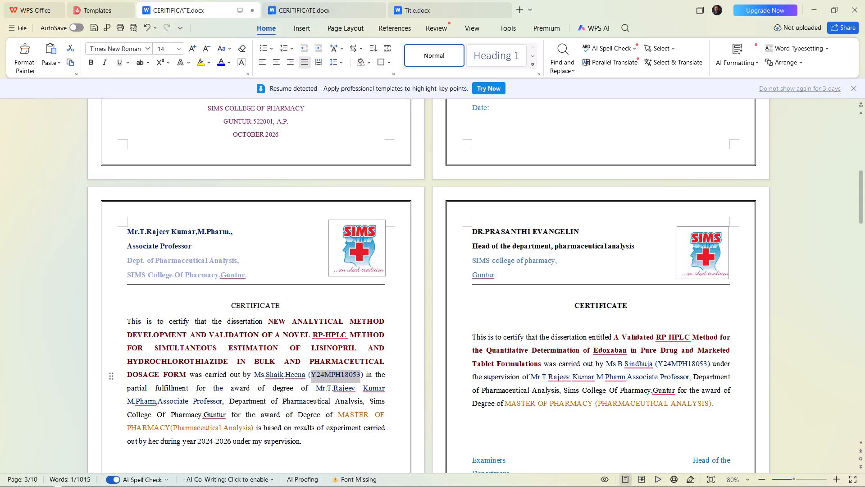
key("ctrl+v")
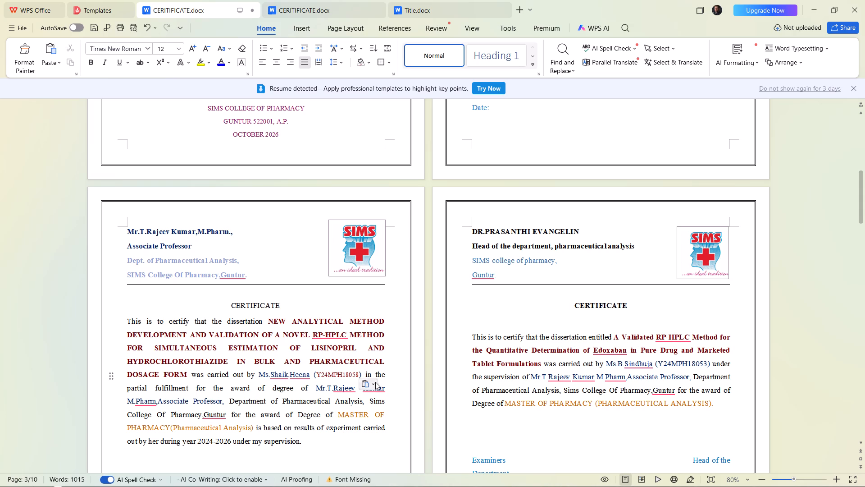
left_click(372, 382)
left_click(397, 312)
Insert a space between "College Of Pharmacy," and "Guntur" in the body of the guide's certificate.
scroll(370, 323, "down", 1)
scroll(314, 351, "down", 1)
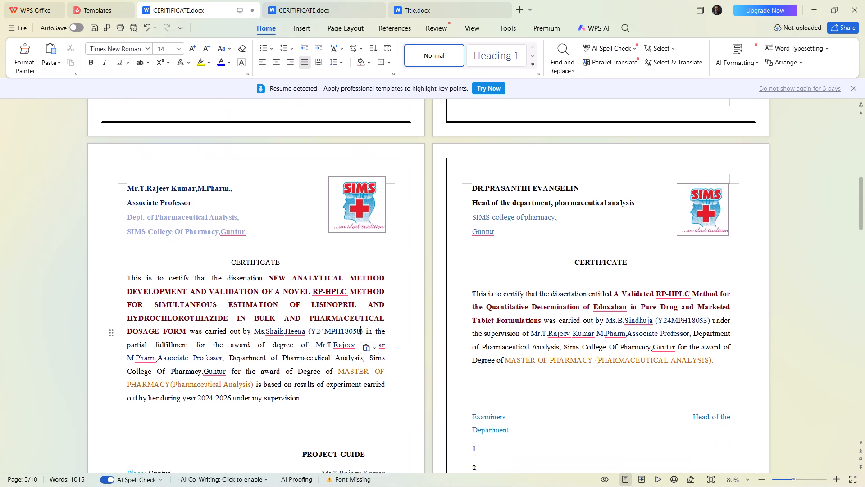
scroll(314, 351, "down", 1)
left_click(329, 391)
scroll(329, 391, "down", 1)
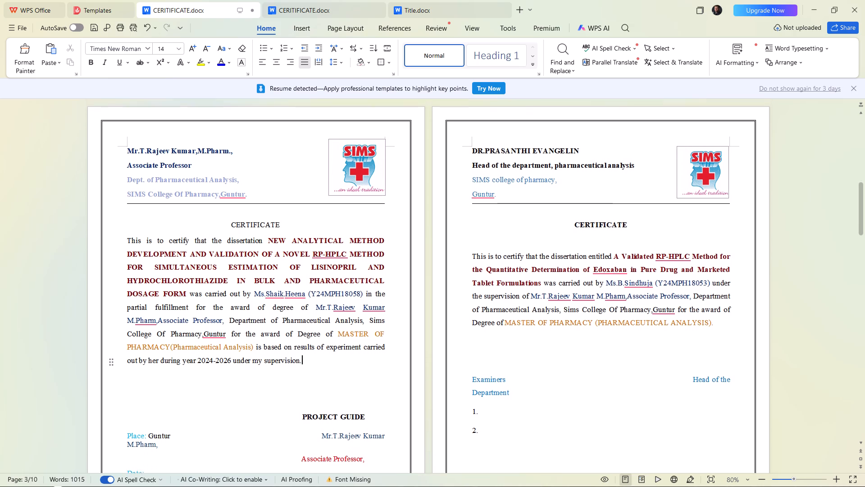
scroll(329, 391, "down", 1)
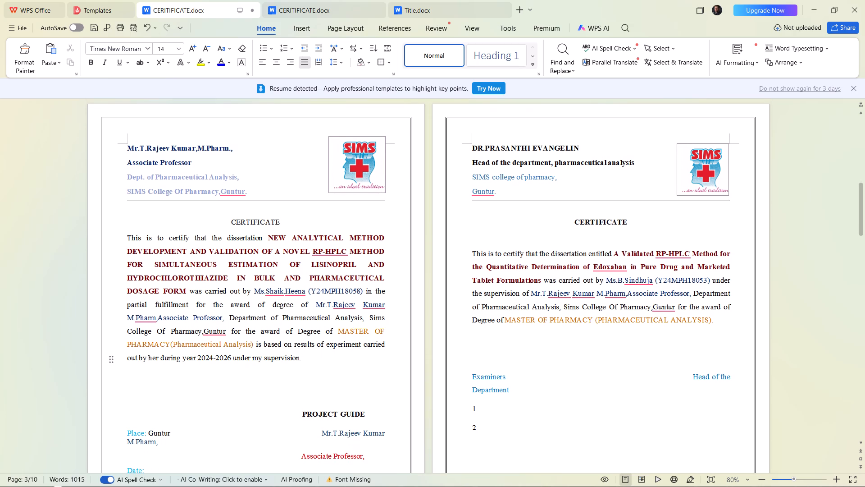
left_click(204, 330)
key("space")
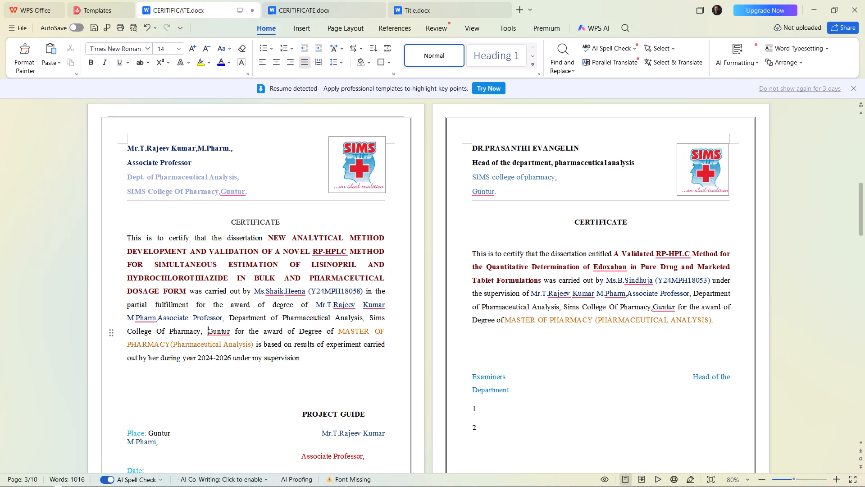
Remove the extra spacing before the guide's name under "PROJECT GUIDE" so that "M.Pharm," sits on the same line.
scroll(249, 386, "down", 1)
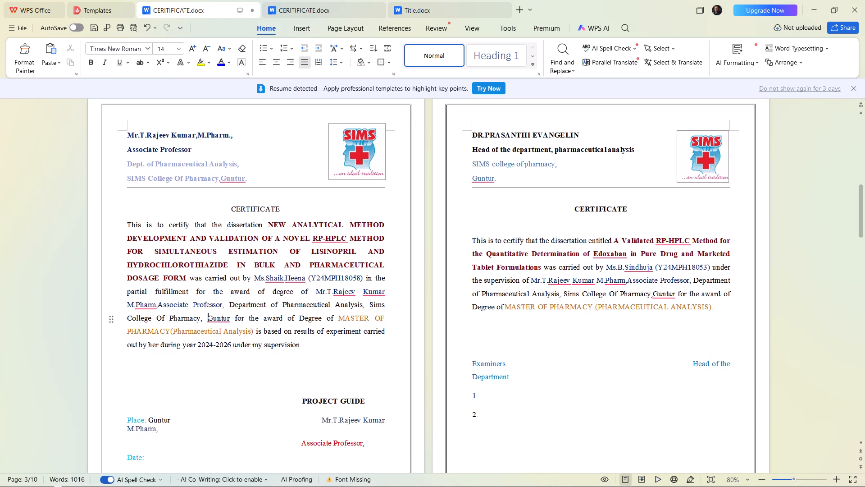
scroll(249, 386, "down", 1)
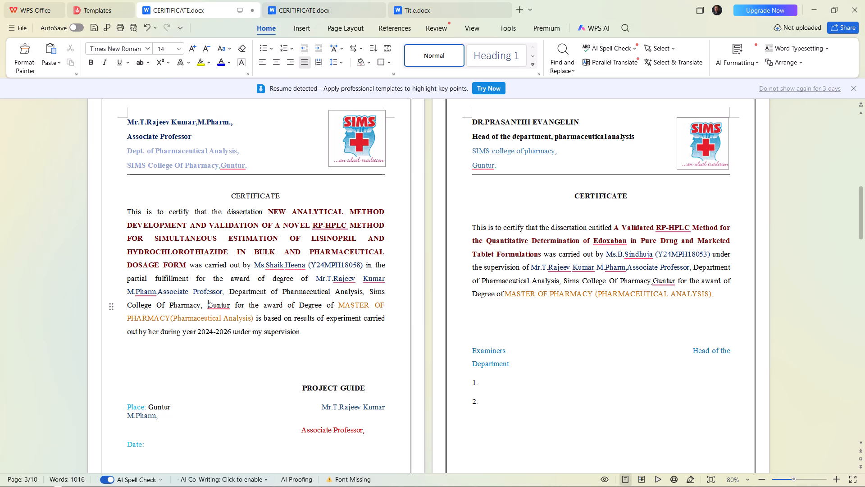
left_click(321, 408)
key("BackSpace")
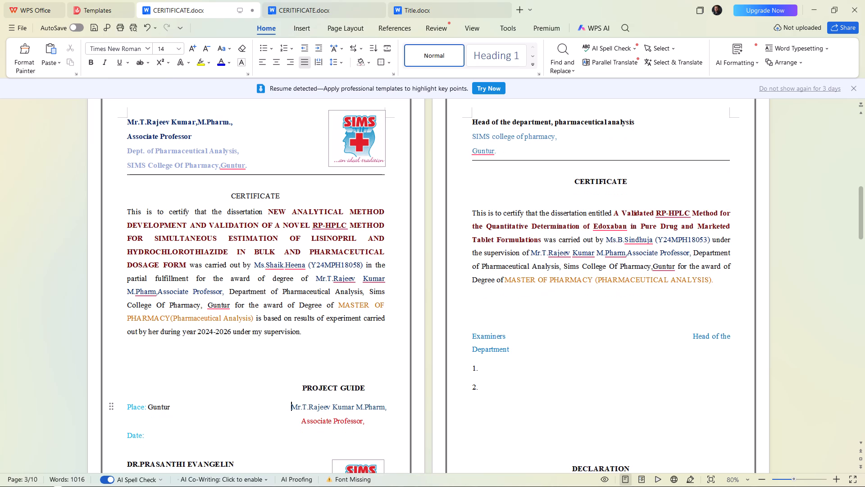
Add a blank line below "Date:" on the guide's certificate to move the head of the department's heading onto the next page.
scroll(321, 408, "down", 1)
left_click(182, 418)
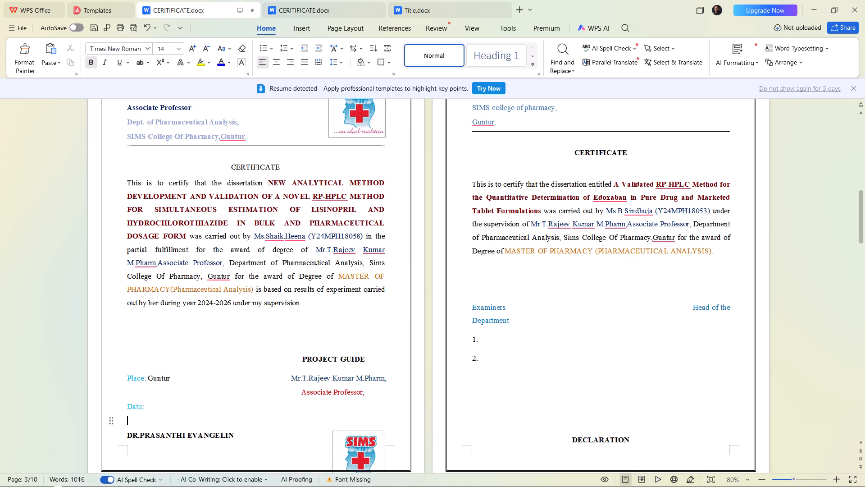
key("Return")
scroll(182, 418, "right", 1)
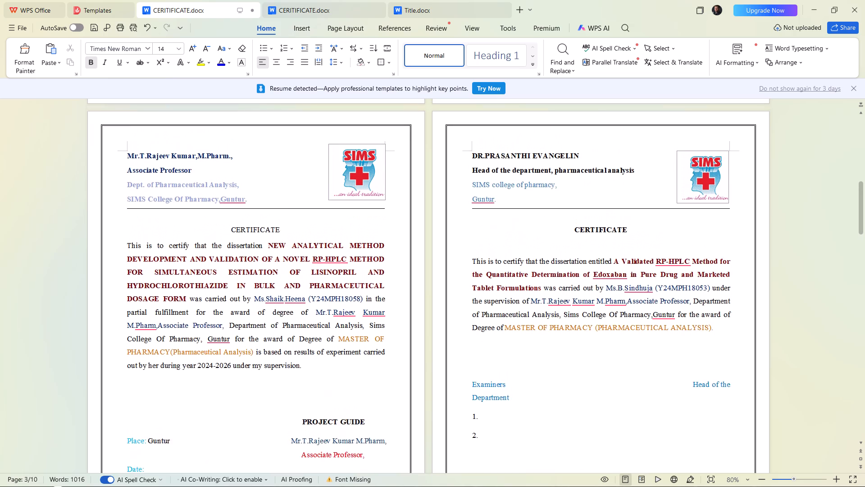
scroll(182, 418, "right", 1)
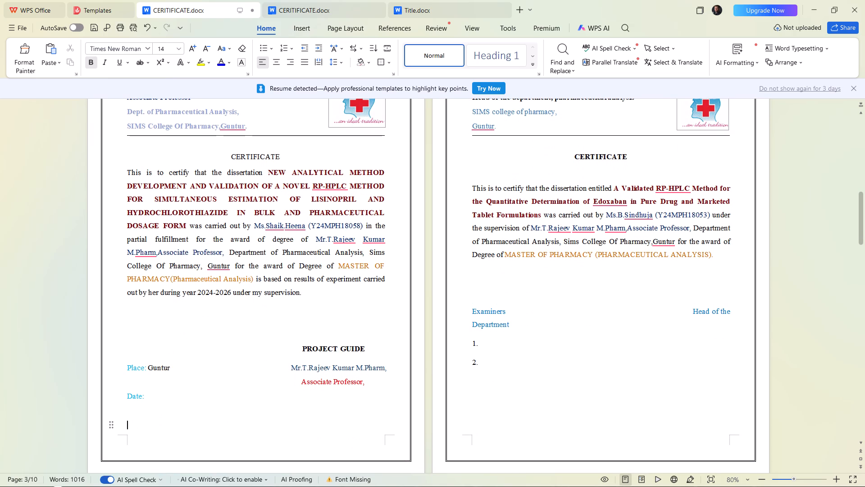
Delete the trailing comma after "Associate Professor" in the guide's signature block.
left_click(369, 384)
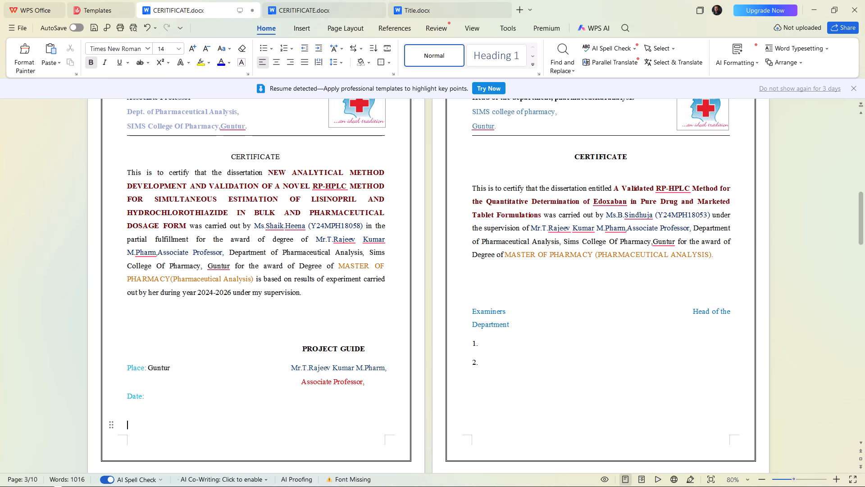
key("BackSpace")
Review the title page and the principal's, guide's and head of the department's certificates, comparing their thesis titles and student details.
scroll(369, 384, "down", 1)
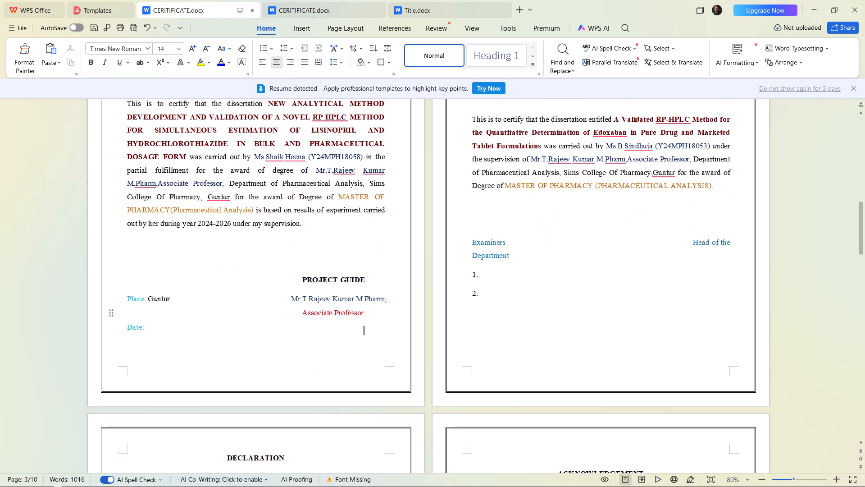
scroll(369, 384, "down", 1)
scroll(369, 384, "up", 3)
scroll(443, 389, "down", 1)
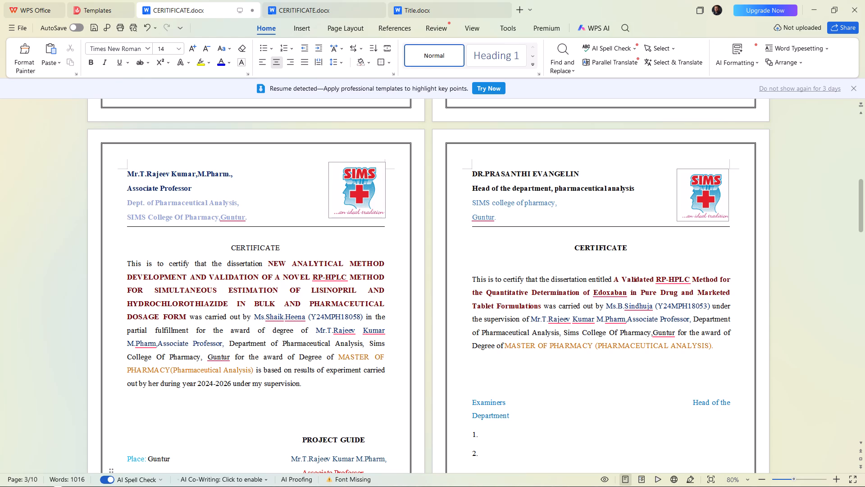
left_click_drag(515, 294, 508, 294)
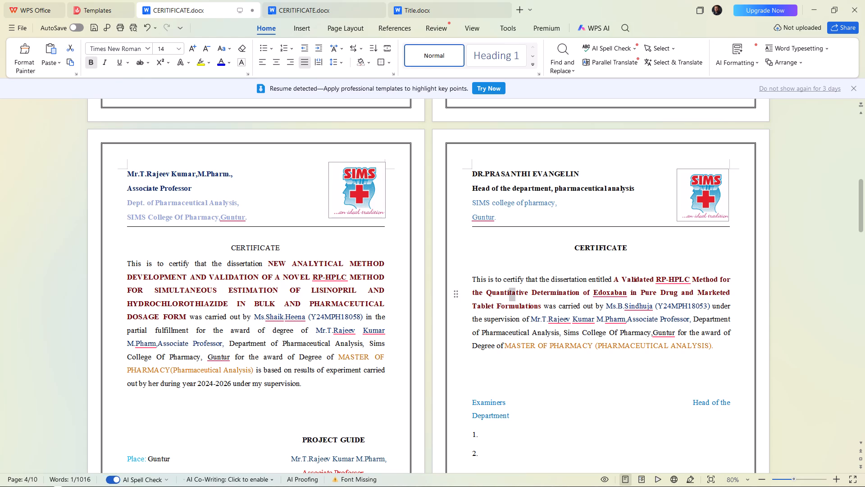
left_click_drag(508, 294, 506, 294)
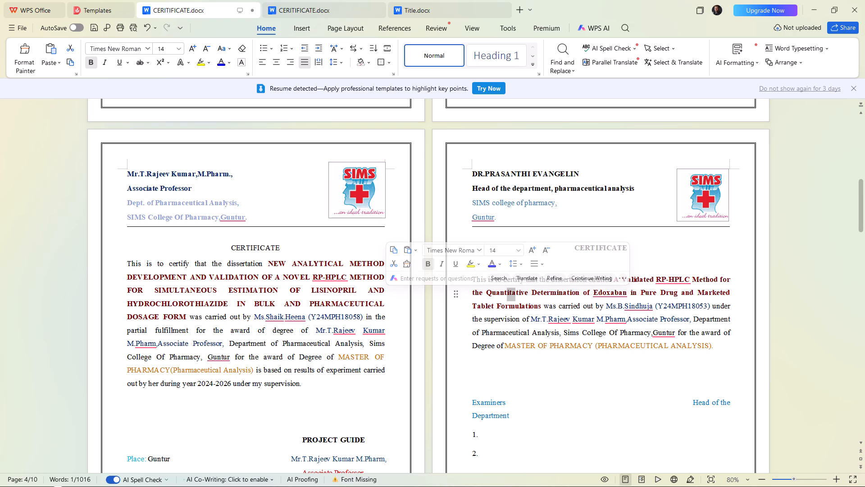
left_click_drag(344, 277, 337, 276)
scroll(352, 294, "up", 2)
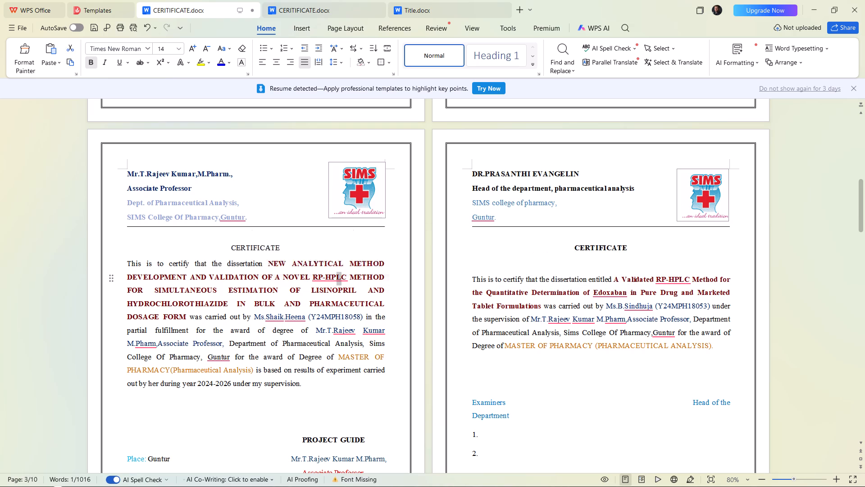
scroll(352, 294, "up", 5)
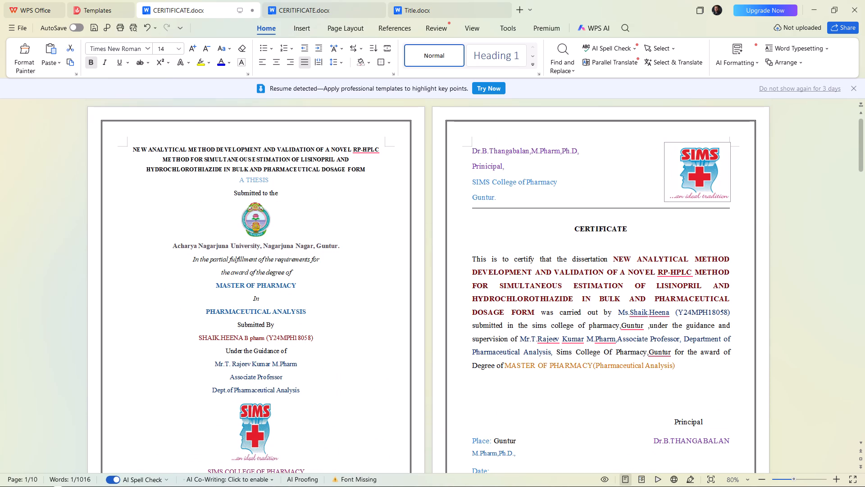
scroll(352, 294, "down", 1)
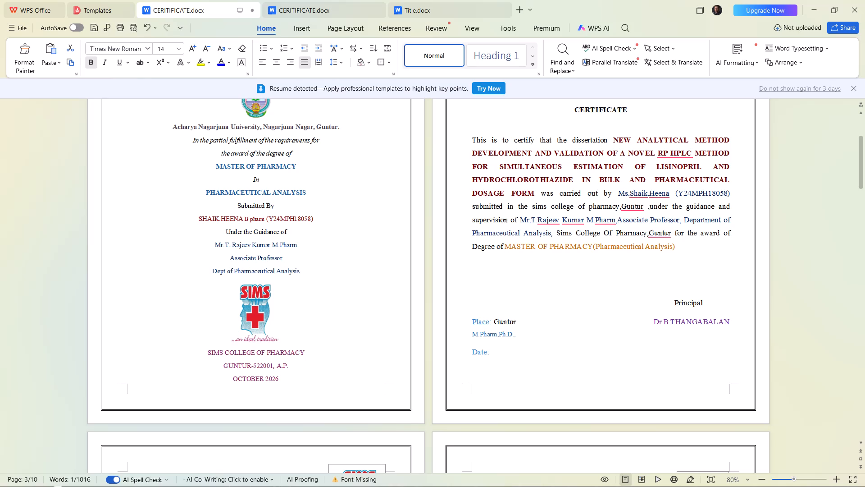
scroll(352, 294, "down", 2)
scroll(394, 381, "down", 1)
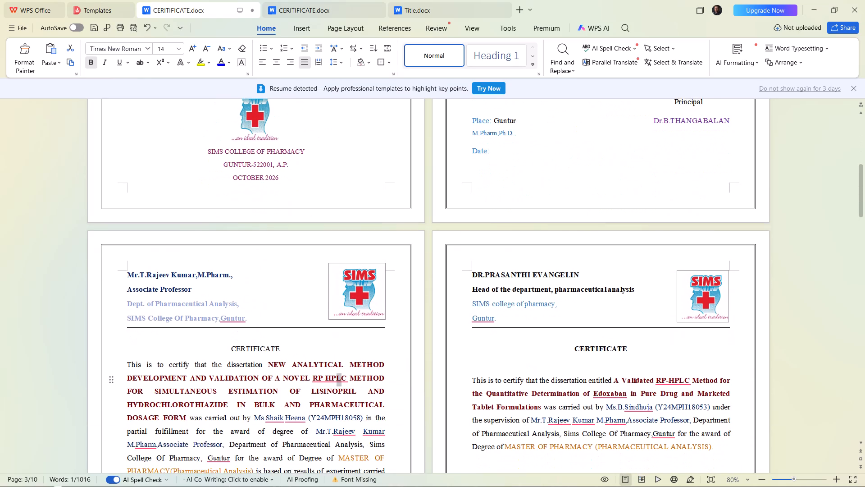
scroll(394, 381, "down", 1)
scroll(271, 416, "down", 1)
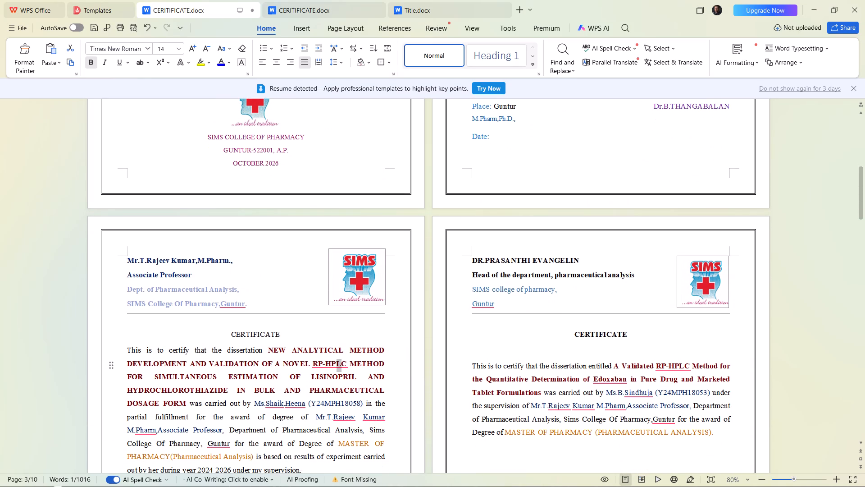
Replace the thesis title in the head of the department's certificate with the lisinopril and hydrochlorothiazide title from the guide's certificate, matching the existing formatting.
left_click_drag(185, 402, 271, 353)
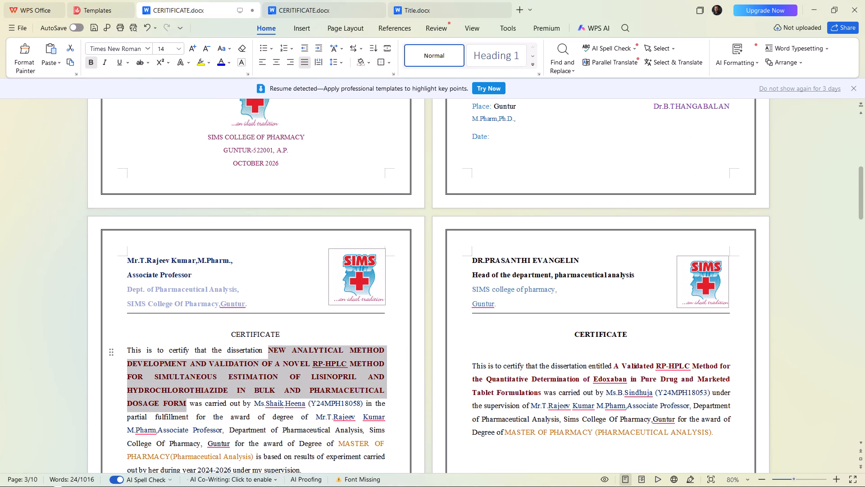
left_click_drag(271, 353, 272, 353)
left_click_drag(267, 350, 250, 368)
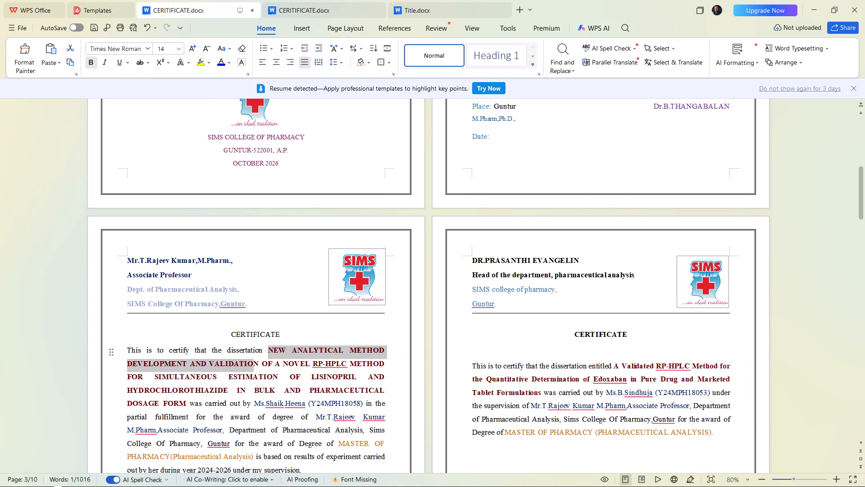
left_click_drag(250, 368, 187, 403)
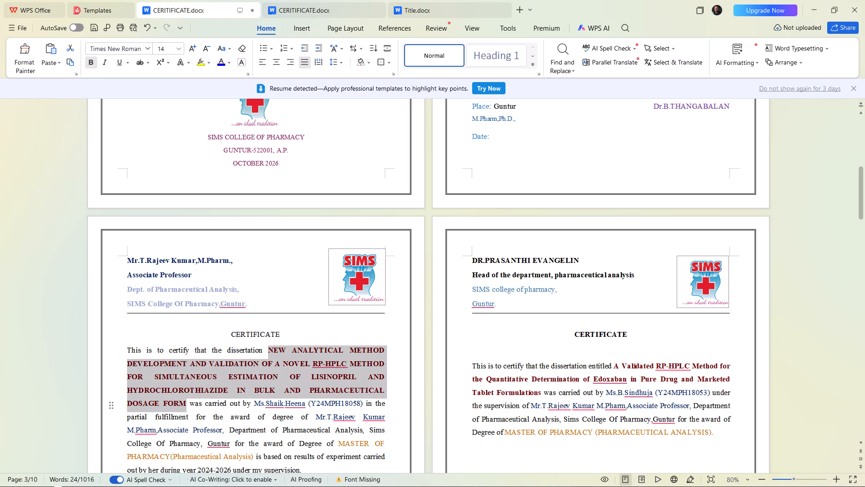
key("ctrl+c")
scroll(504, 372, "down", 1)
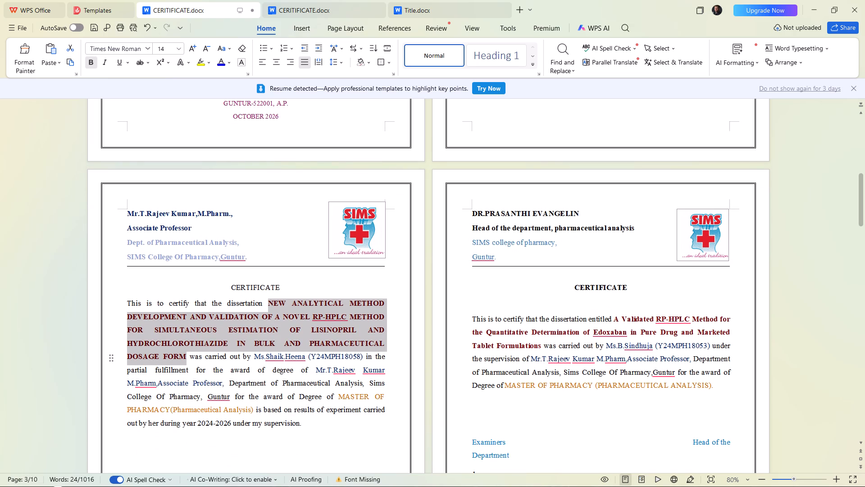
left_click_drag(619, 317, 539, 351)
key("ctrl+v")
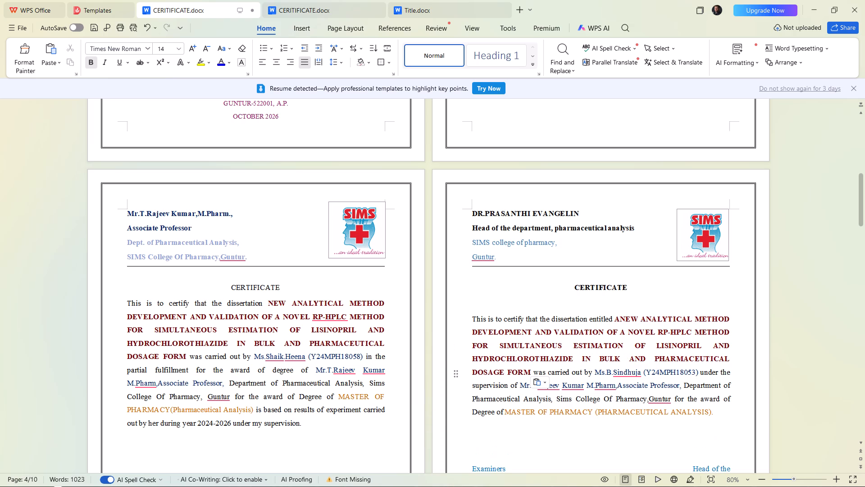
left_click(546, 381)
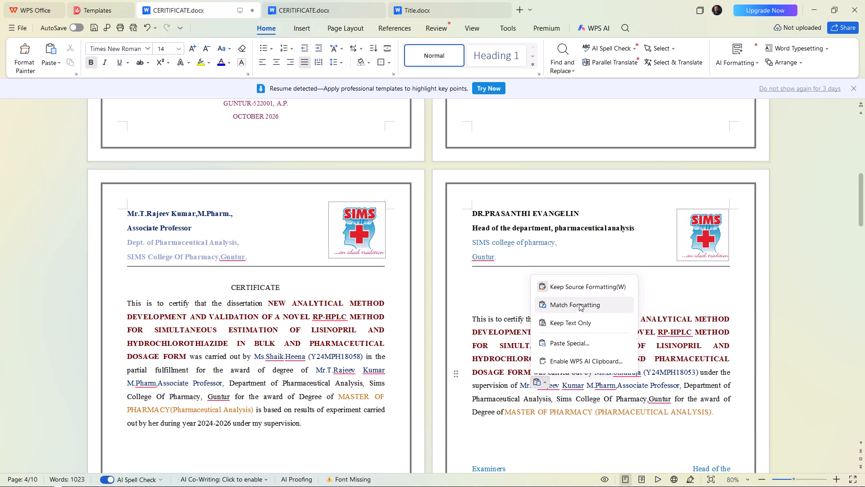
left_click(581, 302)
left_click(620, 321)
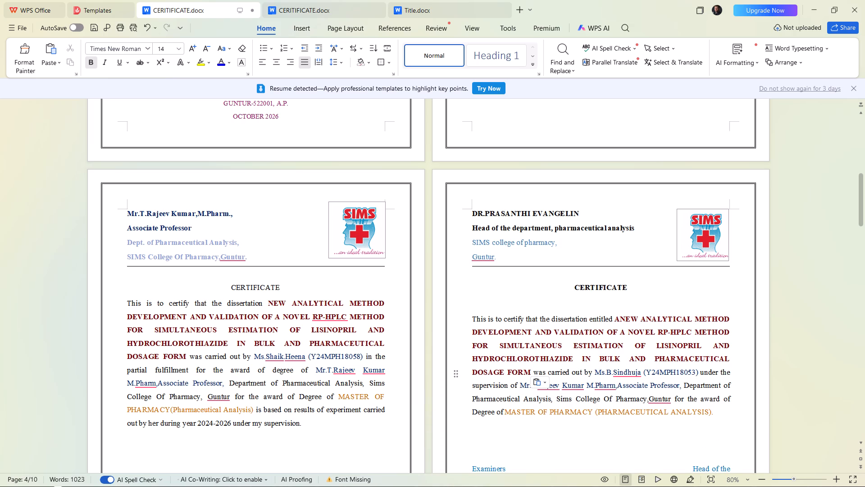
key("BackSpace")
Replace the student's name after "Ms." in the head of the department's certificate with the new student's name.
scroll(620, 321, "down", 1)
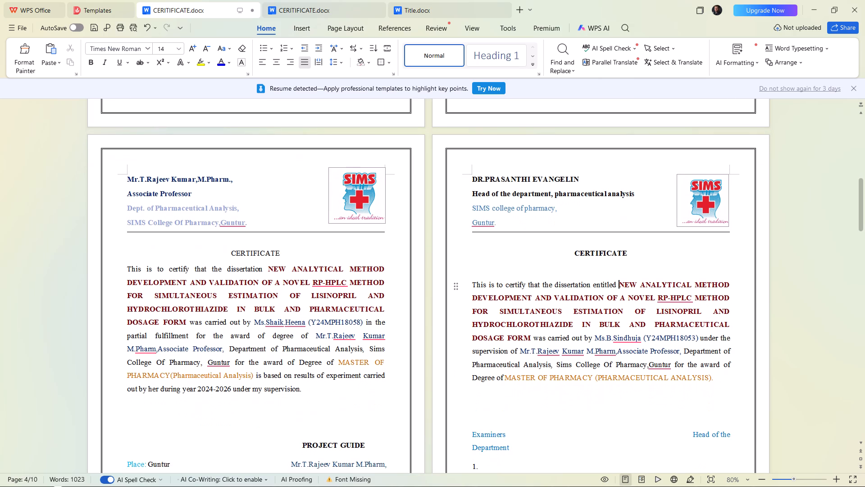
left_click(639, 338)
key("BackSpace")
key("BackSpace")
key("BackSpace")
key("BackSpace")
key("BackSpace")
key("BackSpace")
key("BackSpace")
key("BackSpace")
key("BackSpace")
key("BackSpace")
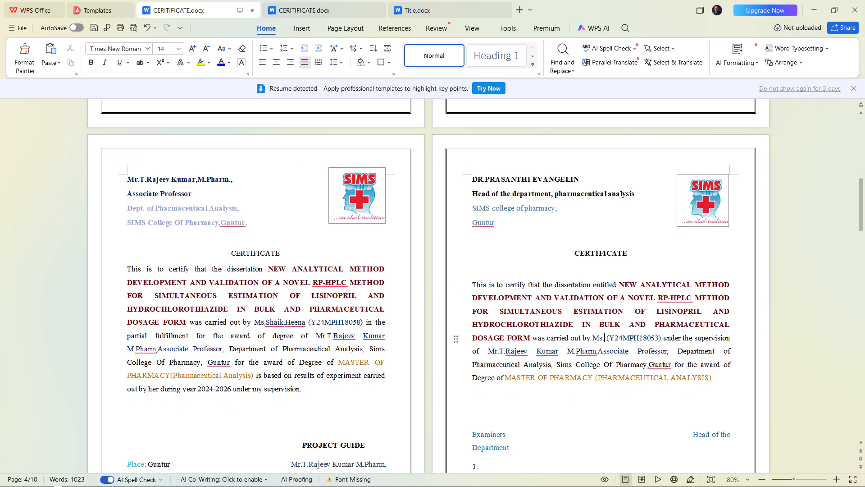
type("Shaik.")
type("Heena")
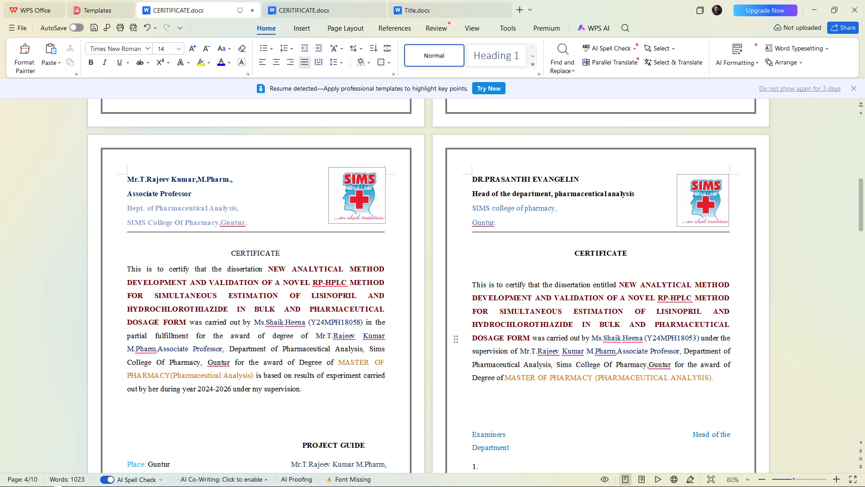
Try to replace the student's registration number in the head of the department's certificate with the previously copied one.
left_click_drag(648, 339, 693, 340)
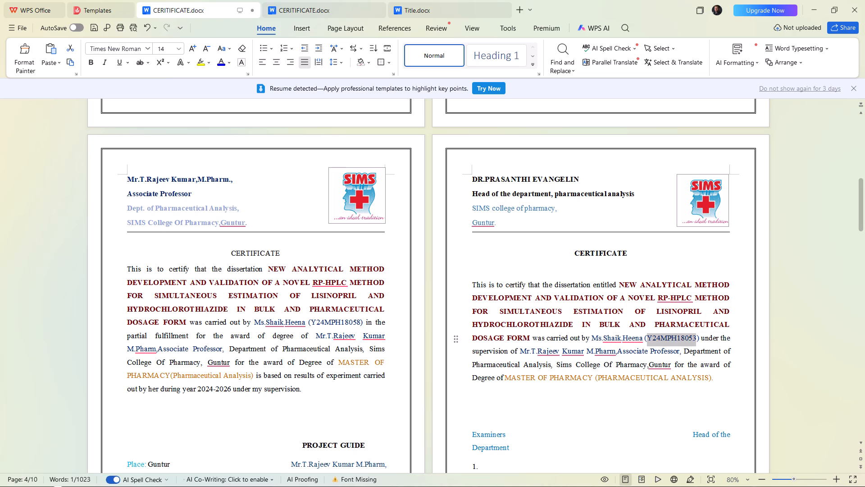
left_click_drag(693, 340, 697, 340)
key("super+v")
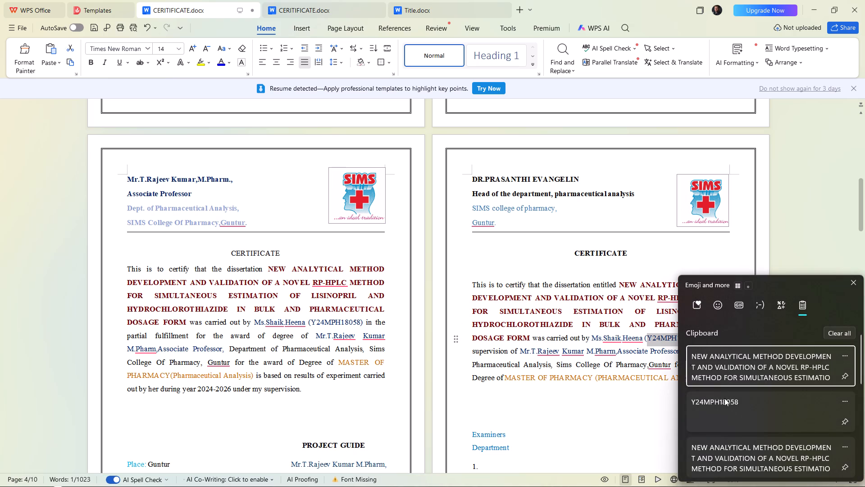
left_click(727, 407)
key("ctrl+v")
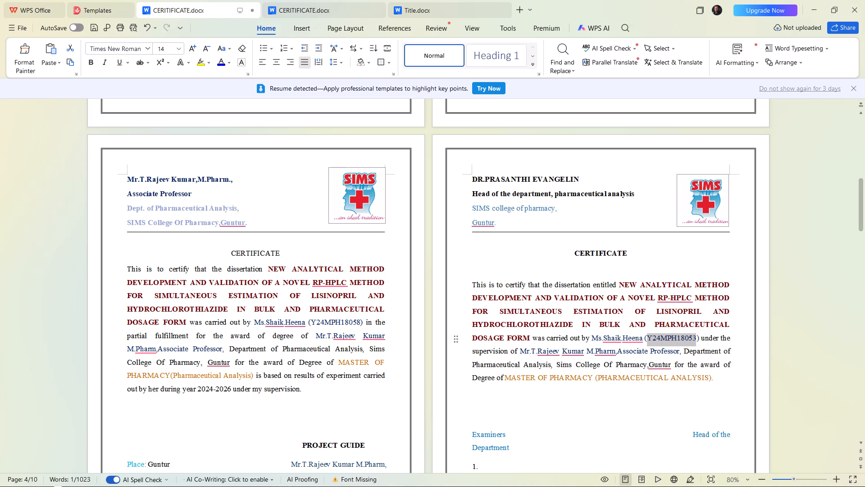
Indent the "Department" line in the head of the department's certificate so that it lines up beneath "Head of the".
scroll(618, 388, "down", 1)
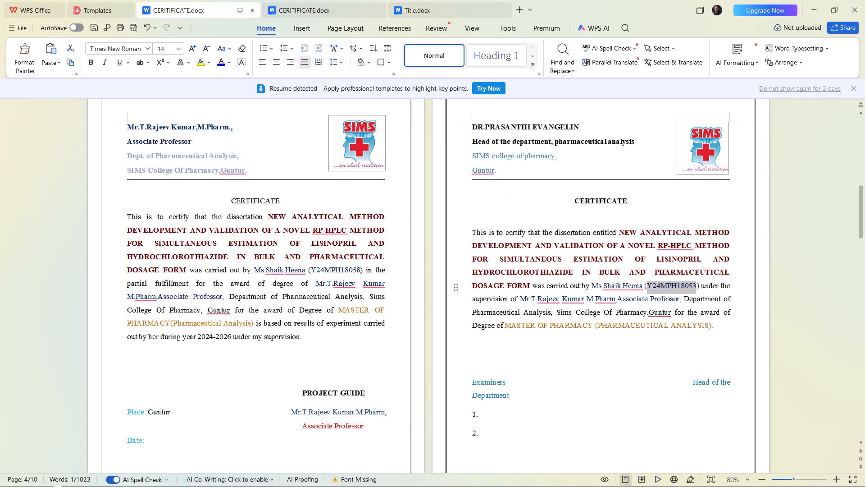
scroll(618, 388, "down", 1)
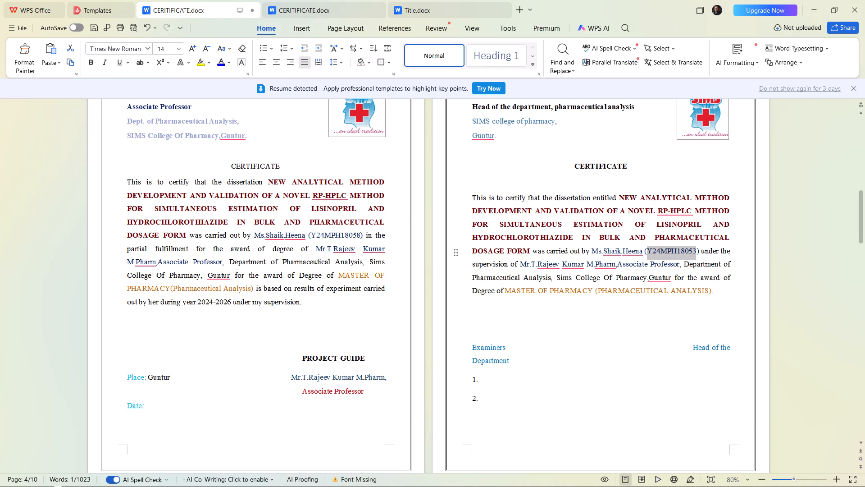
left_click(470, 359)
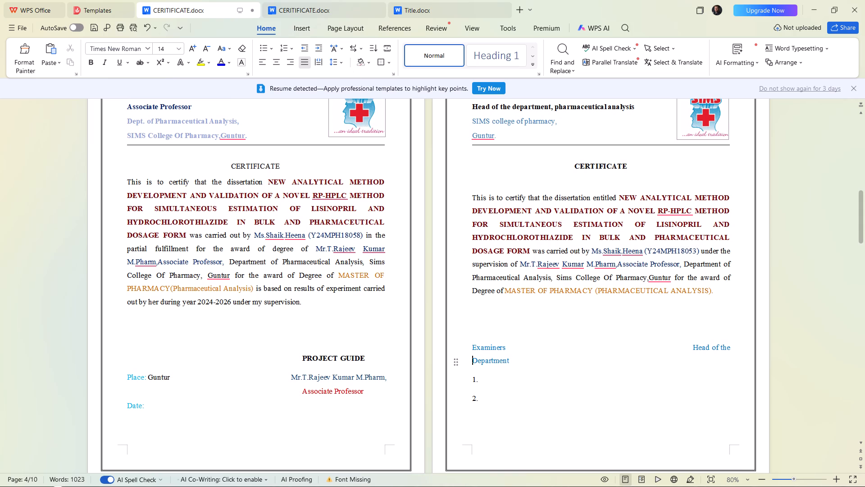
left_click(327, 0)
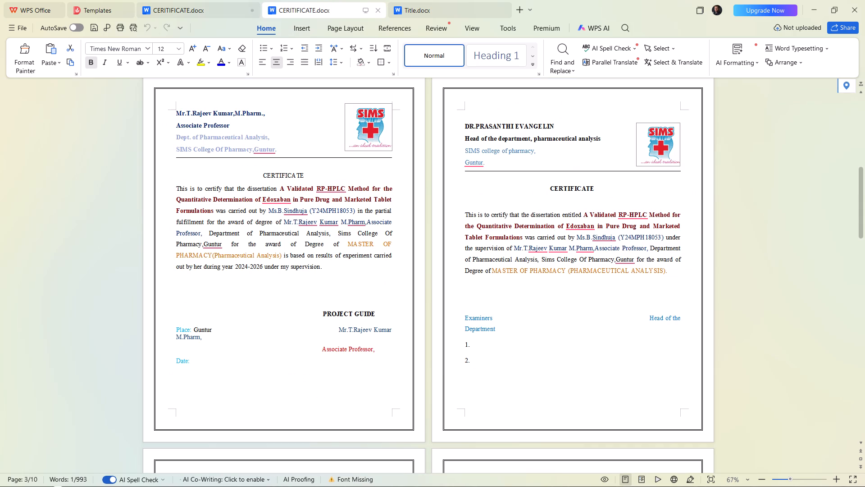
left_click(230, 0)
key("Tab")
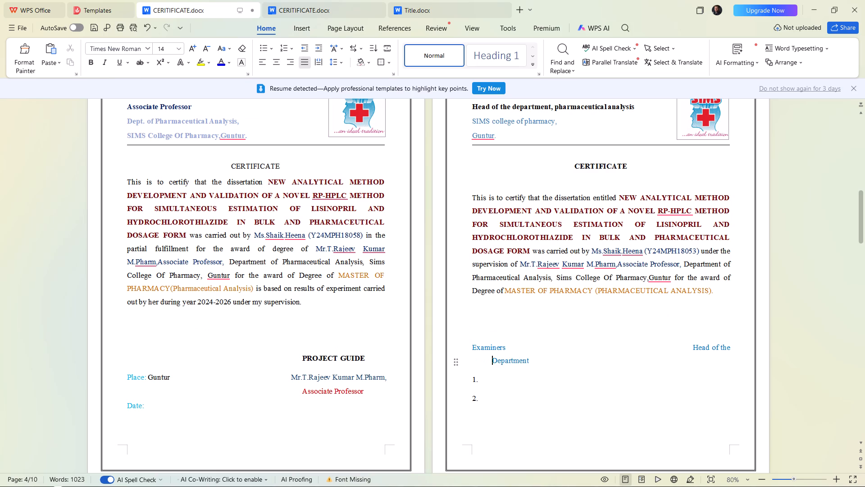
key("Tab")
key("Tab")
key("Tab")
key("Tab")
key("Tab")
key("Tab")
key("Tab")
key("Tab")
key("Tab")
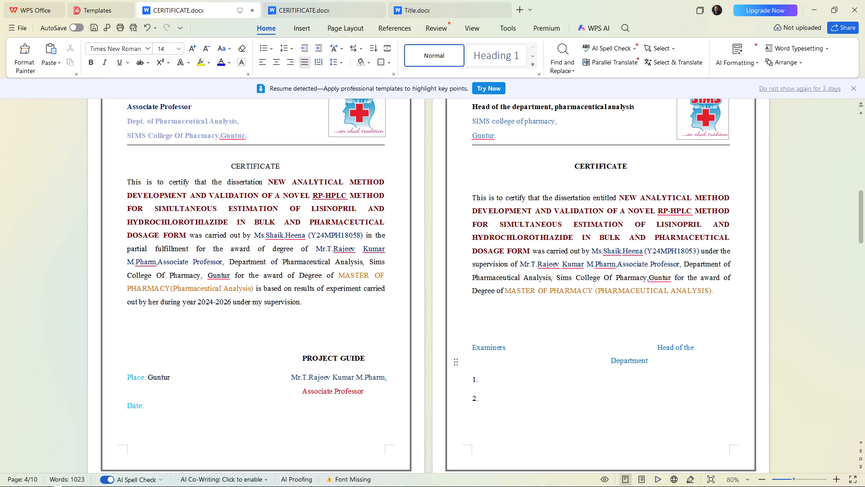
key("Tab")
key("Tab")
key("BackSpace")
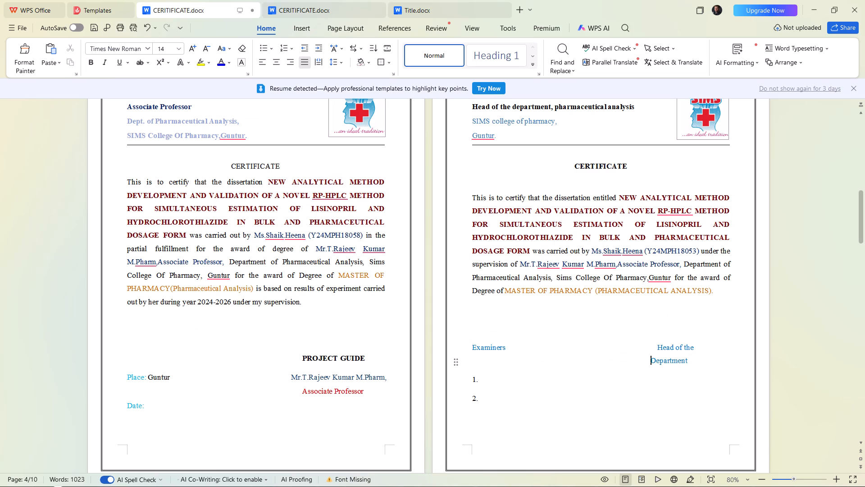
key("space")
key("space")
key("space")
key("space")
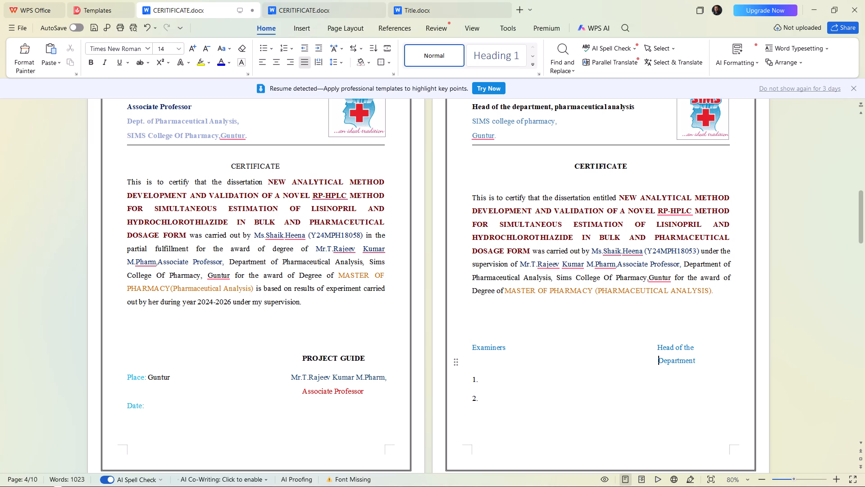
Shorten the gap between "Examiners" and "Head of the" in the head of the department's signature block.
left_click(659, 348)
key("BackSpace")
key("BackSpace")
key("BackSpace")
key("BackSpace")
key("BackSpace")
key("BackSpace")
key("BackSpace")
key("BackSpace")
key("BackSpace")
key("BackSpace")
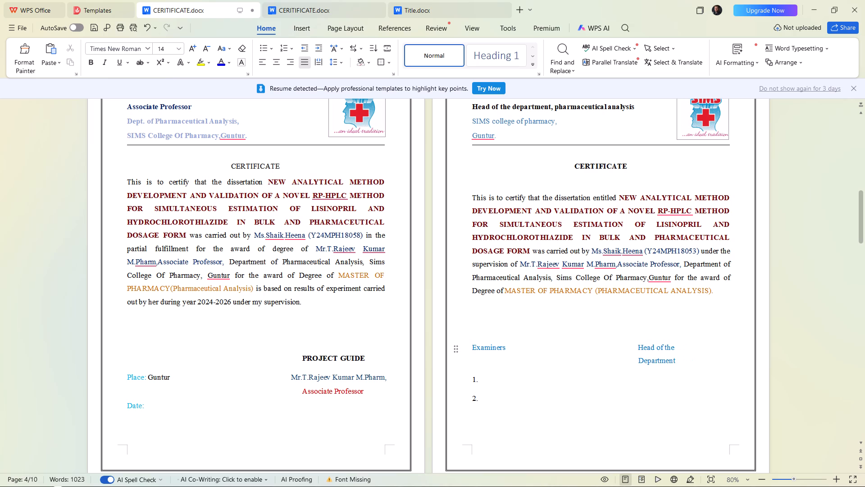
key("BackSpace")
key("BackSpace")
key("BackSpace")
key("BackSpace")
key("BackSpace")
key("BackSpace")
key("BackSpace")
key("BackSpace")
key("BackSpace")
key("BackSpace")
key("BackSpace")
key("BackSpace")
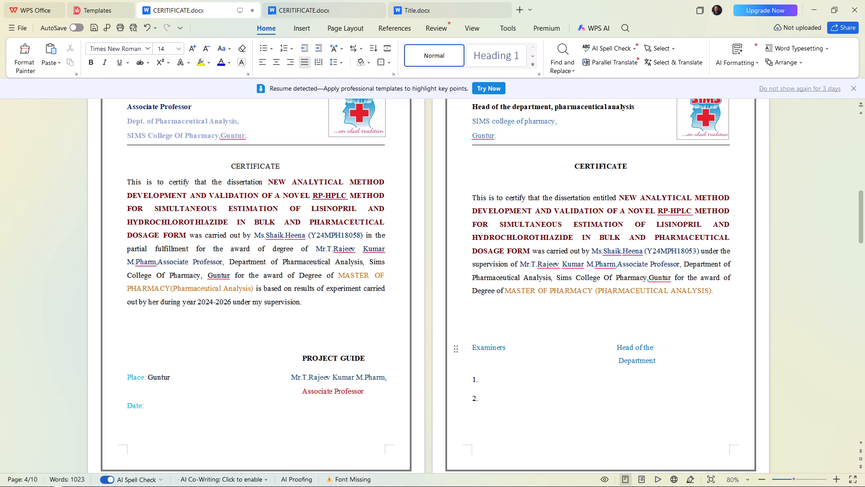
key("BackSpace")
Remove the spacing before "Department" so that "Head of the Department" sits on one line with "Examiners".
left_click(617, 364)
key("BackSpace")
key("BackSpace")
key("BackSpace")
key("BackSpace")
key("BackSpace")
key("BackSpace")
key("BackSpace")
key("BackSpace")
key("BackSpace")
key("BackSpace")
key("BackSpace")
key("BackSpace")
key("BackSpace")
key("BackSpace")
key("BackSpace")
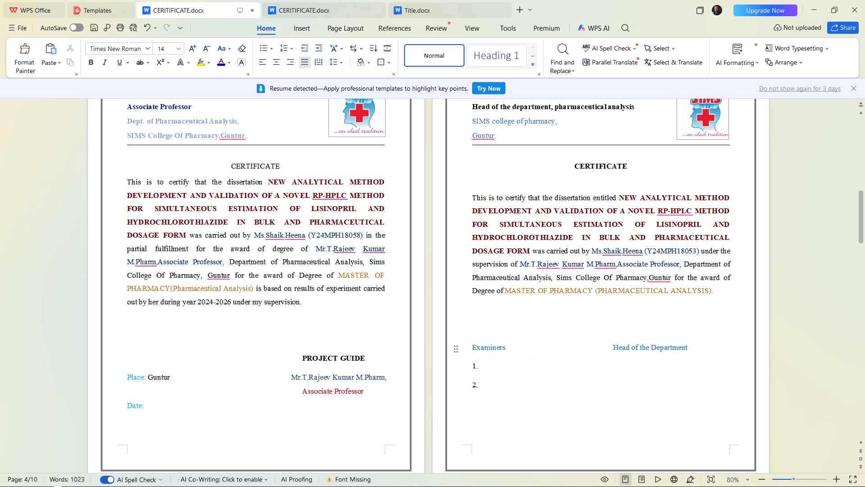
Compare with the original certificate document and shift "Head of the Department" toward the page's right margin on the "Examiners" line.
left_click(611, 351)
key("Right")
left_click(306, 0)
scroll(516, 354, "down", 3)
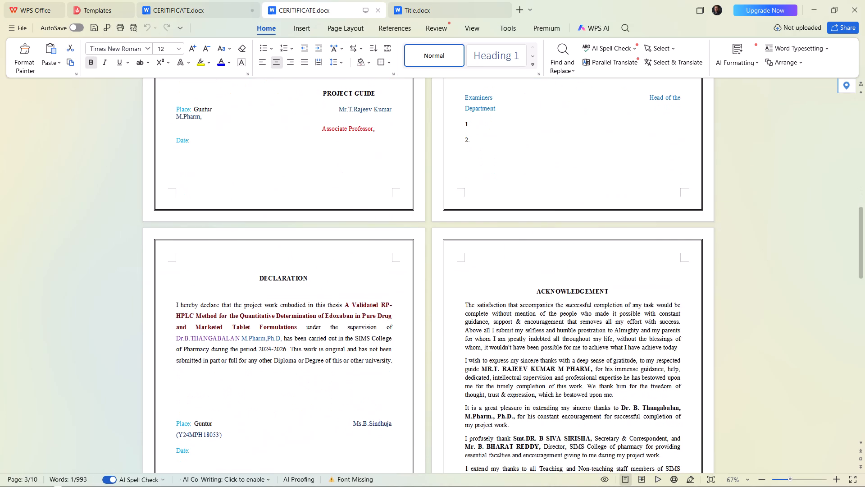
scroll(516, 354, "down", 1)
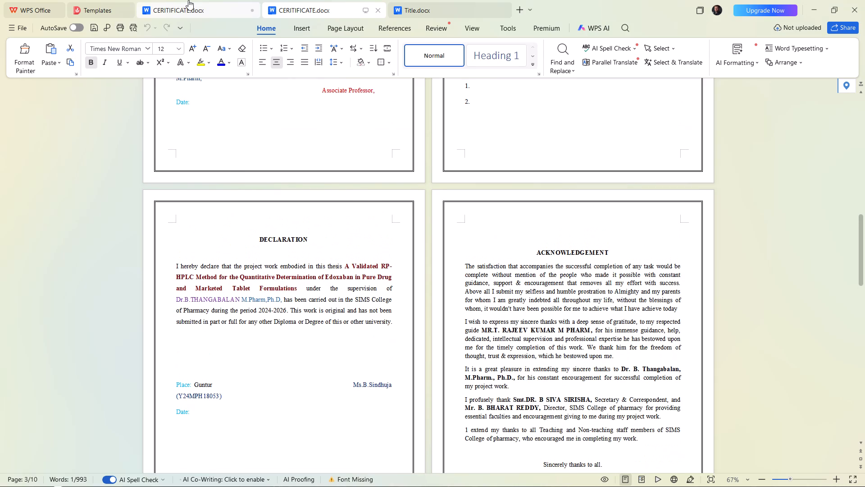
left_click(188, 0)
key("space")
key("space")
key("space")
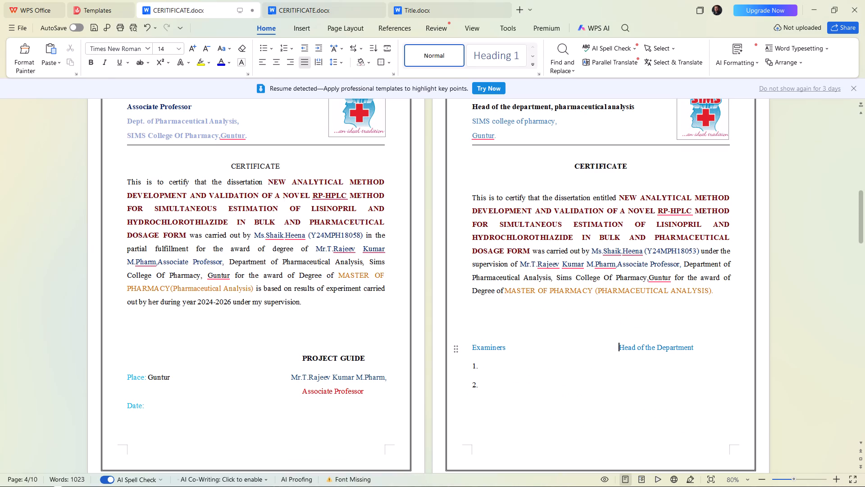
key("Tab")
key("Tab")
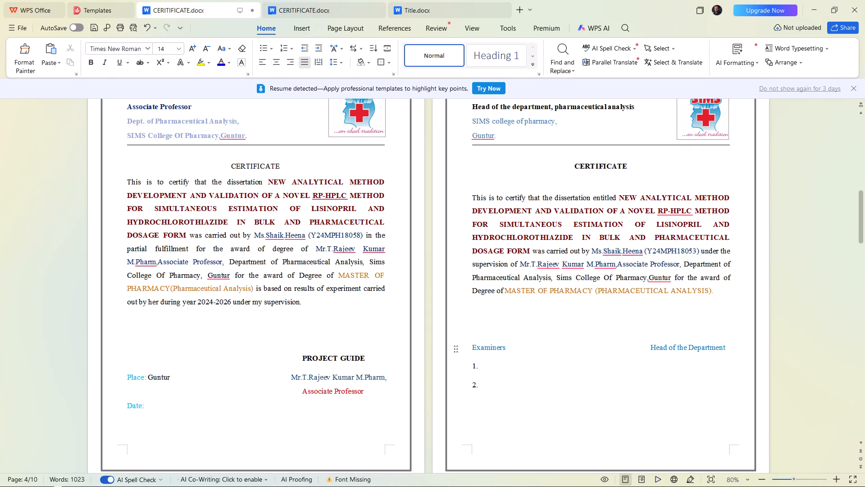
Remove the long run of spacing before "Head of the Department", leaving only a few spaces between it and "Examiners".
scroll(609, 371, "up", 1)
key("BackSpace")
key("BackSpace")
key("BackSpace")
key("BackSpace")
key("BackSpace")
key("BackSpace")
key("BackSpace")
key("BackSpace")
key("BackSpace")
key("BackSpace")
key("BackSpace")
key("BackSpace")
key("BackSpace")
key("BackSpace")
key("BackSpace")
key("BackSpace")
key("BackSpace")
key("BackSpace")
key("BackSpace")
key("BackSpace")
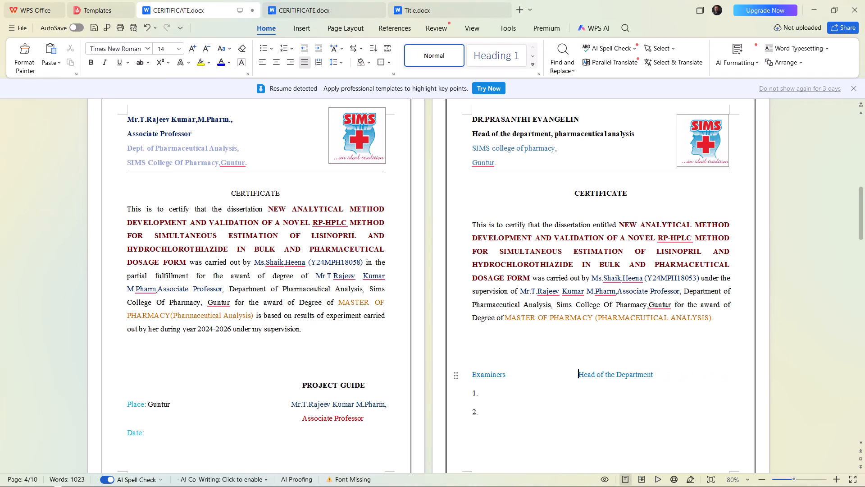
key("BackSpace")
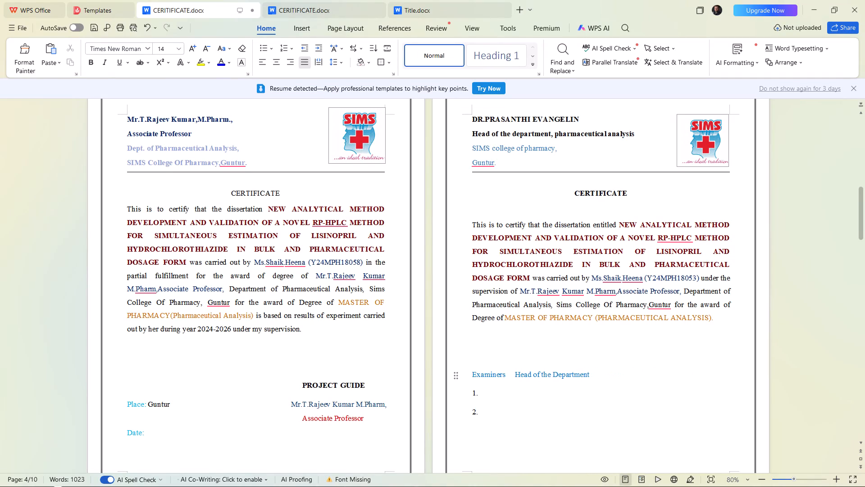
key("BackSpace")
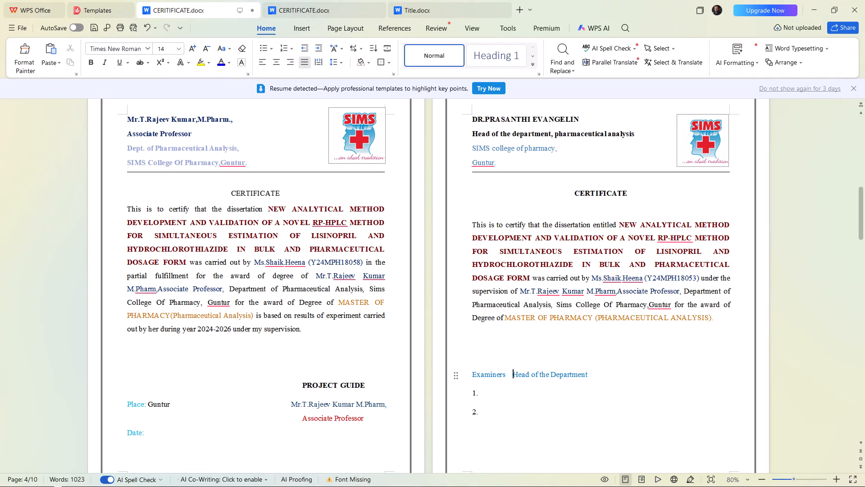
key("BackSpace")
key("BackSpace")
key("BackSpace")
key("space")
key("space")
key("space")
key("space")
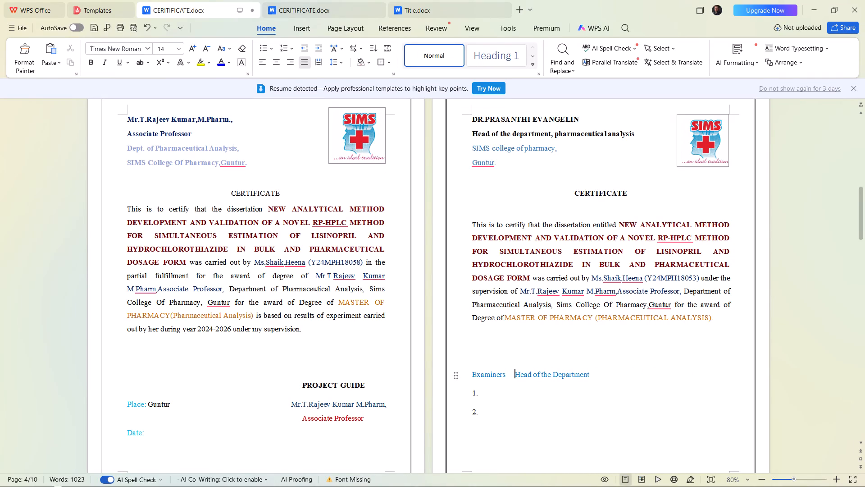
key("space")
key("BackSpace")
Review the title page and the principal's certificate for layout and wording.
scroll(609, 371, "up", 2)
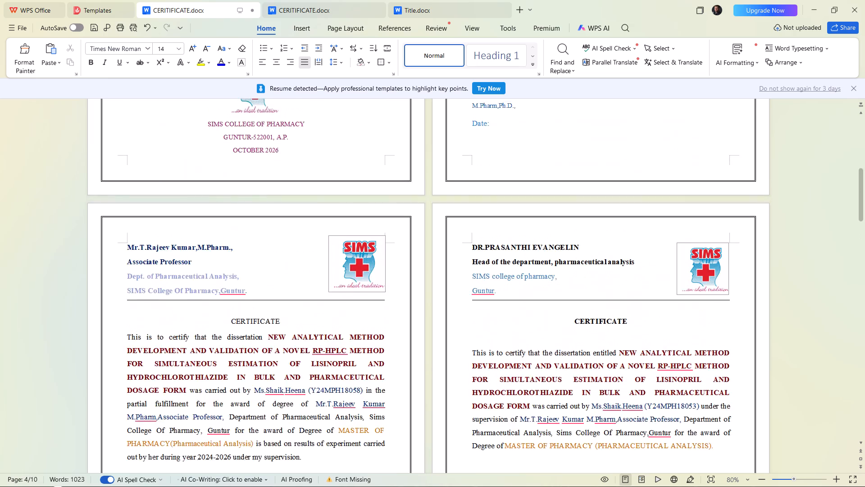
scroll(609, 371, "up", 5)
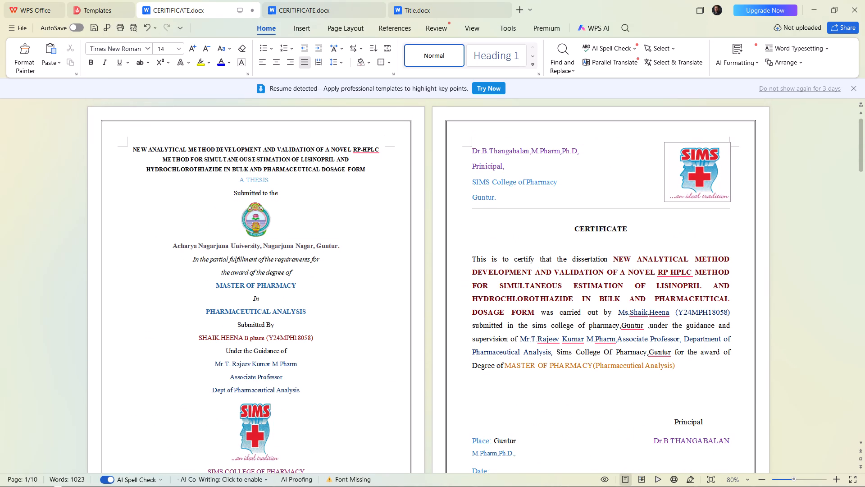
scroll(305, 299, "down", 1)
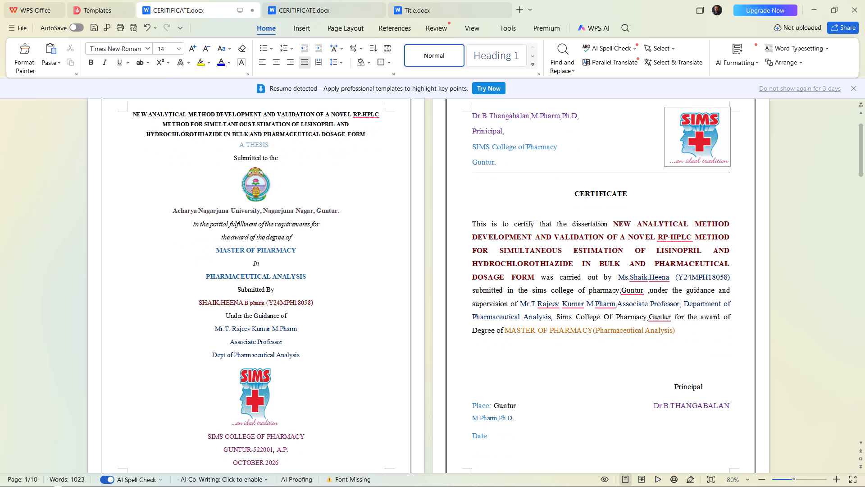
scroll(337, 333, "down", 2)
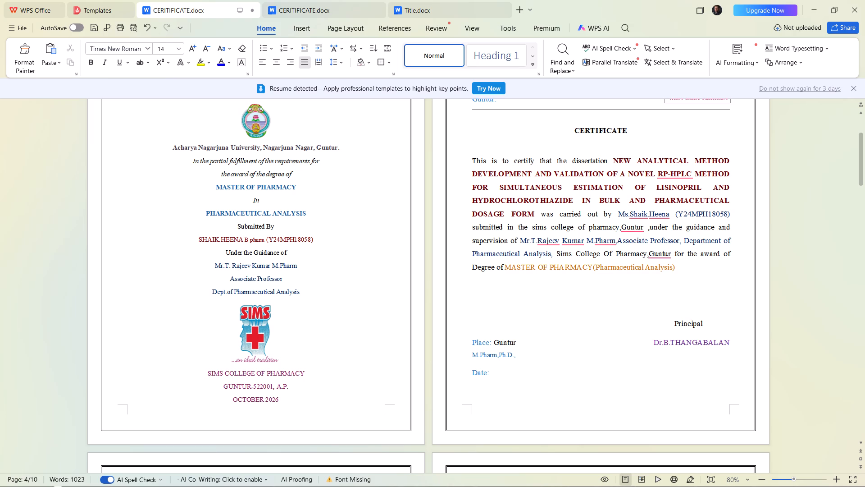
scroll(473, 310, "down", 2)
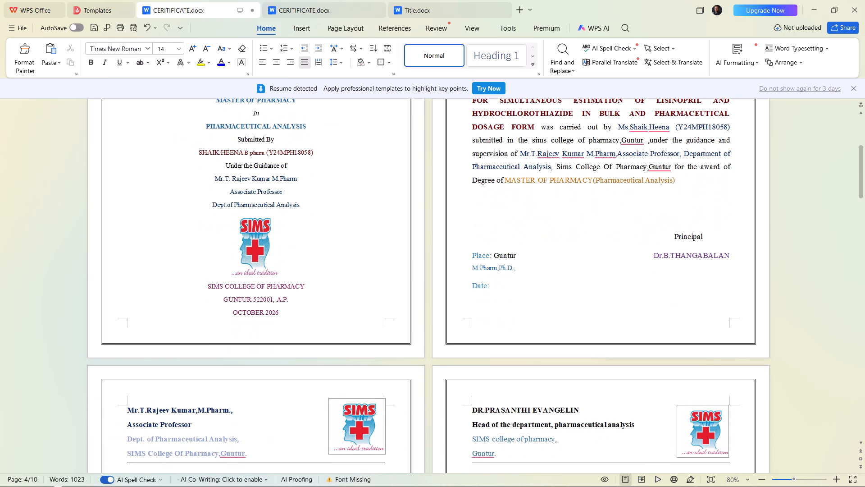
left_click(519, 265)
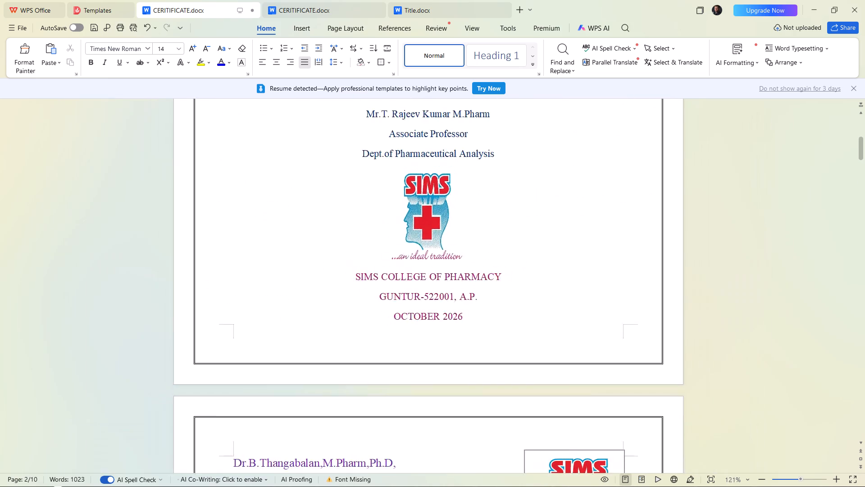
scroll(522, 275, "down", 1)
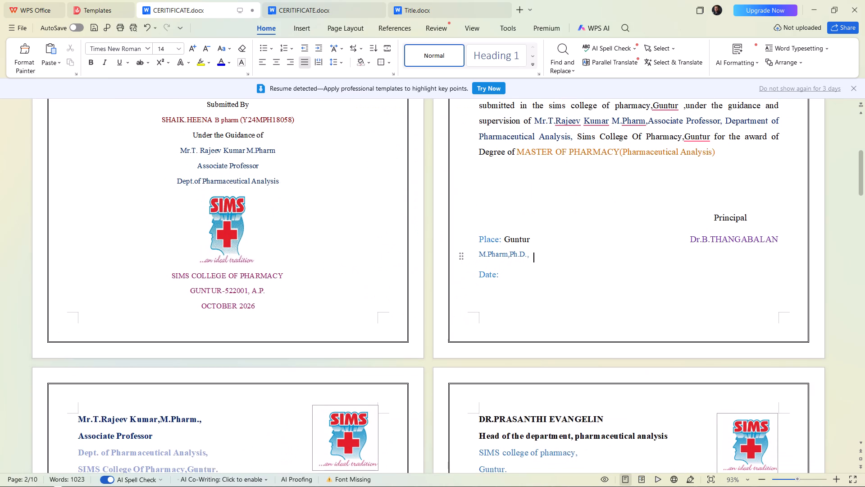
scroll(522, 275, "down", 3)
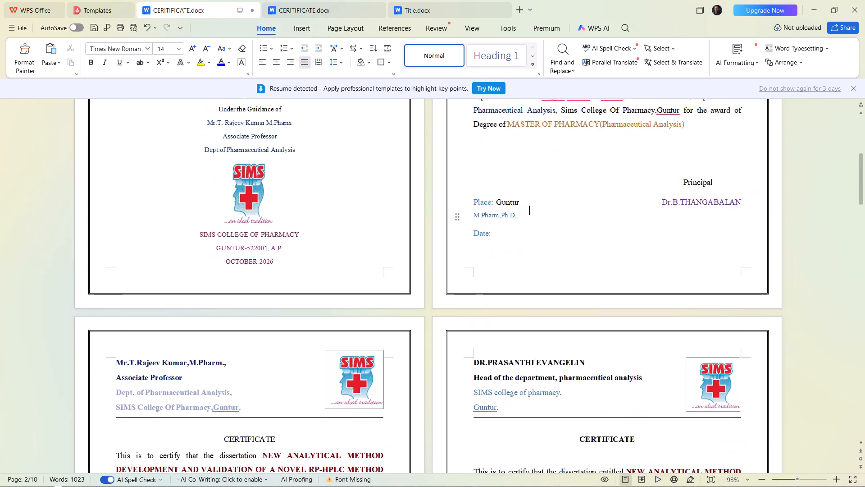
scroll(522, 275, "down", 1)
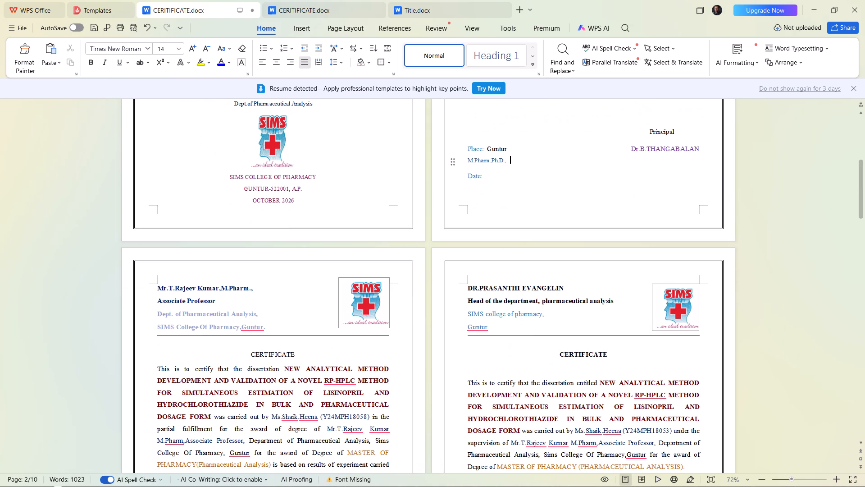
Add spacing before "Guntur" in the college line of the project guide's certificate header.
left_click(241, 327)
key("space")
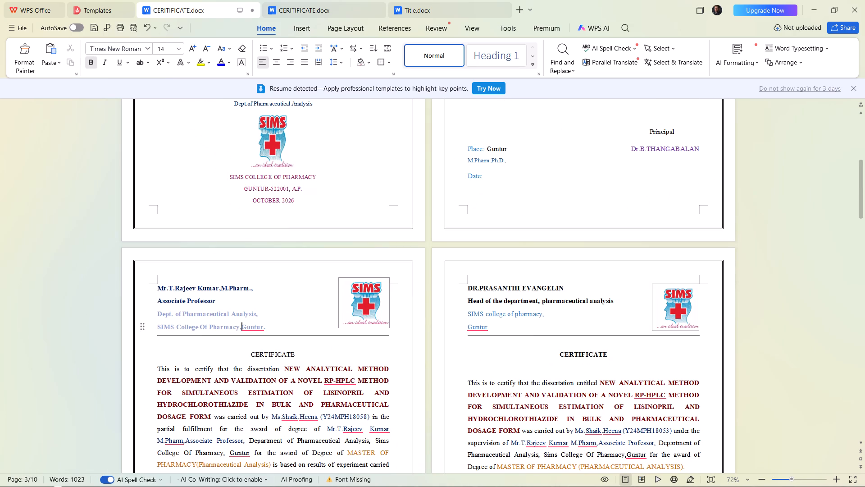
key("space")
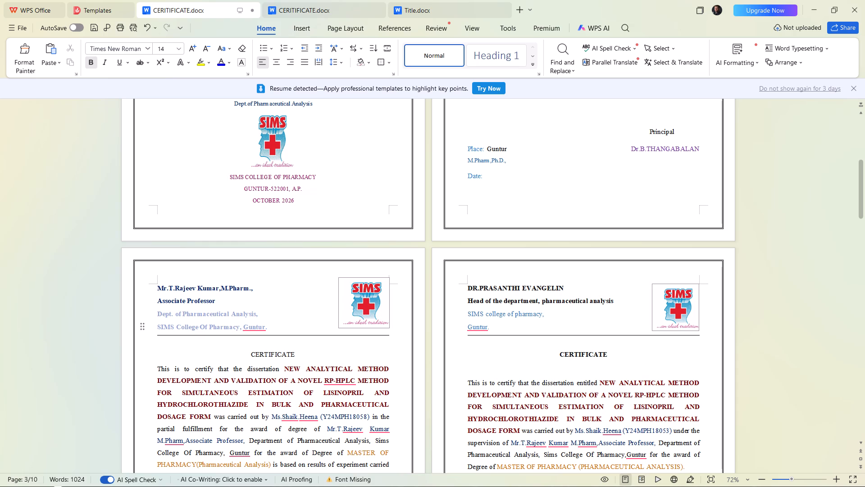
Move "Head of the Department" toward the page's right margin with tab spacing after "Examiners" on the head of the department's certificate.
scroll(296, 364, "down", 1)
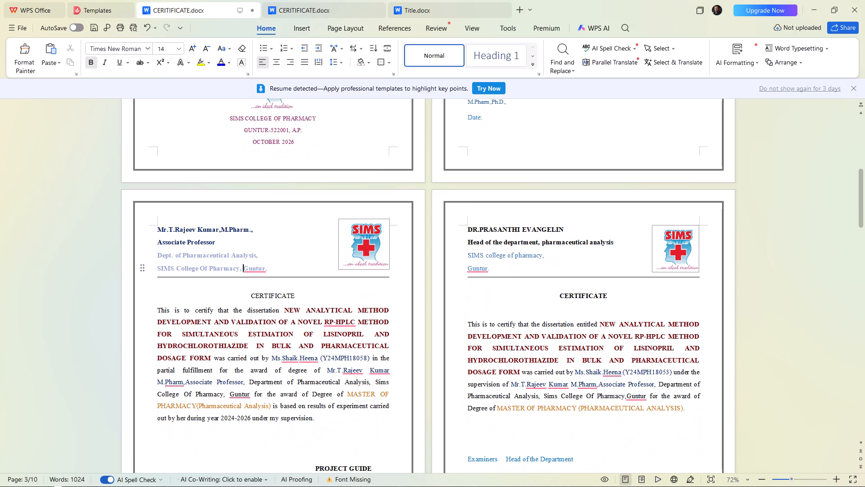
scroll(296, 364, "down", 1)
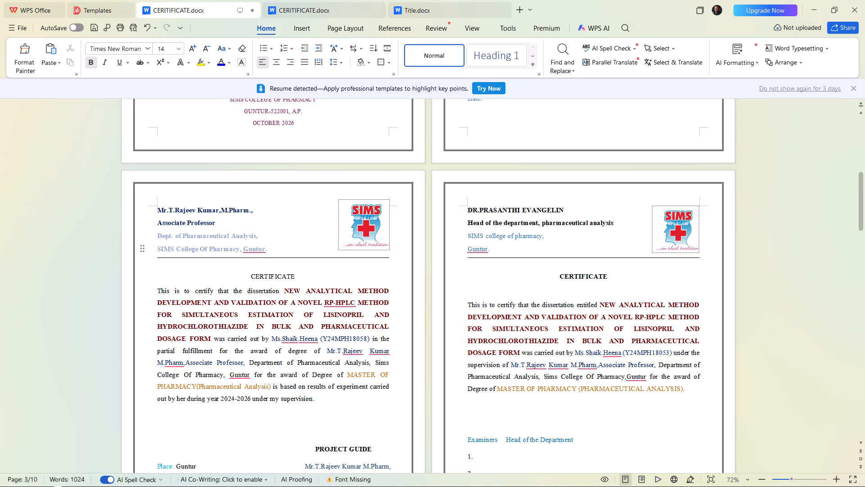
scroll(438, 386, "down", 3)
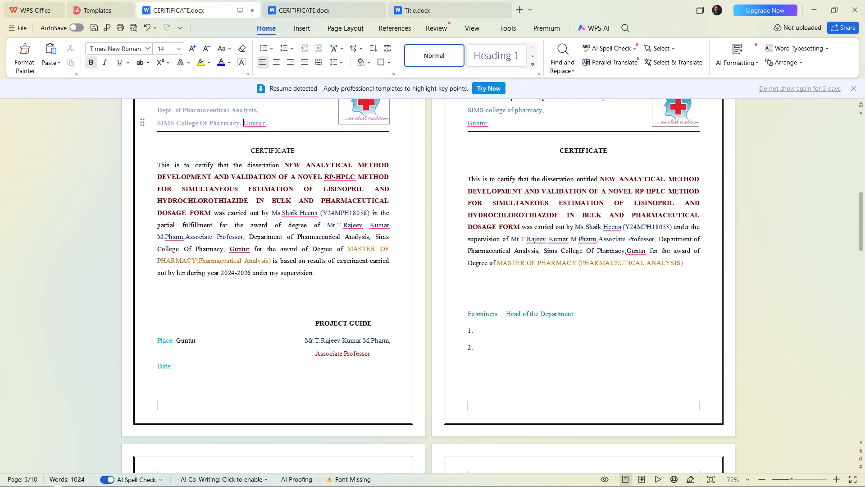
scroll(438, 386, "down", 2)
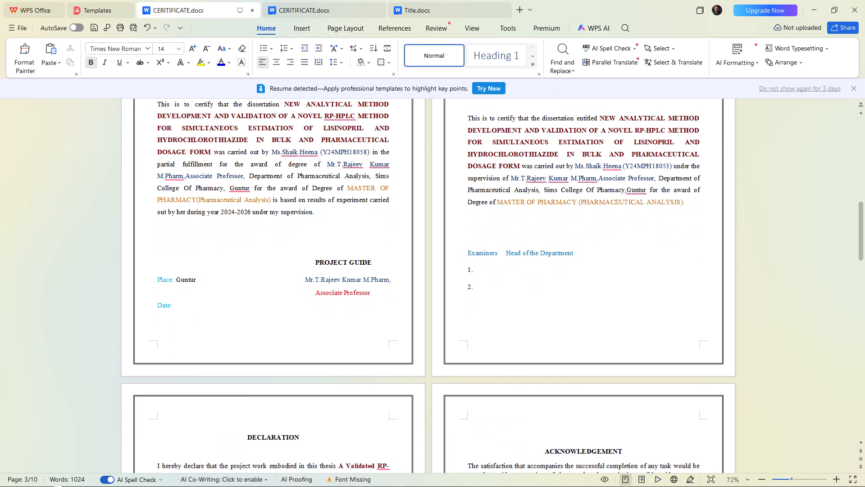
scroll(438, 386, "down", 3)
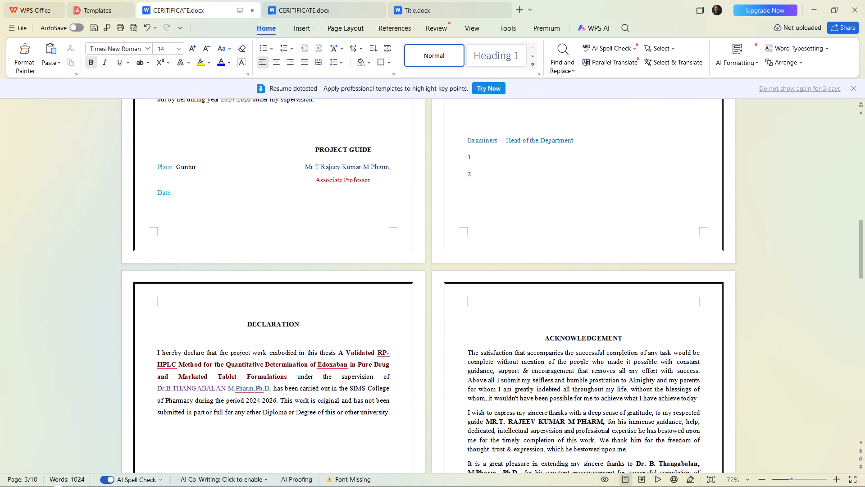
scroll(438, 386, "down", 1)
scroll(438, 386, "up", 2)
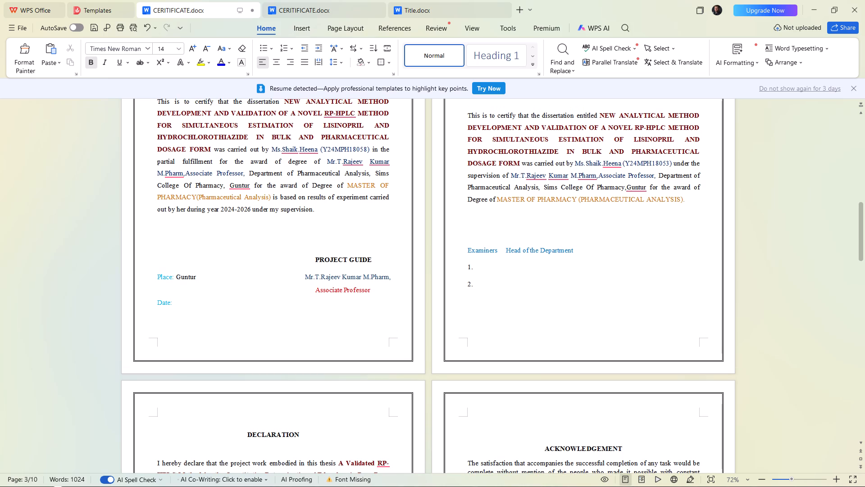
left_click(507, 253)
key("Tab")
key("Tab")
key("Tab")
key("Tab")
key("Tab")
key("Tab")
key("Tab")
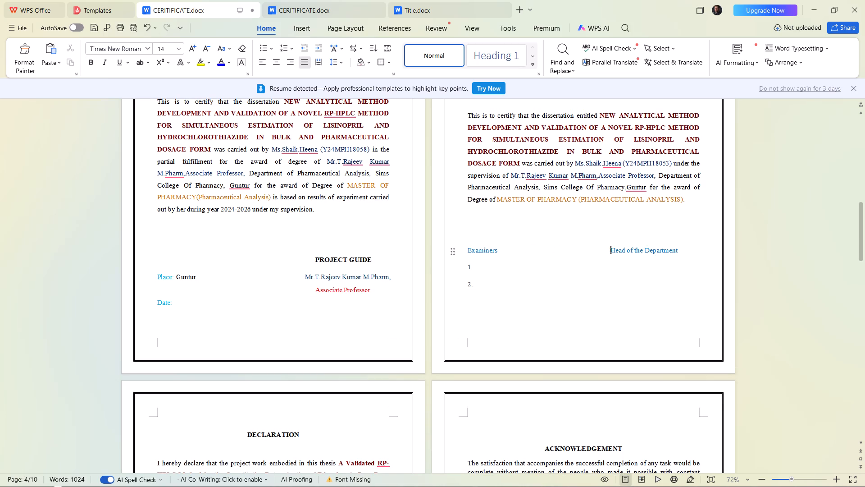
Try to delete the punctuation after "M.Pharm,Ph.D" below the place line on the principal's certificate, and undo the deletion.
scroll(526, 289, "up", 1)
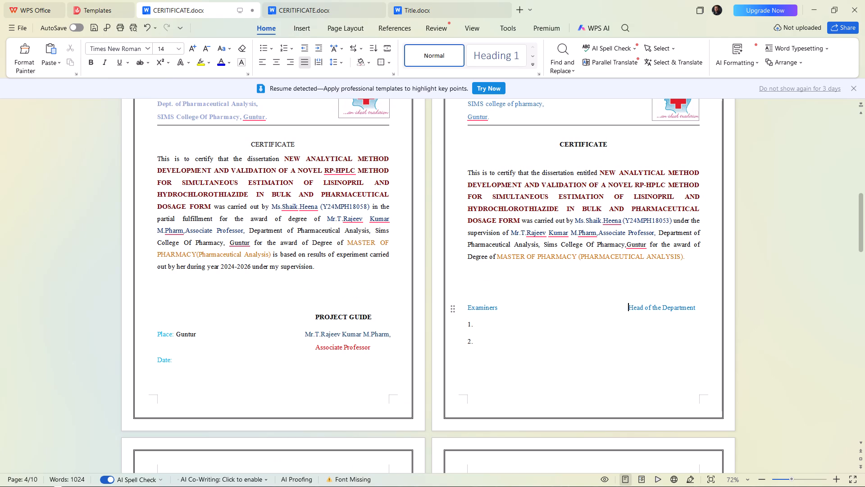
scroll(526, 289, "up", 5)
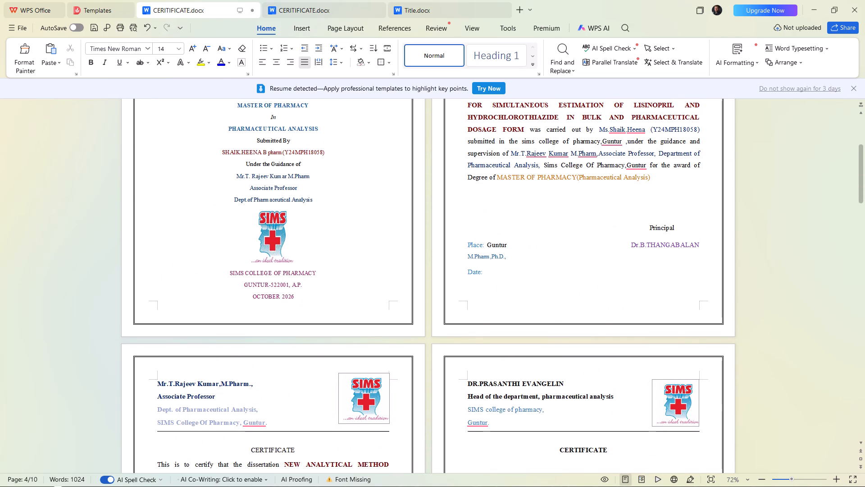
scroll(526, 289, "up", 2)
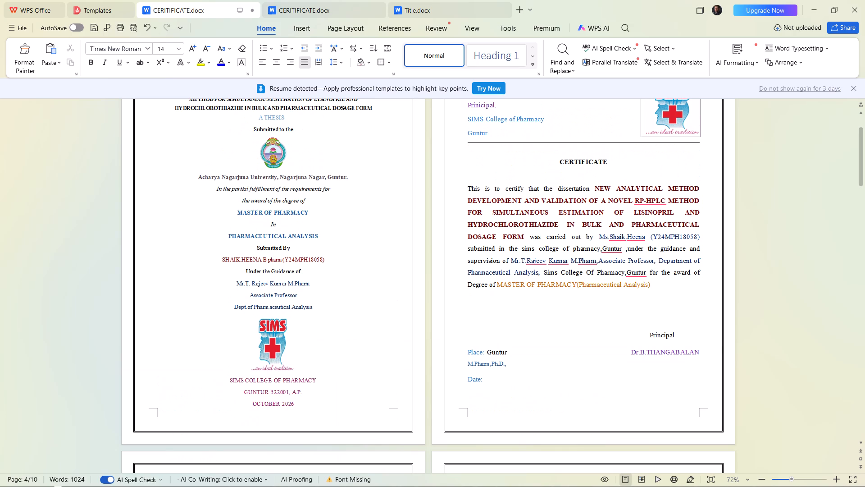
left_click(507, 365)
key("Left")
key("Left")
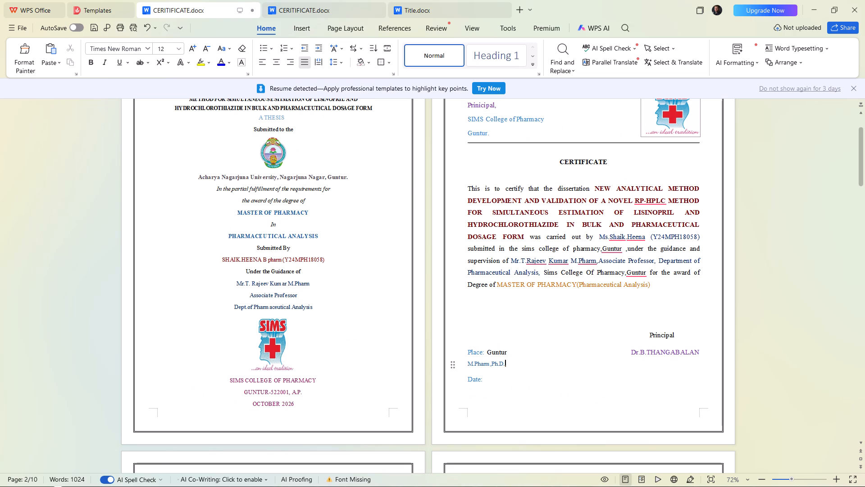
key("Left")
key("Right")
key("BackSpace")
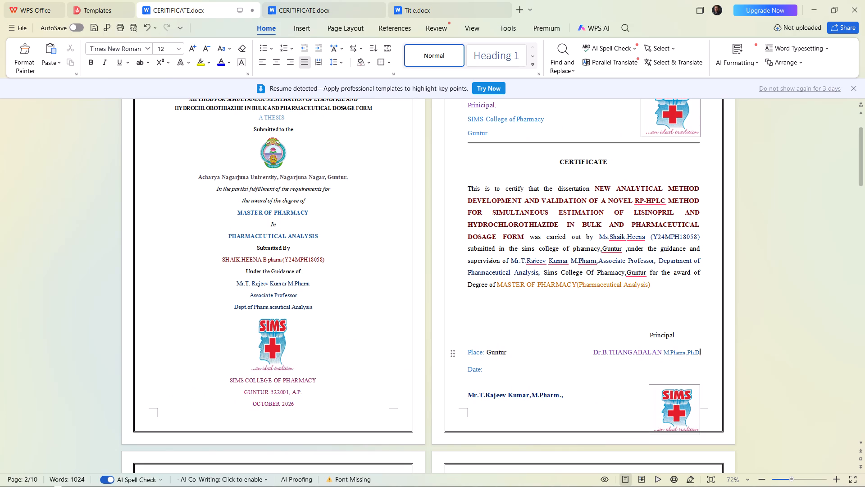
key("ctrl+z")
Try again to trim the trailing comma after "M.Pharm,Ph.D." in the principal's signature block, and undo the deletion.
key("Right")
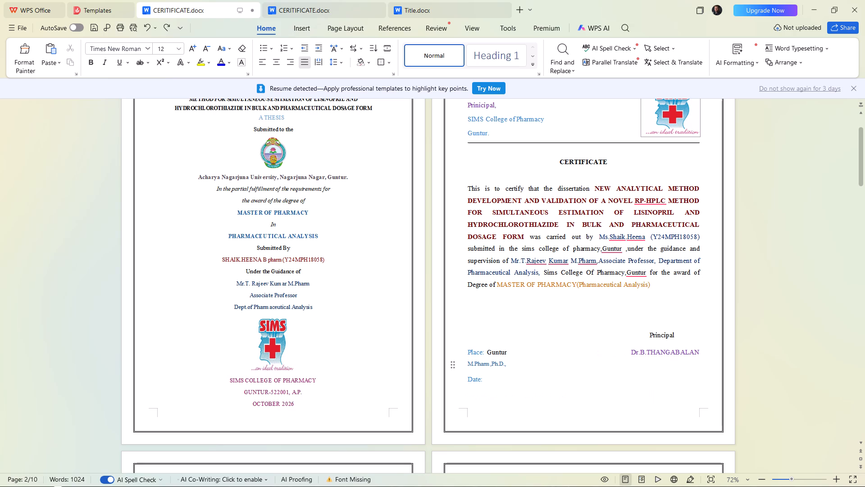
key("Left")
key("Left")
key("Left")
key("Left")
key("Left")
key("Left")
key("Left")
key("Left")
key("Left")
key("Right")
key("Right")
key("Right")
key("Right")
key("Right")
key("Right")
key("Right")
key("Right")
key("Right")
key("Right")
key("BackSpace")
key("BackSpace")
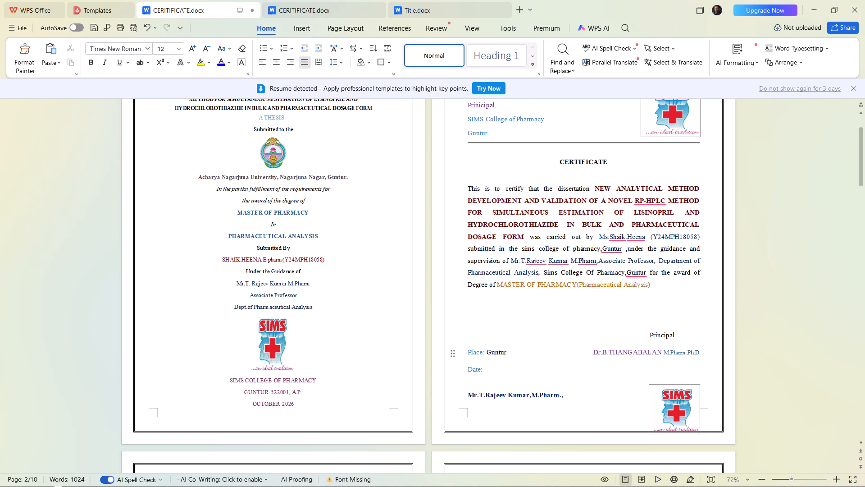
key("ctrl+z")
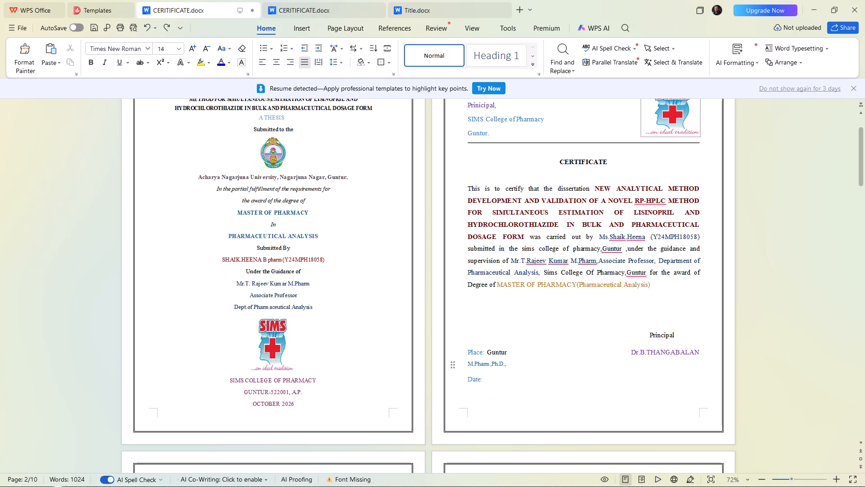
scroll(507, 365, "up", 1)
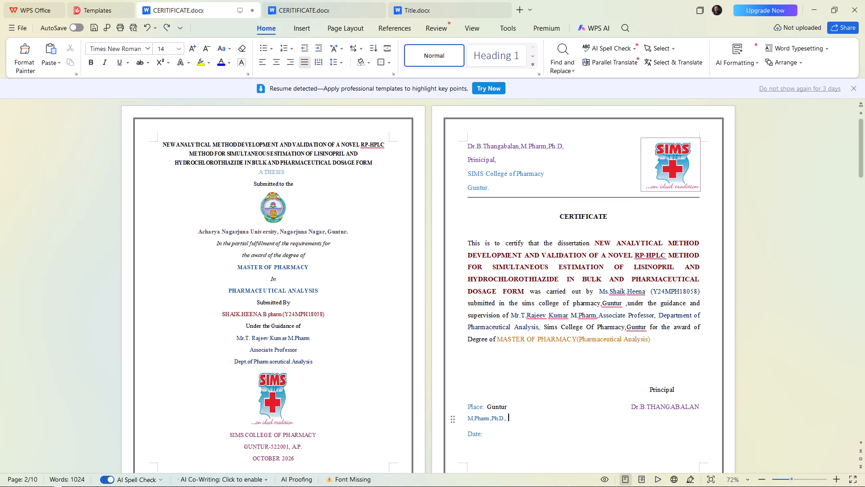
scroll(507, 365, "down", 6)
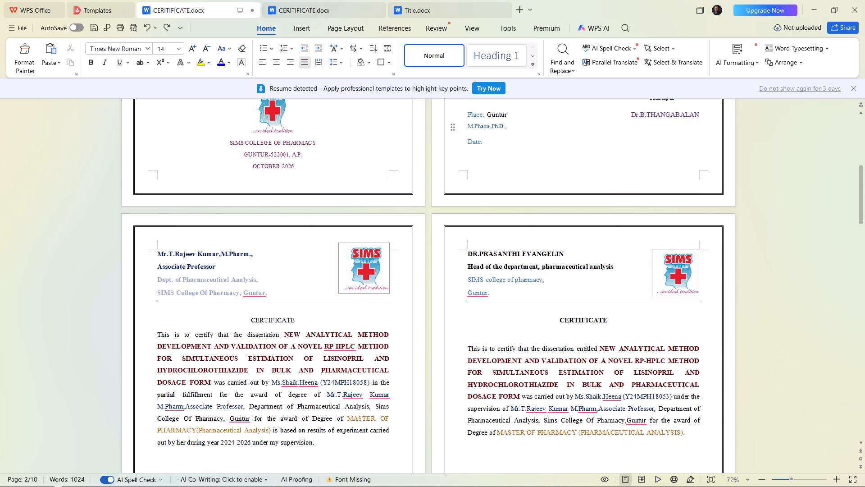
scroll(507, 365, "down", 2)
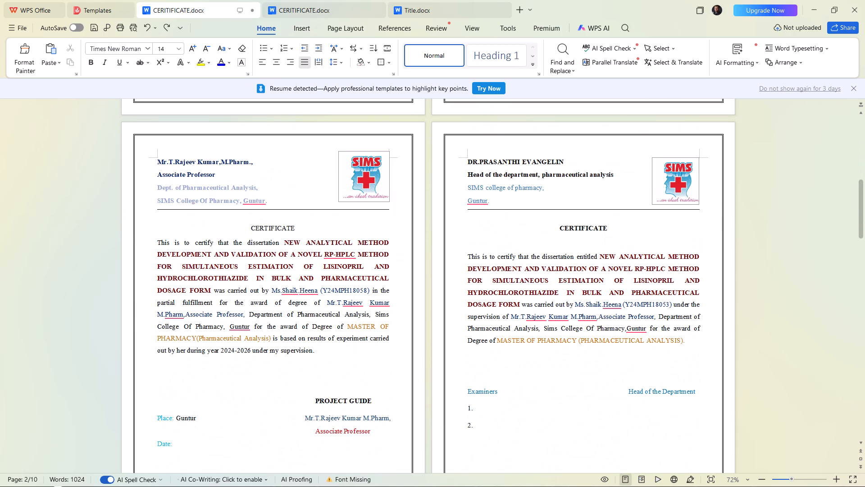
Copy the lisinopril and hydrochlorothiazide dissertation title from the head of the department's certificate.
scroll(507, 365, "down", 3)
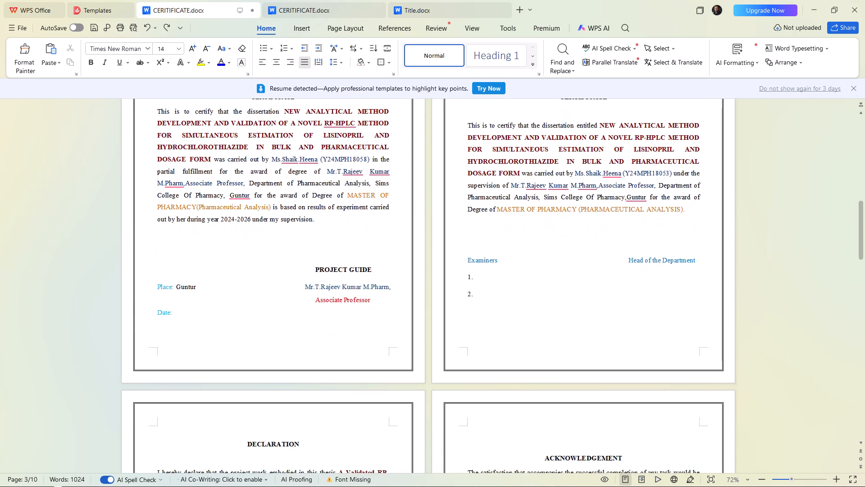
scroll(507, 365, "down", 3)
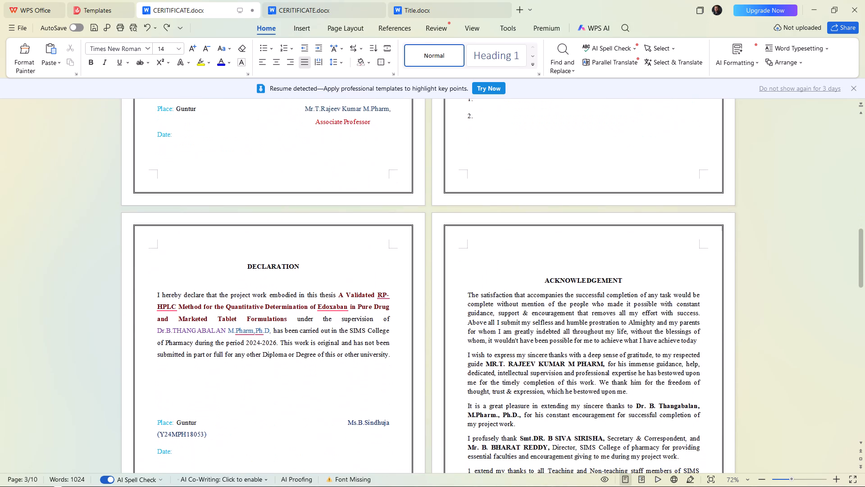
scroll(507, 365, "down", 1)
scroll(507, 365, "up", 3)
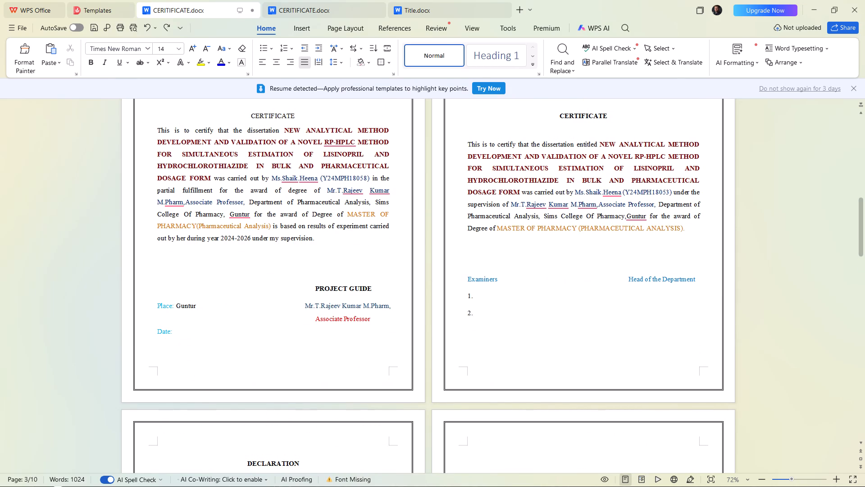
left_click_drag(602, 144, 519, 188)
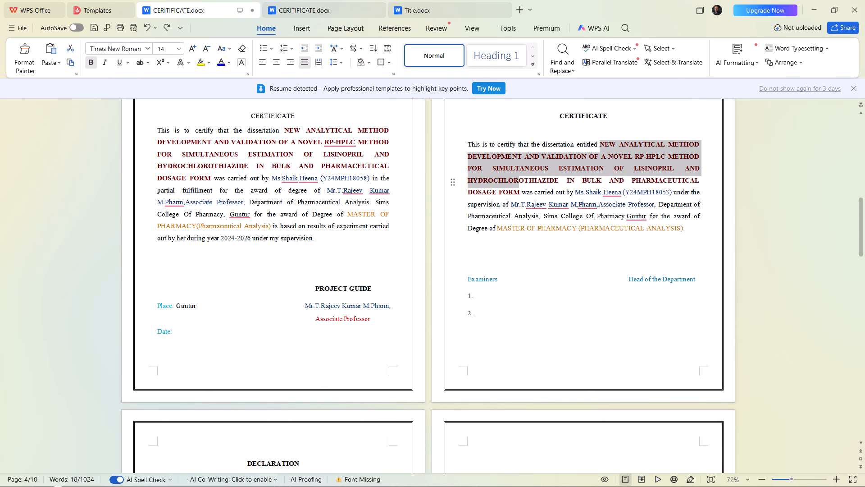
left_click_drag(519, 188, 518, 190)
key("ctrl+c")
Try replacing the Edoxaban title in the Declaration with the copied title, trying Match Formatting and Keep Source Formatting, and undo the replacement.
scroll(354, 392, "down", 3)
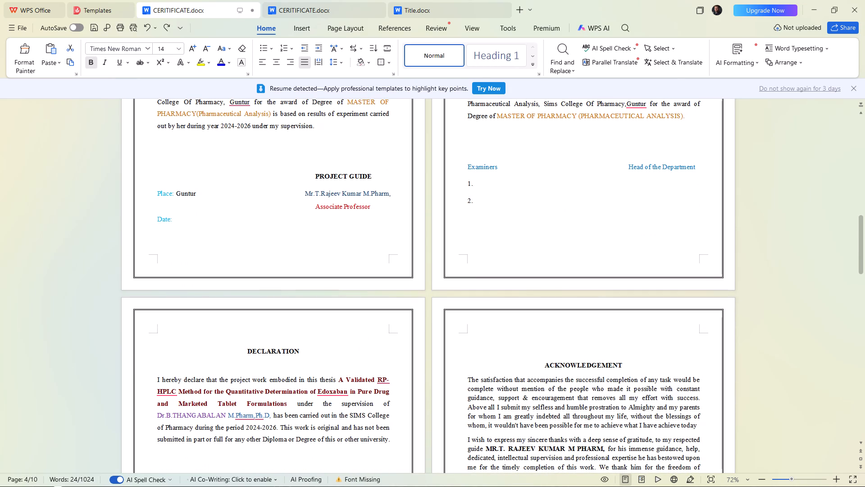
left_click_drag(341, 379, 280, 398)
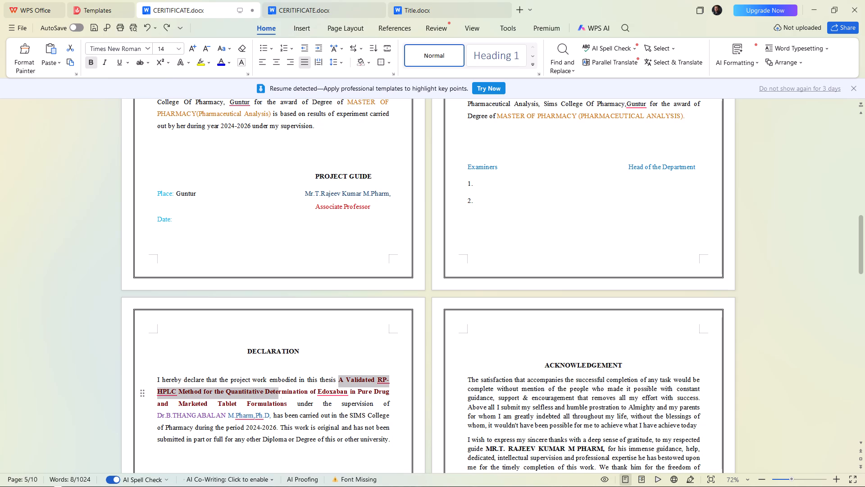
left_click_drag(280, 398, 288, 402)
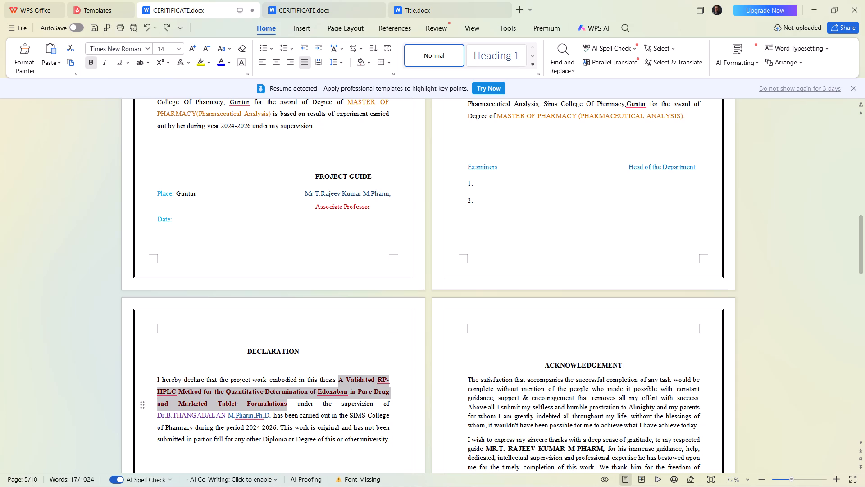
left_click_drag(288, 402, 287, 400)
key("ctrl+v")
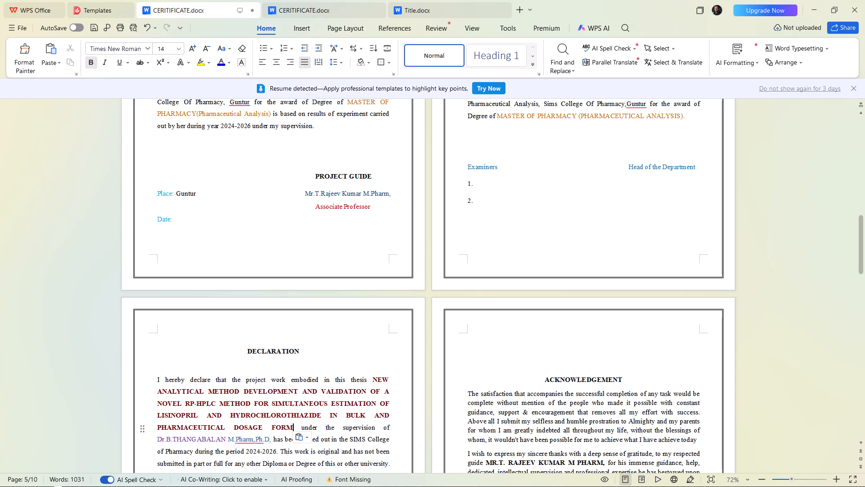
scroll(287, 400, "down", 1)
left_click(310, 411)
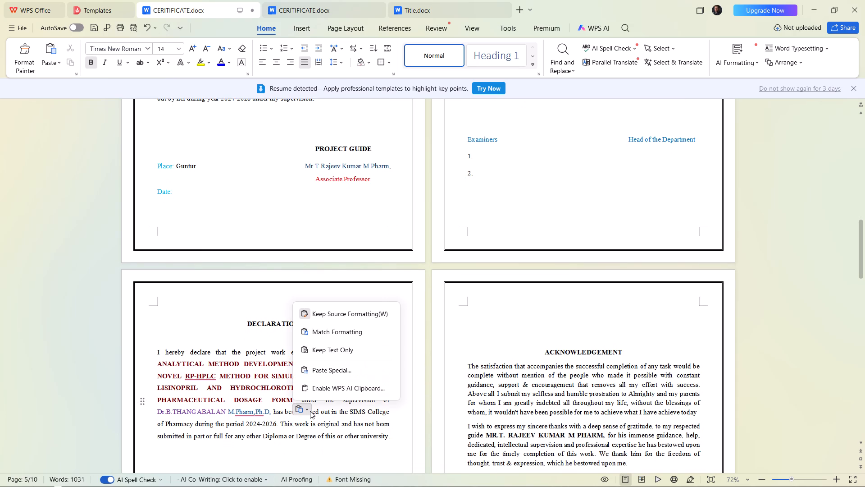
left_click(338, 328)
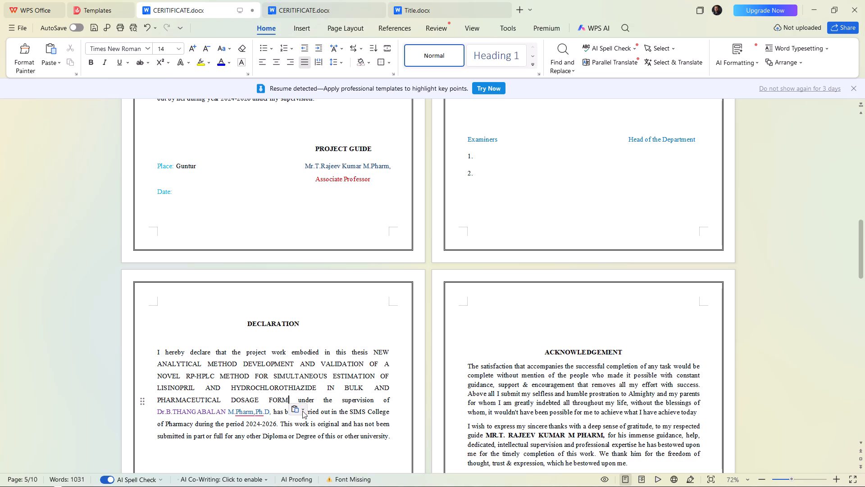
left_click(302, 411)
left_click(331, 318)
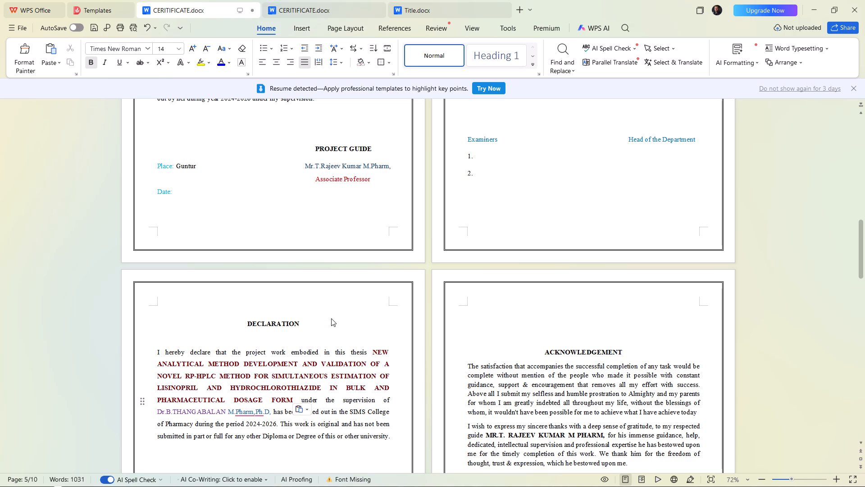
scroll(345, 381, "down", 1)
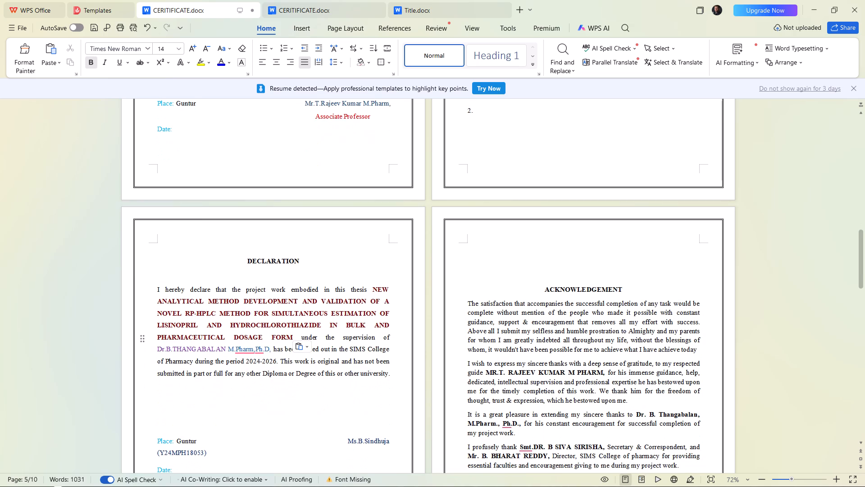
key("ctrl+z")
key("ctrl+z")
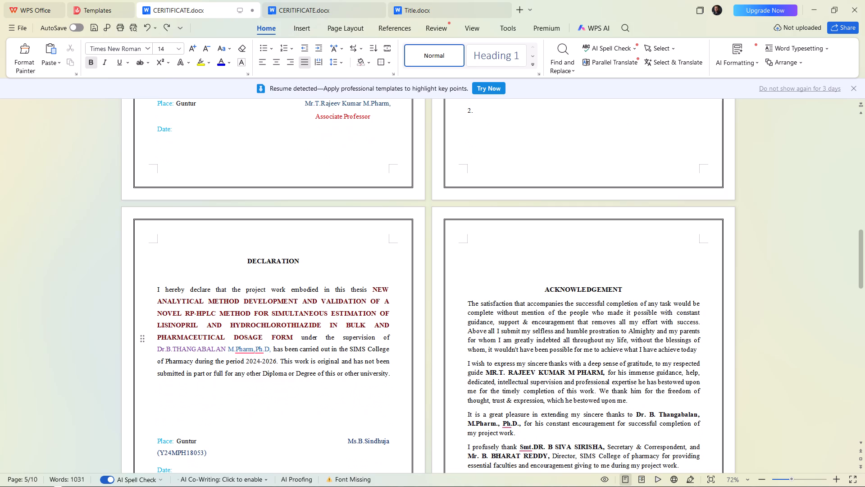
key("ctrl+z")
Replace the Edoxaban title in the Declaration with the copied lisinopril and hydrochlorothiazide title, removing the leftover "A" before "NEW".
left_click(321, 302)
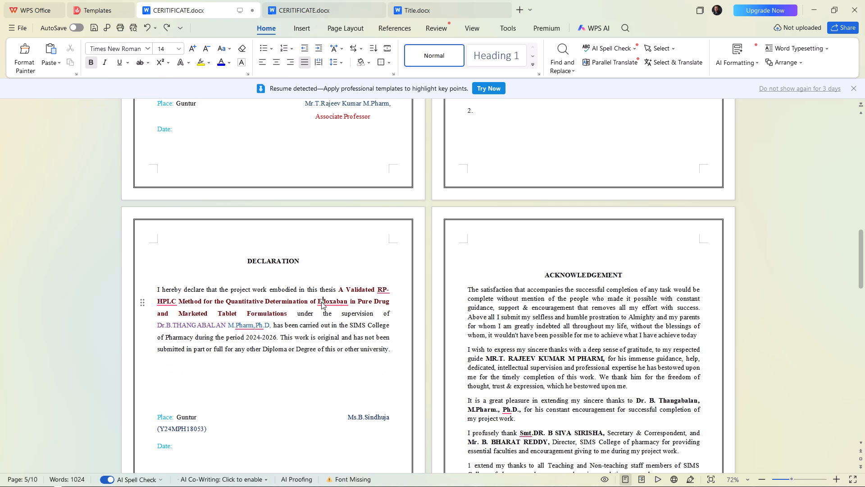
left_click_drag(321, 302, 316, 301)
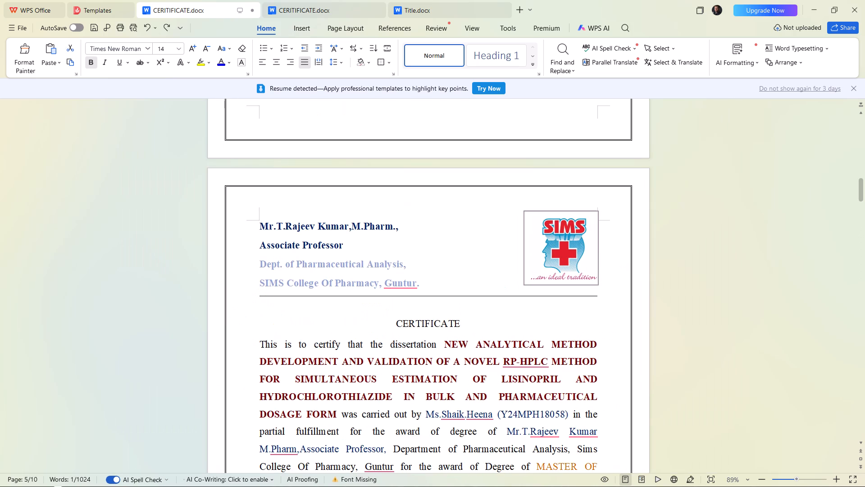
scroll(344, 290, "down", 9)
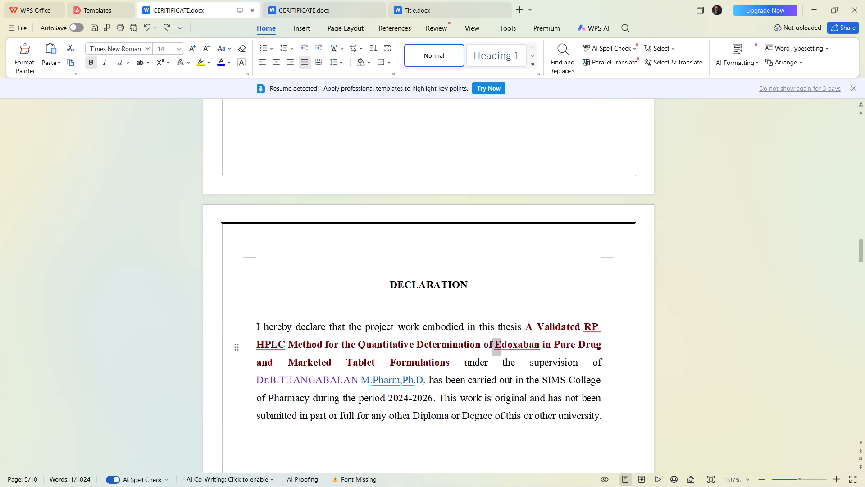
left_click_drag(532, 325, 448, 368)
key("ctrl+v")
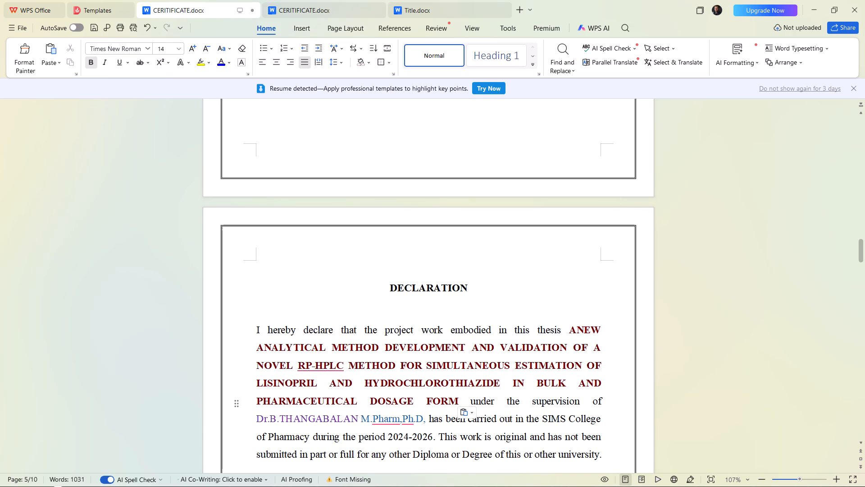
left_click(574, 329)
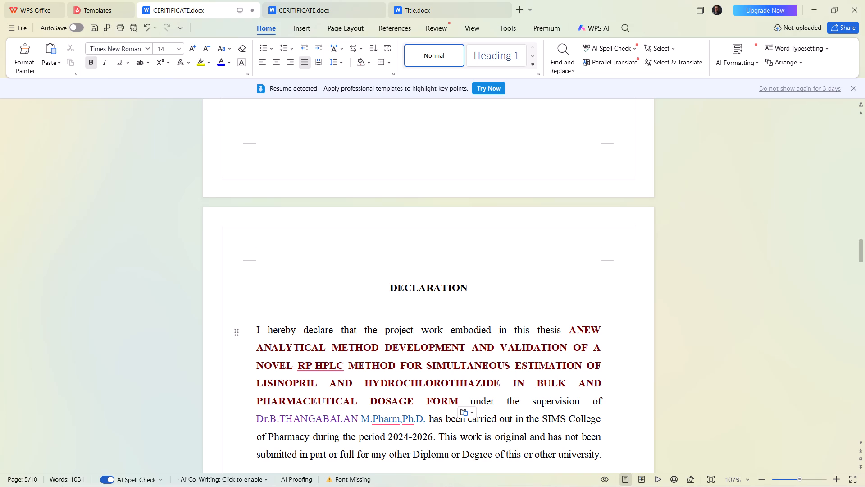
key("BackSpace")
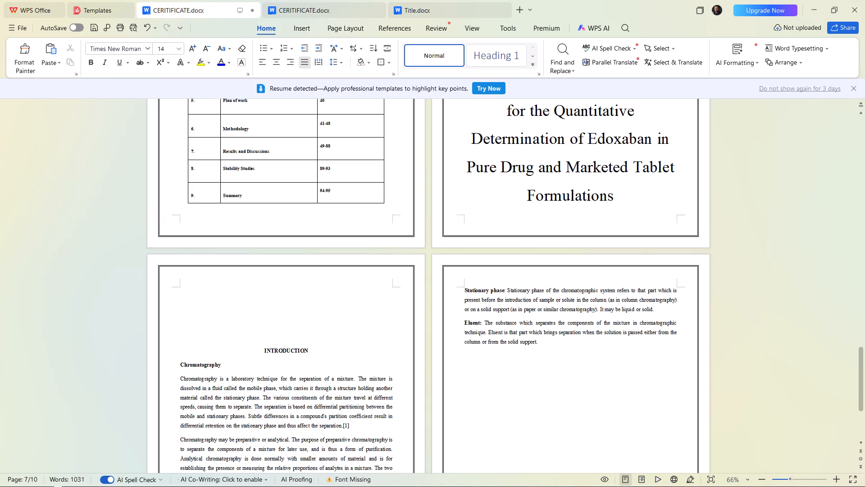
scroll(574, 329, "up", 13)
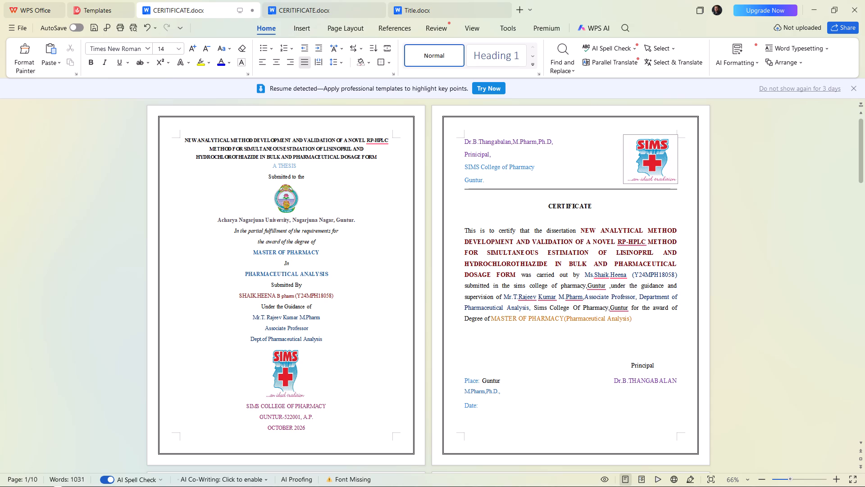
left_click_drag(376, 157, 285, 142)
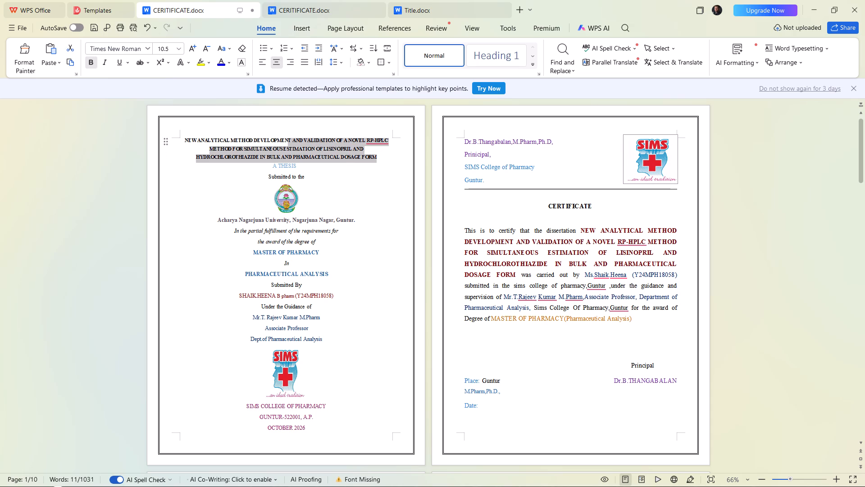
left_click_drag(285, 142, 187, 137)
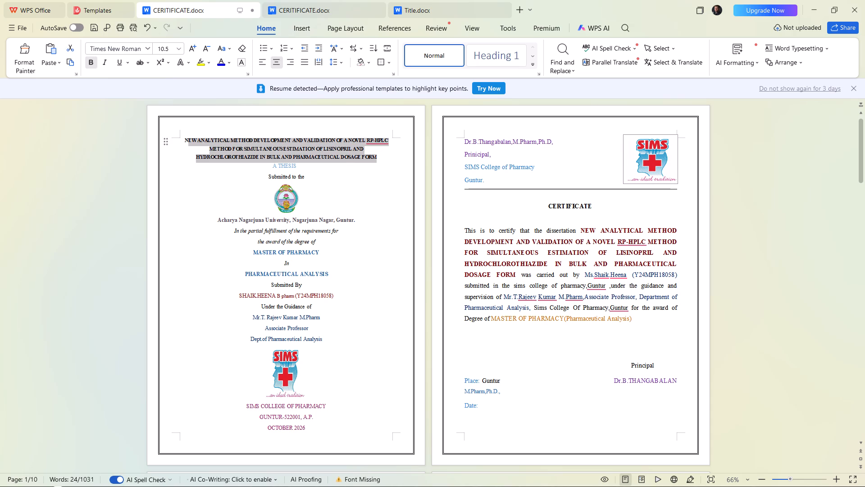
left_click_drag(187, 137, 185, 137)
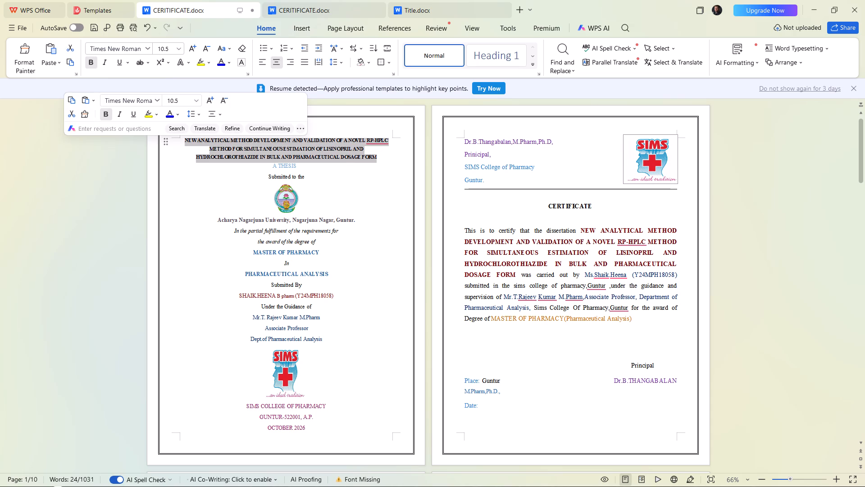
left_click(138, 132)
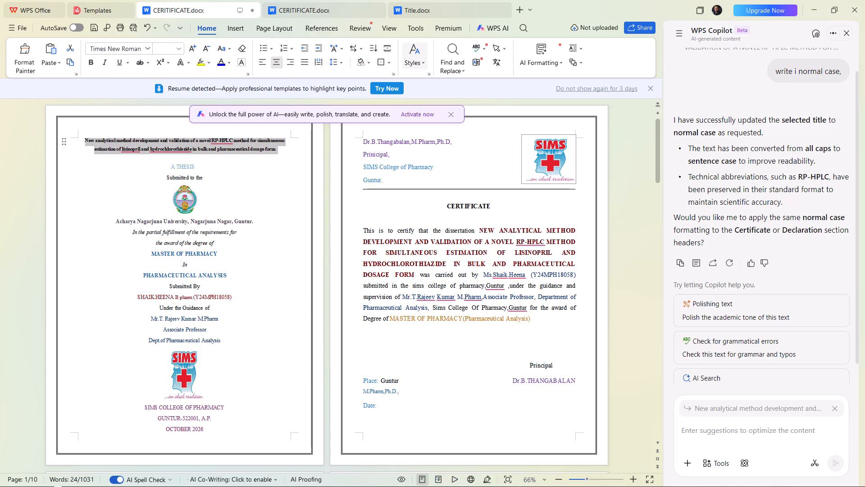
left_click(847, 28)
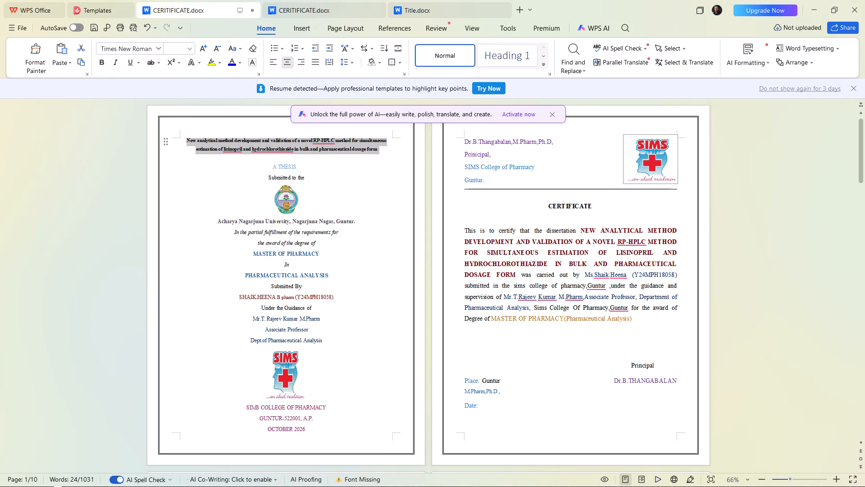
left_click(556, 114)
left_click(344, 152)
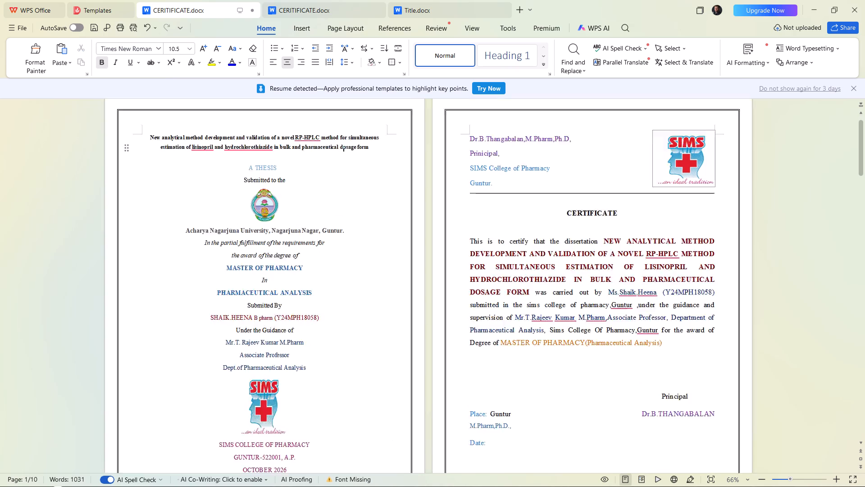
scroll(303, 165, "right", 1)
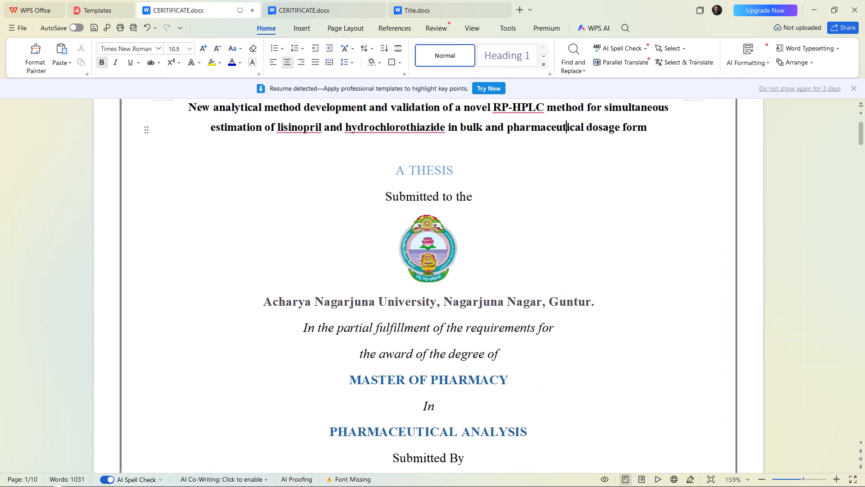
scroll(303, 165, "up", 1)
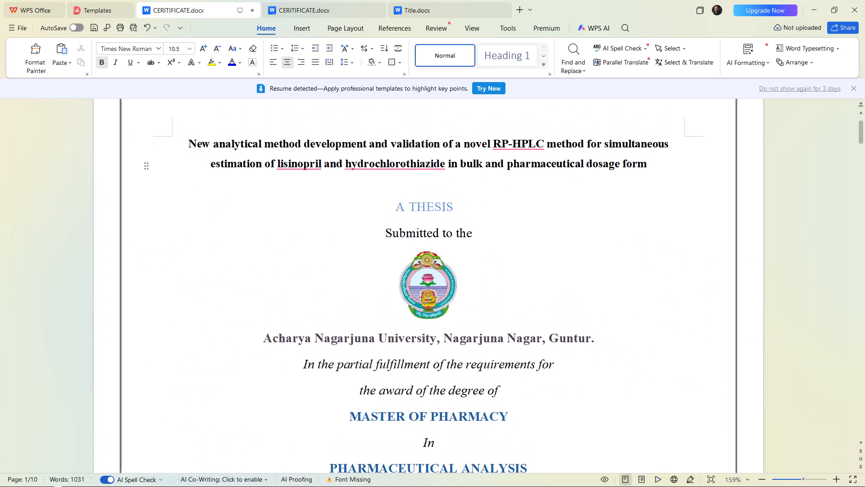
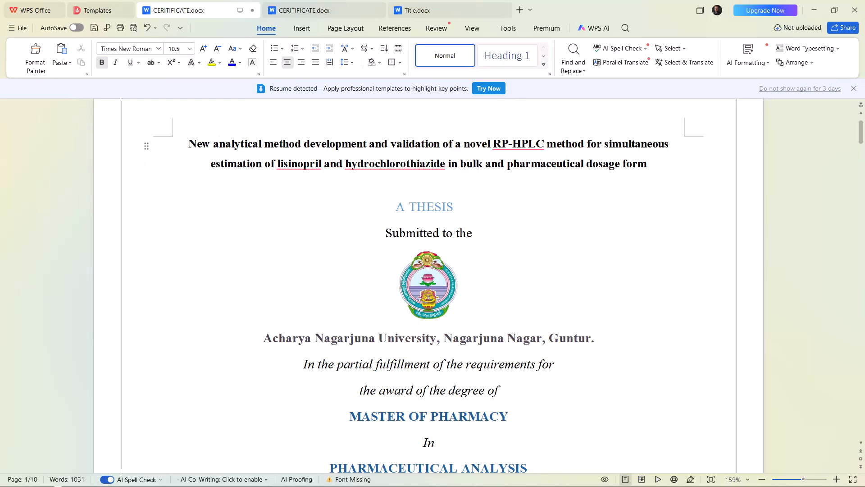
Capitalize the first letters of "Analytical", "Method" and "Development" in the title page's thesis title.
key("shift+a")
key("Right")
key("Right")
key("Right")
key("Right")
key("Right")
key("Right")
key("Right")
key("Right")
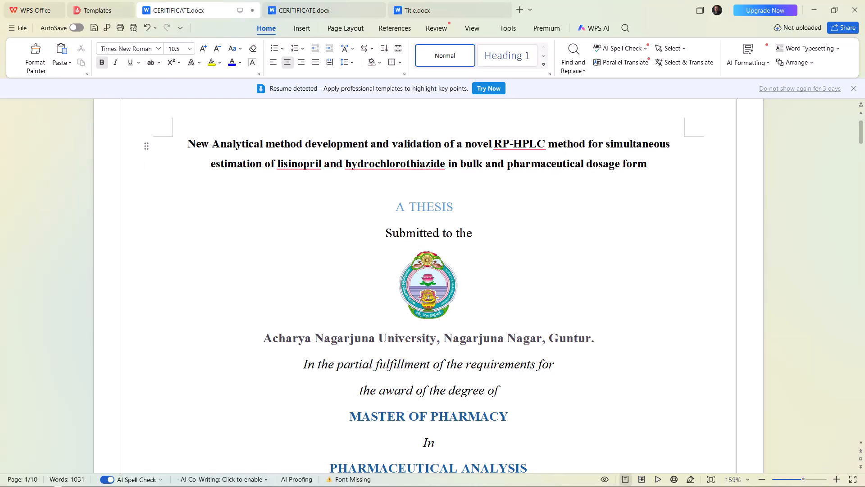
key("Right")
key("Right")
key("Right")
key("BackSpace")
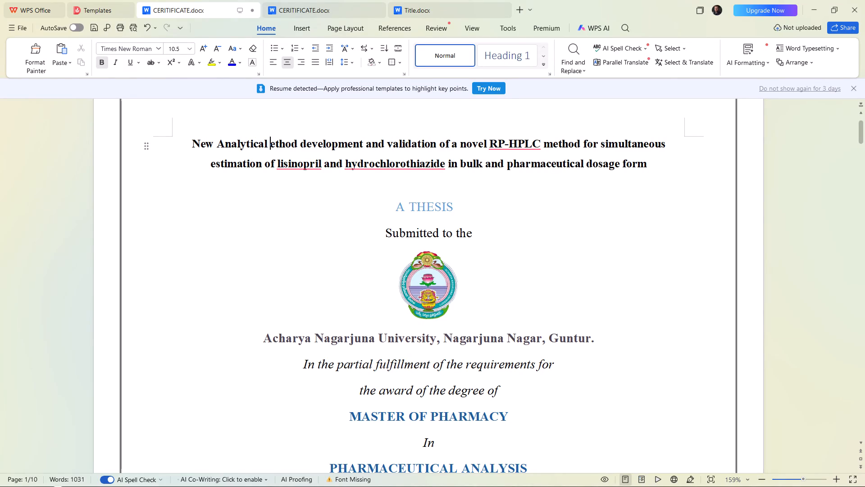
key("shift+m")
key("Right")
key("Right")
key("Right")
key("Right")
key("Right")
key("Right")
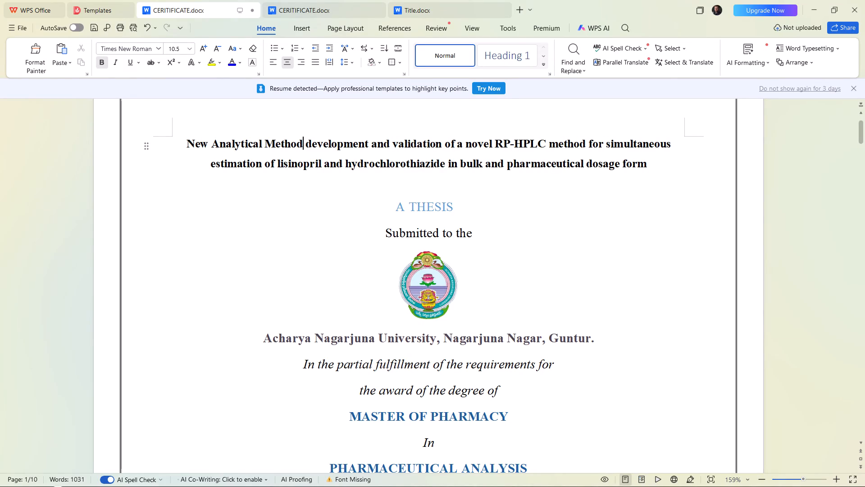
key("Right")
key("BackSpace")
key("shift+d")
Check the title in the other CERITIFICATE.docx with the Edoxaban title, and capitalize "Validation" in the new thesis title.
key("Right")
key("Right")
key("Right")
key("Right")
key("Right")
key("Right")
key("Right")
key("Right")
key("Right")
key("Right")
key("Right")
key("Right")
key("Right")
key("Right")
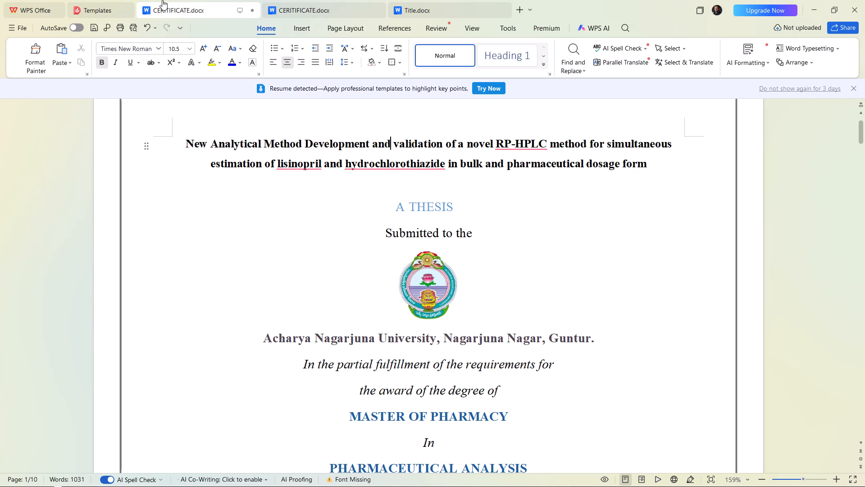
left_click(353, 0)
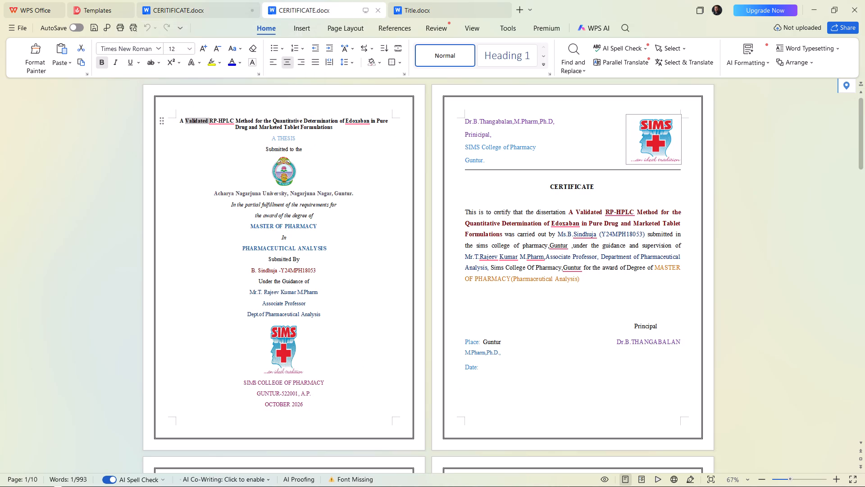
left_click(258, 0)
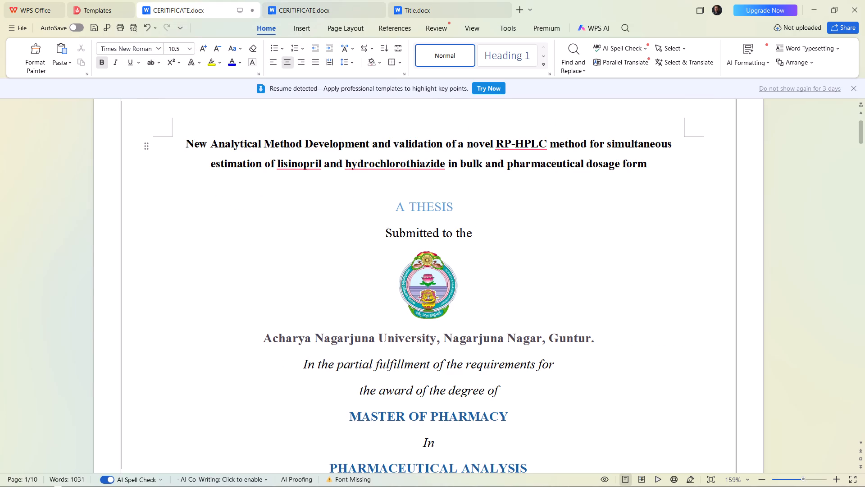
left_click(397, 143)
key("BackSpace")
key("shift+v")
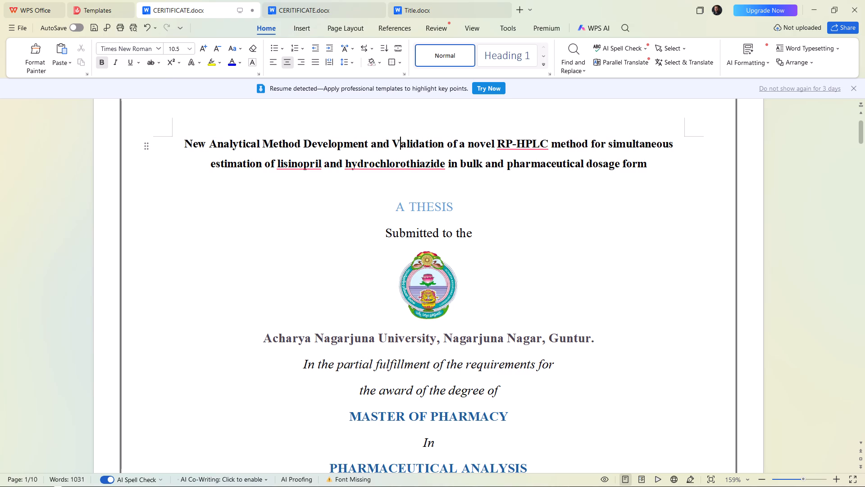
Capitalize "Novel" and the "Method" following RP-HPLC in the title page's thesis title.
key("Right")
key("Right")
key("Right")
key("Right")
key("Right")
key("Right")
key("Right")
key("Right")
key("Right")
key("Right")
key("Right")
key("Right")
key("Right")
key("Right")
key("Right")
key("Right")
key("BackSpace")
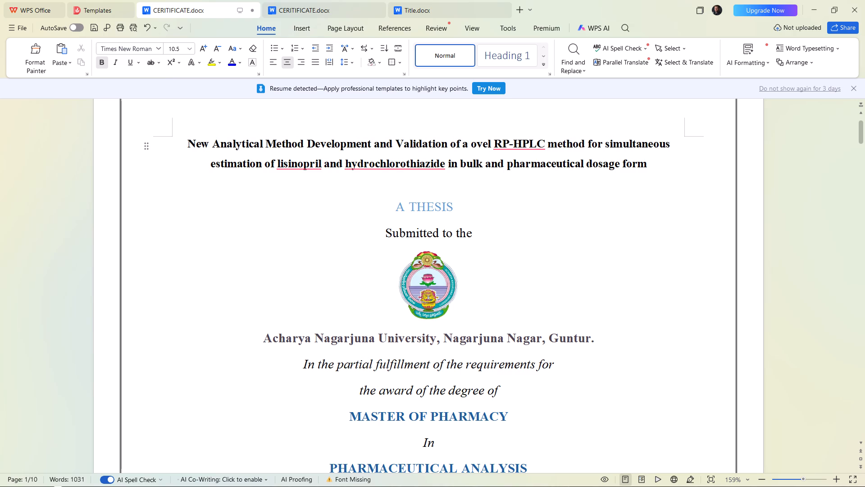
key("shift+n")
key("Right")
key("Right")
key("Right")
key("Right")
key("Right")
key("Right")
key("Right")
key("Right")
key("Right")
key("Right")
key("Right")
key("Right")
key("Right")
key("Right")
key("Right")
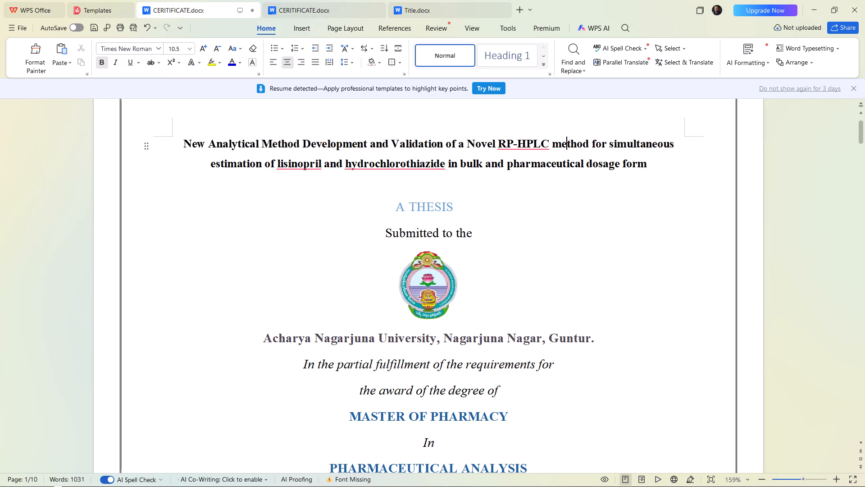
key("Left")
key("BackSpace")
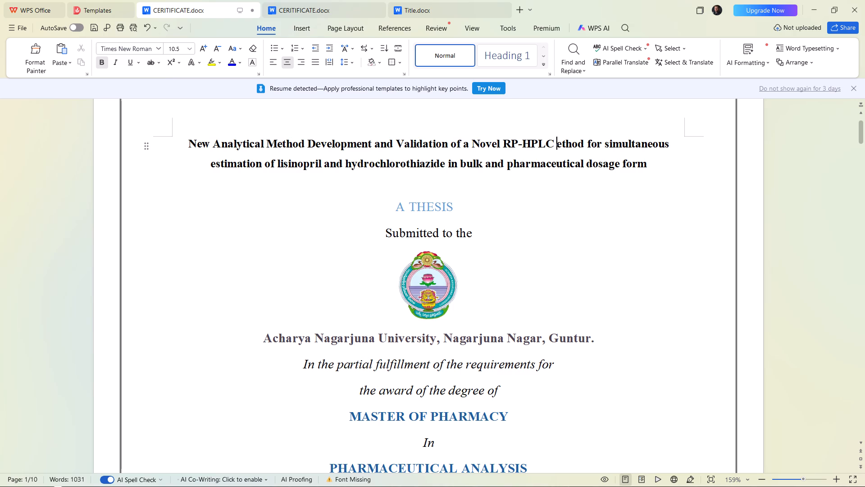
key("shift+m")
Capitalize the first letters of "Simultaneous" and "Estimation" in the title page's thesis title.
key("Right")
key("Right")
key("Right")
key("Right")
key("Right")
key("Right")
key("Right")
key("Right")
key("Right")
key("Right")
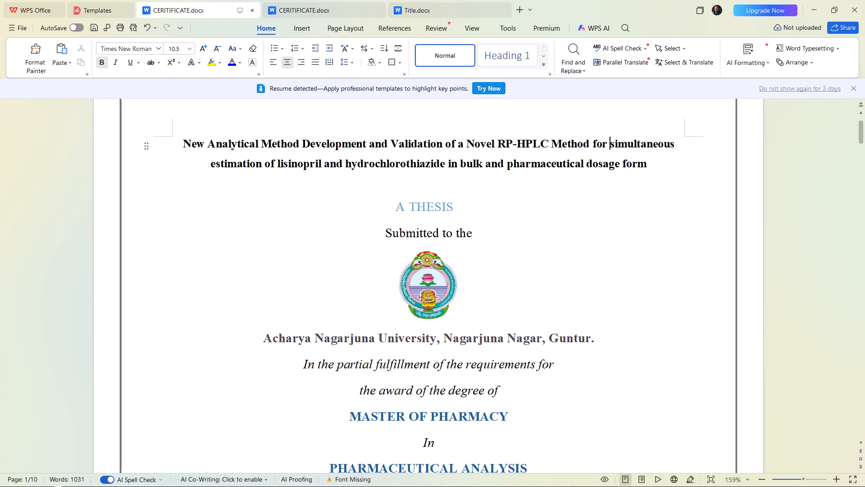
key("Right")
key("BackSpace")
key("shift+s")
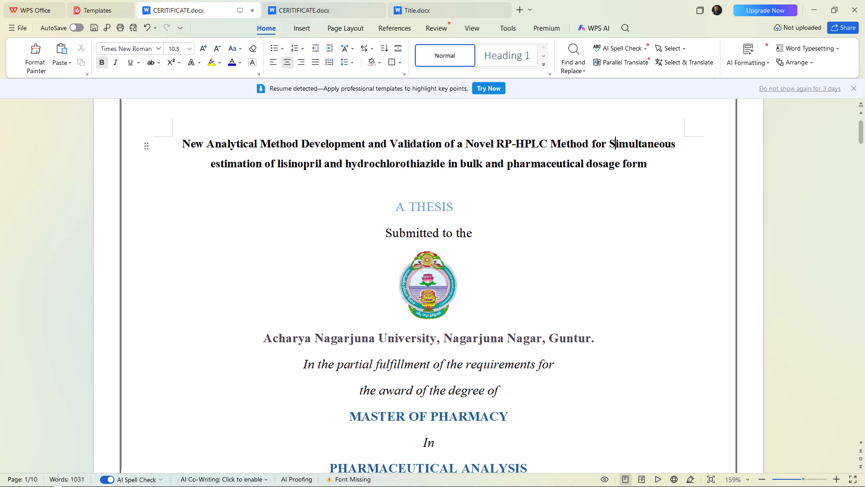
key("Right")
key("Right")
key("Right")
key("Right")
key("Right")
key("Right")
key("Right")
key("Right")
key("Right")
key("Right")
key("Right")
key("Right")
key("Right")
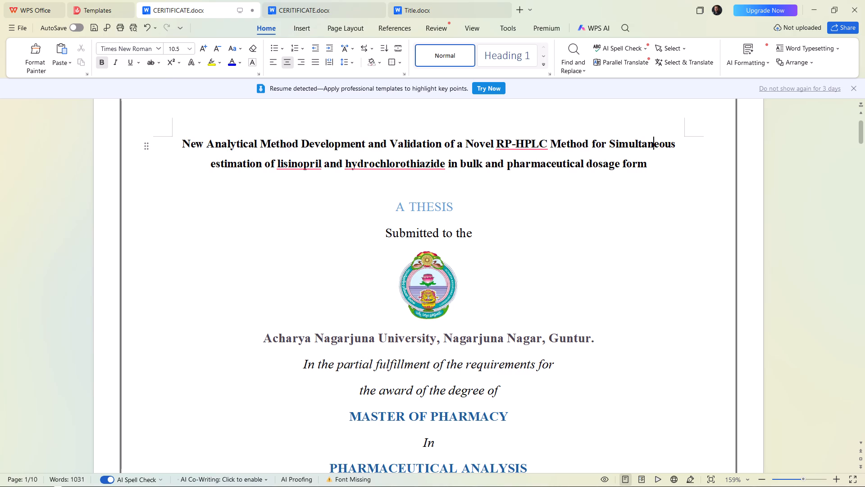
key("BackSpace")
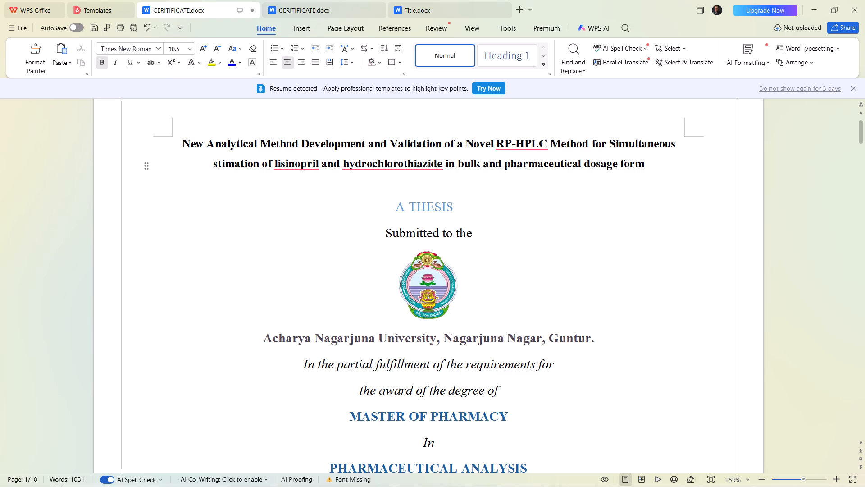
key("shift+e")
Capitalize the drug names "Lisinopril" and "Hydrochlorothiazide" in the title page's thesis title.
key("Right")
key("Right")
key("Right")
key("Right")
key("Right")
key("Right")
key("Right")
key("Right")
key("Right")
key("Right")
key("Right")
key("Right")
key("Right")
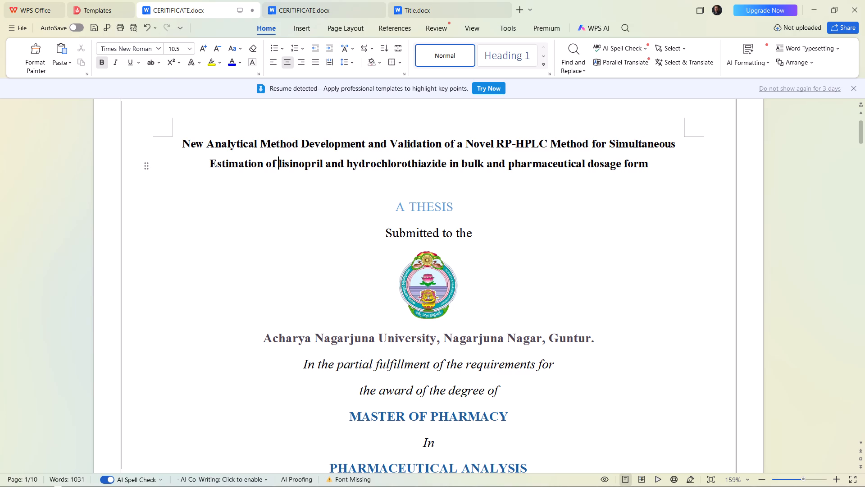
key("Right")
key("BackSpace")
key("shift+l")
key("Right")
key("Right")
key("Right")
key("Right")
key("Right")
key("Right")
key("Right")
key("Right")
key("Right")
key("Right")
key("Right")
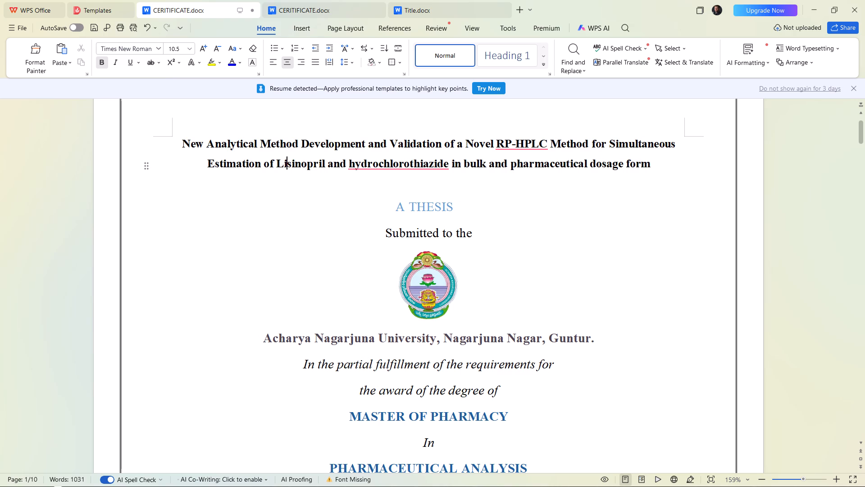
key("Right")
key("Right")
key("Right")
key("Right")
key("BackSpace")
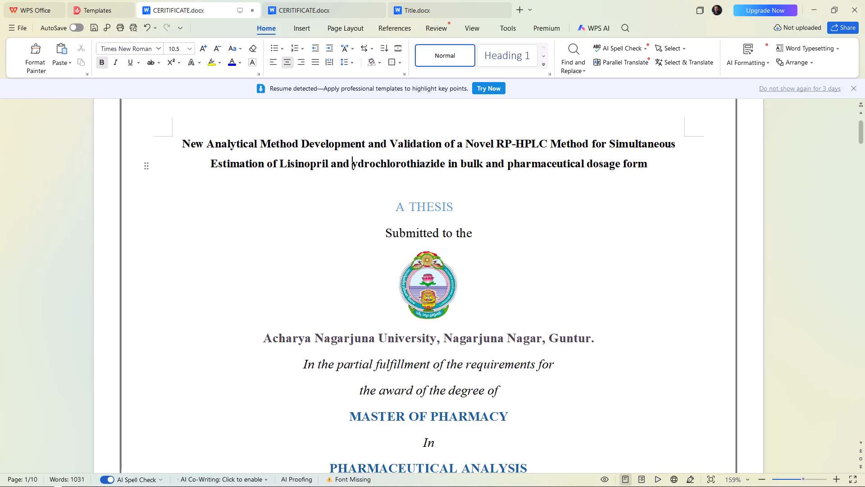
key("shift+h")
Capitalize the first letters of "Bulk" and "Pharmaceutical" in the title page's thesis title.
key("Right")
key("Right")
key("Right")
key("Right")
key("Right")
key("Right")
key("Right")
key("Right")
key("Right")
key("Right")
key("Right")
key("Right")
key("Right")
key("Right")
key("Right")
key("Right")
key("Right")
key("Right")
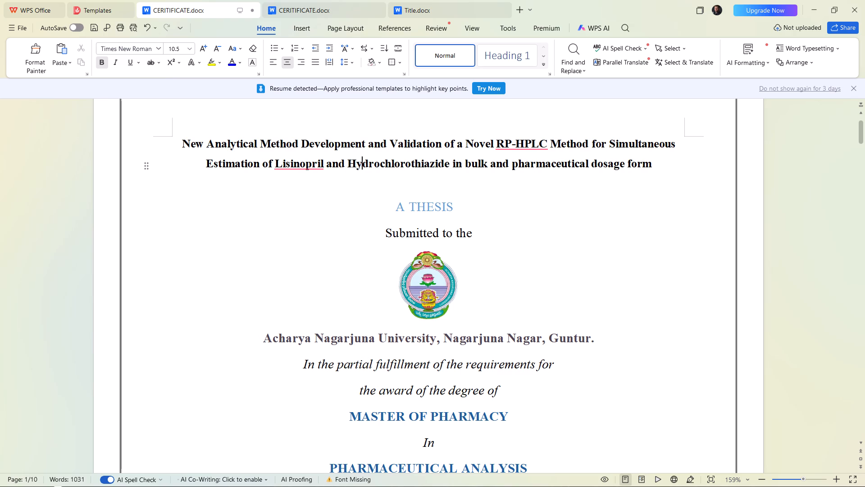
key("Right")
key("Right")
key("Right")
key("Right")
key("Right")
key("Right")
key("Down")
key("Up")
key("Left")
key("Left")
key("Right")
key("BackSpace")
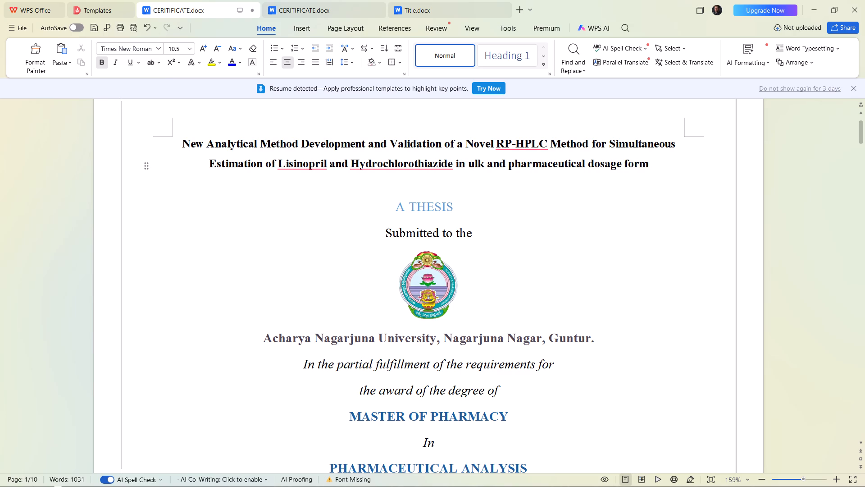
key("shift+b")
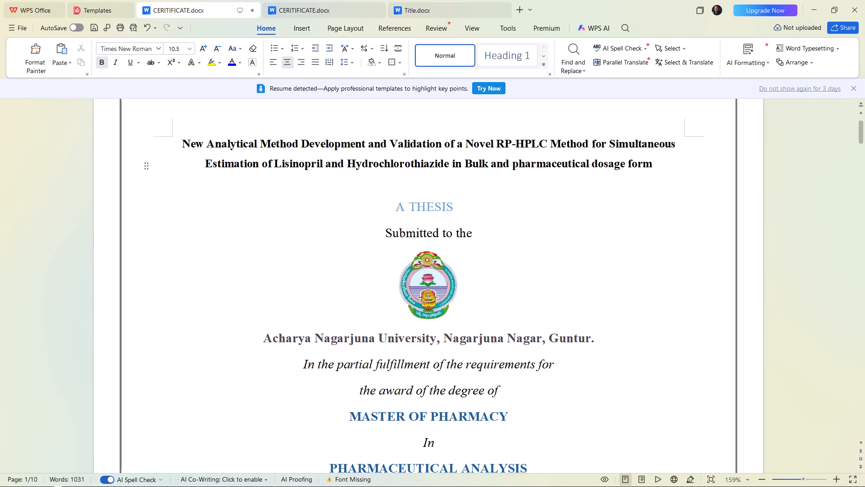
left_click(518, 168)
key("BackSpace")
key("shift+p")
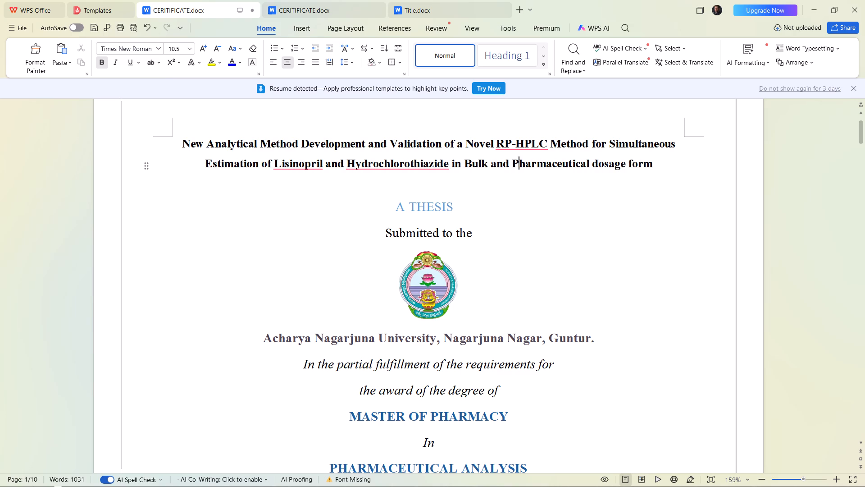
Capitalize the first letters of "Dosage" and "Form" at the end of the title page's thesis title.
key("Right")
key("Right")
key("Right")
key("Right")
key("Right")
key("Right")
key("Right")
key("Right")
key("Right")
key("Right")
key("Right")
key("Right")
key("Right")
key("Right")
key("Right")
key("Right")
key("Right")
key("Right")
key("Left")
key("Left")
key("Left")
key("BackSpace")
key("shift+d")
key("Right")
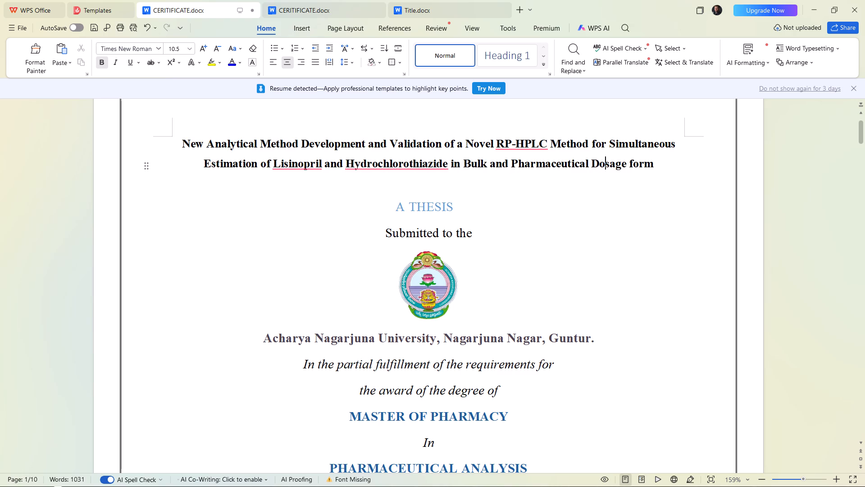
left_click(275, 0)
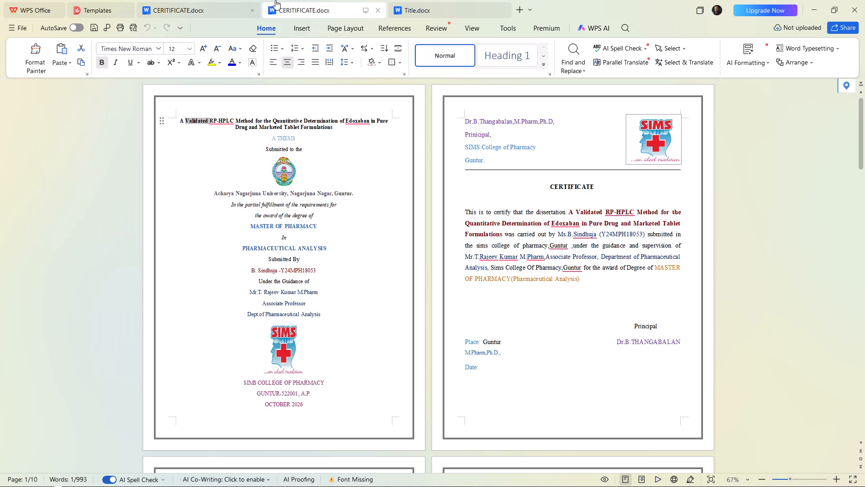
left_click(223, 0)
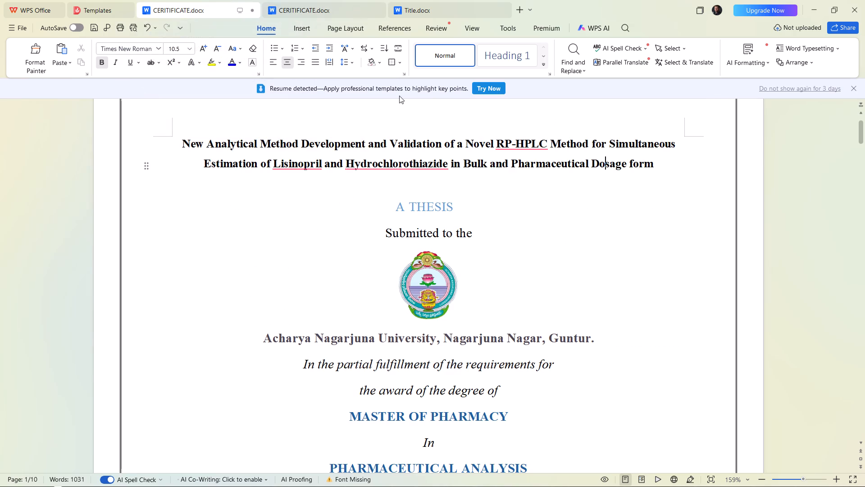
left_click(633, 160)
key("BackSpace")
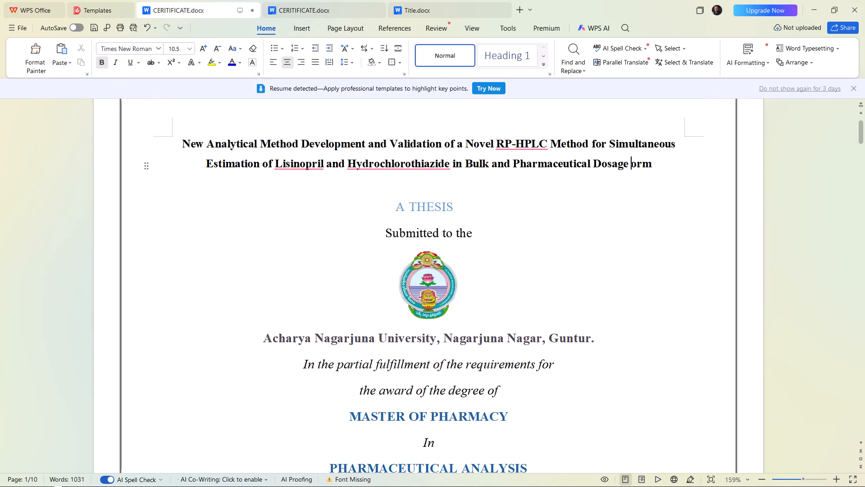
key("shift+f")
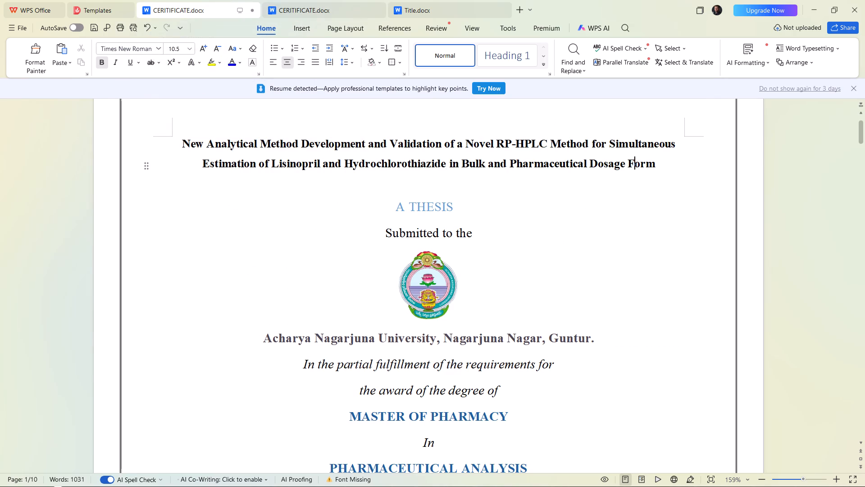
Copy the complete title-case thesis title from the title page.
left_click_drag(184, 142, 654, 162)
key("ctrl+c")
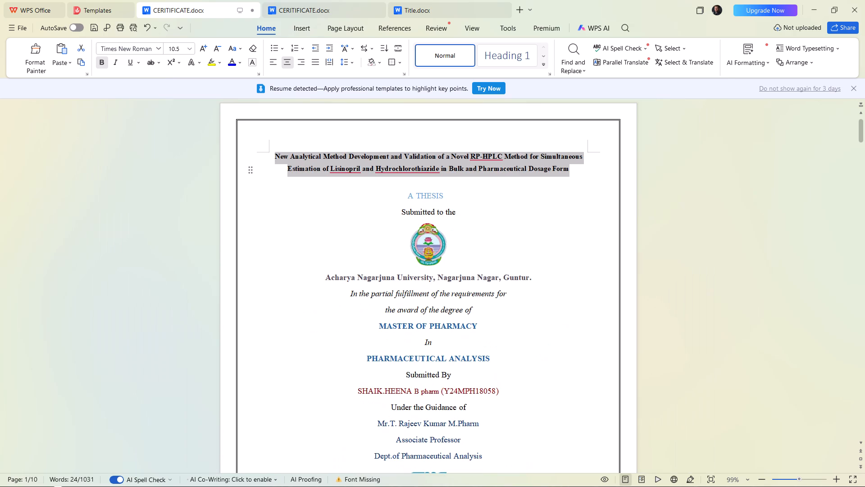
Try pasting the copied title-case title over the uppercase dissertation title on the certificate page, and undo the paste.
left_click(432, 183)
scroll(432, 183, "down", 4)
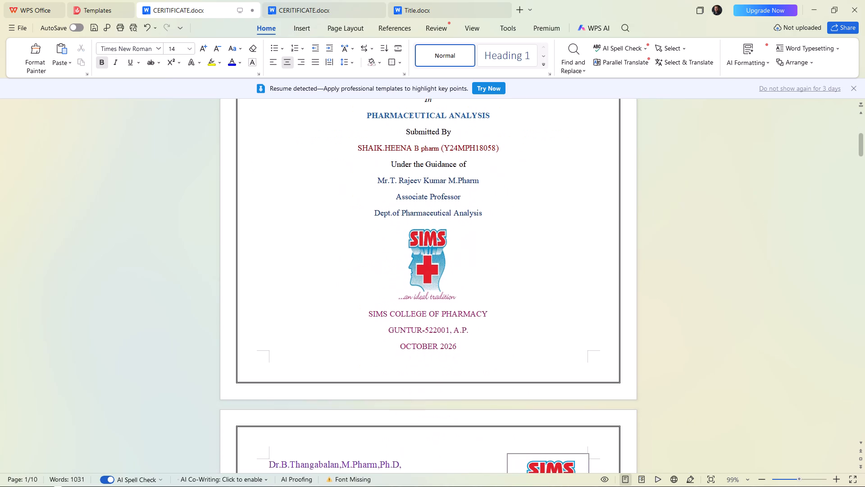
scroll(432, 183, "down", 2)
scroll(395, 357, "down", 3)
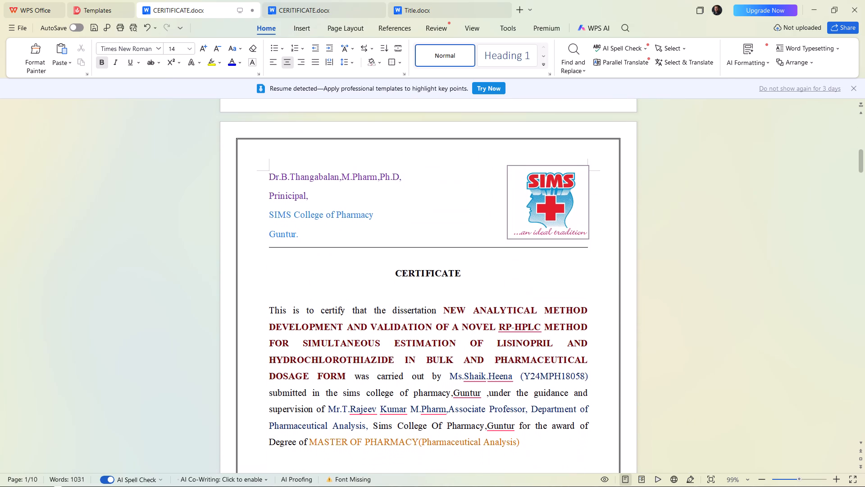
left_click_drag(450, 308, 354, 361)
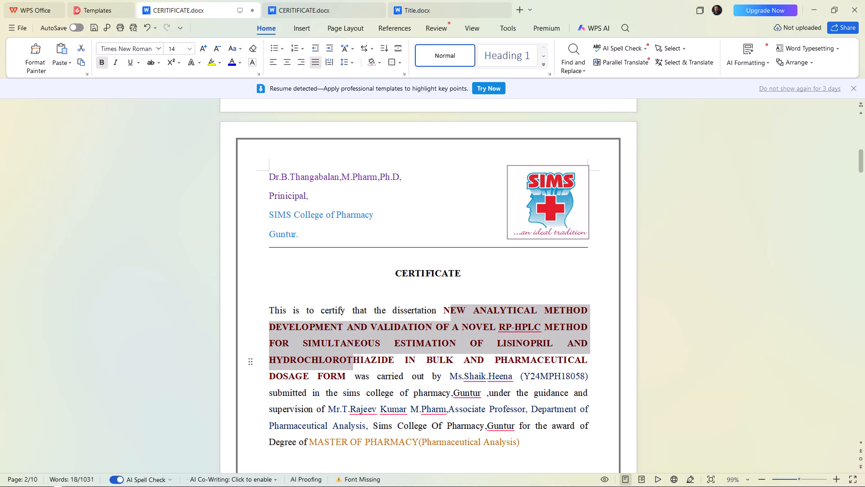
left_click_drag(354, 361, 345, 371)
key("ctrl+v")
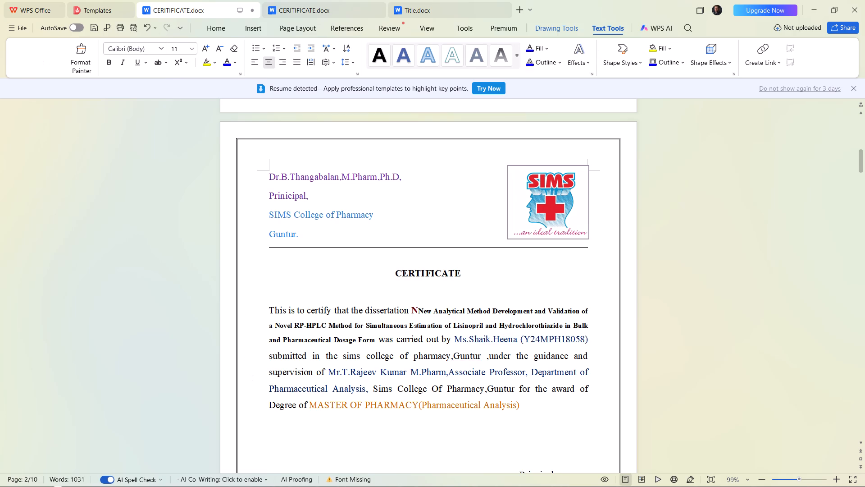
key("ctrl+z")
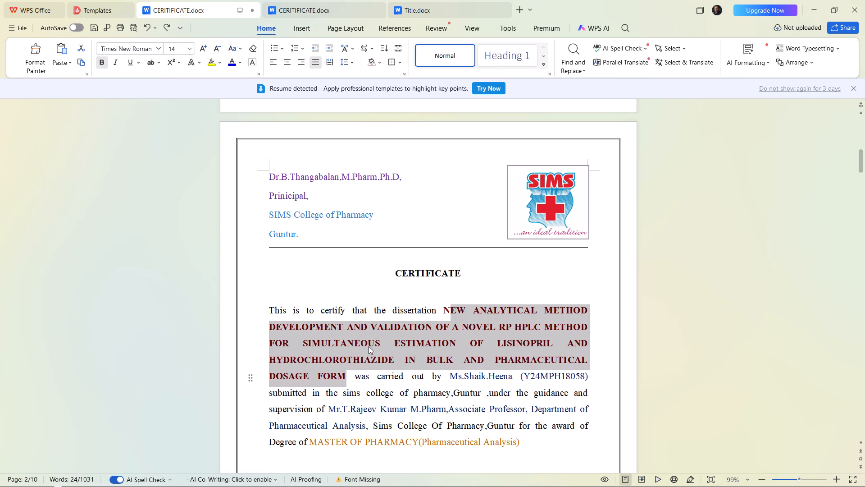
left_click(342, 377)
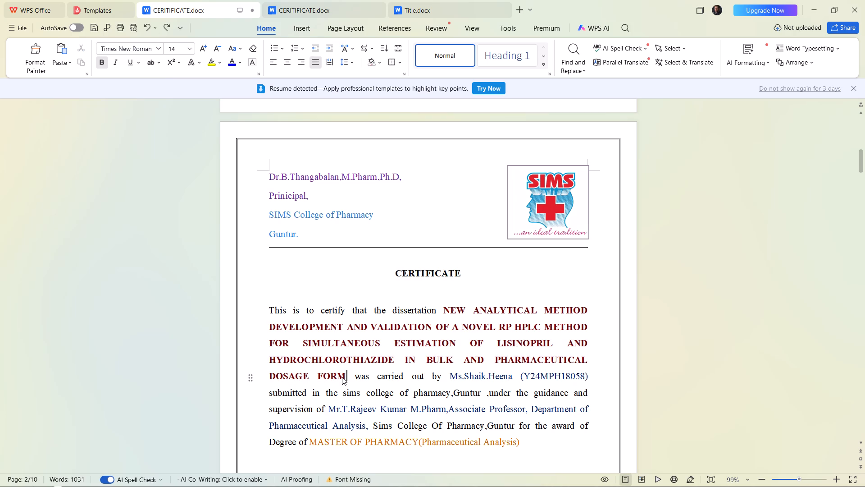
Set the font size of the whole thesis title on the title page to 12.
scroll(438, 306, "up", 7)
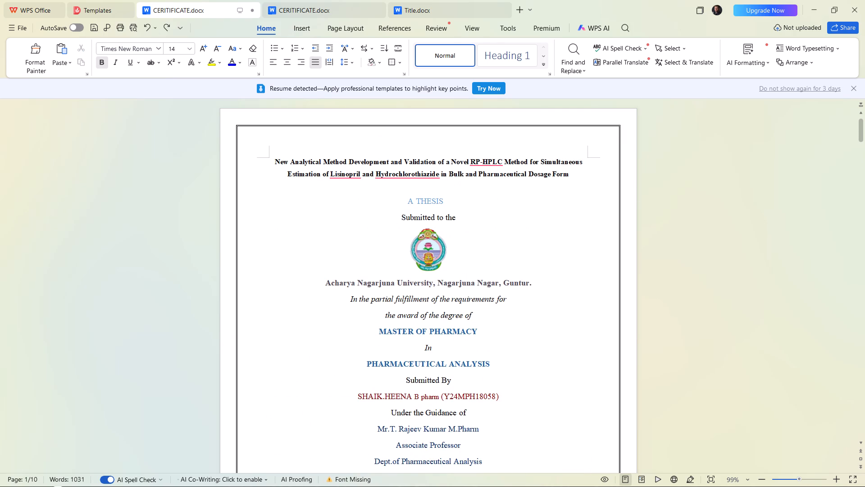
left_click_drag(272, 158, 570, 173)
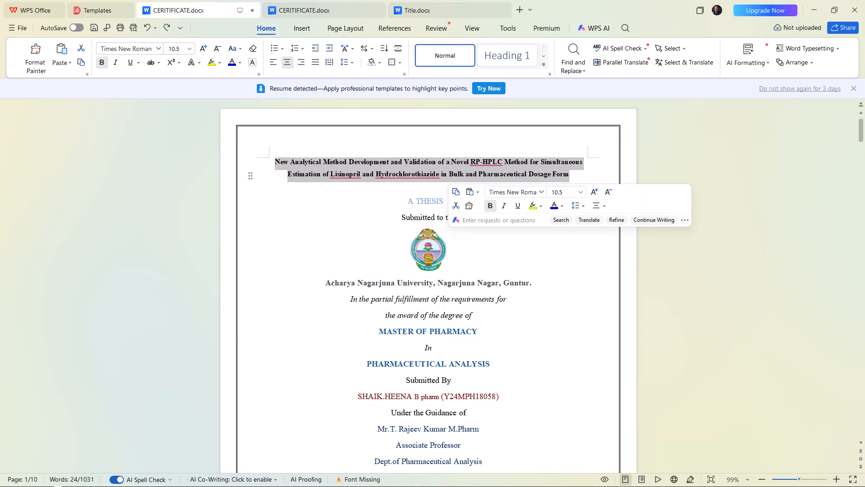
left_click(581, 192)
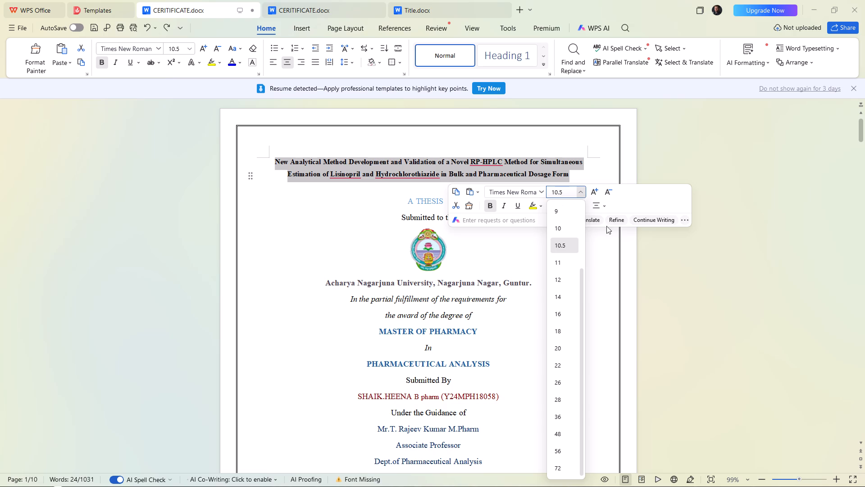
left_click(569, 274)
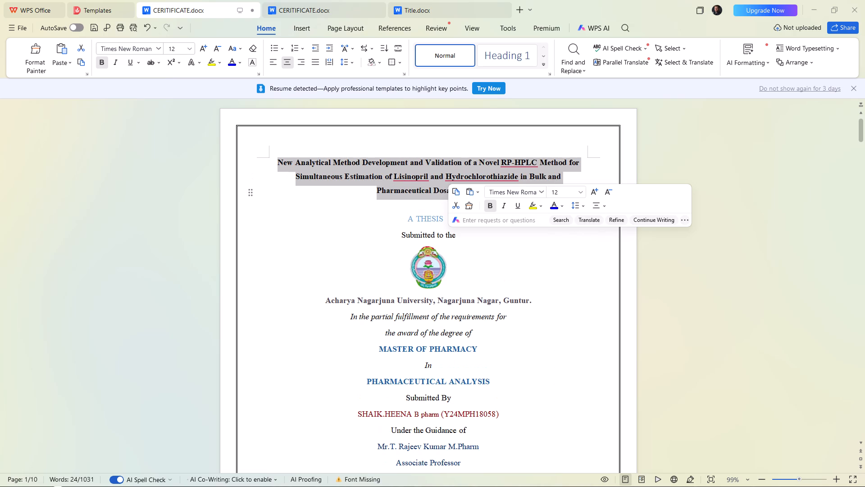
left_click(664, 270)
Check the font size of the Edoxaban thesis title in the other CERITIFICATE.docx and return to the lisinopril document.
left_click(355, 0)
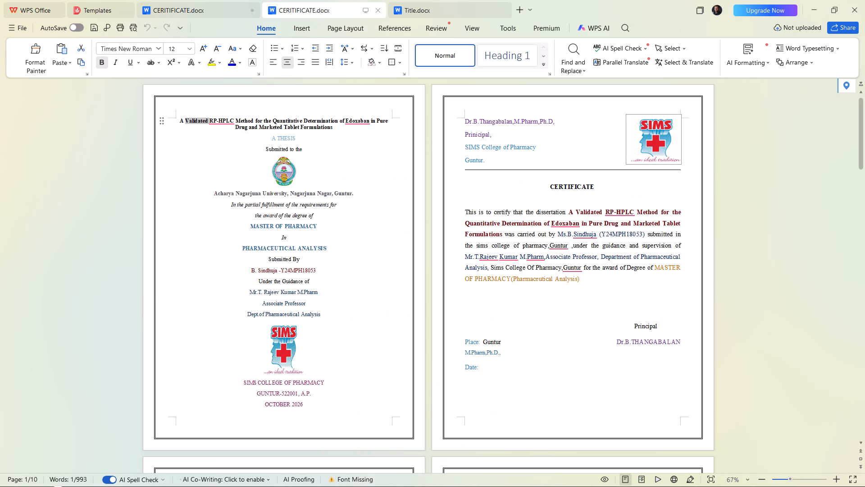
left_click(312, 119)
left_click_drag(312, 119, 304, 119)
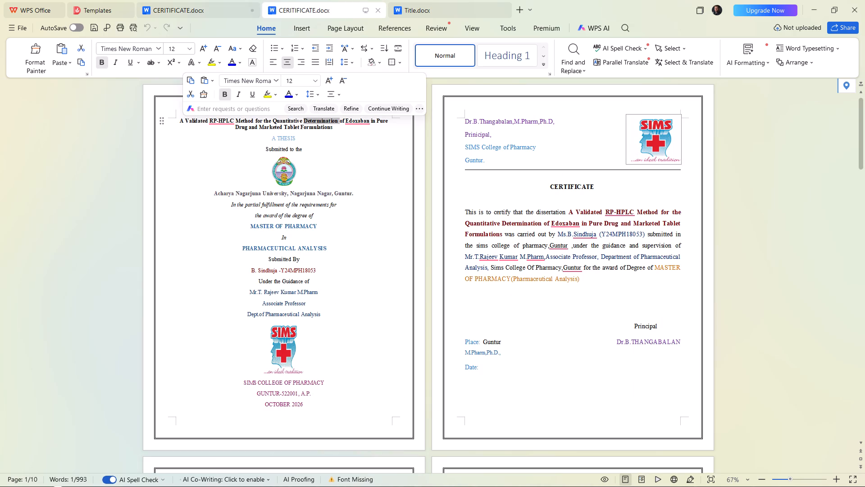
left_click(191, 0)
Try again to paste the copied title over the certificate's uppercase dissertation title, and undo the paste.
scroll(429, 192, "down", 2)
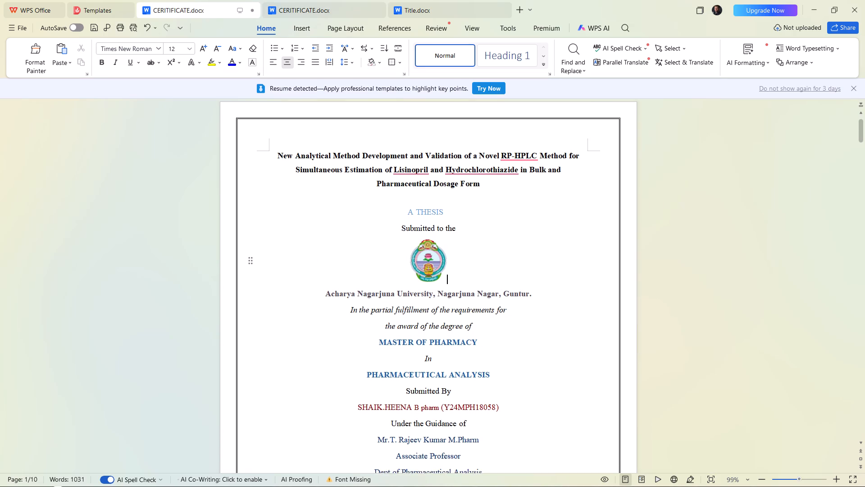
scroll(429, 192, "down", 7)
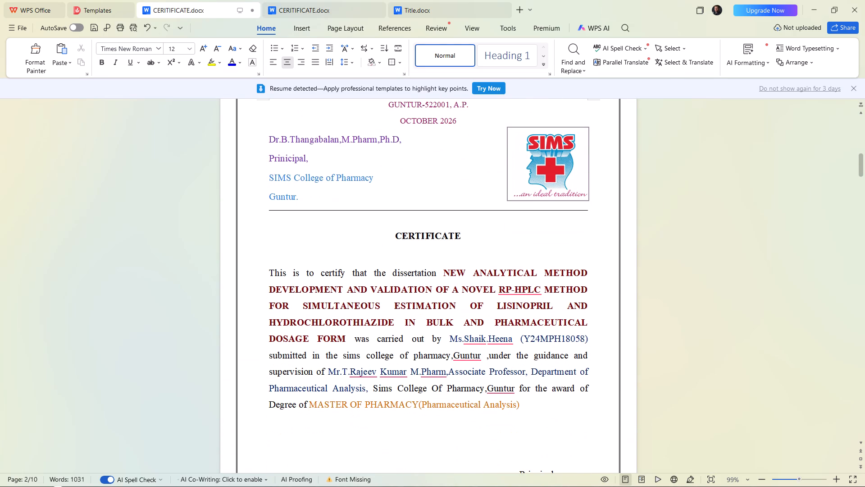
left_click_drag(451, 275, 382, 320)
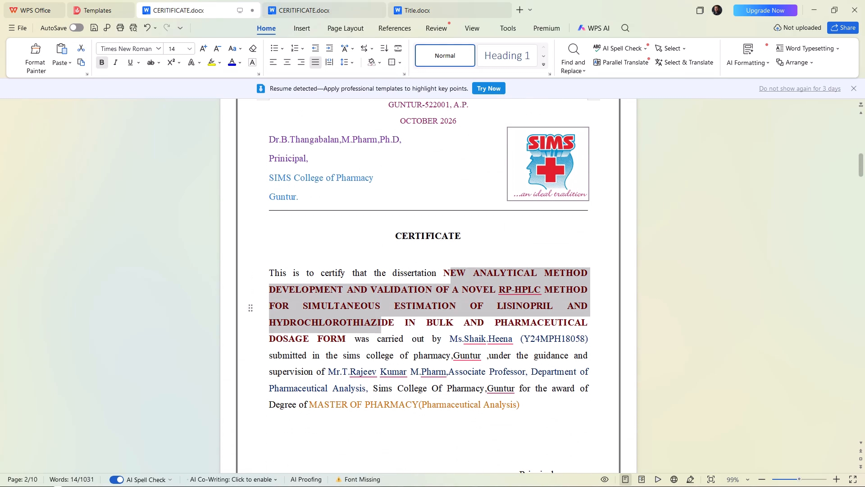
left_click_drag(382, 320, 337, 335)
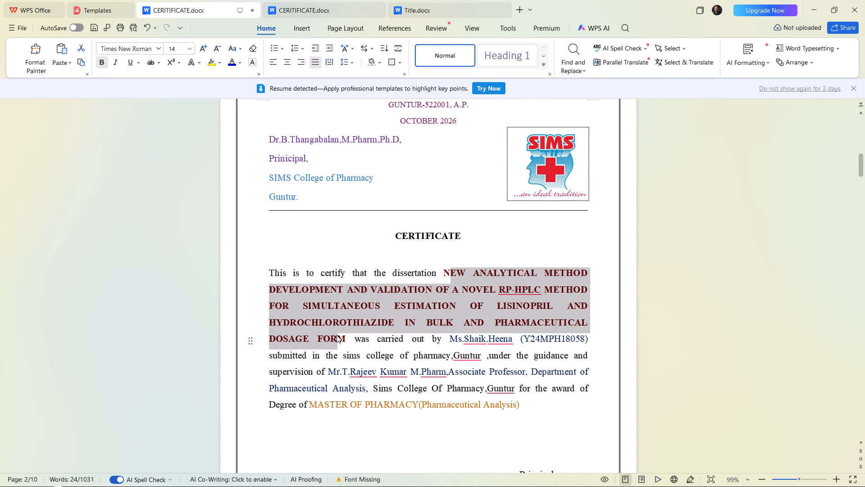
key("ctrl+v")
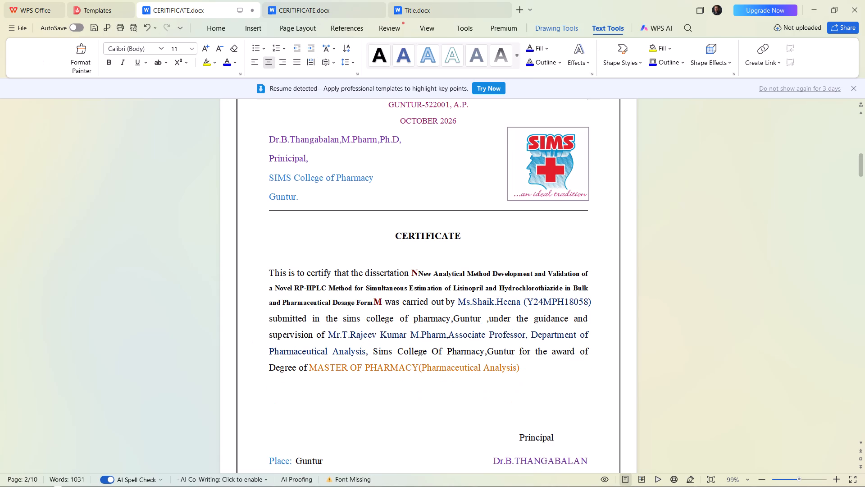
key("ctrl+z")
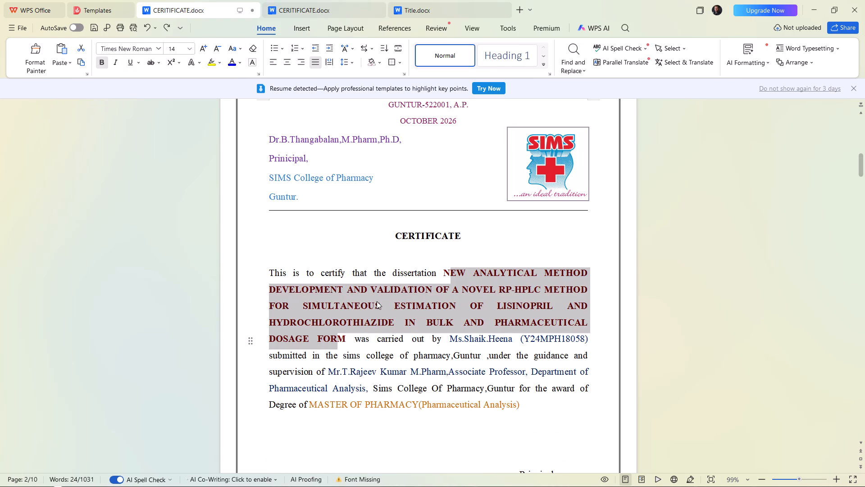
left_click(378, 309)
Paste the copied title into the Windows search box, cut it back out as plain text, and return to WPS Office.
scroll(378, 309, "up", 8)
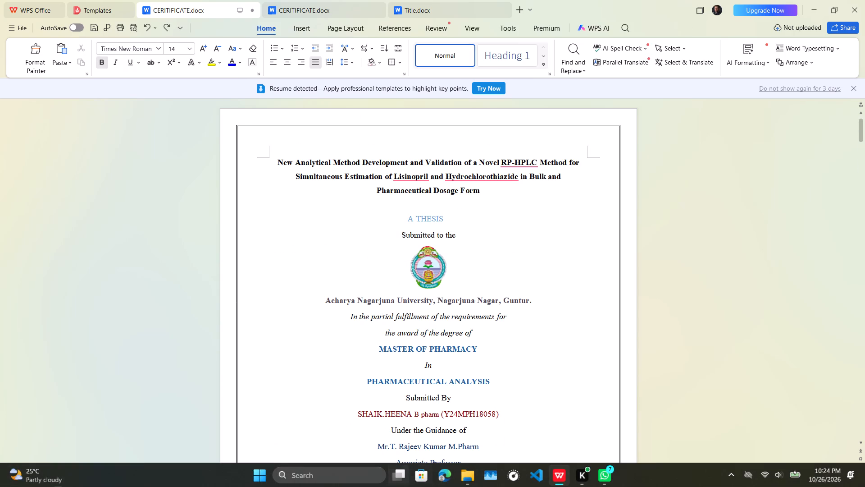
left_click(355, 481)
key("ctrl+v")
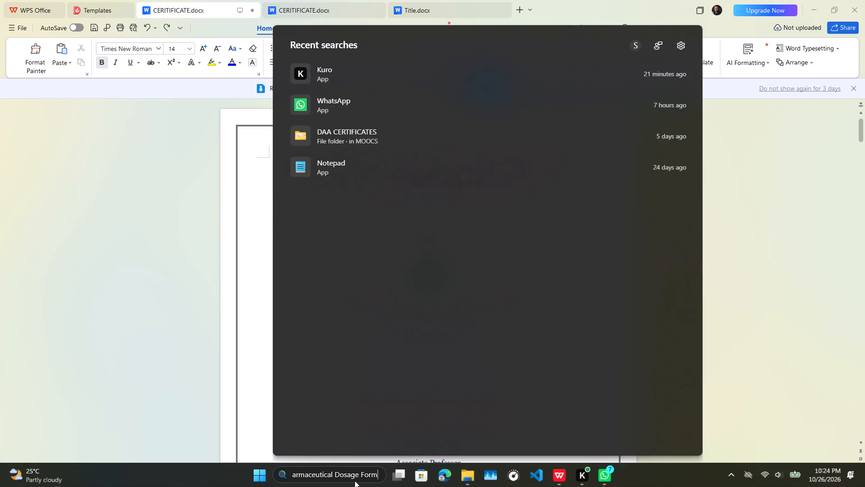
key("ctrl+a")
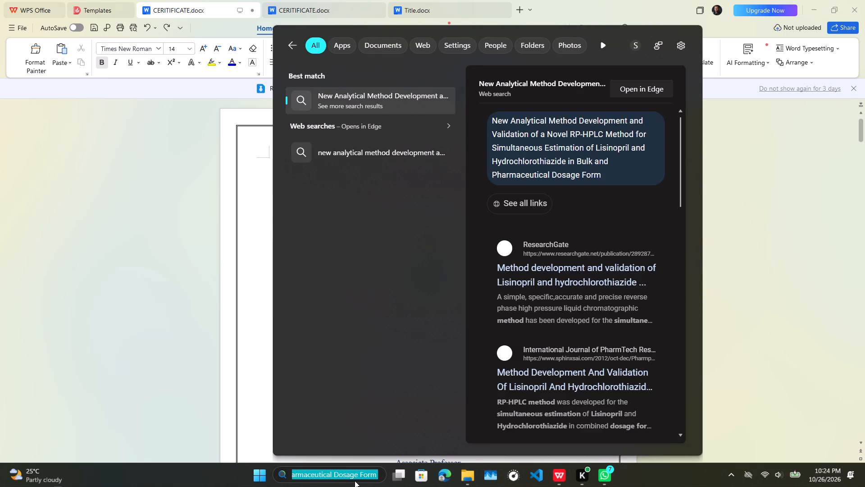
key("ctrl+x")
key("alt+Tab")
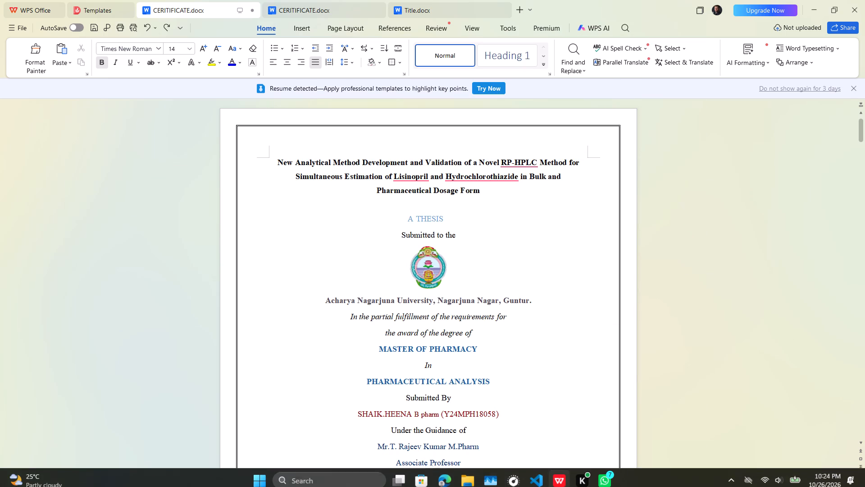
Replace the uppercase dissertation title in the principal's certificate with the copied title-case lisinopril and hydrochlorothiazide title, leaving no extra N before "New".
scroll(398, 368, "down", 9)
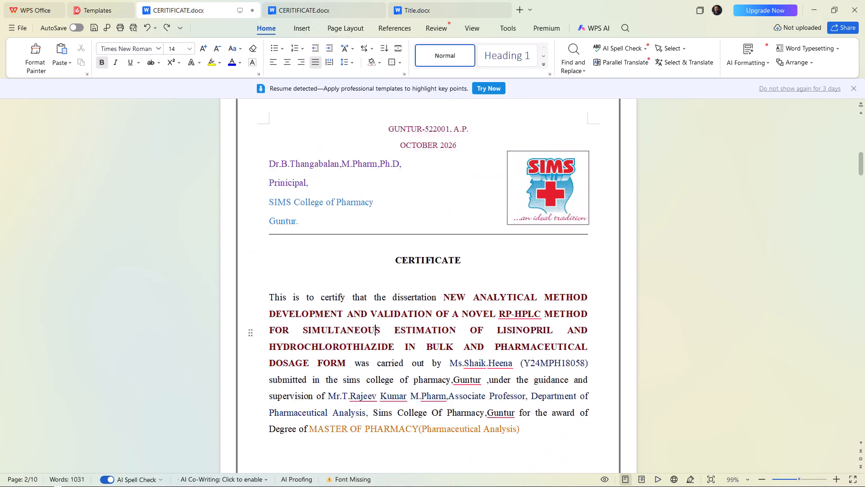
scroll(398, 368, "down", 1)
left_click_drag(448, 239, 344, 303)
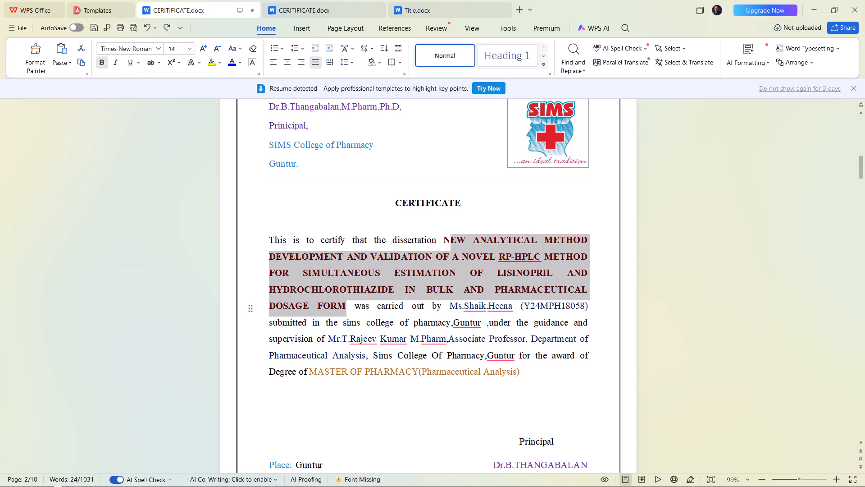
key("ctrl+v")
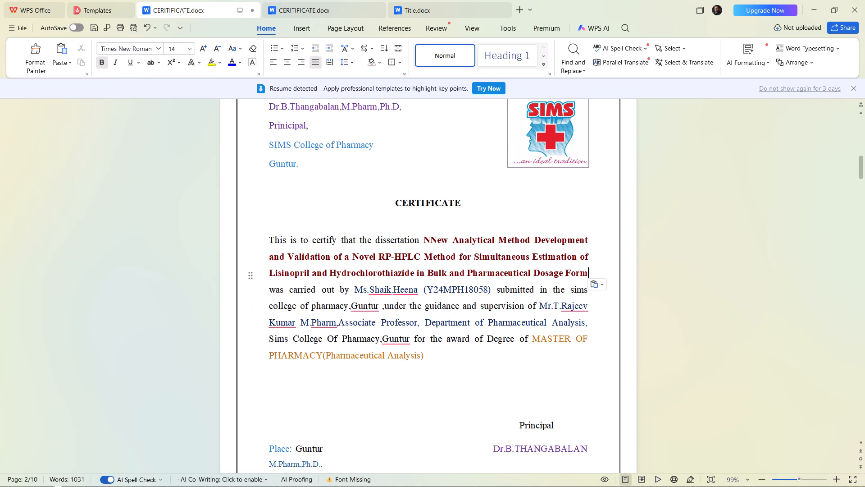
left_click(604, 285)
left_click(625, 320)
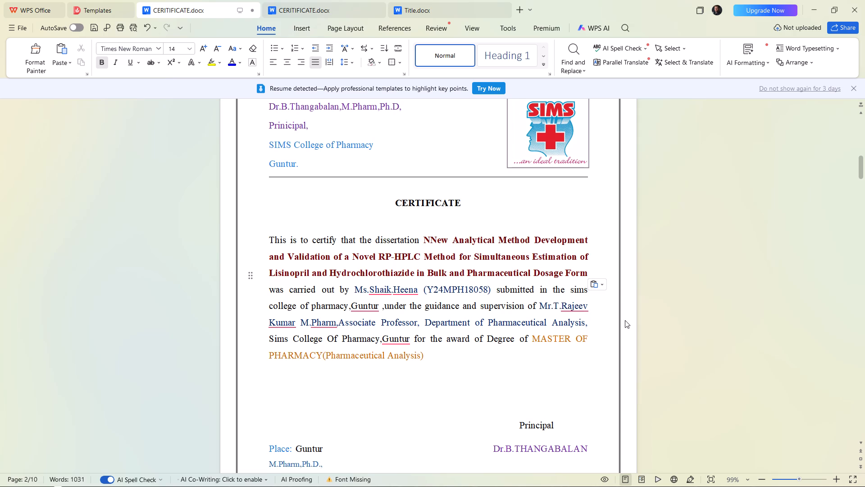
left_click(431, 239)
key("BackSpace")
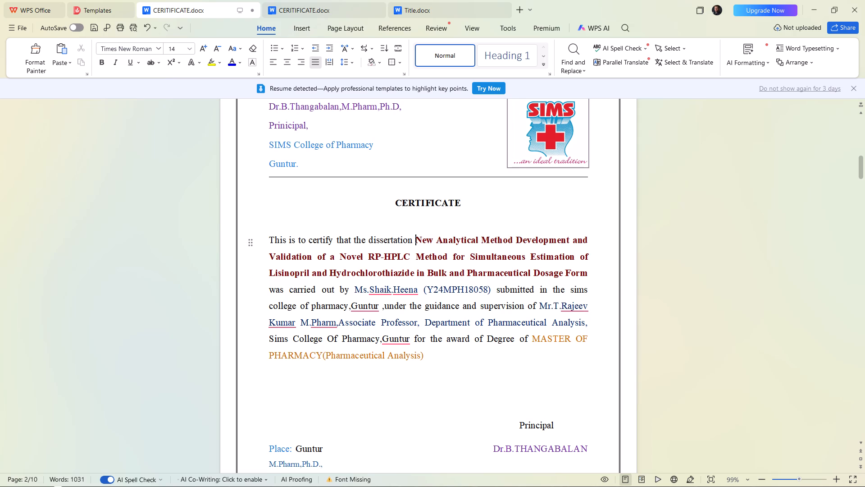
Replace the uppercase dissertation title in the project guide's certificate on page 3 with the copied title-case title.
scroll(434, 322, "down", 3)
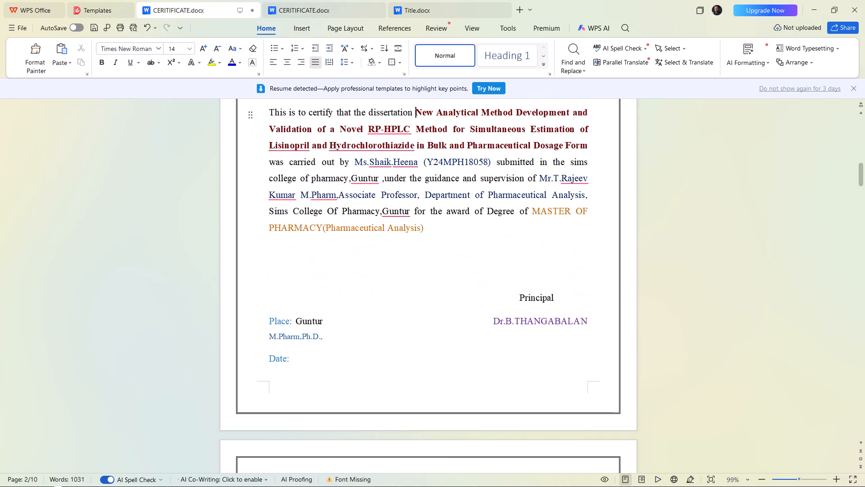
scroll(434, 322, "down", 5)
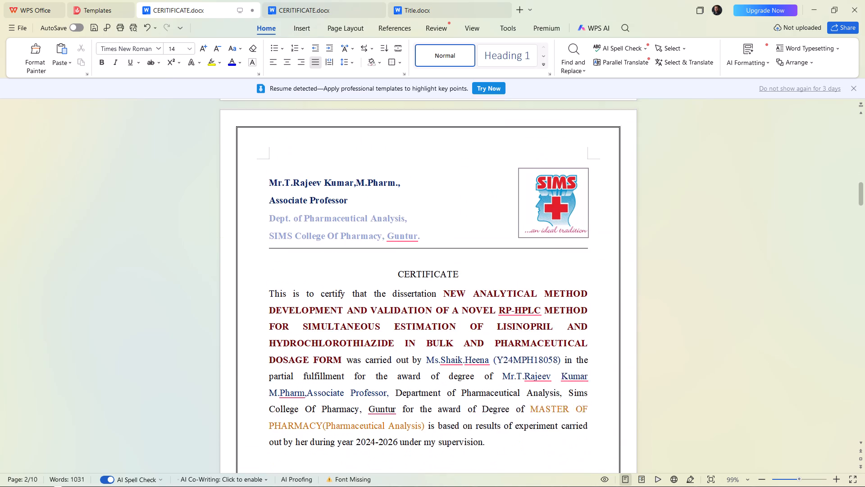
scroll(434, 322, "down", 1)
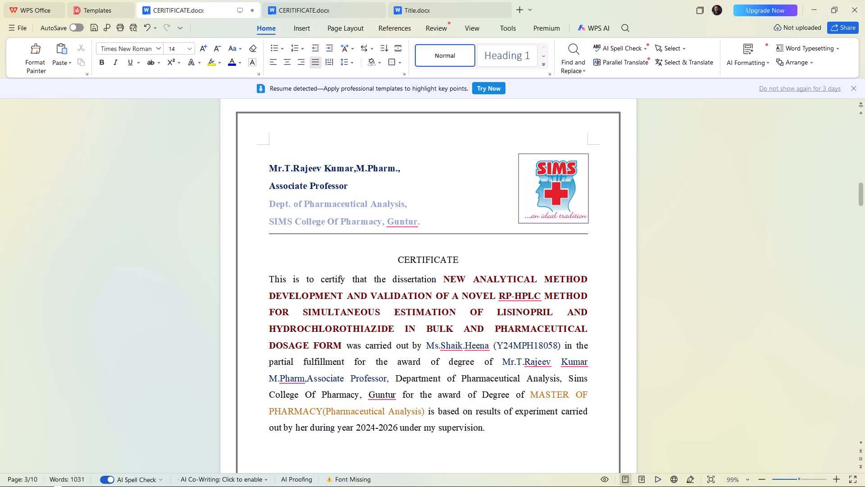
left_click_drag(445, 278, 338, 342)
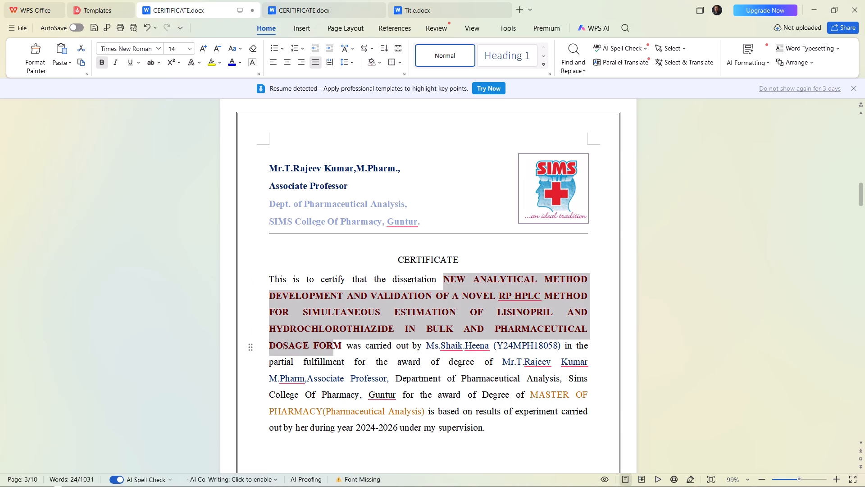
left_click_drag(338, 342, 339, 342)
key("ctrl+v")
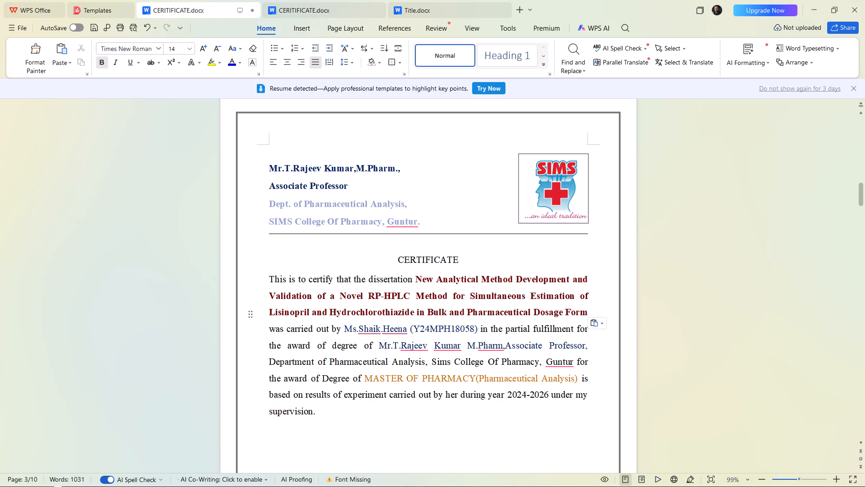
Replace the uppercase dissertation title in the head of the department's certificate on page 4 with the copied title-case title.
scroll(449, 337, "down", 1)
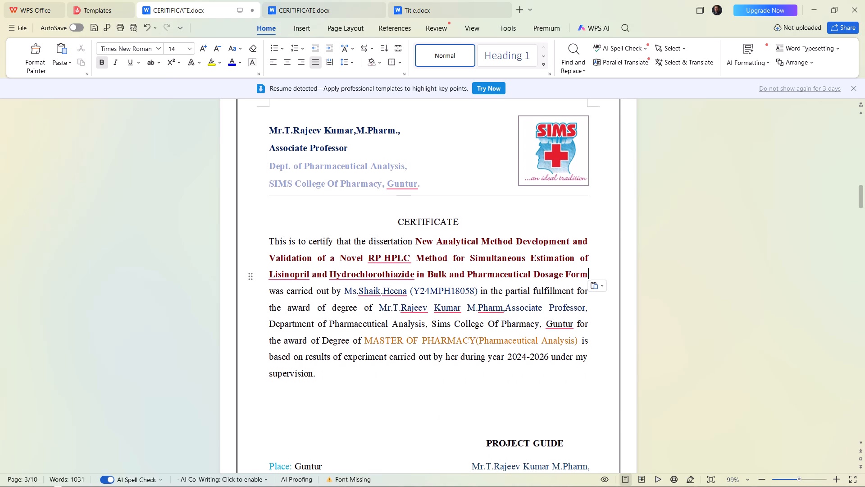
scroll(449, 337, "down", 2)
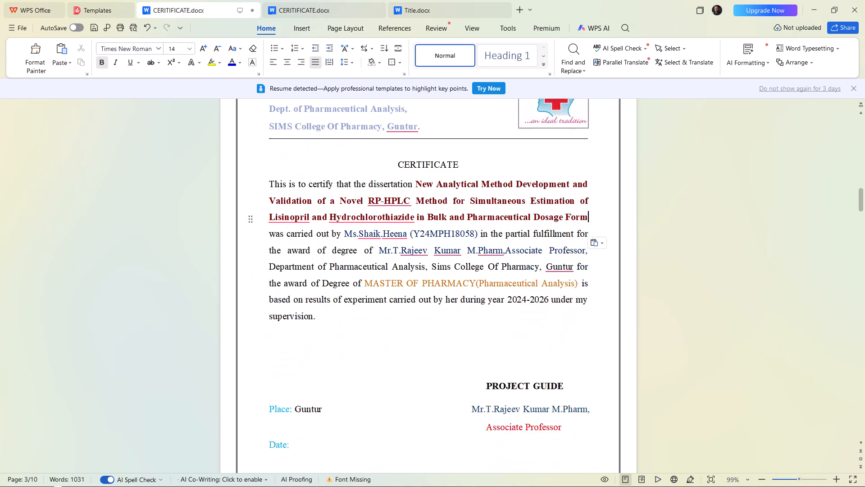
scroll(449, 337, "down", 4)
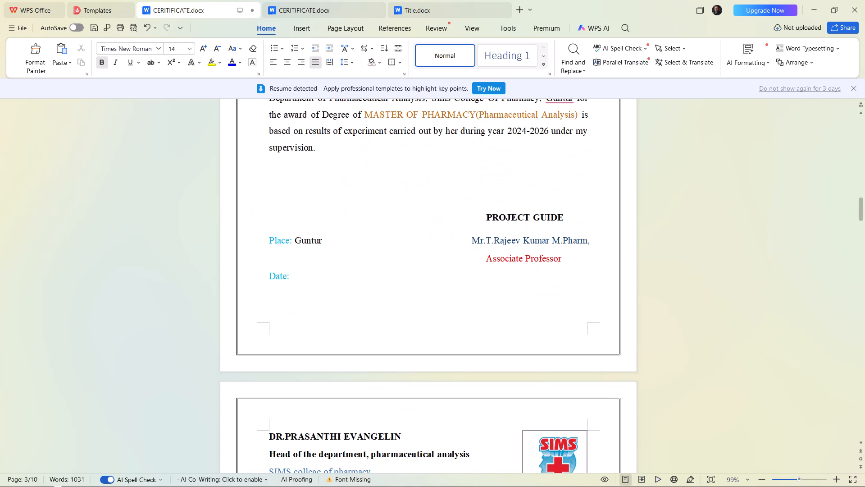
scroll(449, 337, "down", 5)
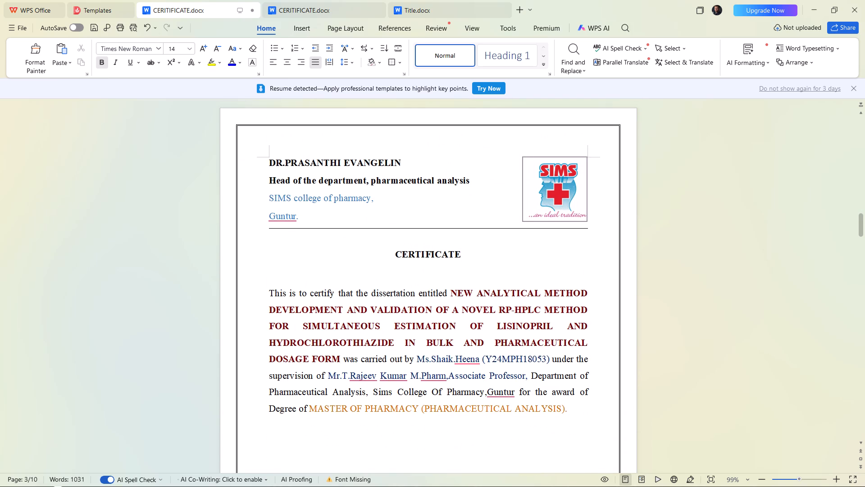
left_click_drag(451, 292, 338, 357)
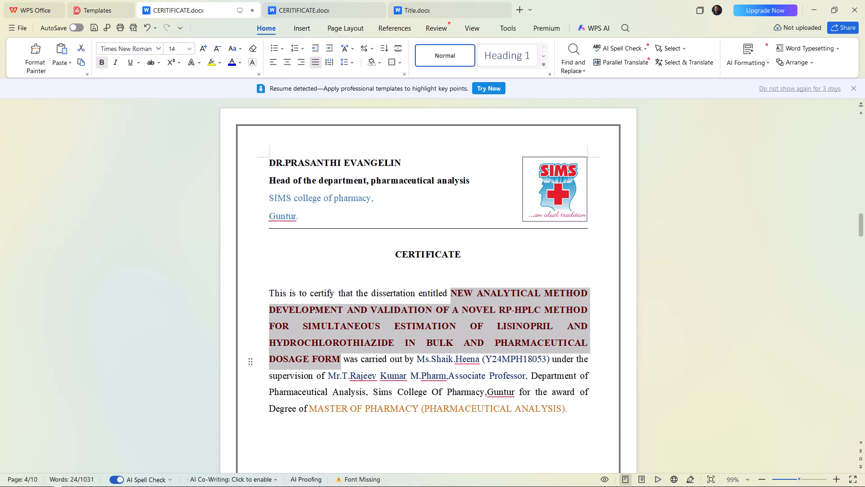
key("ctrl+v")
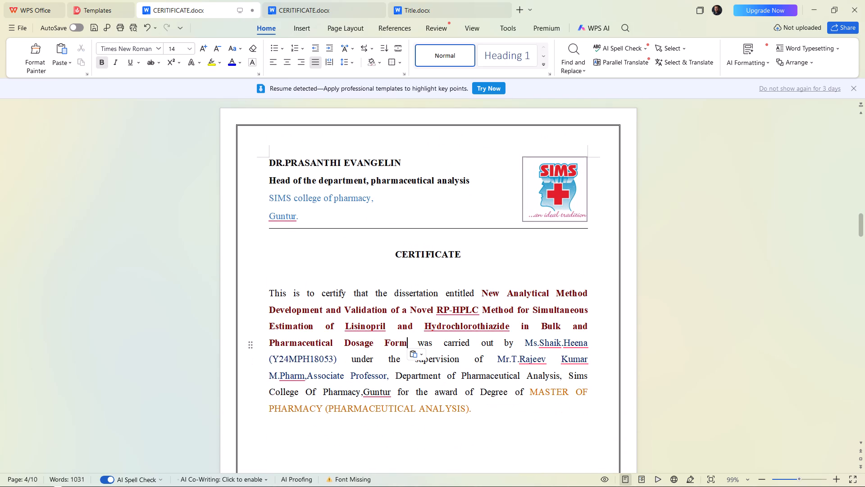
Replace the student registration number in the head of the department's certificate with the one copied from the project guide's certificate.
scroll(450, 324, "down", 1)
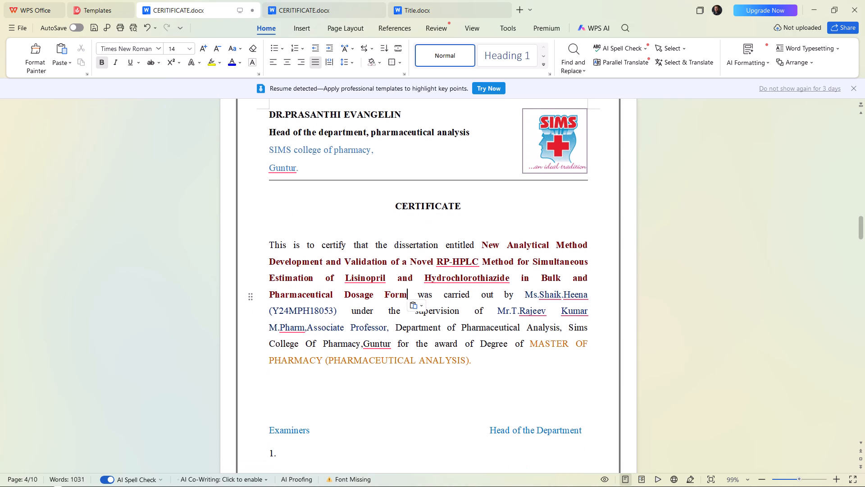
scroll(450, 324, "down", 1)
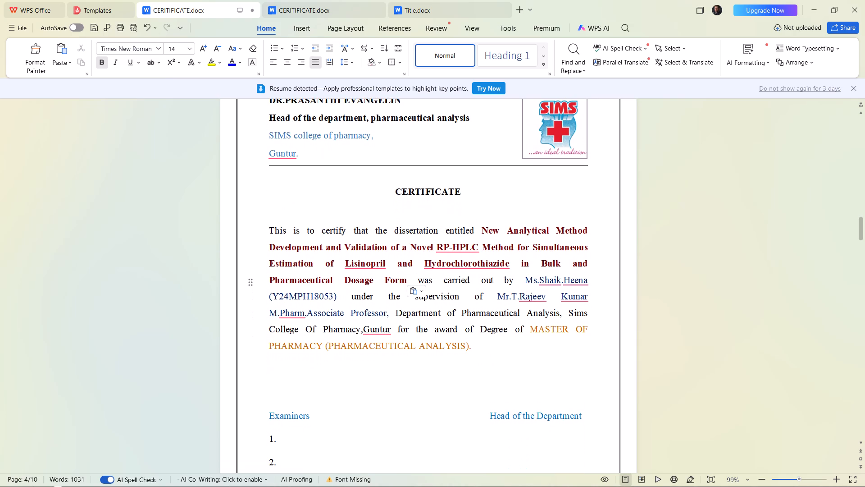
scroll(450, 324, "up", 7)
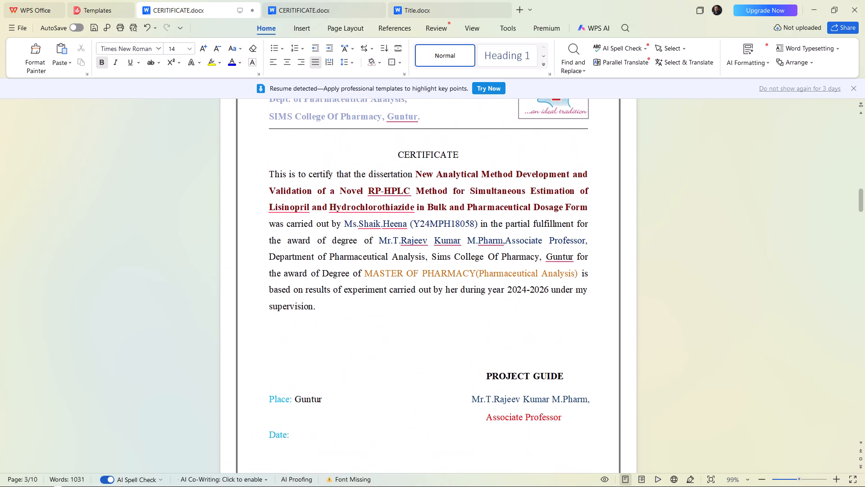
scroll(450, 324, "up", 1)
left_click_drag(414, 223, 417, 223)
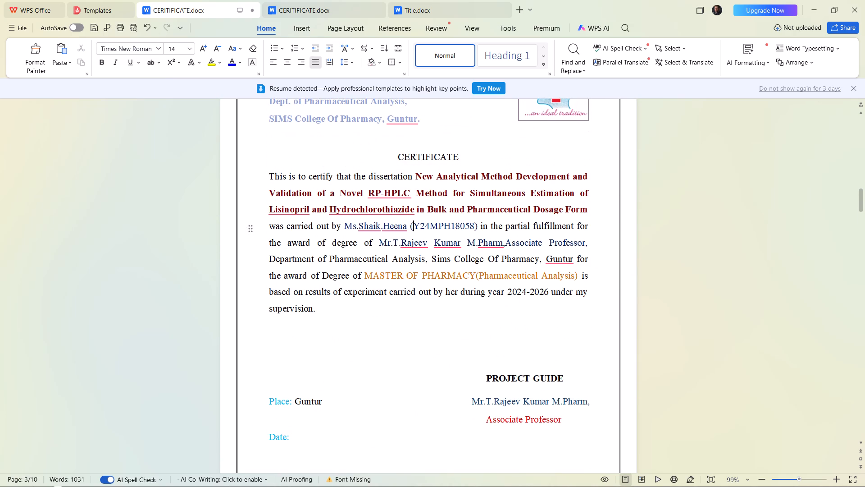
left_click_drag(417, 223, 476, 227)
key("ctrl+c")
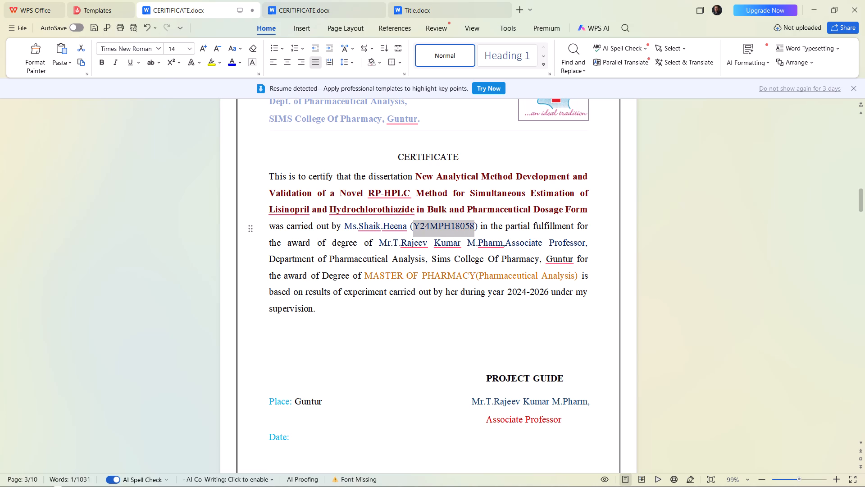
scroll(439, 286, "down", 7)
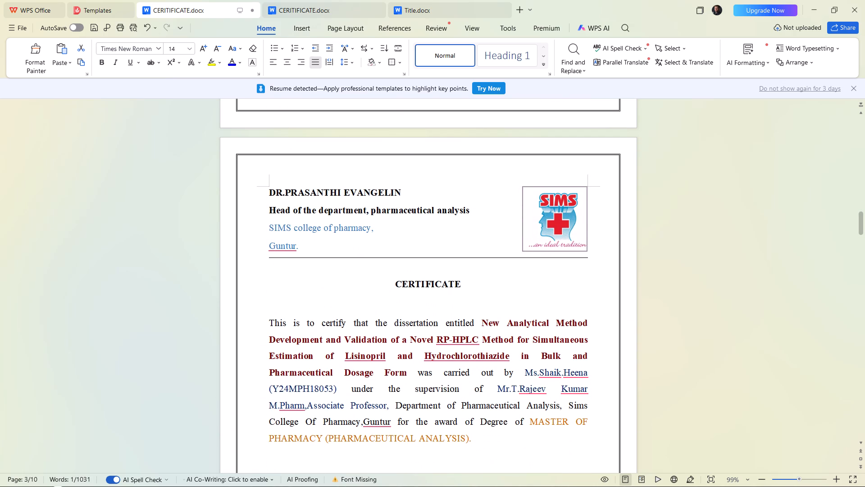
left_click_drag(274, 389, 332, 386)
key("ctrl+v")
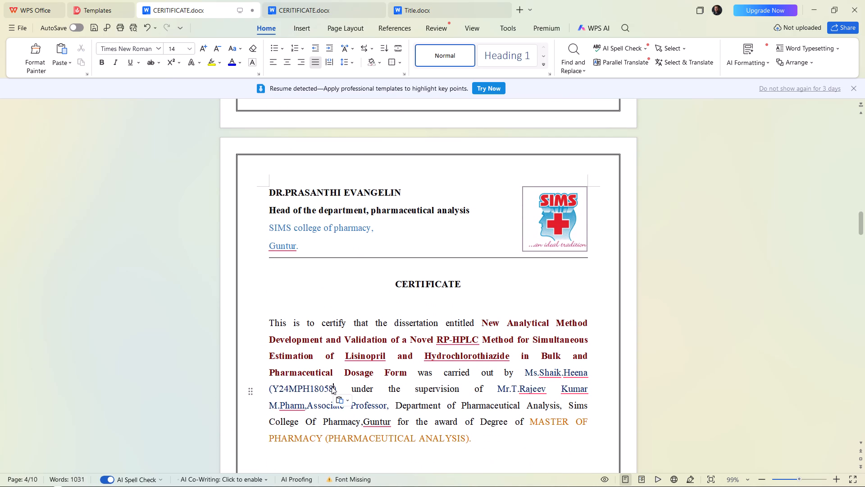
Replace the uppercase thesis title on the declaration page with the title-case lisinopril and hydrochlorothiazide title from the clipboard history.
scroll(395, 384, "down", 2)
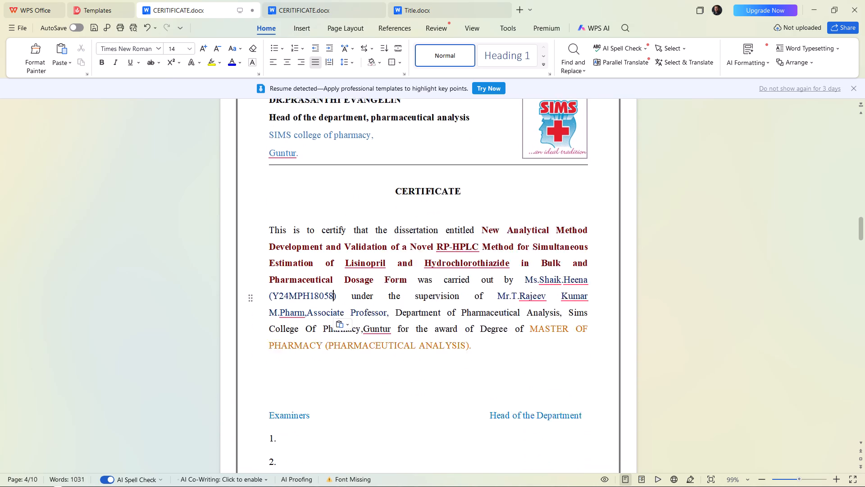
scroll(395, 384, "down", 2)
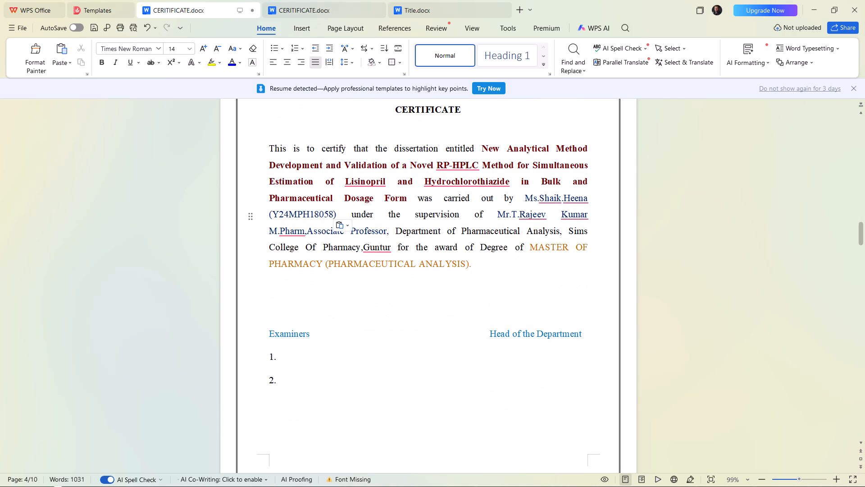
scroll(395, 384, "down", 6)
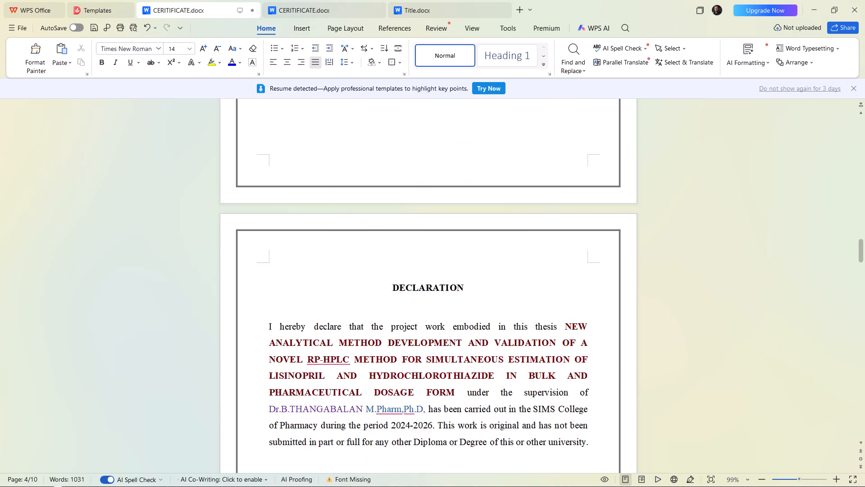
scroll(395, 384, "down", 1)
left_click_drag(566, 294, 453, 360)
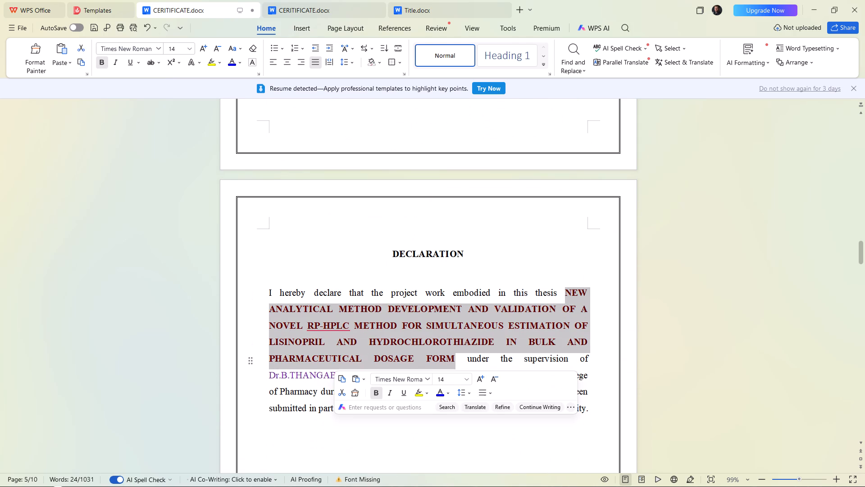
key("super+v")
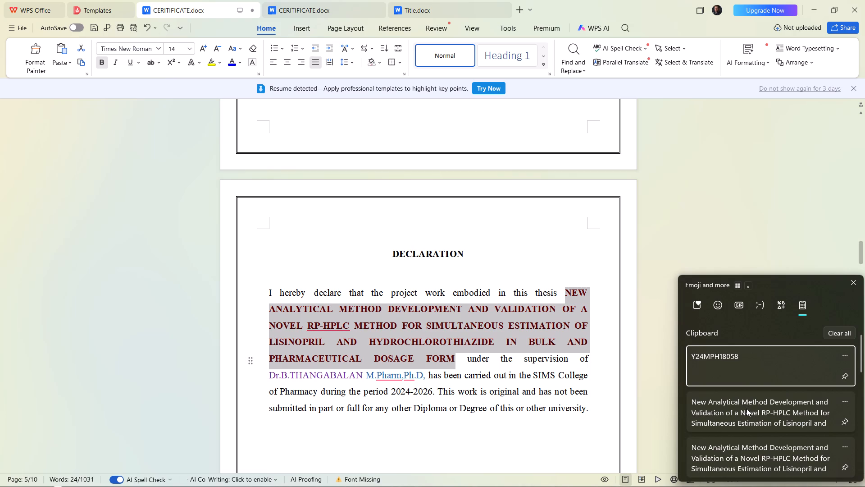
left_click(747, 409)
key("ctrl+v")
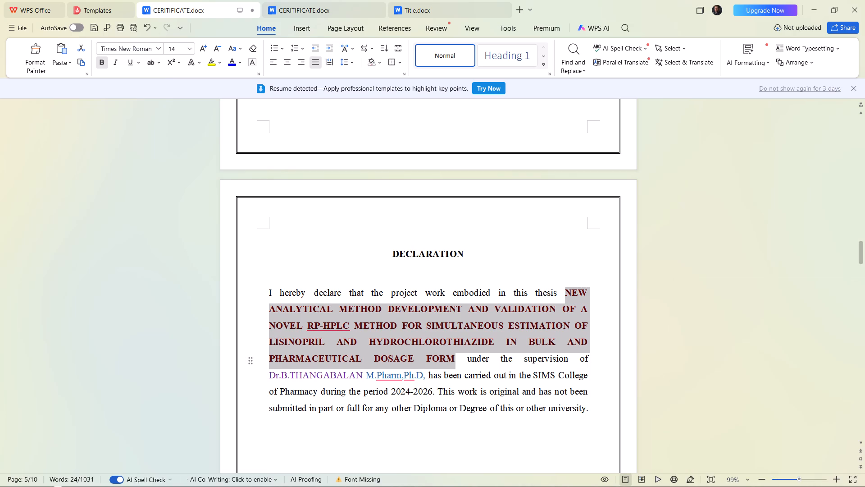
key("super+v")
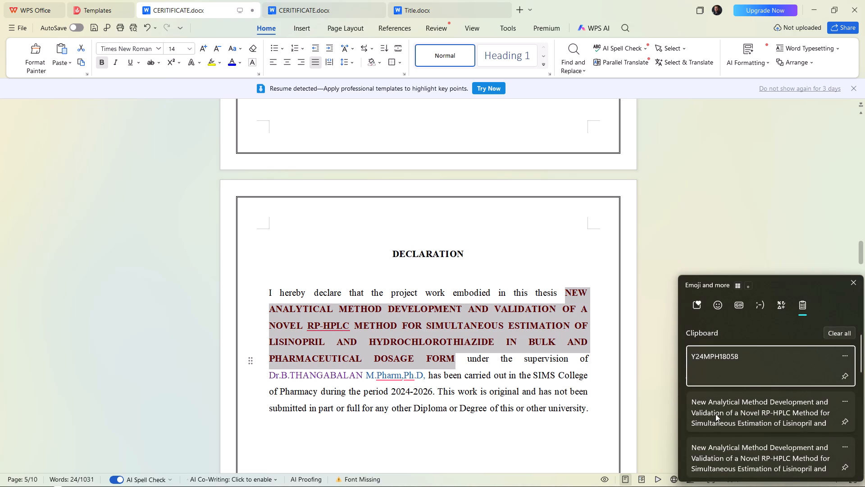
left_click(716, 414)
key("ctrl+v")
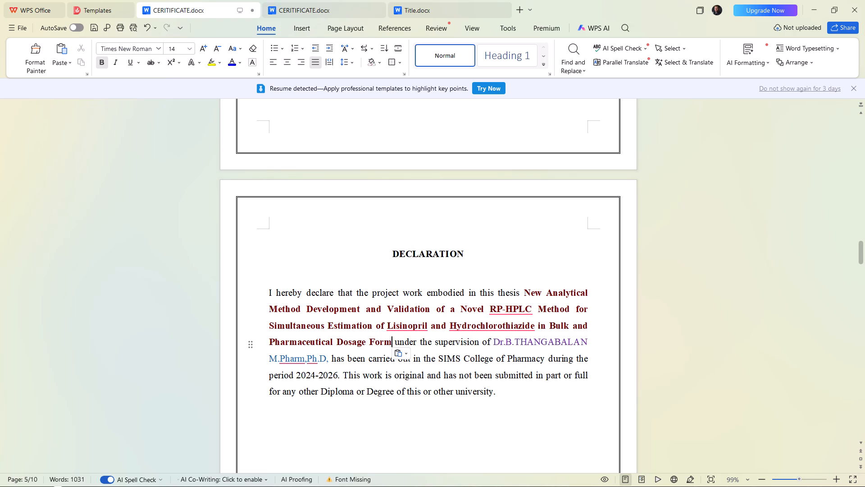
Look through the pages from the declaration to the introduction for title and student details that still need updating.
scroll(423, 382, "down", 2)
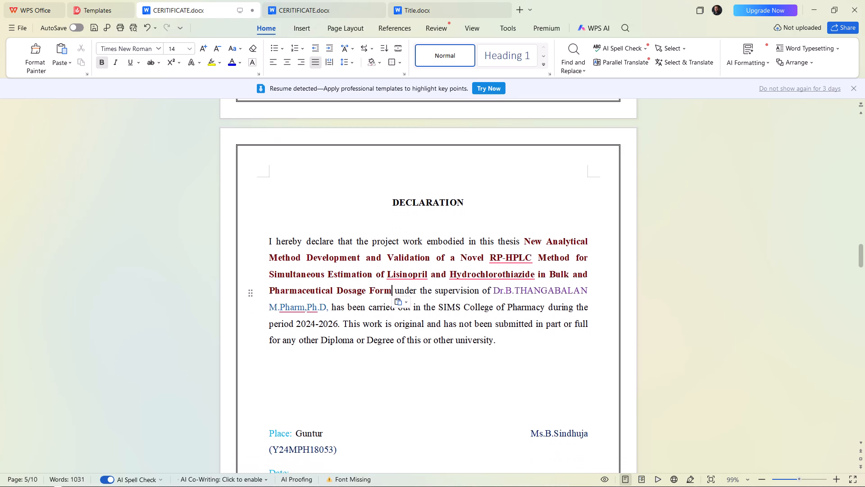
scroll(423, 382, "down", 1)
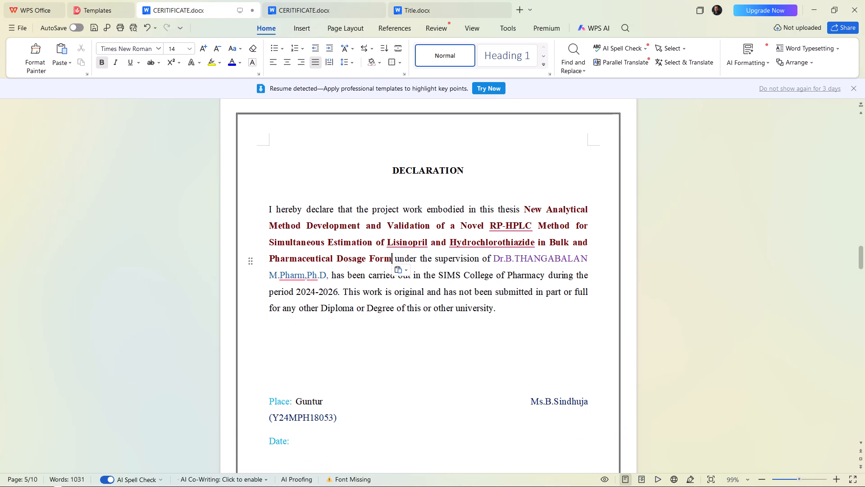
scroll(423, 382, "down", 9)
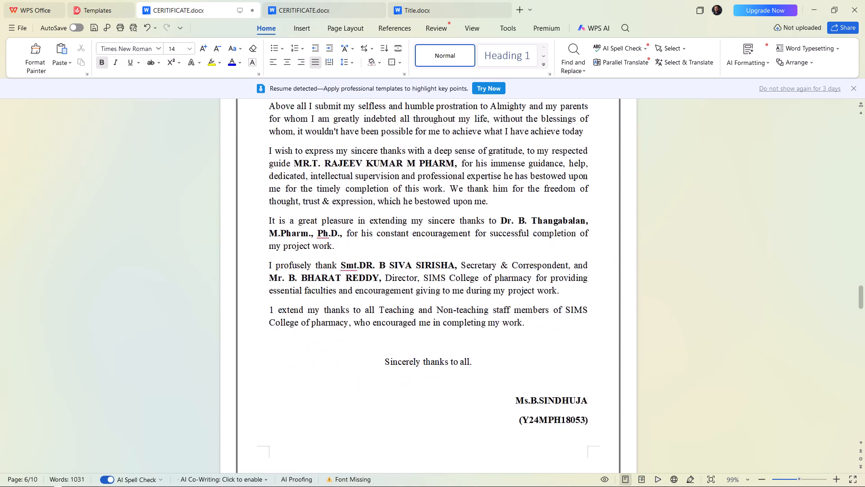
scroll(423, 382, "down", 11)
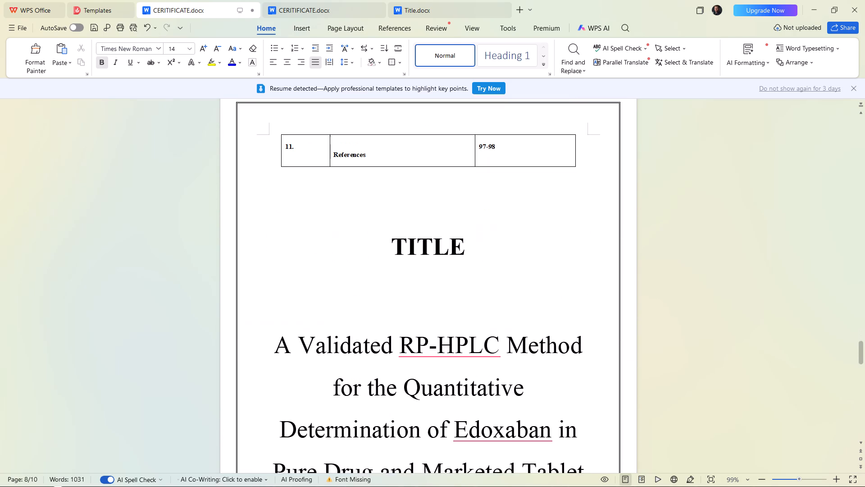
scroll(423, 382, "down", 3)
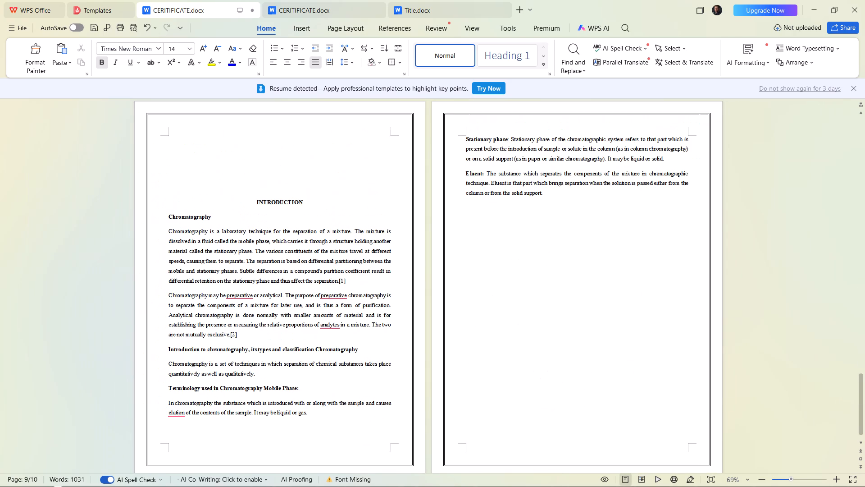
scroll(423, 382, "down", 2)
scroll(423, 382, "up", 1)
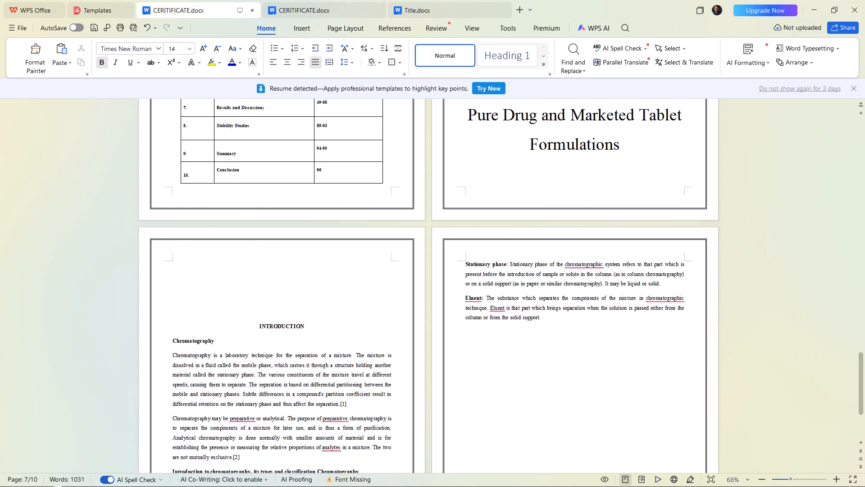
scroll(423, 382, "up", 5)
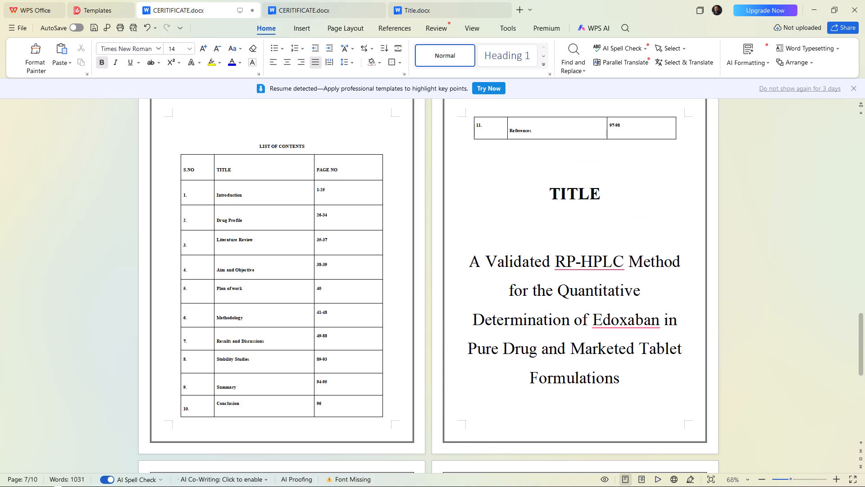
scroll(423, 382, "up", 5)
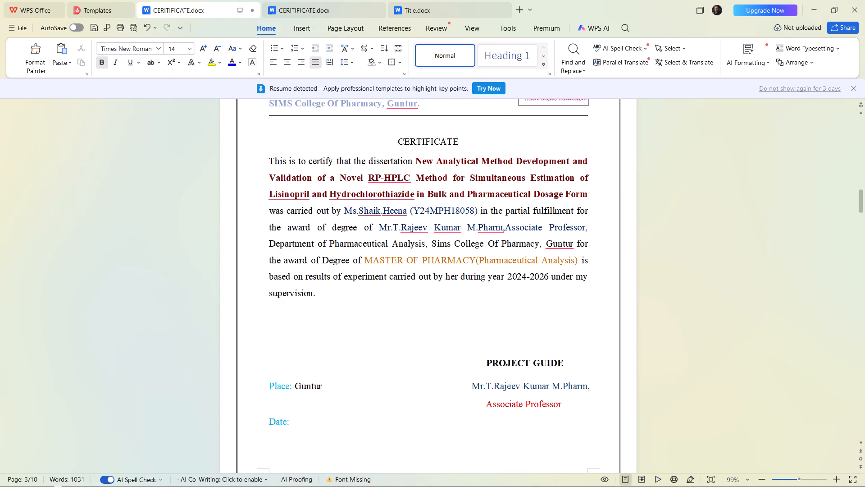
Replace the student registration number in the project guide's certificate with the copied one from the clipboard history.
left_click_drag(473, 211, 416, 210)
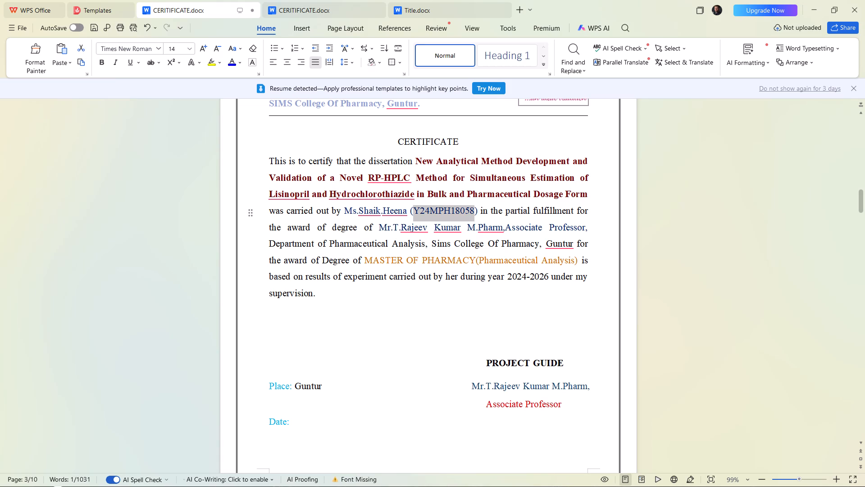
key("super+v")
left_click(731, 362)
key("ctrl+v")
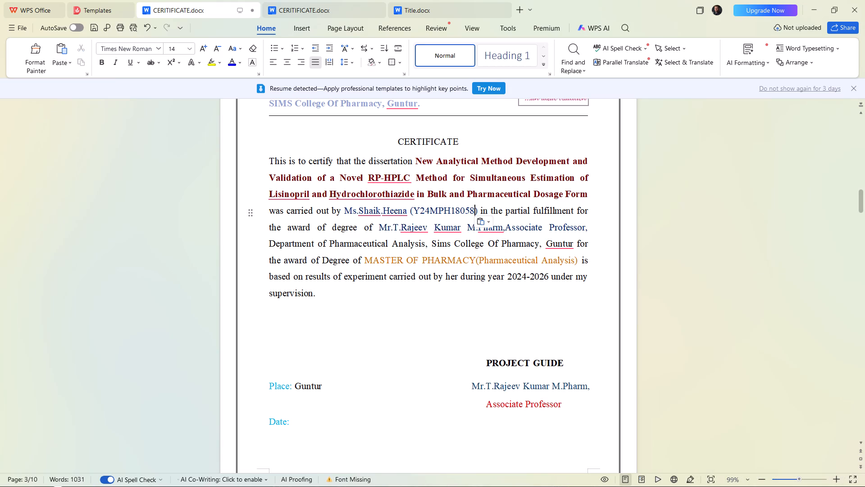
Check the head of the department's certificate on page 4 and compare its title with the one in Title.docx.
scroll(523, 374, "down", 3)
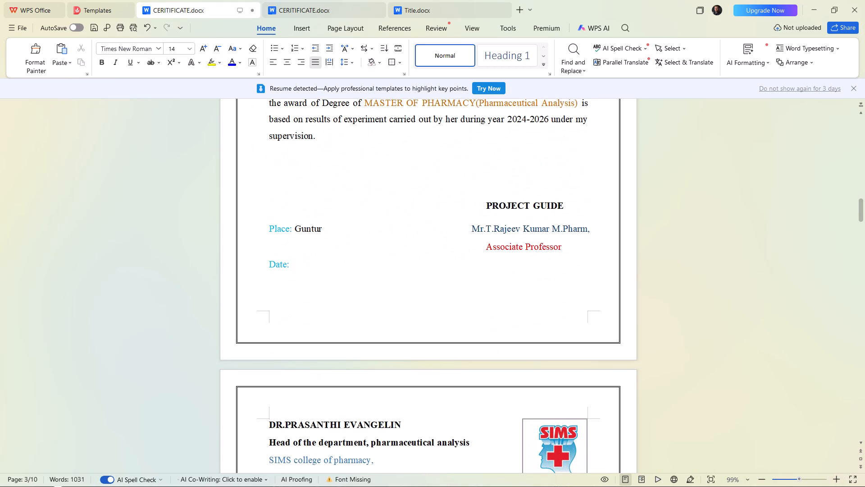
scroll(523, 374, "down", 3)
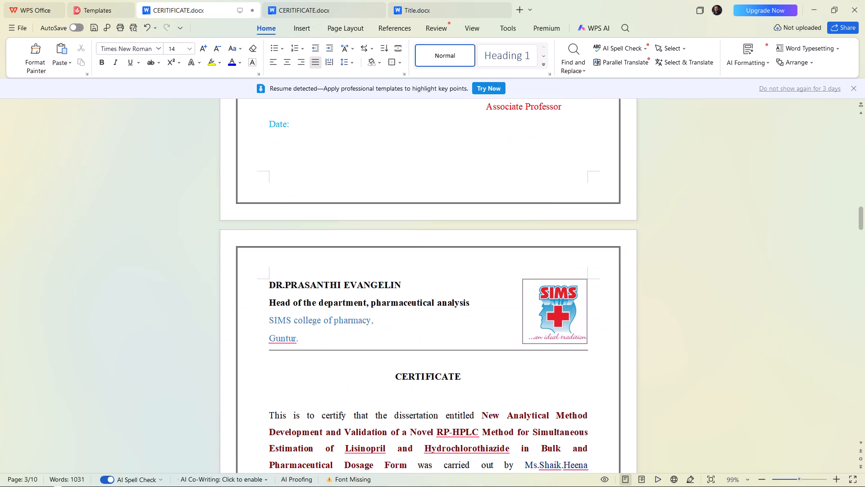
scroll(523, 374, "down", 3)
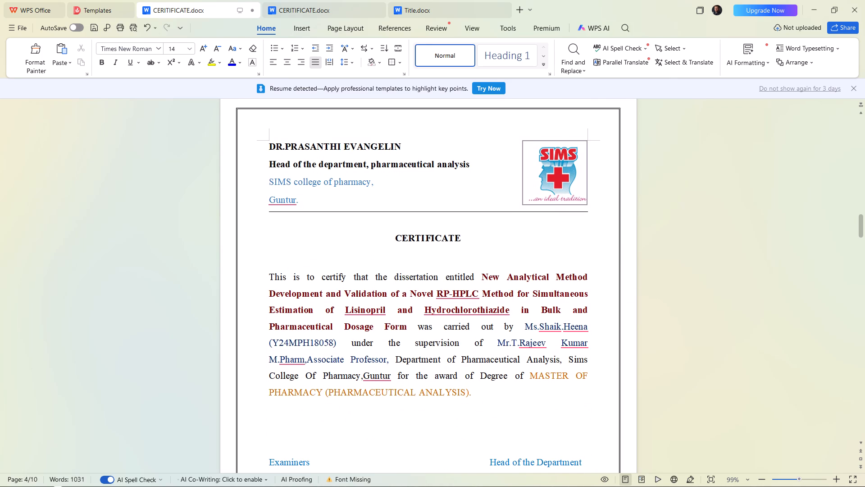
left_click(466, 0)
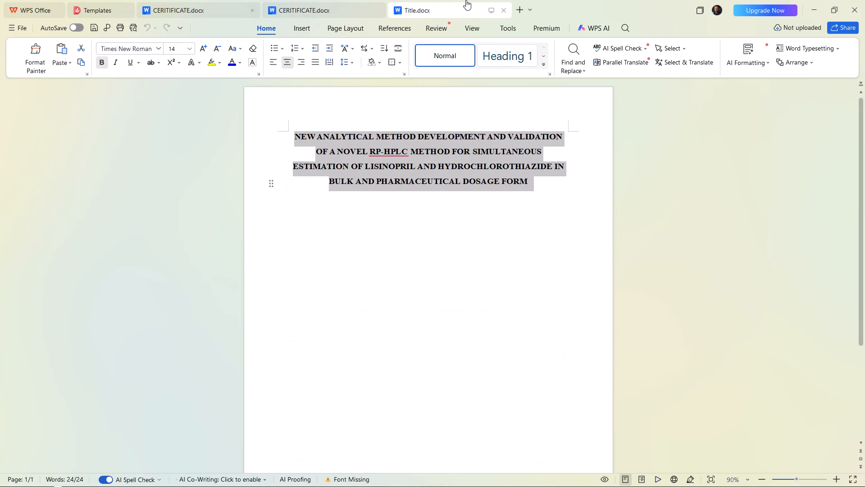
left_click(222, 0)
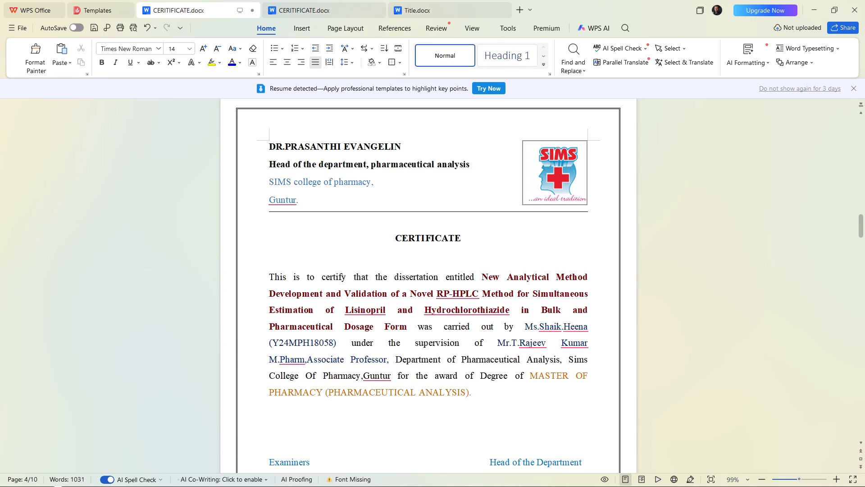
Replace the registration number in the declaration page's signature block with the copied one from the clipboard history.
scroll(388, 285, "up", 5)
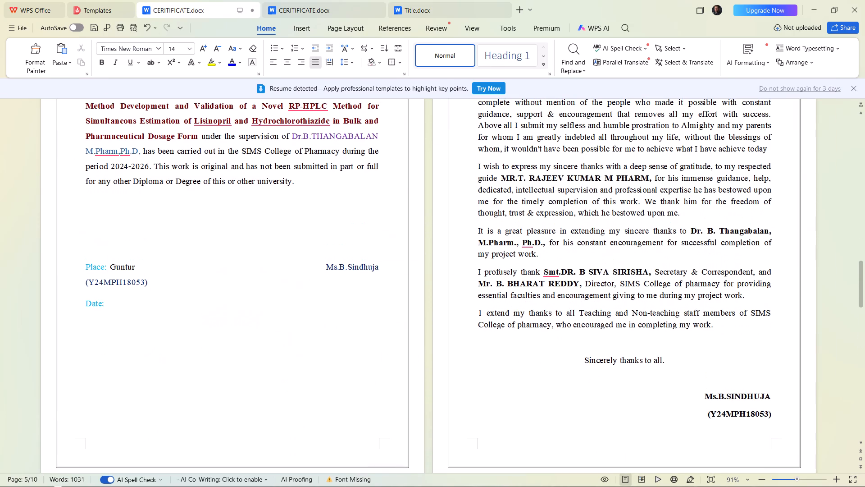
scroll(388, 285, "up", 2)
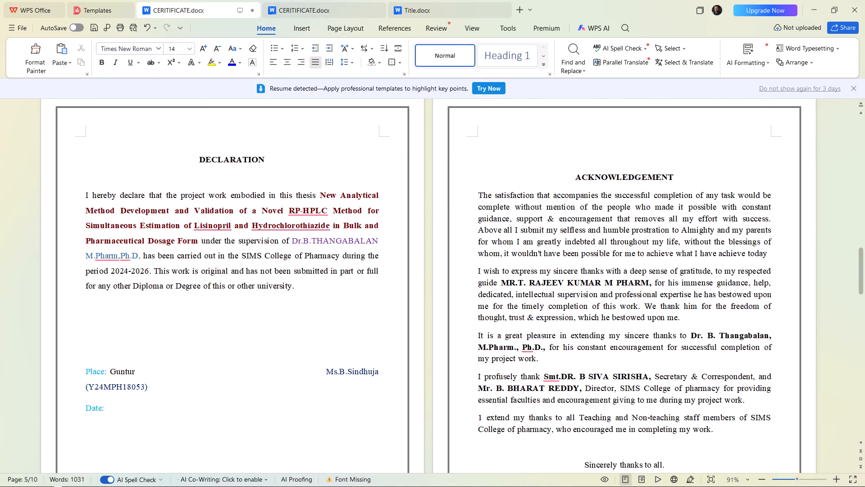
left_click_drag(89, 386, 141, 387)
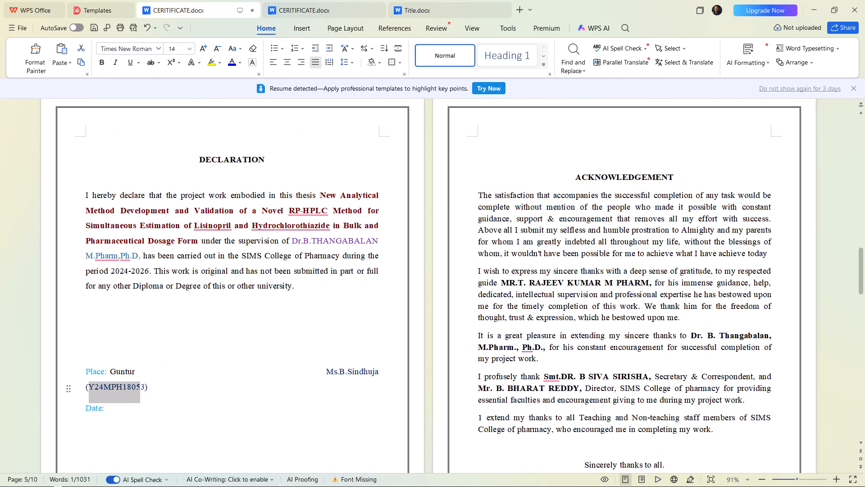
left_click_drag(141, 387, 144, 387)
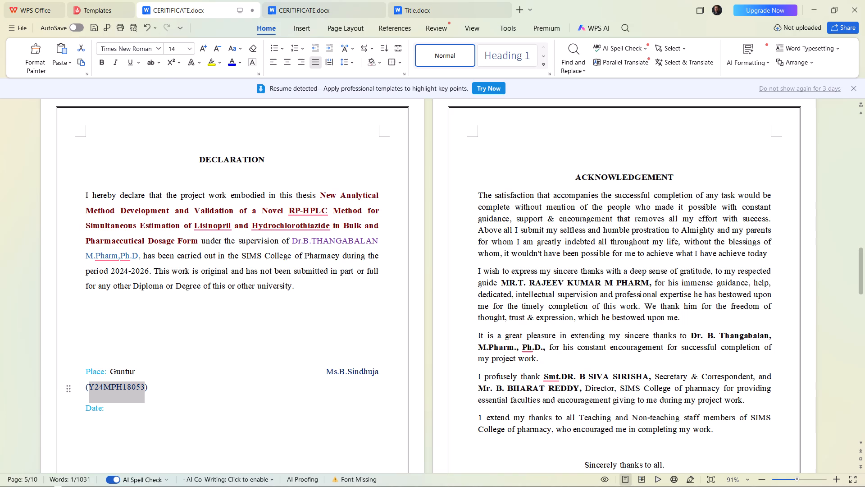
key("super+v")
left_click(744, 359)
key("ctrl+v")
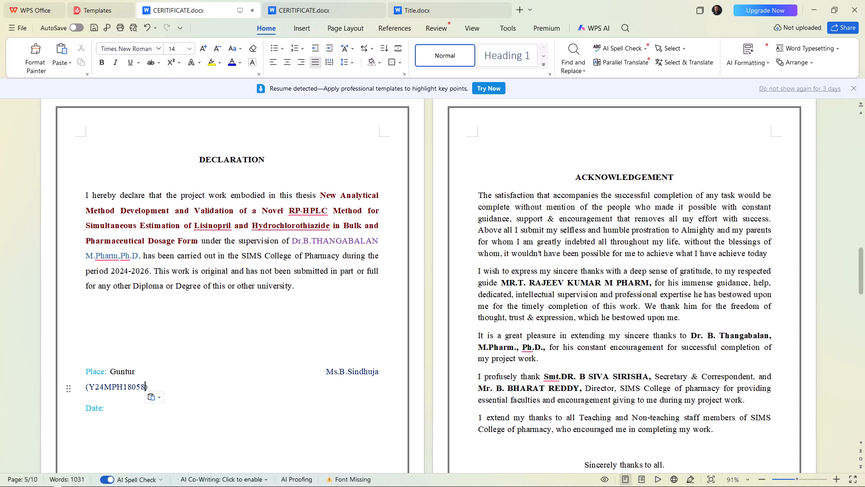
Shift the registration number on the declaration page across with spaces so it sits on one line beneath the student's name.
left_click(86, 390)
key("Tab")
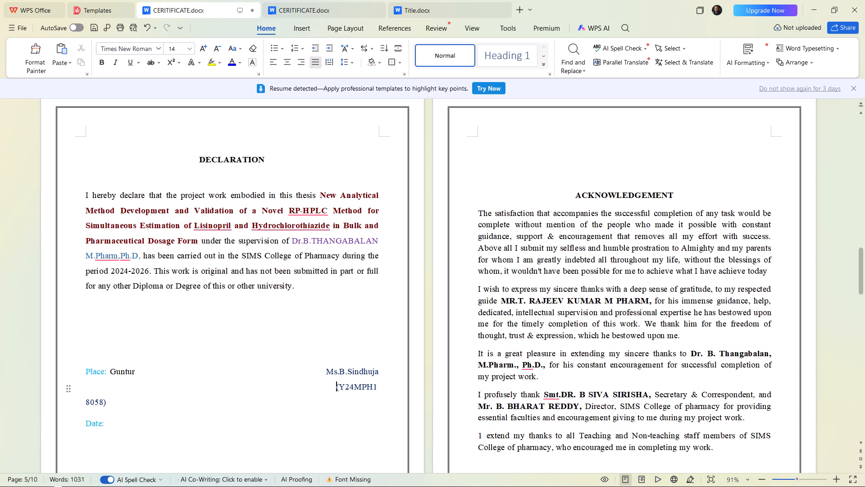
key("BackSpace")
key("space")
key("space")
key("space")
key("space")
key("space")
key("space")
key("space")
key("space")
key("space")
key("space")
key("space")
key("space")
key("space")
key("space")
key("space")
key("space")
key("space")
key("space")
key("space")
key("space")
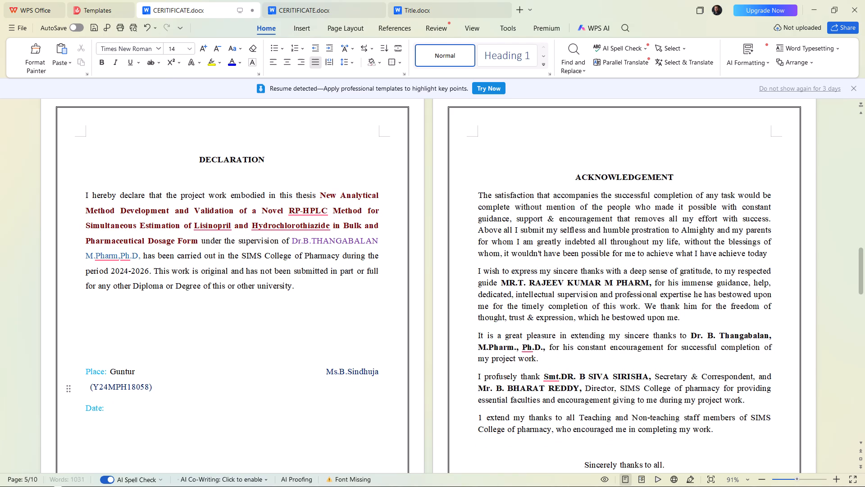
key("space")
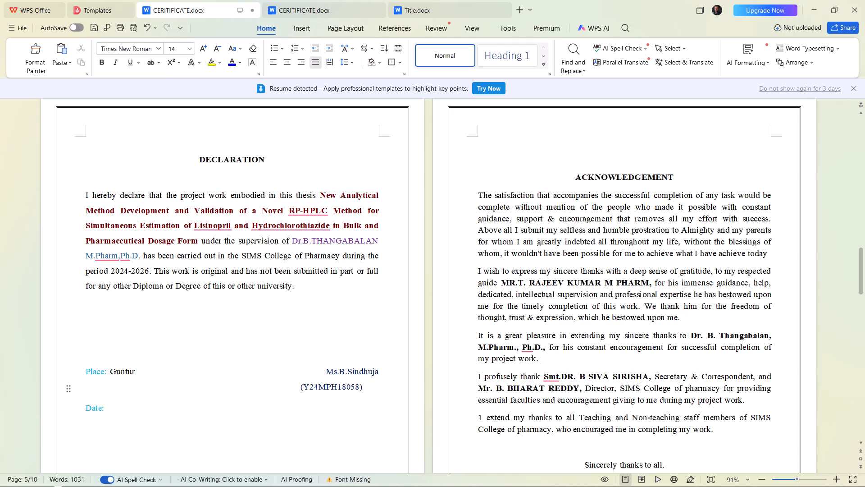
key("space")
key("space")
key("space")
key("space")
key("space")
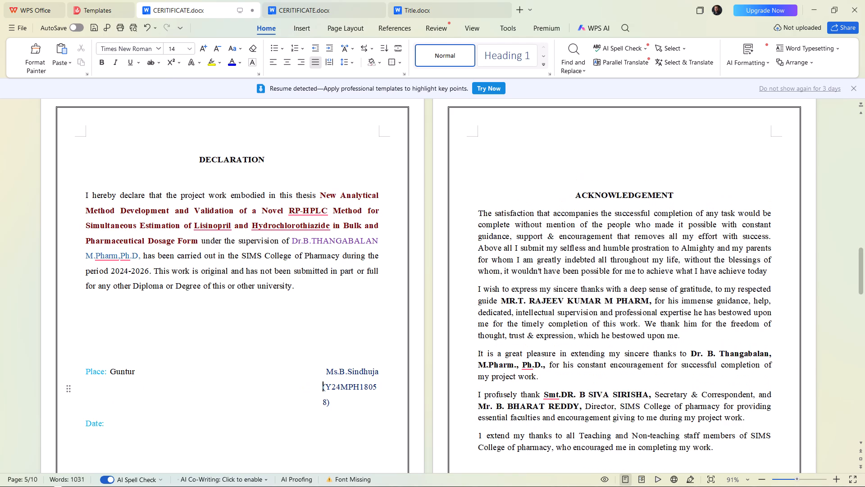
key("BackSpace")
key("ctrl+z")
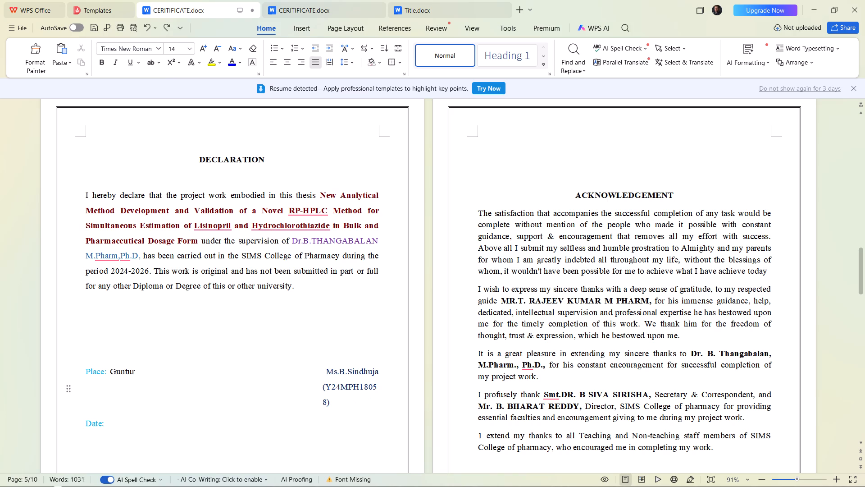
key("ctrl+z")
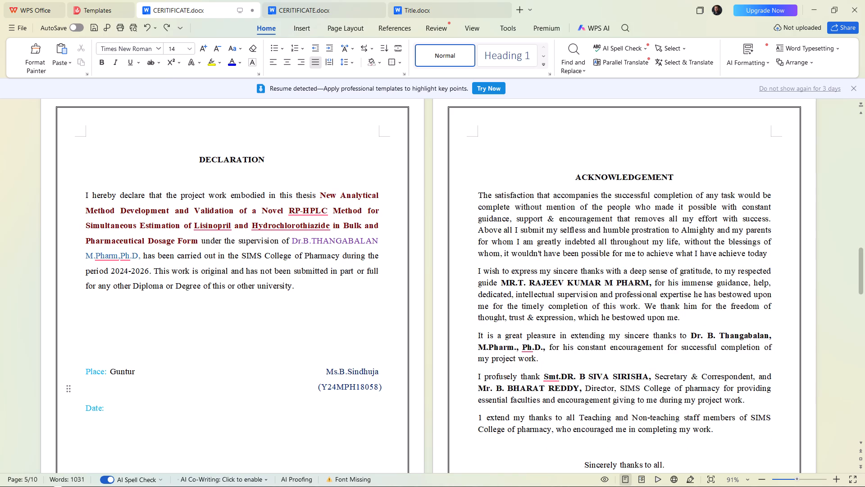
Replace the student's name after "Ms." in the declaration's signature block with the name used in the certificates.
left_click(324, 372)
key("Right")
key("BackSpace")
key("Right")
key("Right")
key("Right")
key("Right")
key("Right")
key("Right")
key("Right")
key("Right")
key("Right")
key("Right")
key("Right")
key("Right")
key("Right")
key("BackSpace")
key("BackSpace")
key("BackSpace")
key("BackSpace")
key("BackSpace")
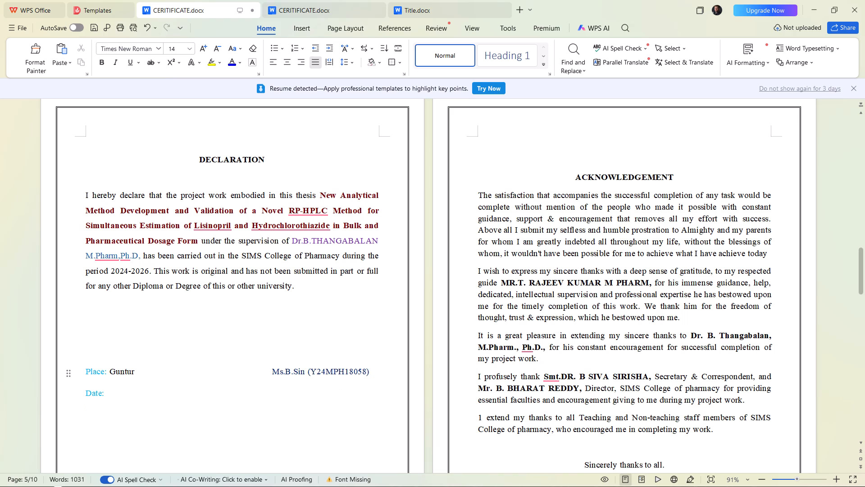
key("BackSpace")
key("BackSpace")
key("BackSpace")
key("BackSpace")
key("BackSpace")
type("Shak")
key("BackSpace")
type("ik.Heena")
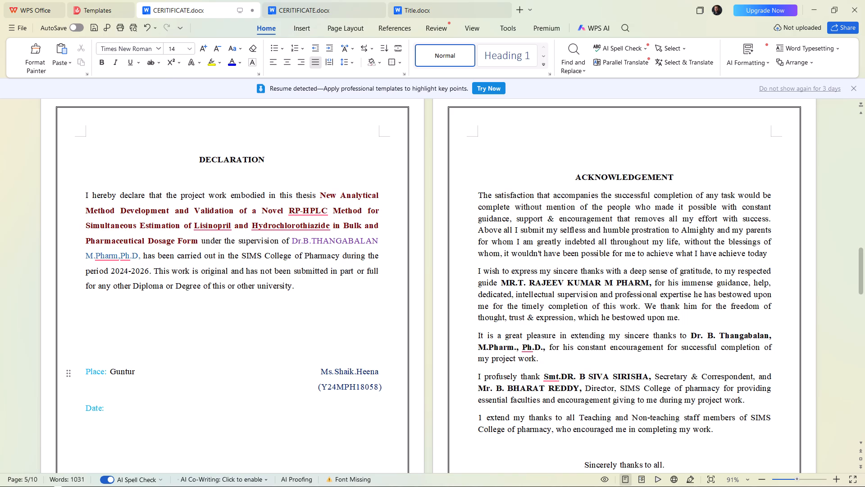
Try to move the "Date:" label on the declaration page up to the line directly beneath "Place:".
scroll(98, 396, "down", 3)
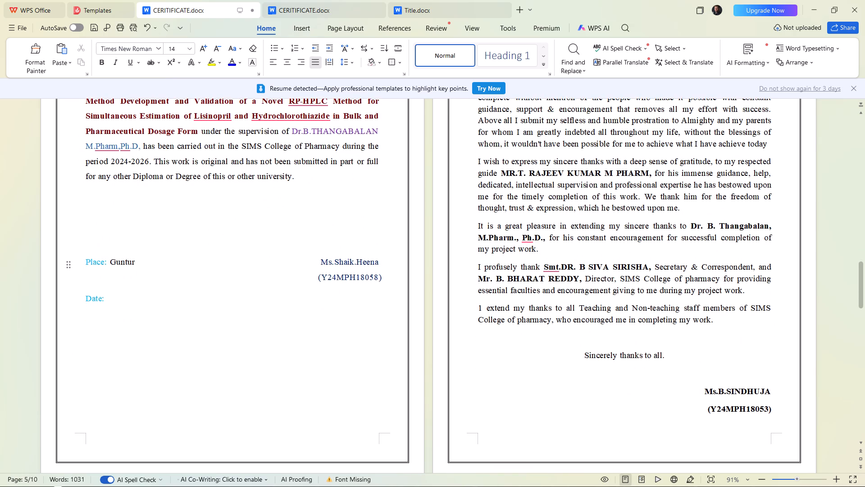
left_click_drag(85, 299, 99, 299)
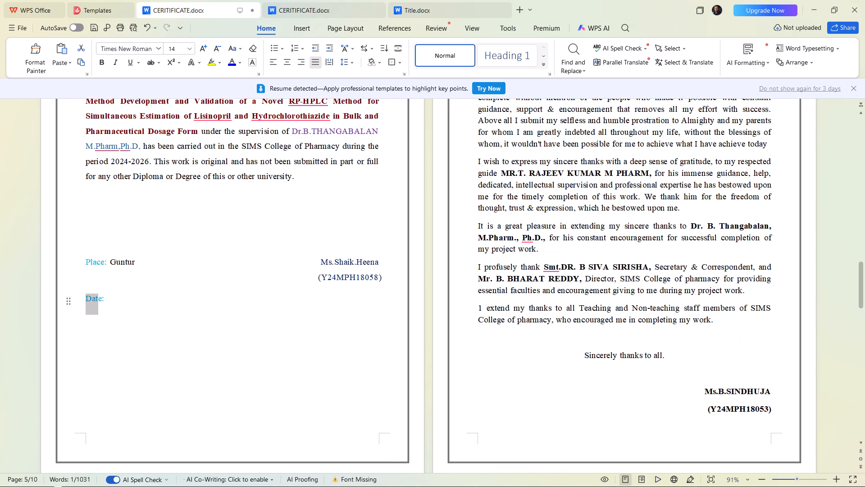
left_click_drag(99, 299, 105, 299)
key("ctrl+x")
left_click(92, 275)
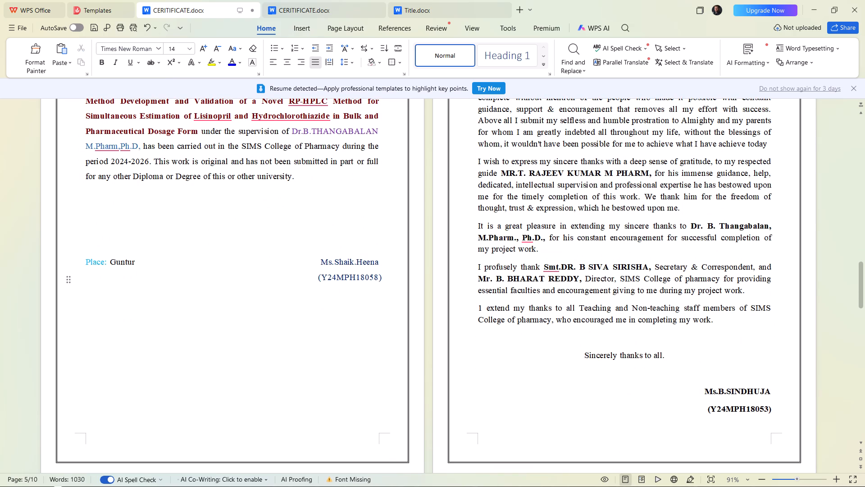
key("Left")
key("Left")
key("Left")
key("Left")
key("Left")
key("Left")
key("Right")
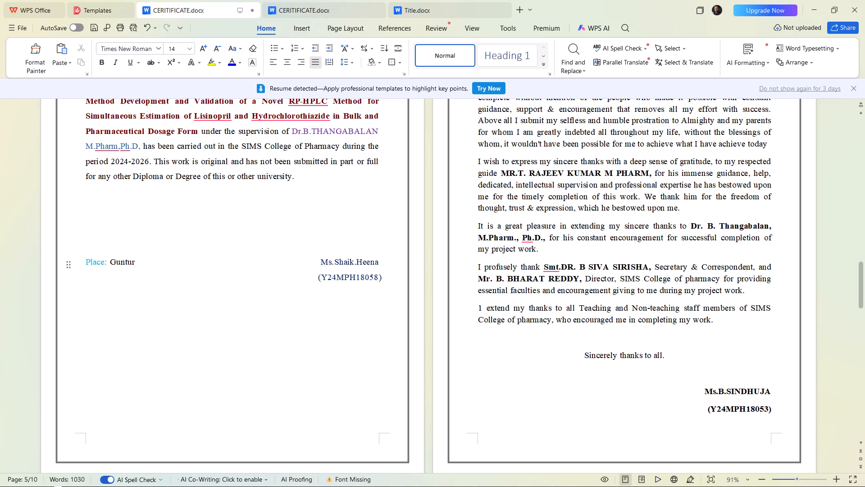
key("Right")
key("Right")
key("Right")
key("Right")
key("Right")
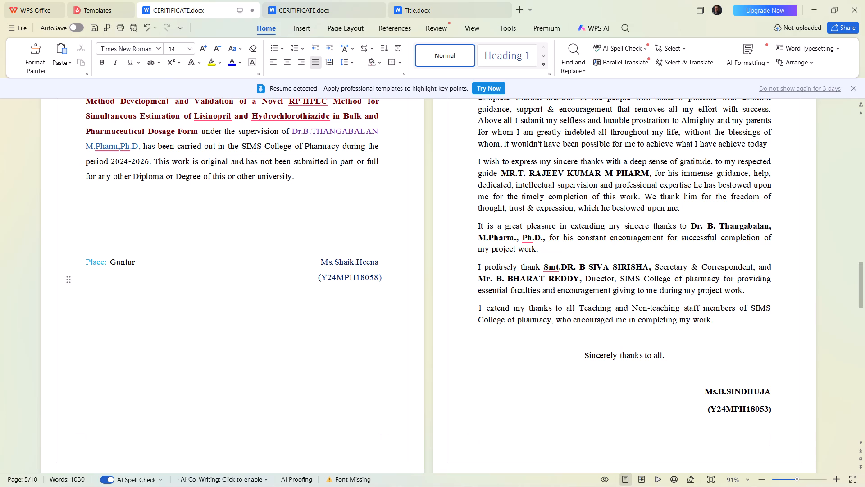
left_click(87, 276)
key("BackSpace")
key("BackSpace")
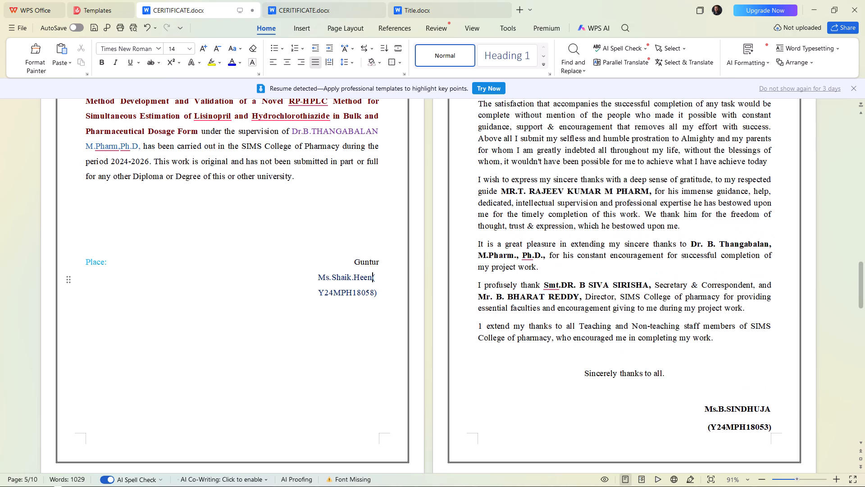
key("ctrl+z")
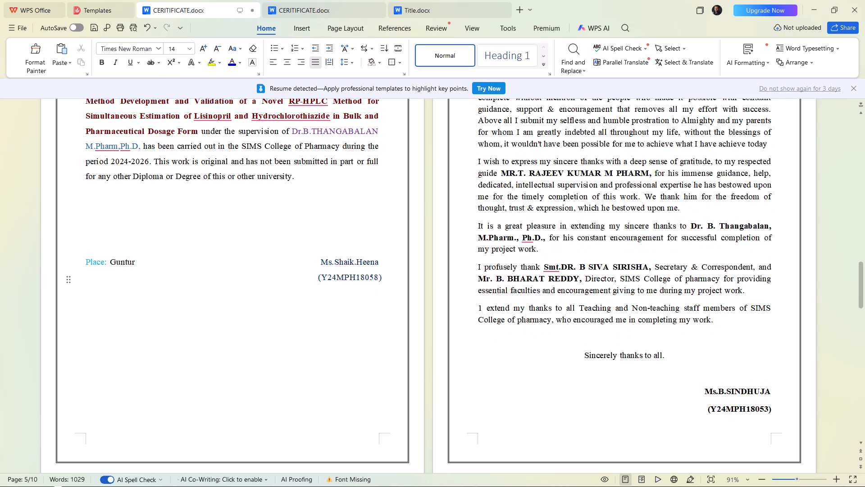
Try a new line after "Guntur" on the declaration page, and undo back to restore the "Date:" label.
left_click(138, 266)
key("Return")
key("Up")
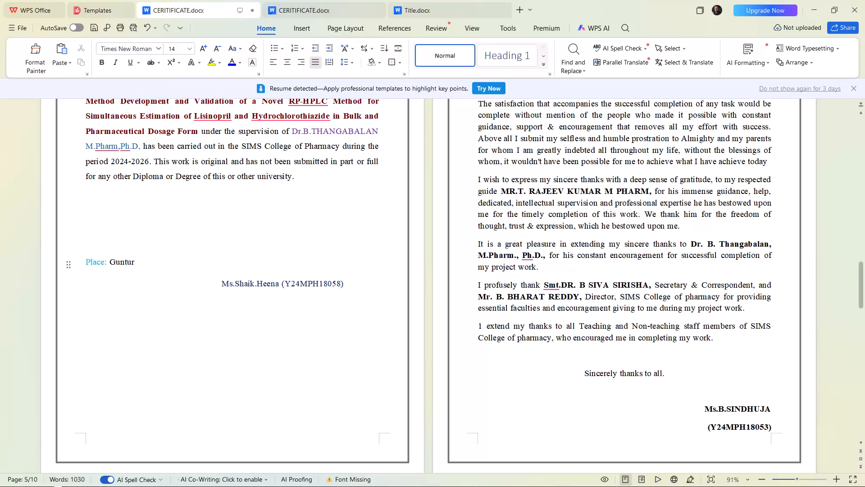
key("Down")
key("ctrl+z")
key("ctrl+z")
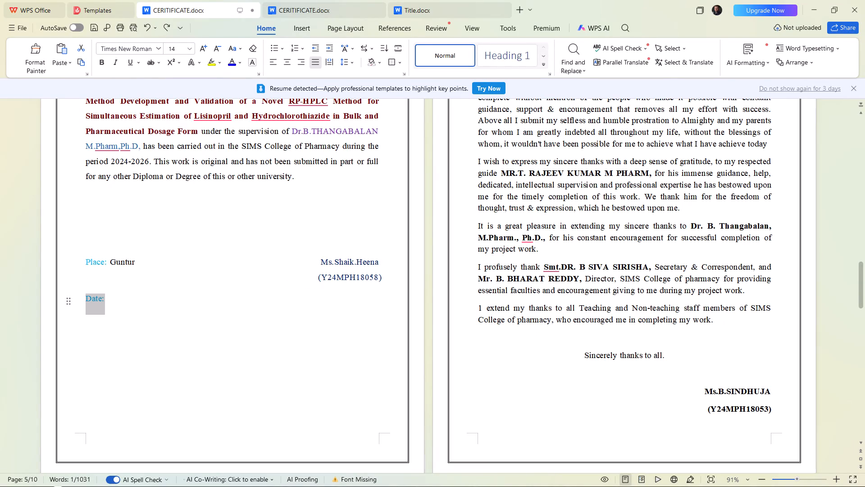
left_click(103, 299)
Review the pages from the title page and certificates to the introduction, comparing the declaration and acknowledgement with the certificates.
scroll(174, 335, "up", 1)
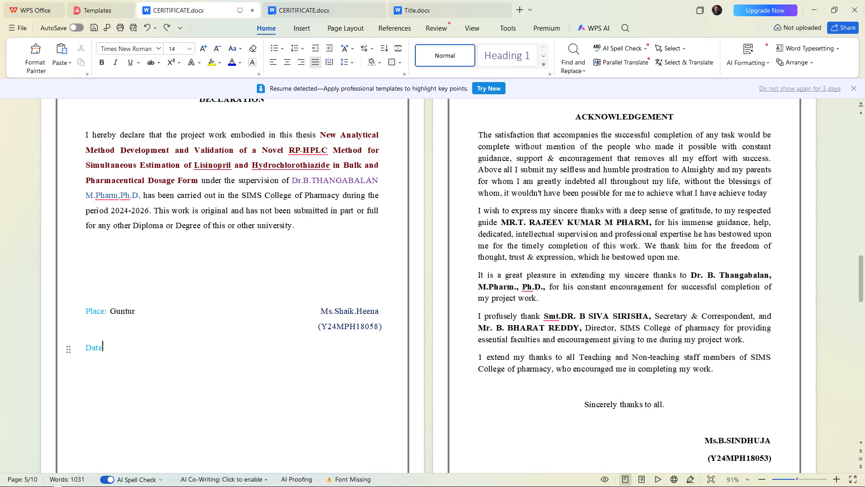
scroll(174, 335, "up", 2)
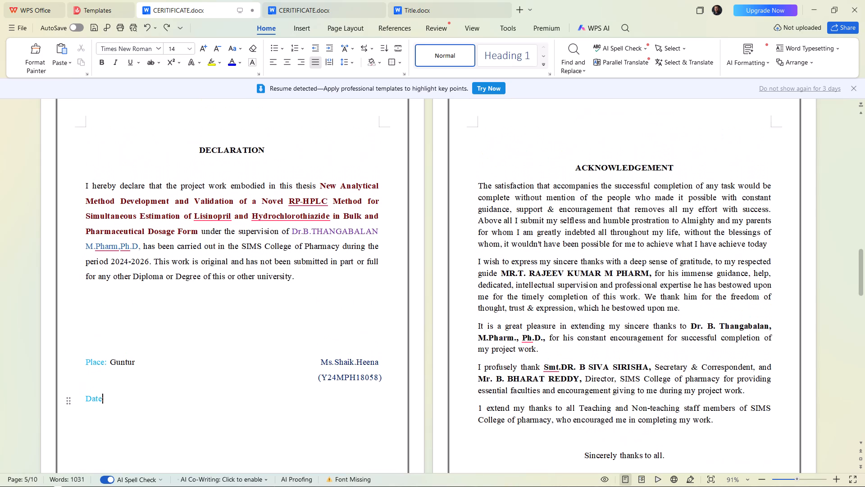
scroll(174, 335, "up", 6)
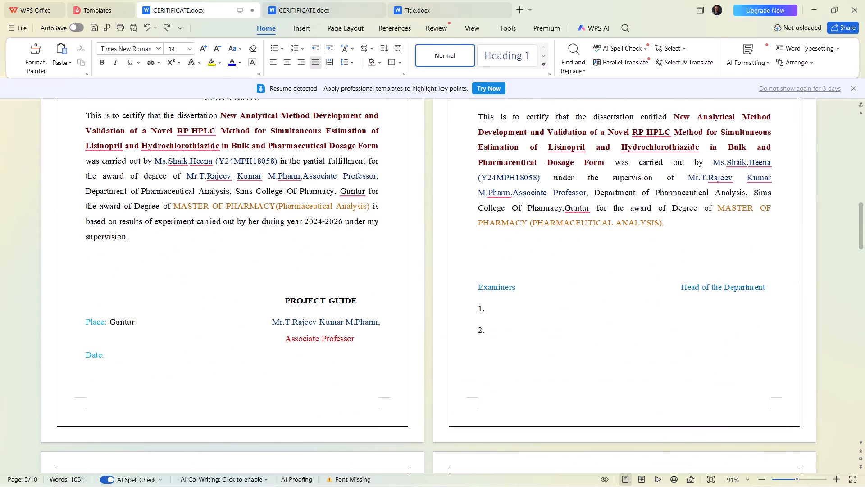
scroll(174, 335, "up", 6)
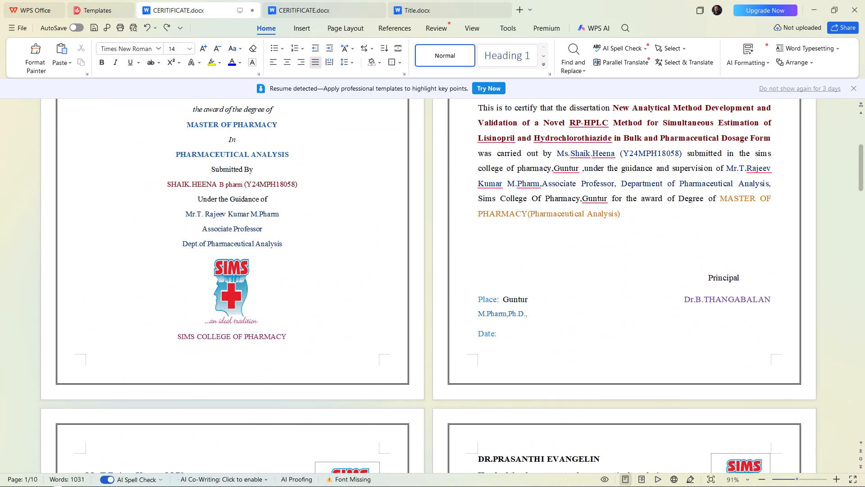
scroll(174, 335, "up", 2)
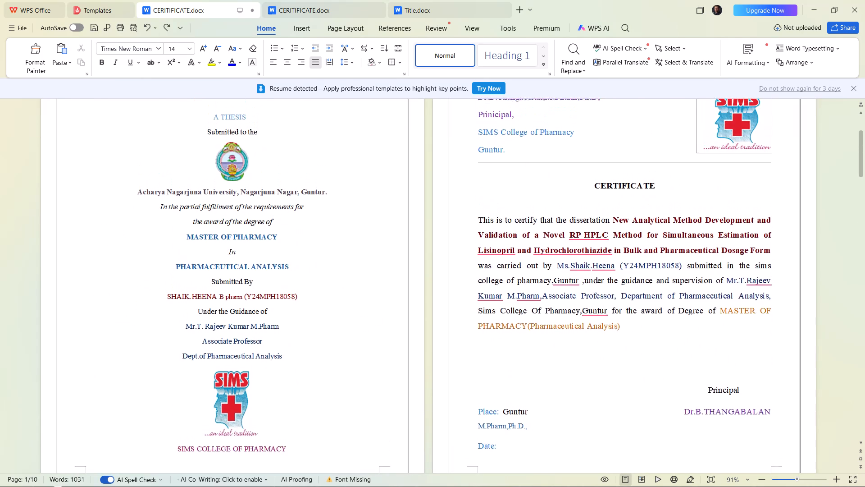
scroll(174, 335, "up", 2)
scroll(174, 335, "down", 5)
scroll(174, 335, "up", 1)
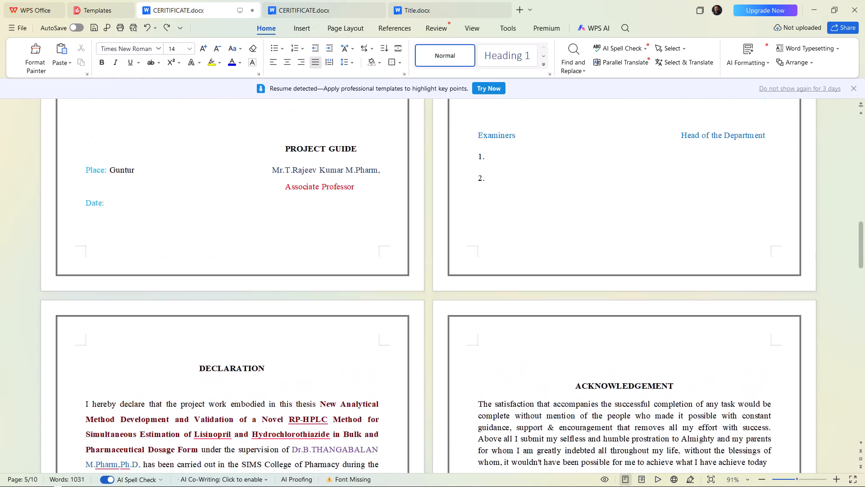
scroll(174, 335, "up", 3)
scroll(174, 335, "down", 3)
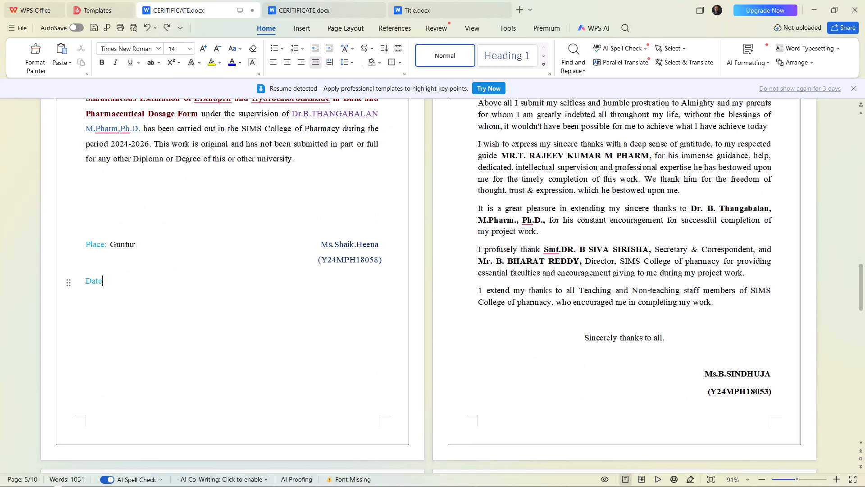
scroll(174, 335, "up", 2)
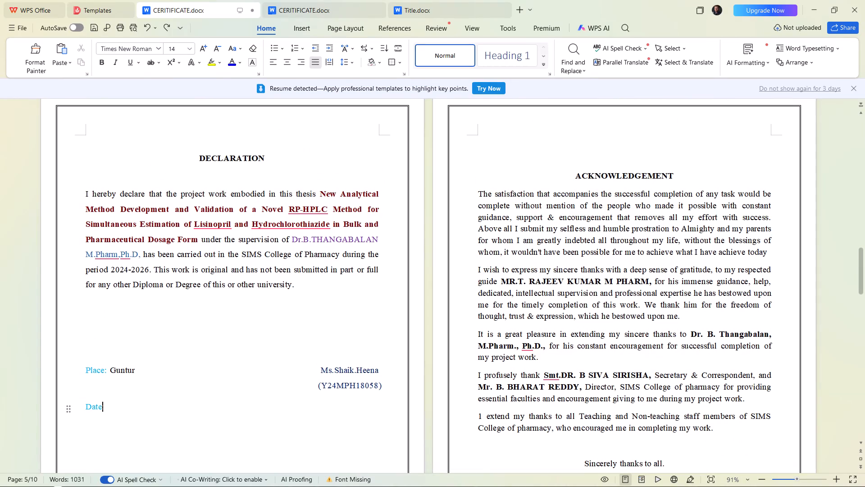
scroll(174, 335, "up", 1)
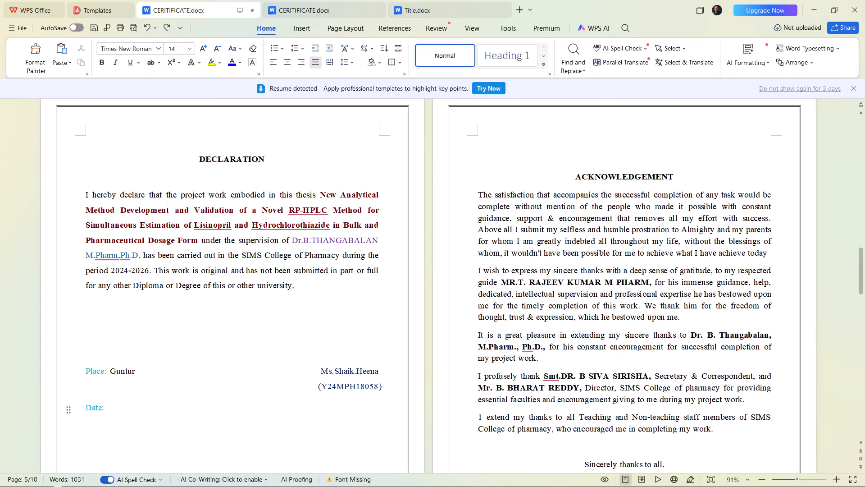
scroll(174, 335, "down", 2)
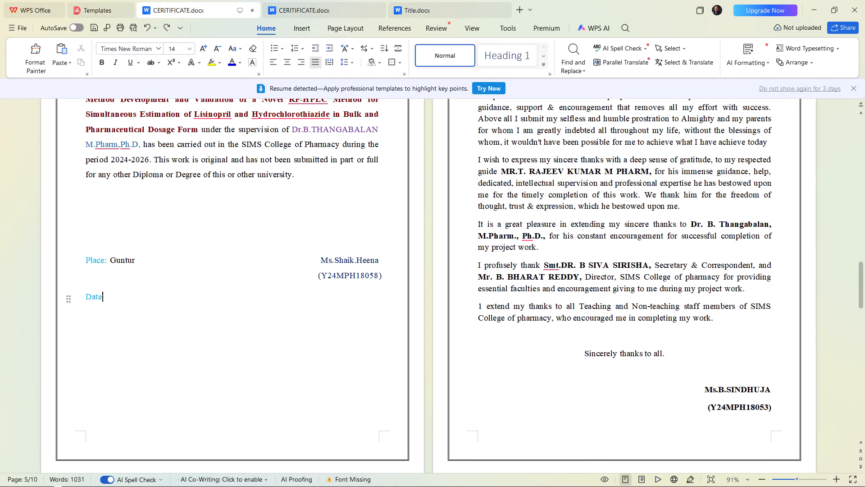
scroll(174, 335, "down", 3)
scroll(302, 359, "down", 3)
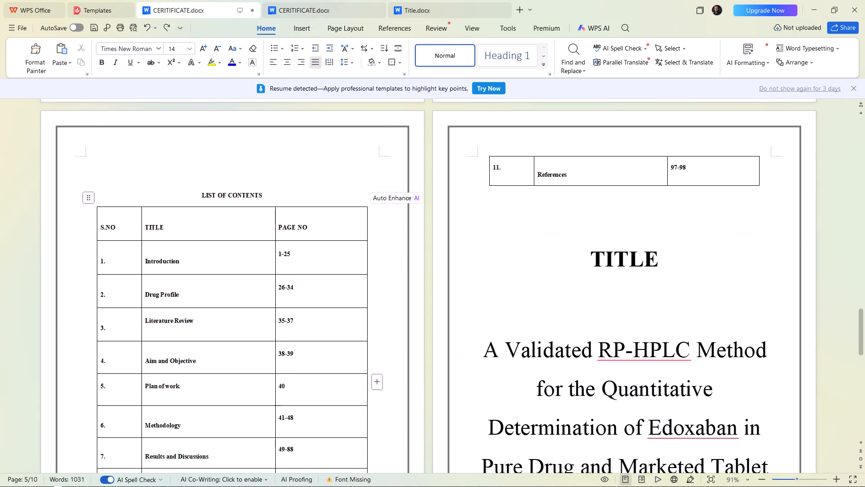
scroll(302, 359, "down", 7)
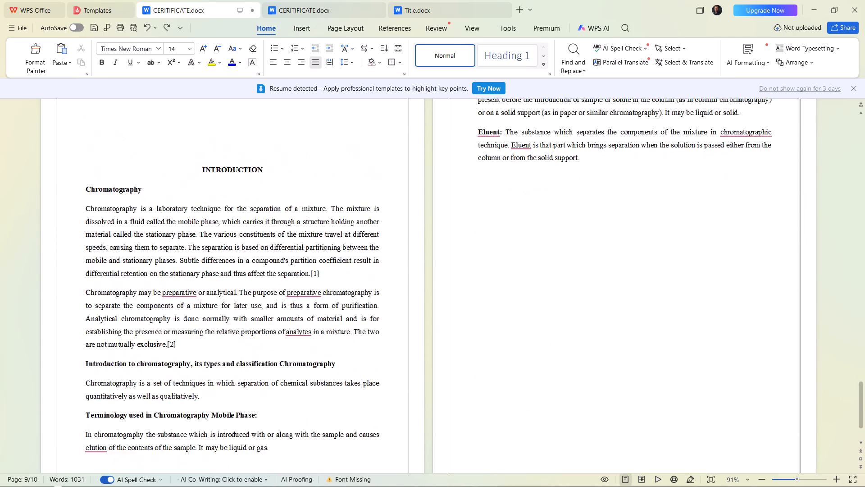
scroll(302, 359, "up", 16)
scroll(302, 359, "down", 2)
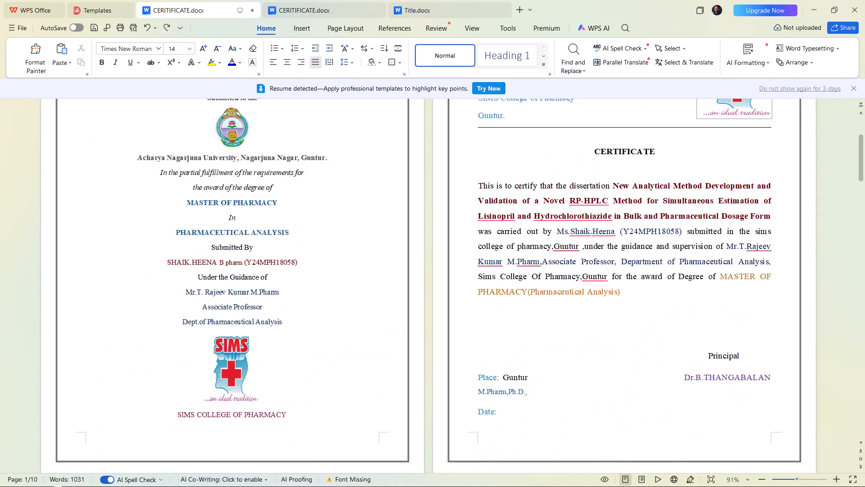
scroll(302, 359, "down", 3)
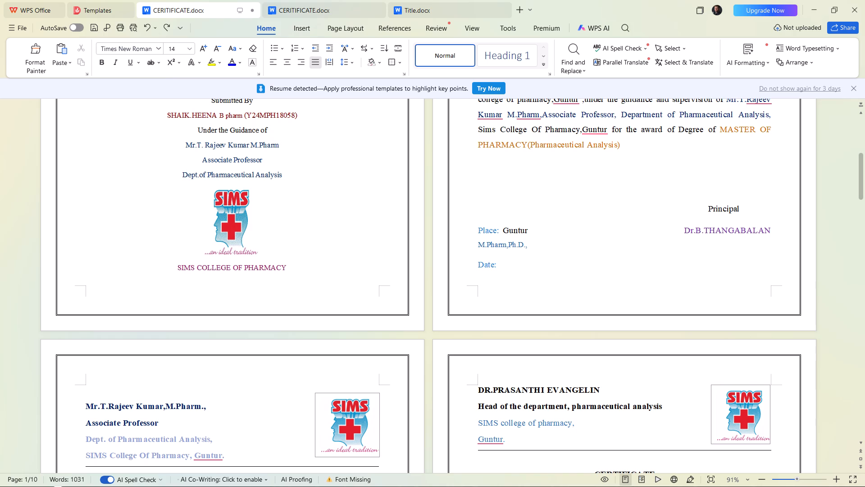
scroll(302, 359, "down", 12)
scroll(302, 359, "up", 6)
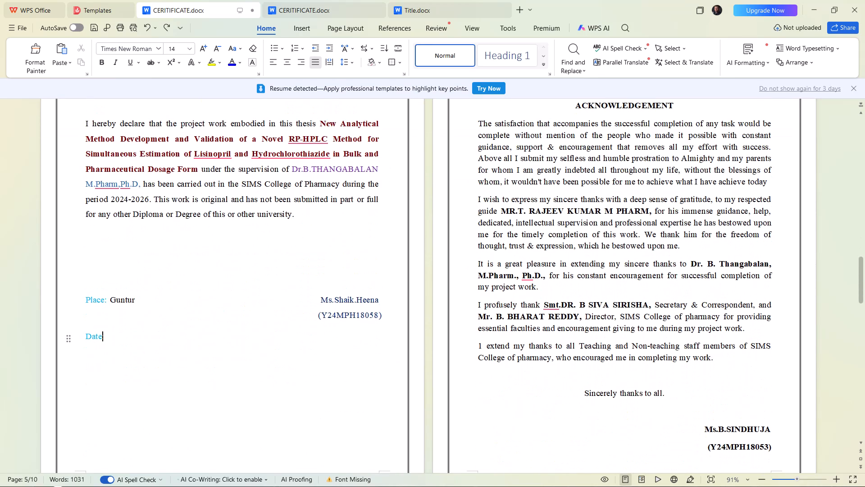
scroll(302, 359, "up", 1)
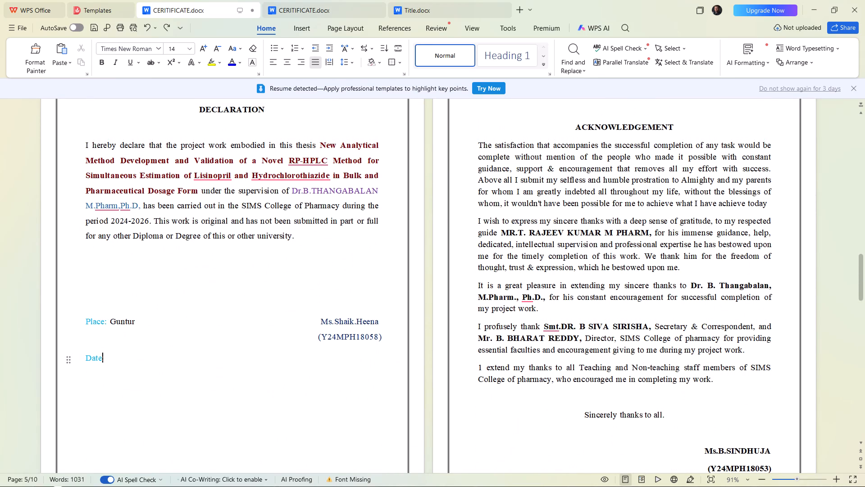
scroll(302, 359, "up", 1)
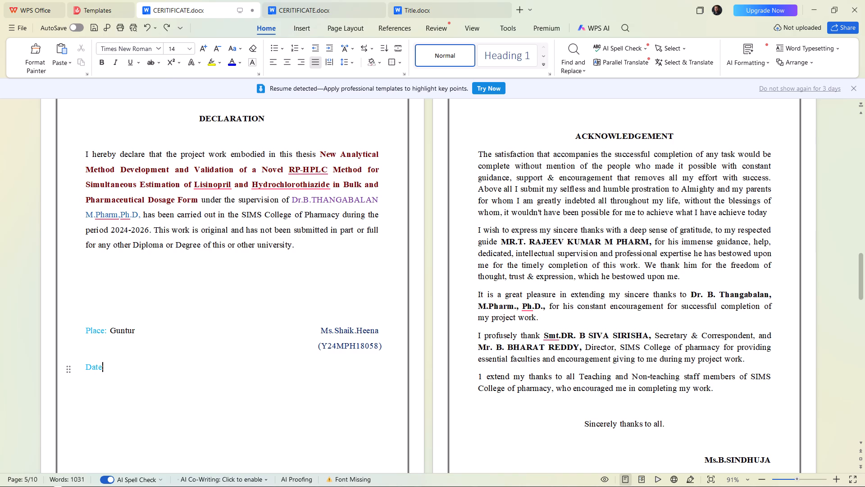
Delete the full stop after "M.Pharm" in the acknowledgement paragraph that thanks the principal.
scroll(599, 262, "down", 2)
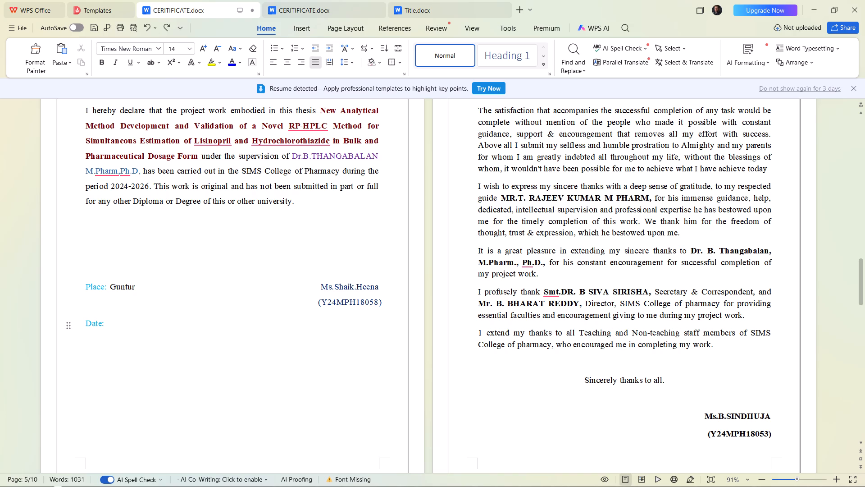
left_click(515, 261)
key("Right")
key("BackSpace")
Replace the student's name after "Ms." in the acknowledgement's signature block with the name used on the declaration page.
scroll(590, 310, "down", 2)
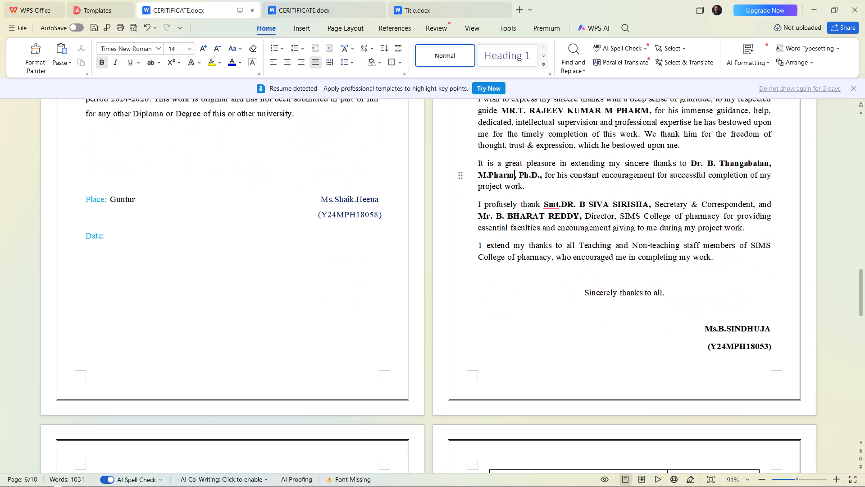
left_click(769, 327)
key("BackSpace")
key("BackSpace")
key("BackSpace")
key("BackSpace")
key("BackSpace")
key("BackSpace")
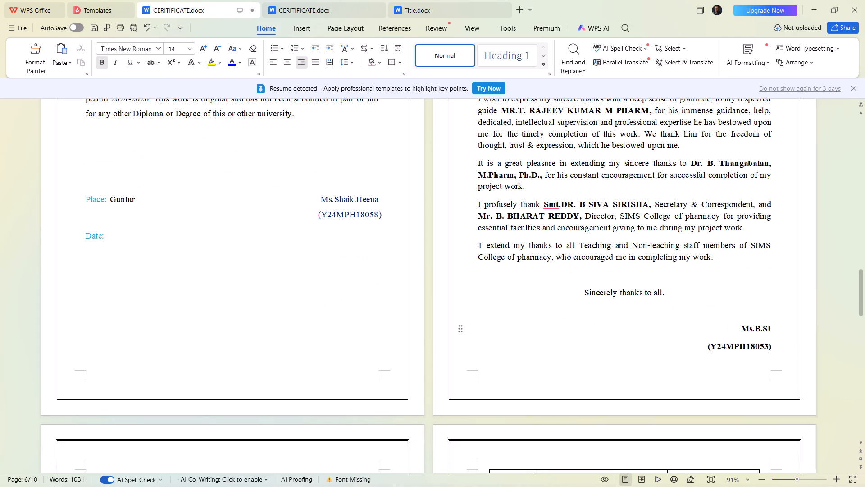
key("BackSpace")
key("BackSpace")
key("BackSpace")
key("BackSpace")
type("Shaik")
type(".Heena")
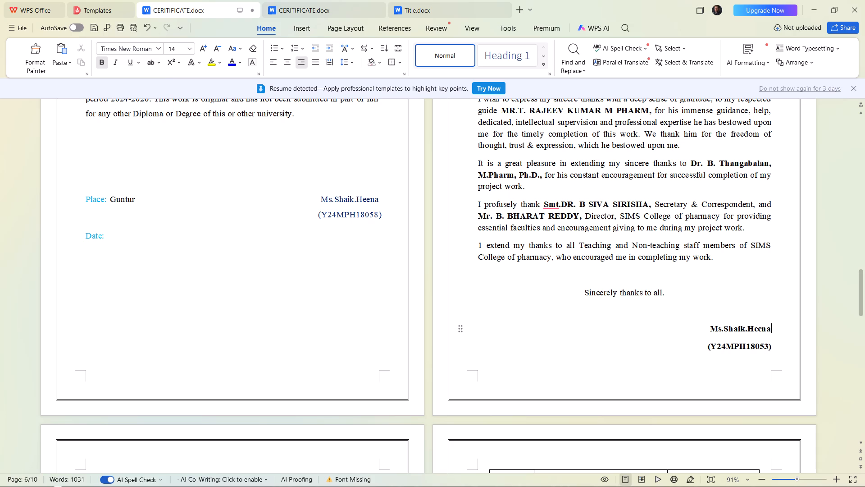
Replace the registration number in the acknowledgement's signature block with the one on the declaration page, matching the surrounding bold formatting.
left_click_drag(712, 348, 765, 348)
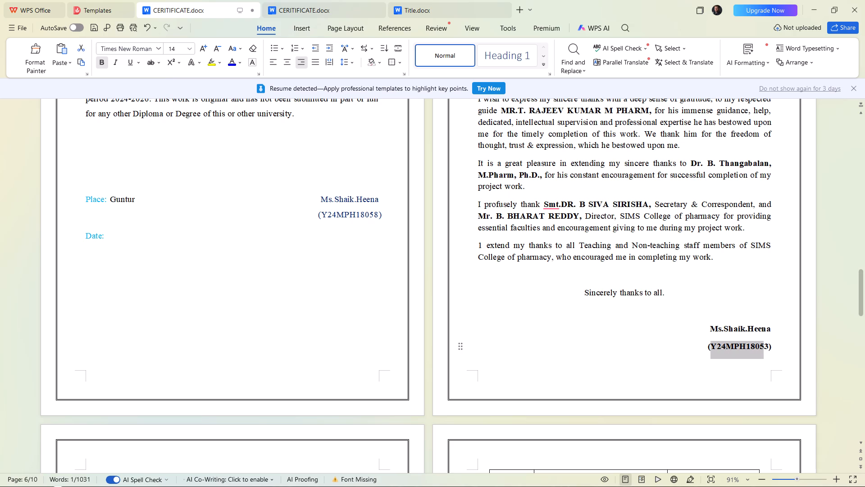
left_click_drag(765, 348, 768, 348)
key("super+v")
left_click(745, 400)
key("ctrl+v")
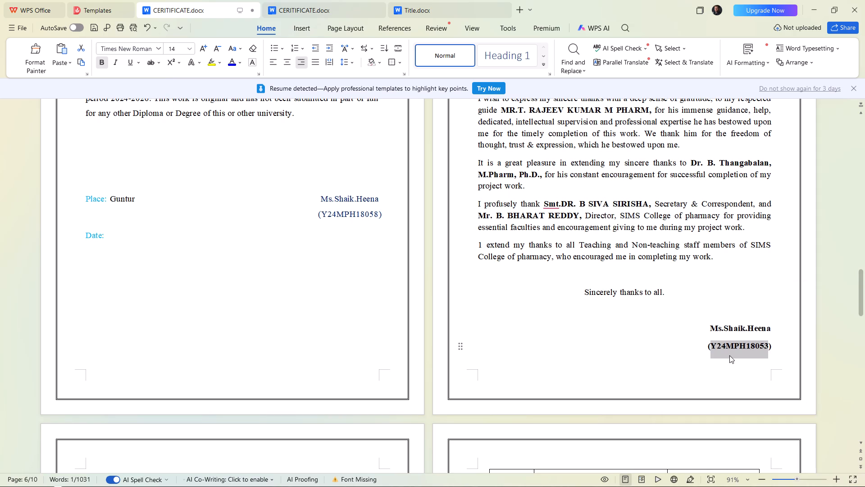
key("super+v")
left_click(730, 396)
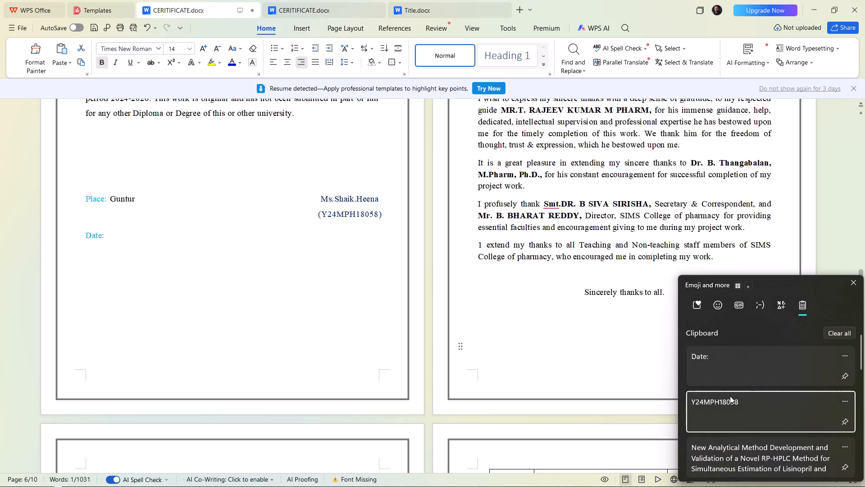
key("ctrl+v")
left_click(765, 350)
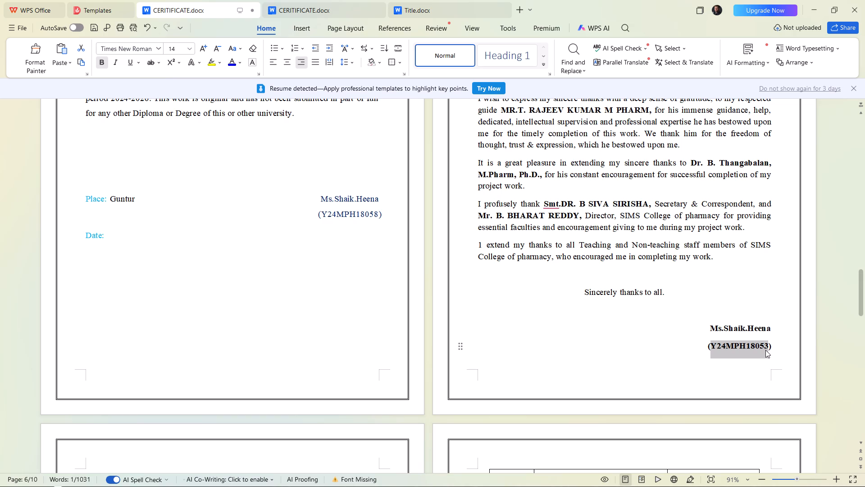
double_click(751, 348)
key("super+v")
left_click(752, 402)
key("ctrl+v")
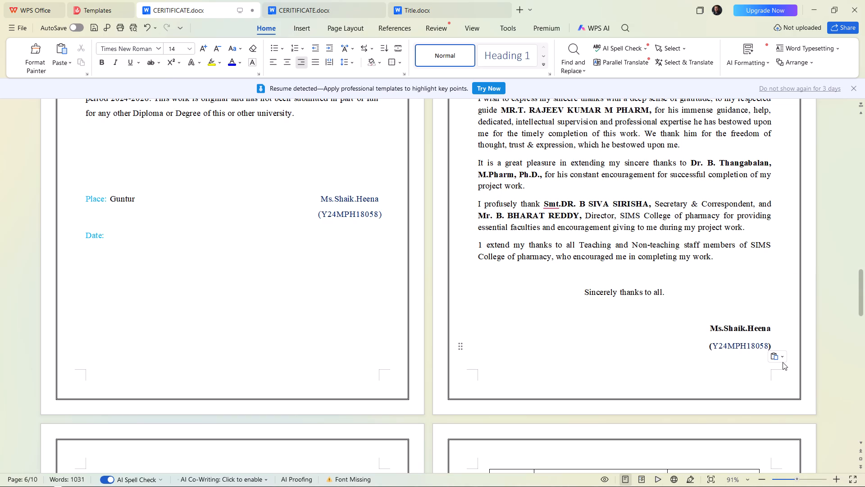
left_click(783, 358)
left_click(752, 391)
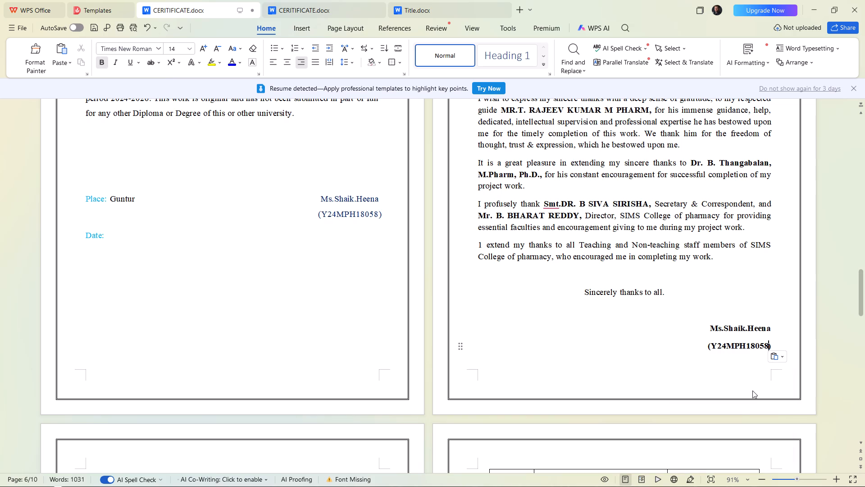
Review the list of contents, the title page after it and the introduction, and return to the start of the document.
scroll(687, 385, "down", 5)
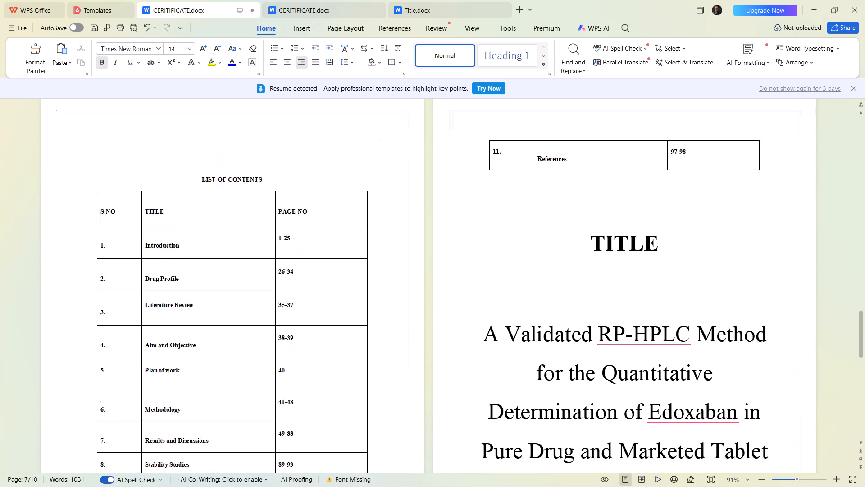
scroll(687, 385, "down", 4)
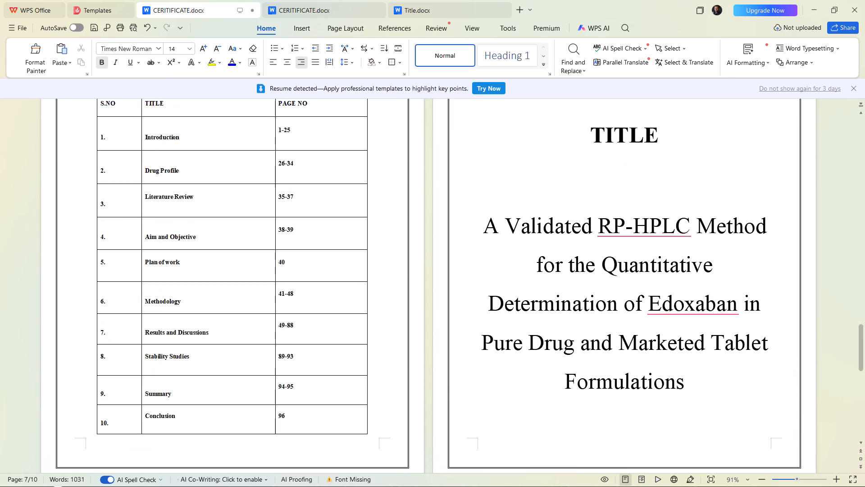
scroll(687, 385, "down", 2)
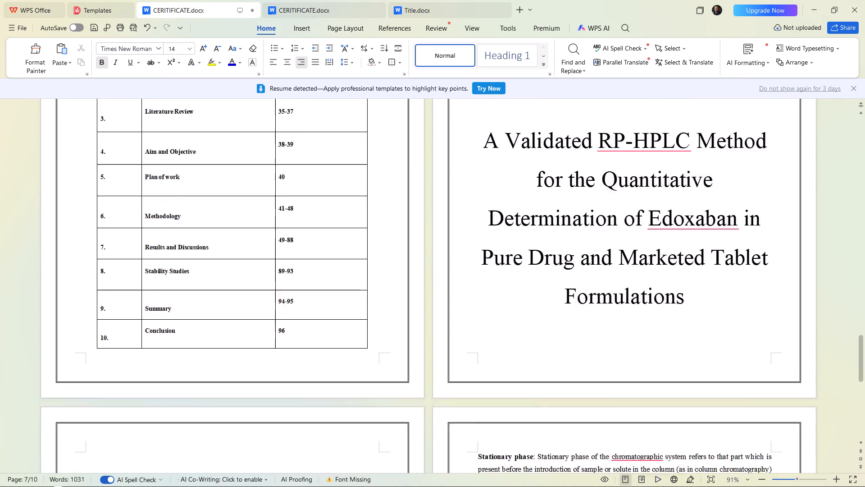
scroll(687, 385, "down", 5)
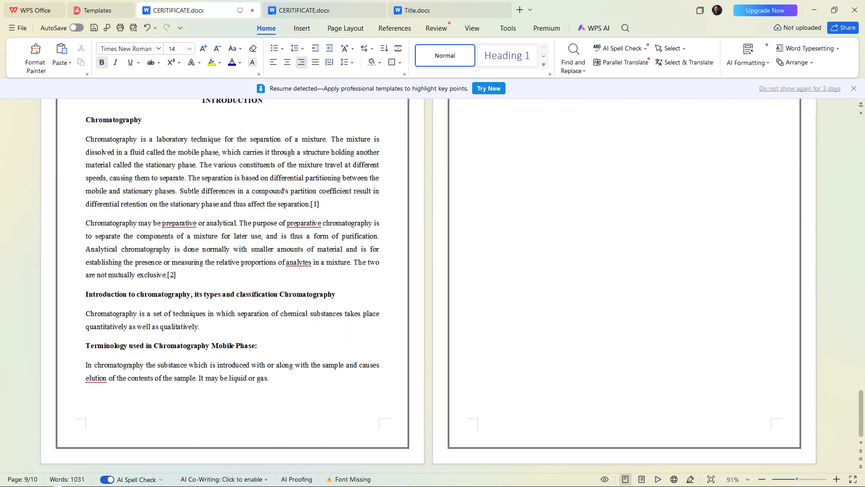
scroll(687, 385, "down", 2)
scroll(687, 385, "up", 20)
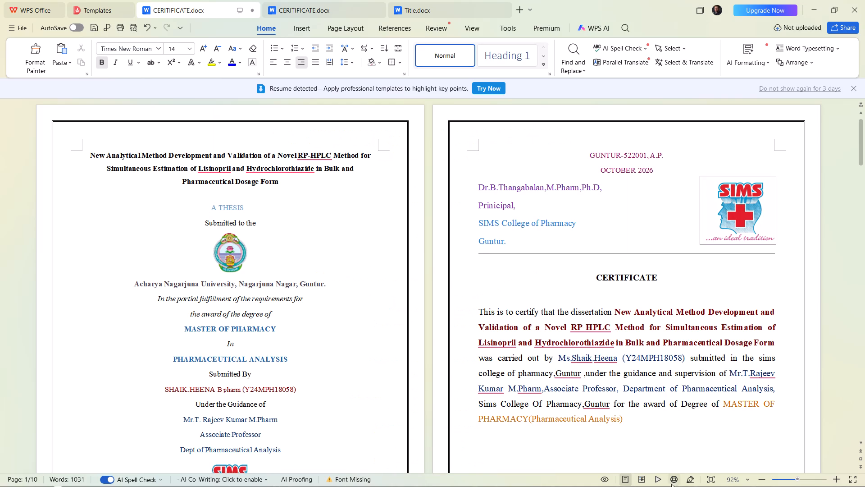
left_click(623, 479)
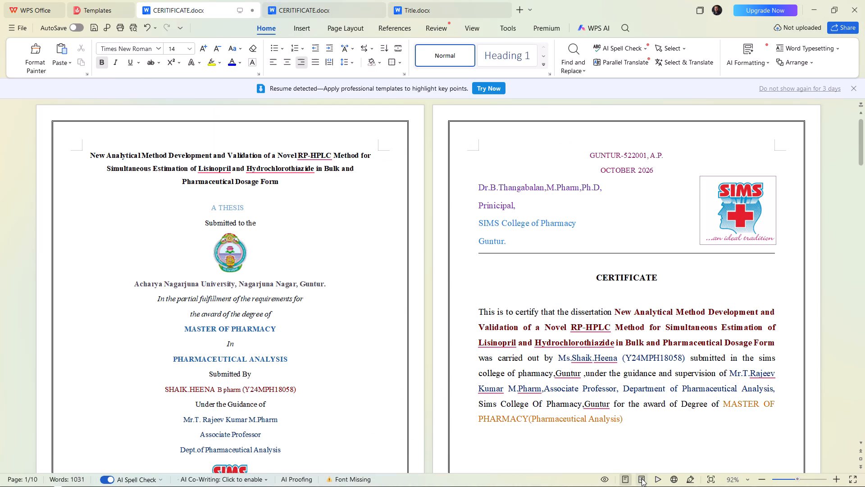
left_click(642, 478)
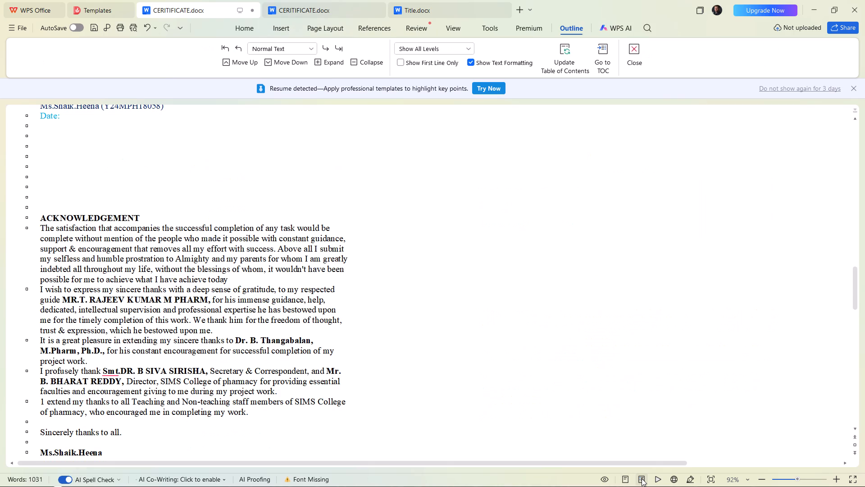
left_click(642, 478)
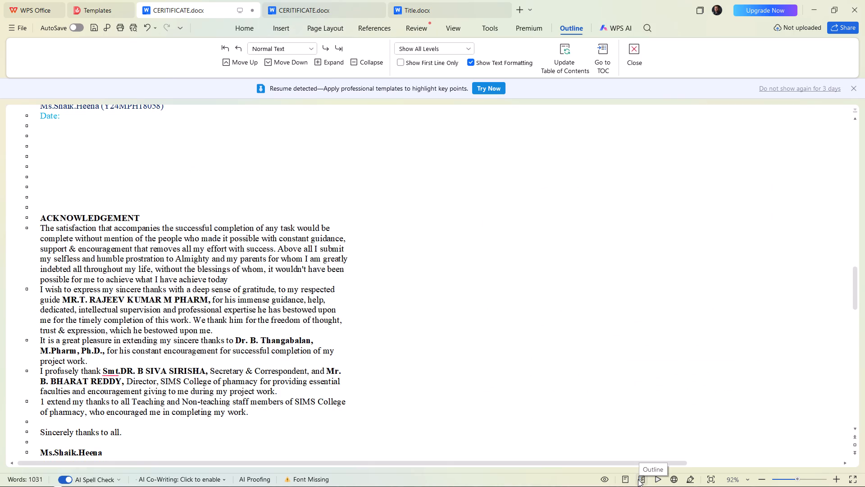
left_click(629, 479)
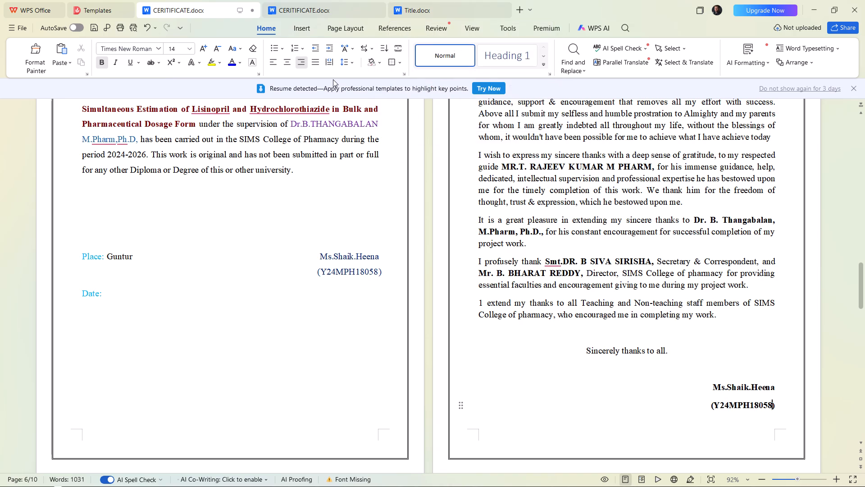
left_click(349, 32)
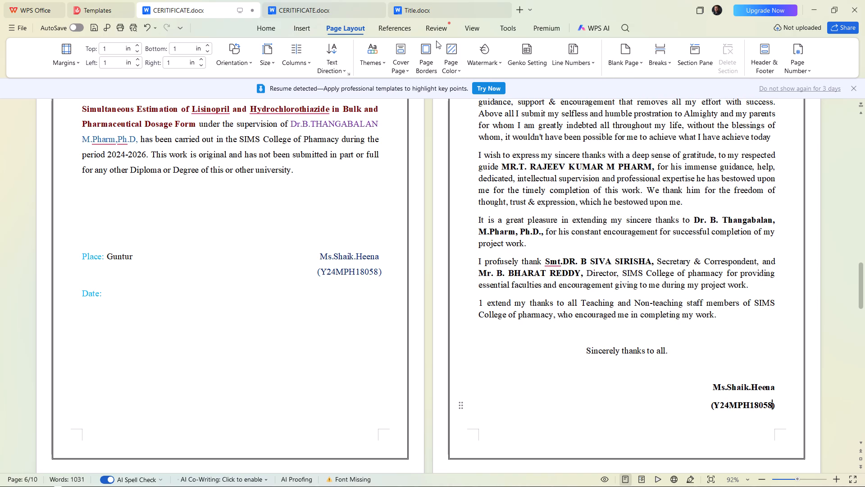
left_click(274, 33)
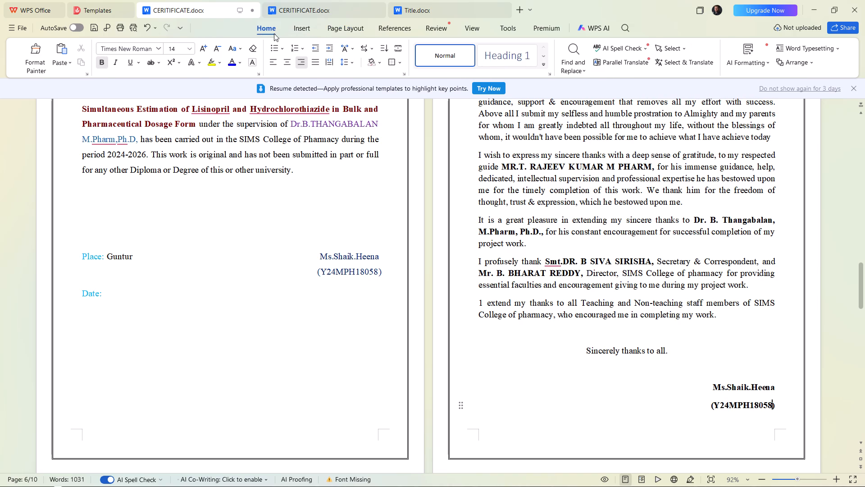
Check the declaration, acknowledgement and certificates for consistent title and student details, going back up to the thesis title page.
scroll(389, 241, "up", 3)
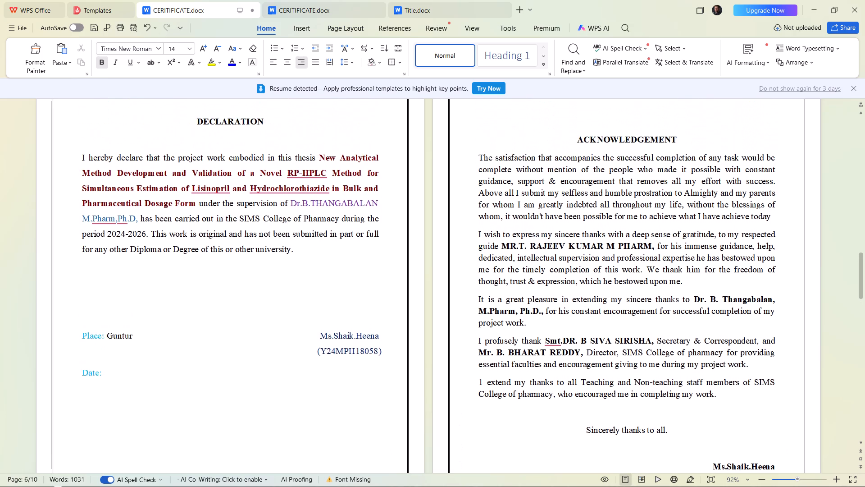
scroll(389, 241, "up", 1)
scroll(389, 241, "down", 1)
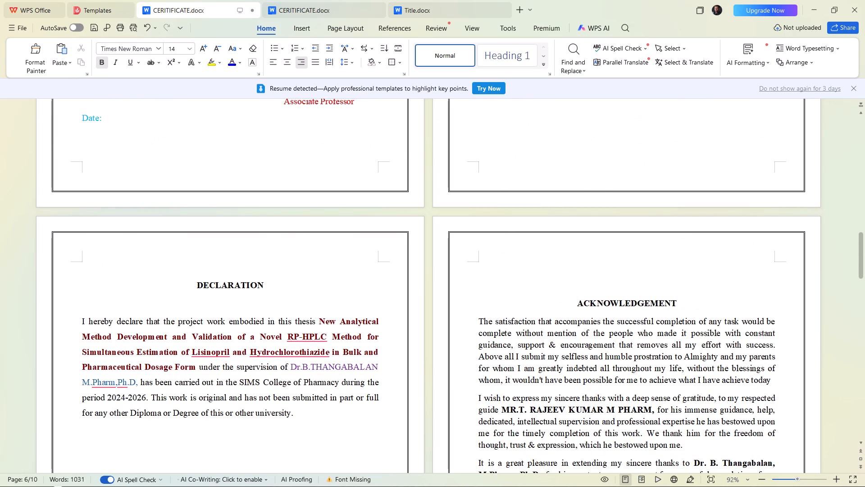
scroll(389, 241, "down", 6)
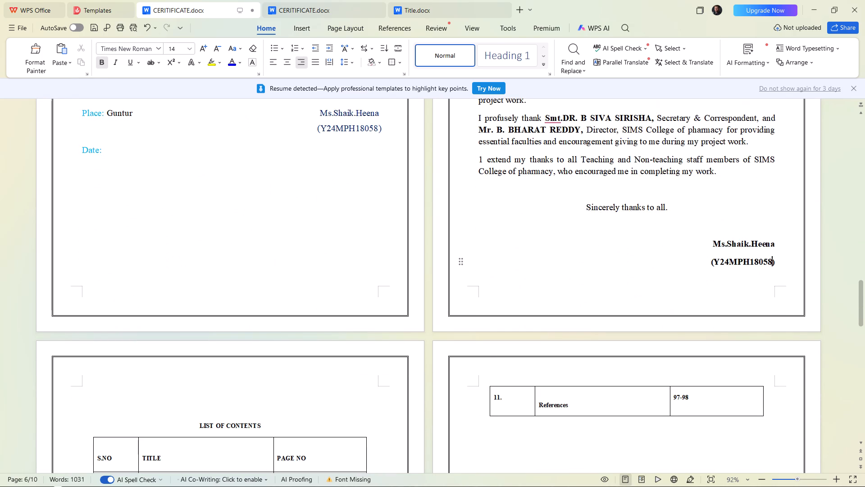
scroll(389, 241, "down", 3)
scroll(389, 241, "up", 3)
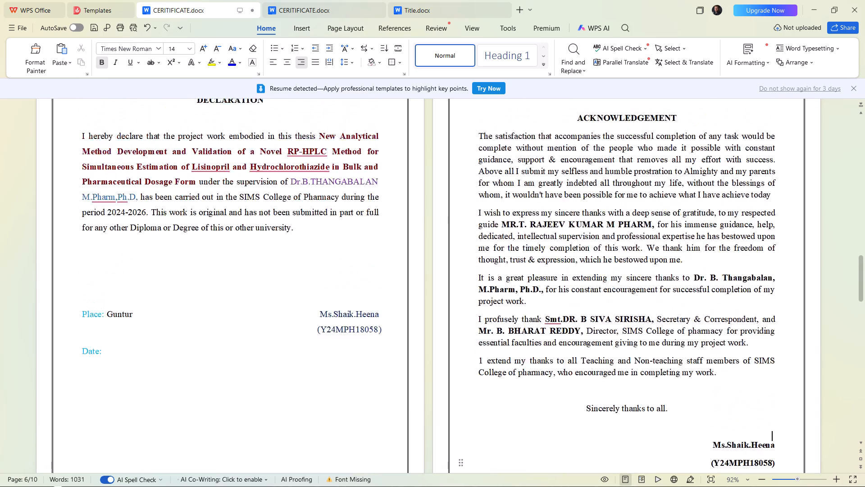
scroll(389, 241, "up", 8)
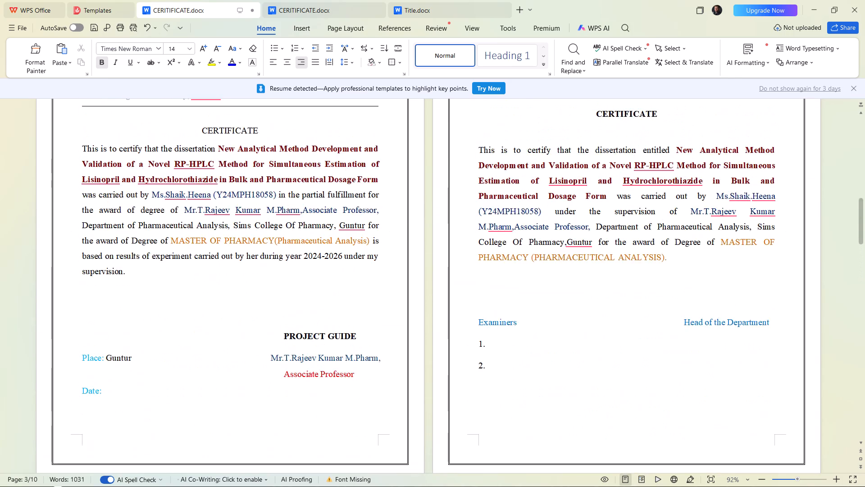
scroll(389, 241, "up", 9)
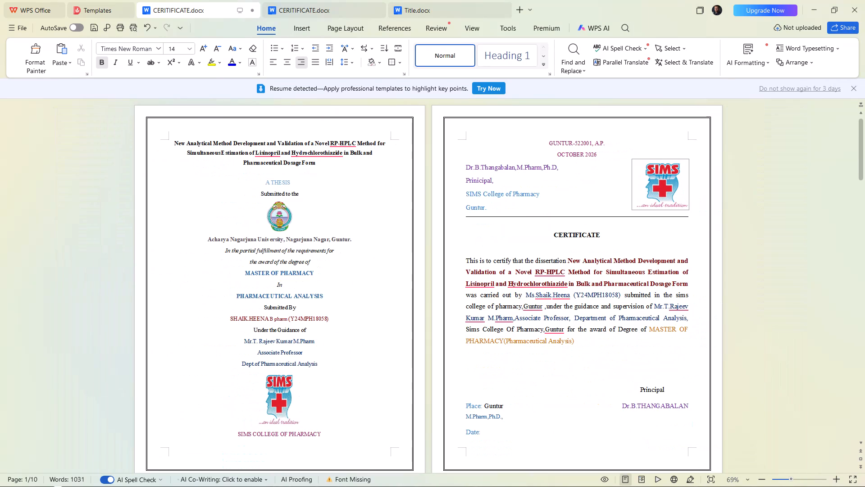
Capture a Snipping Tool screenshot of the thesis title page and the principal's certificate side by side.
scroll(389, 241, "down", 1)
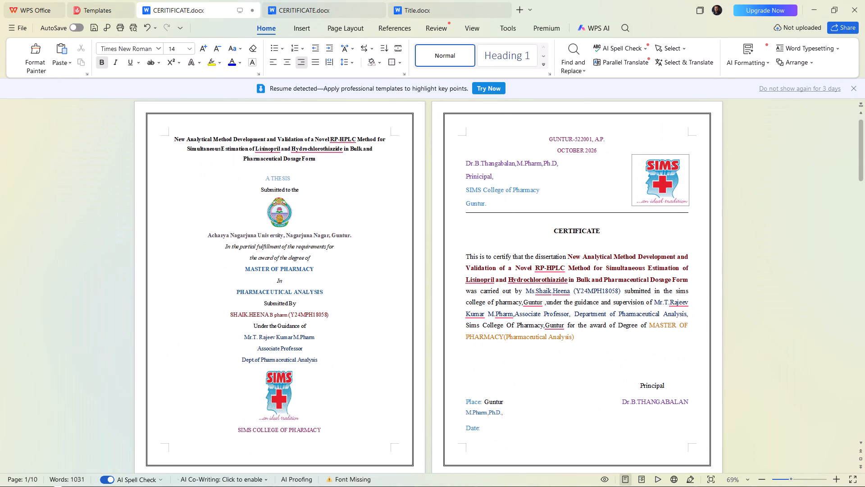
scroll(389, 241, "down", 1)
key("shift+super+s")
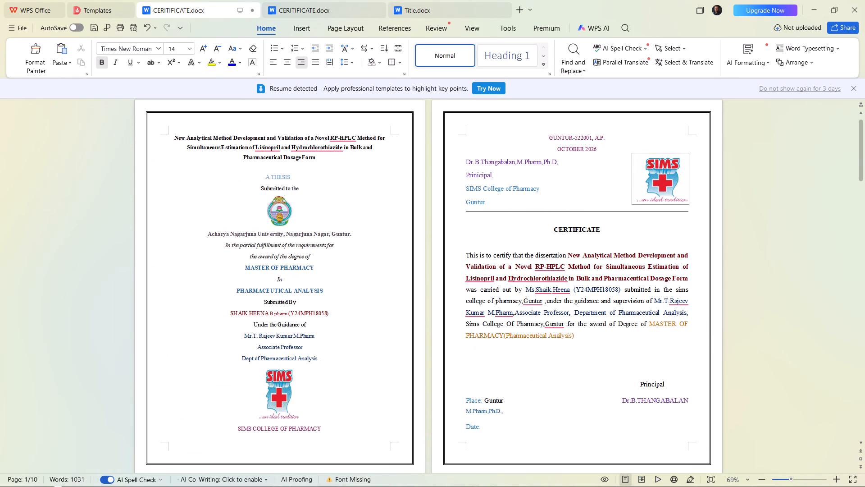
left_click_drag(134, 99, 720, 471)
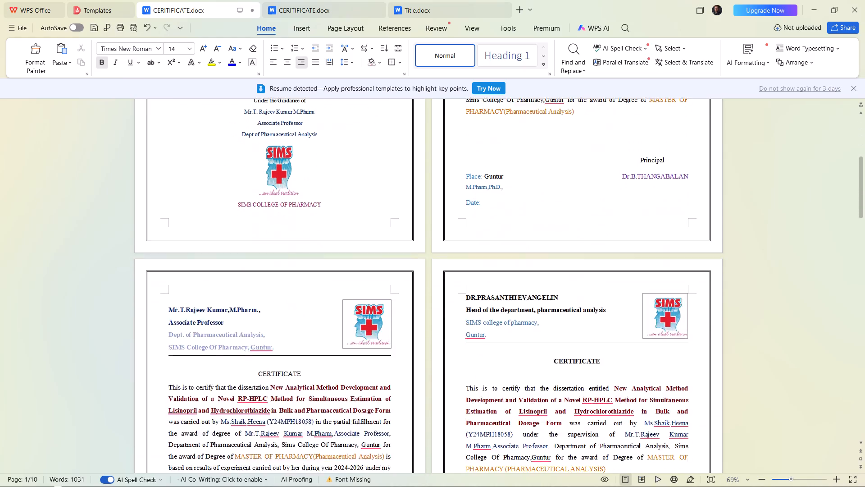
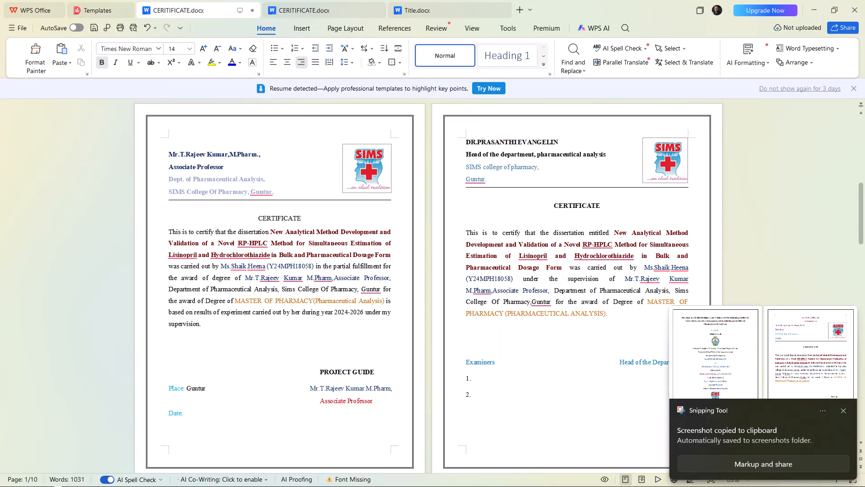
Capture a Snipping Tool screenshot of the project guide's certificate and the head of department's certificate side by side.
key("shift+super+s")
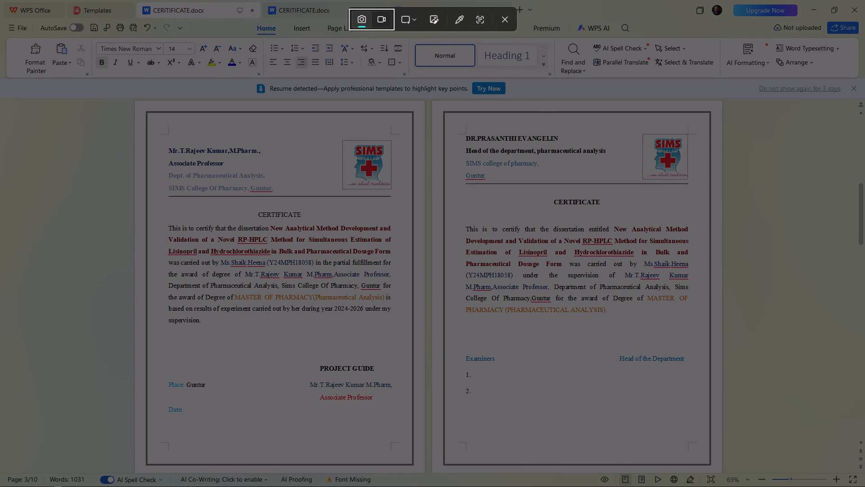
left_click_drag(133, 99, 771, 473)
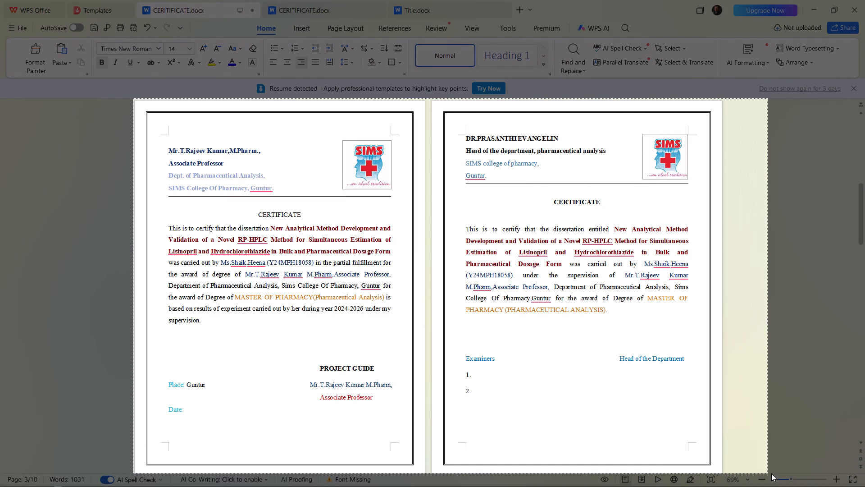
left_click_drag(771, 473, 719, 472)
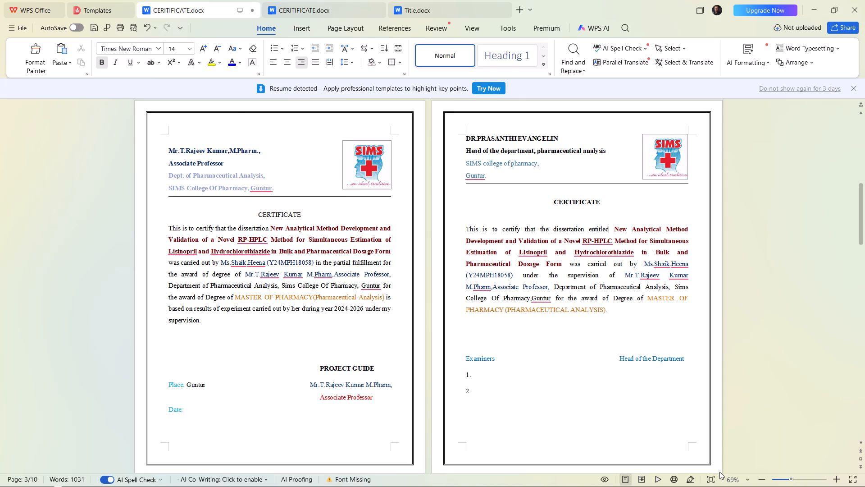
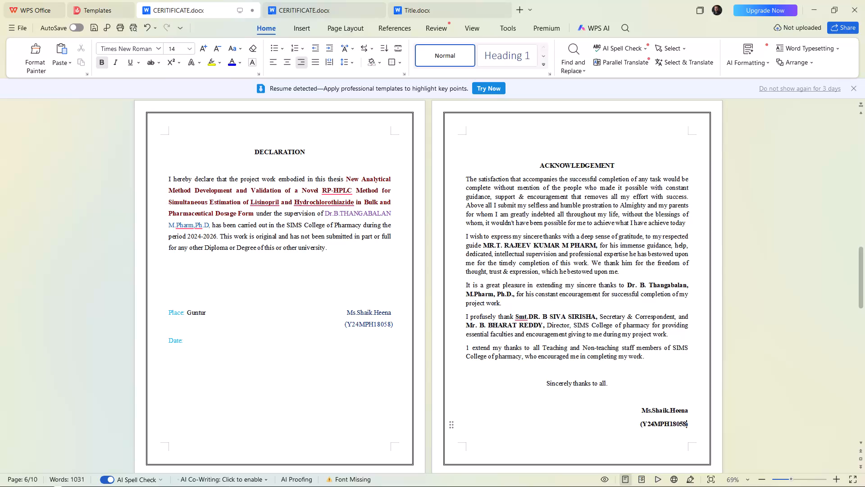
Capture a Snipping Tool screenshot of the Declaration and Acknowledgement pages side by side.
key("shift+super+s")
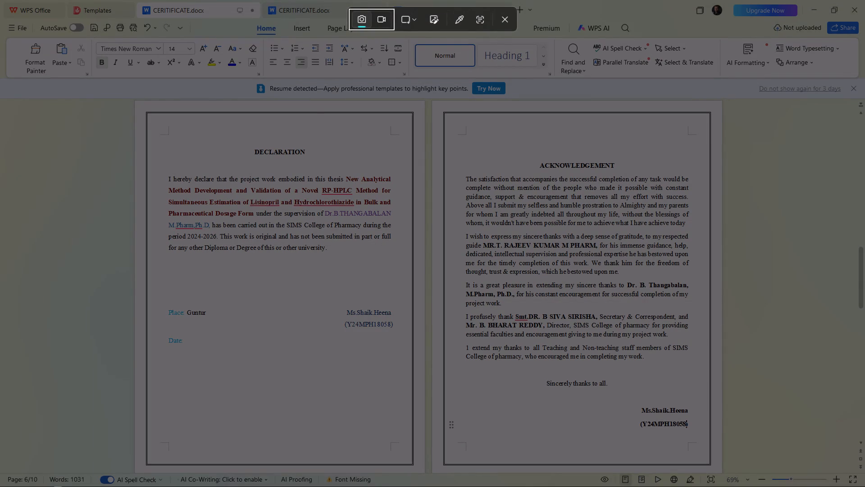
left_click_drag(133, 100, 722, 473)
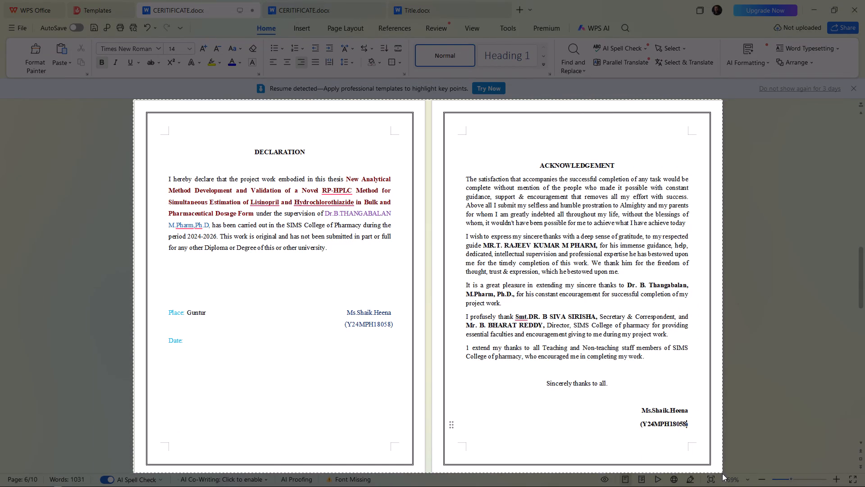
left_click_drag(722, 473, 722, 474)
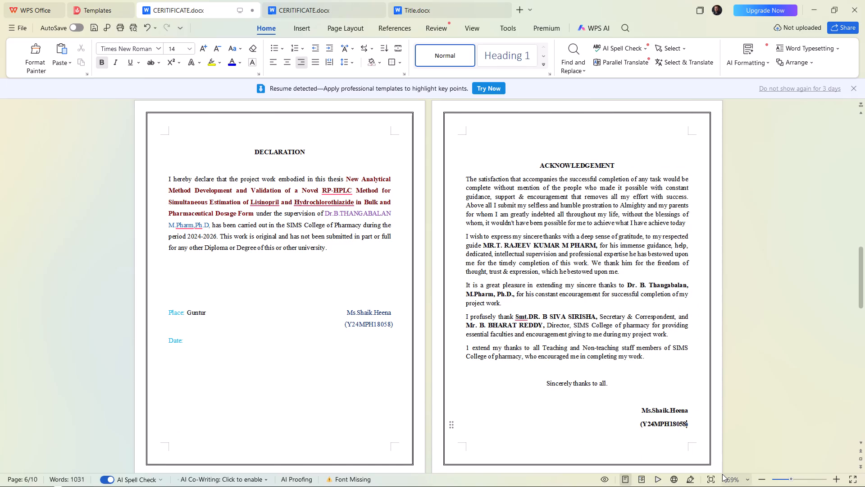
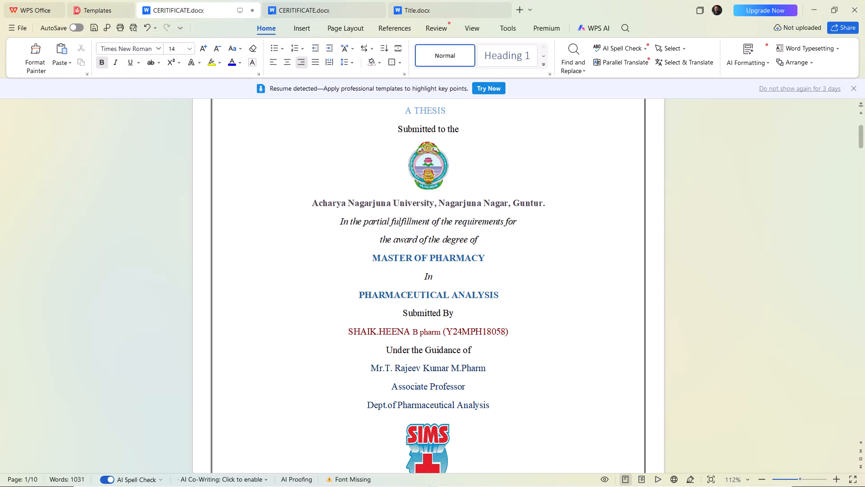
Insert one extra space between the student's name and "B pharm" in the Submitted By line of the title page.
left_click(414, 332)
key("space")
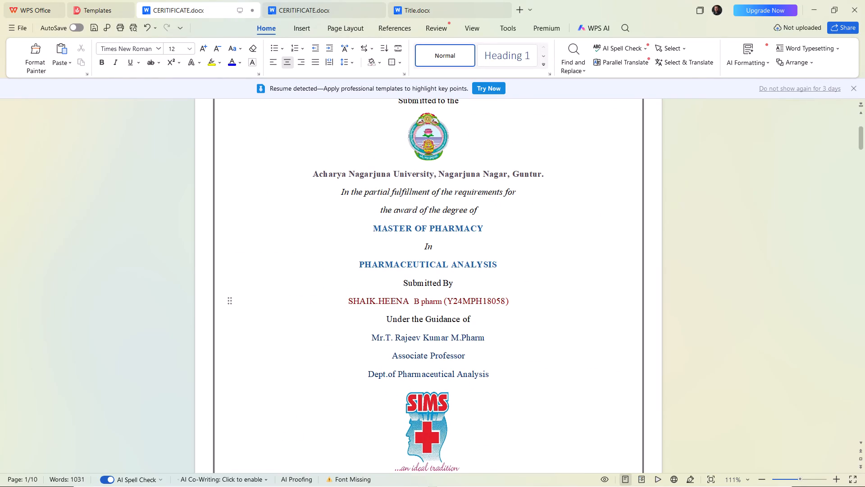
key("space")
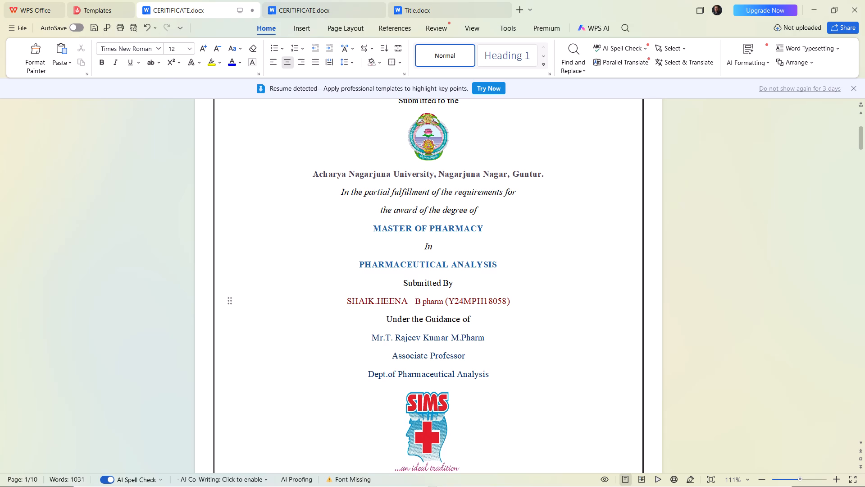
key("BackSpace")
scroll(434, 304, "up", 1)
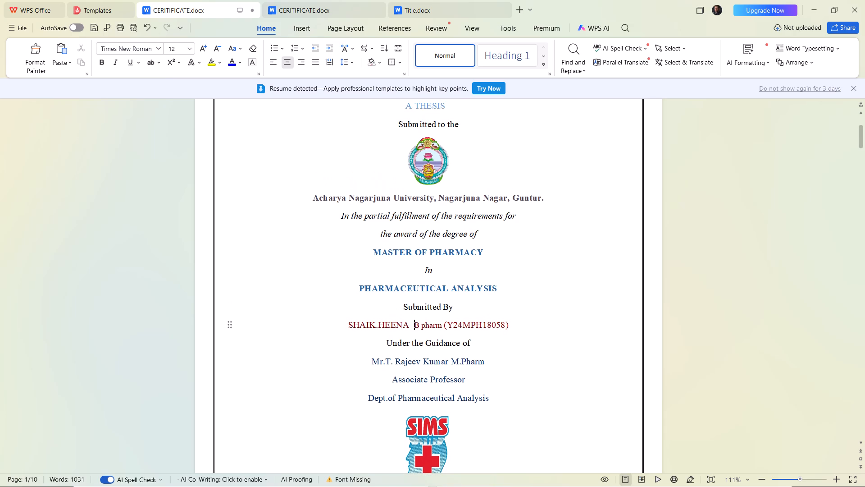
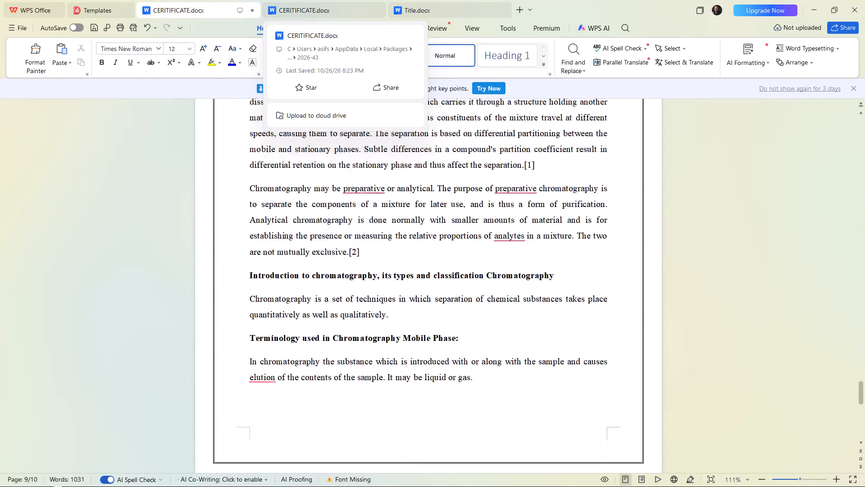
Review the page layout of the thesis from the Introduction back through the contents list, acknowledgement and certificates to the title page.
scroll(325, 257, "up", 6)
left_click(79, 279)
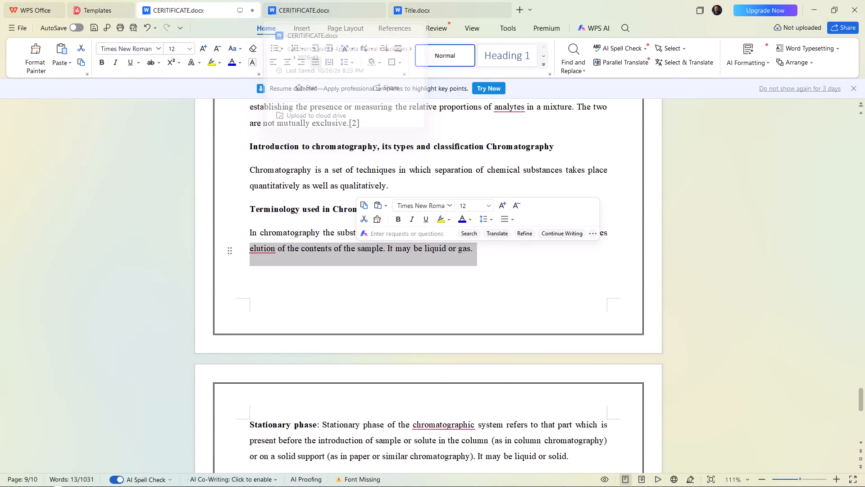
scroll(271, 266, "up", 5)
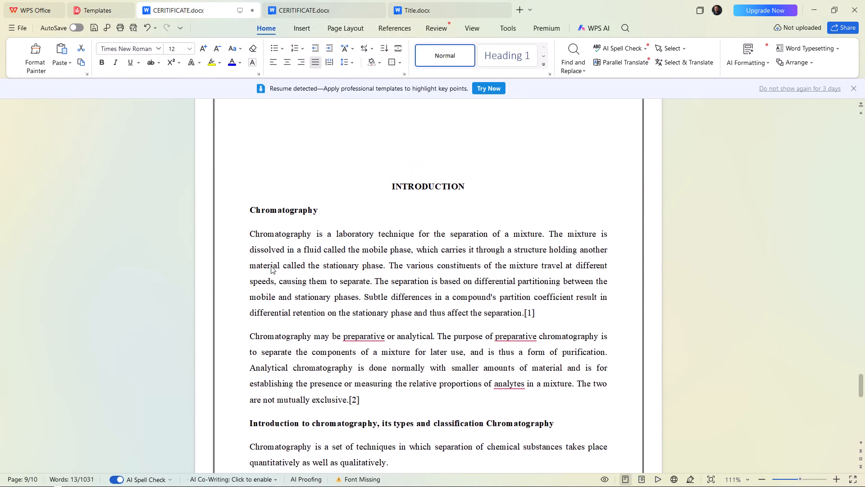
scroll(271, 266, "up", 9)
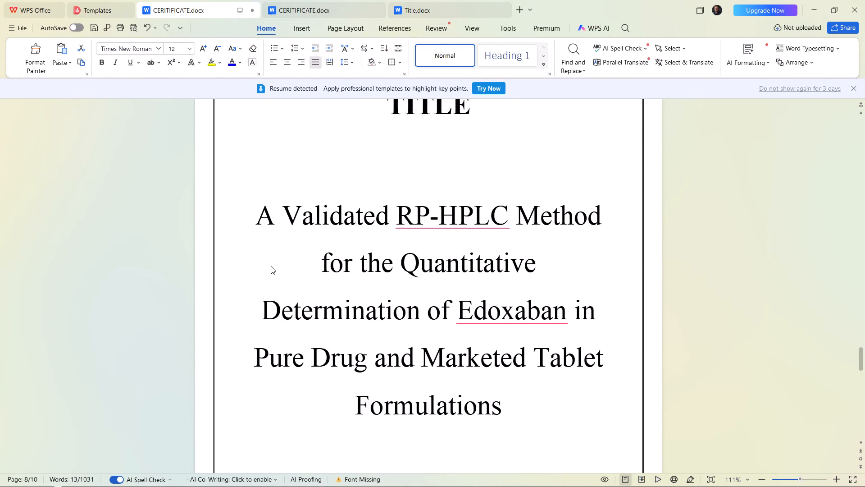
scroll(271, 266, "up", 7)
scroll(271, 266, "down", 2)
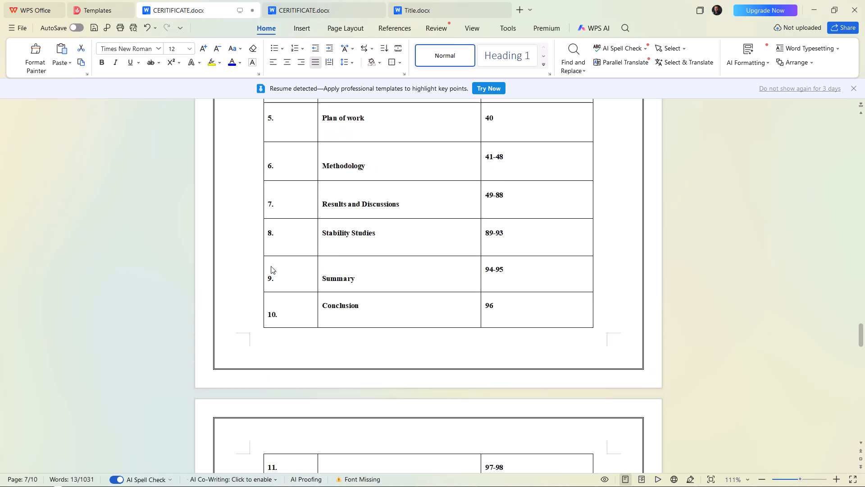
scroll(271, 266, "down", 6)
scroll(271, 266, "up", 1)
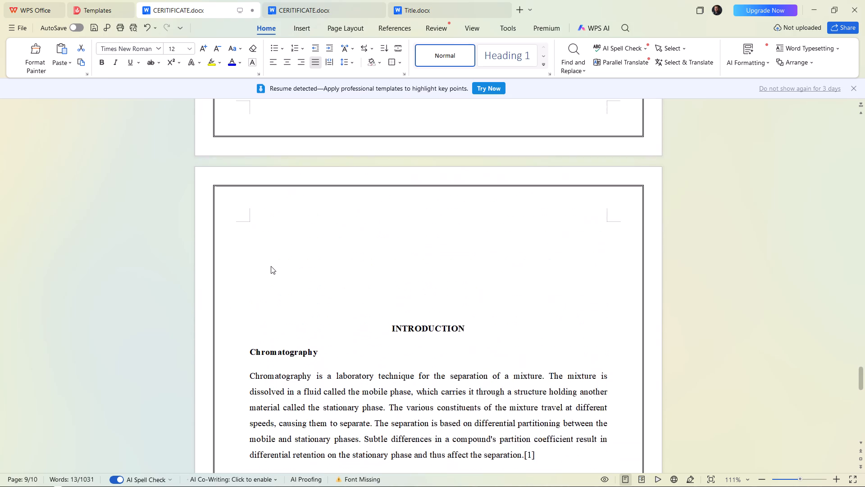
scroll(271, 266, "down", 1)
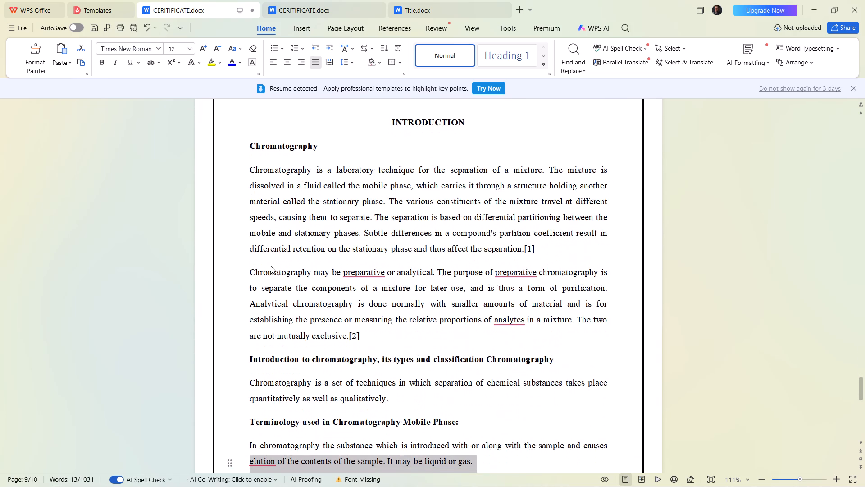
scroll(271, 266, "down", 2)
scroll(271, 266, "up", 4)
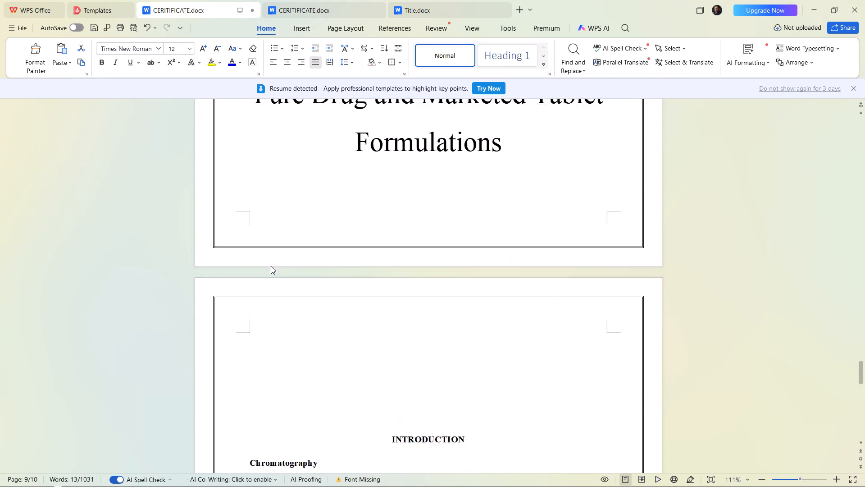
scroll(271, 266, "up", 4)
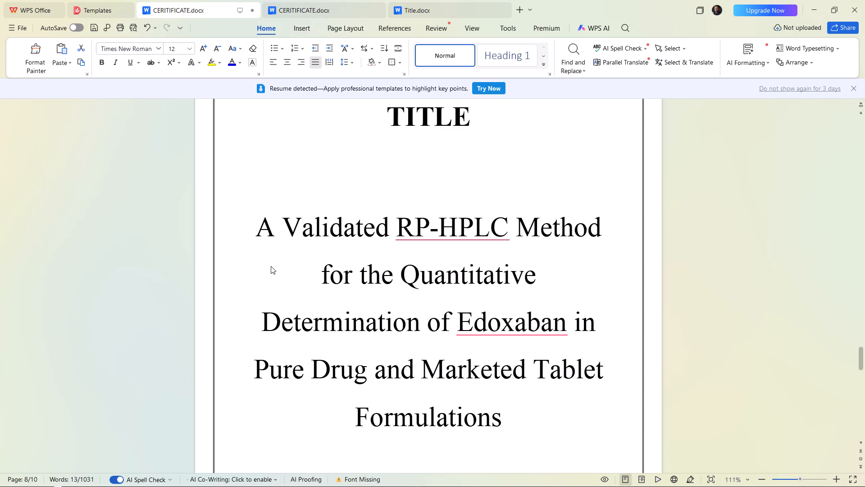
scroll(271, 266, "up", 4)
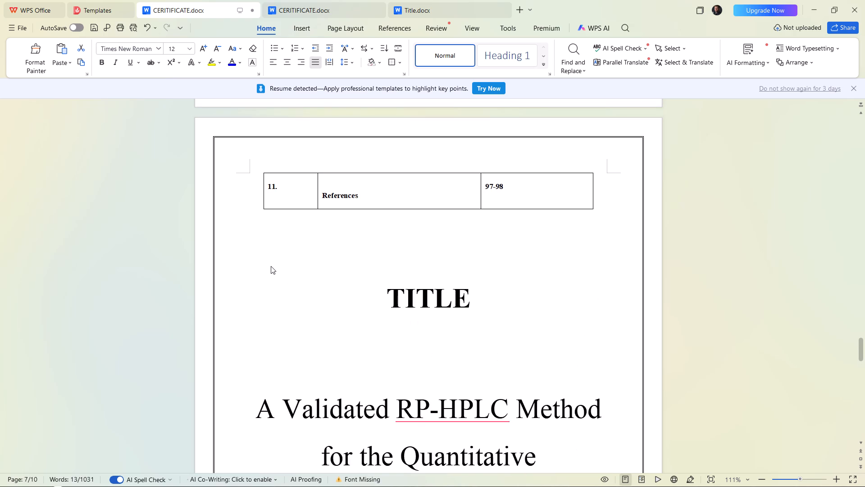
scroll(271, 266, "up", 5)
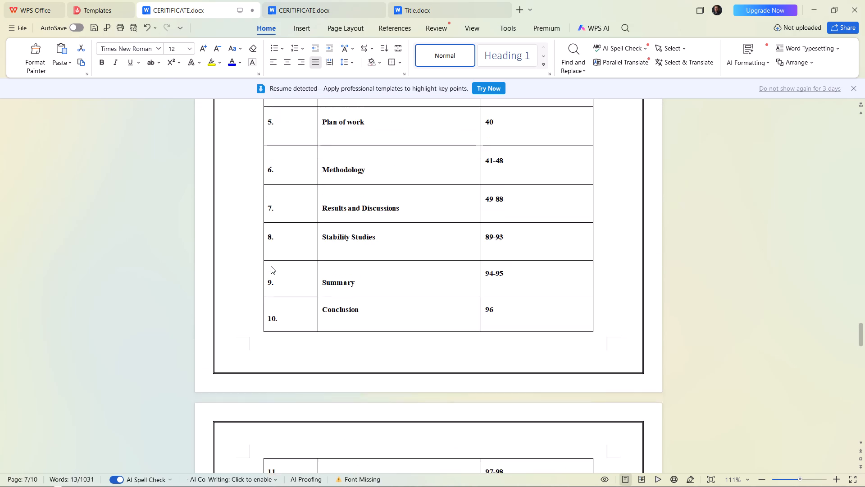
scroll(271, 266, "up", 4)
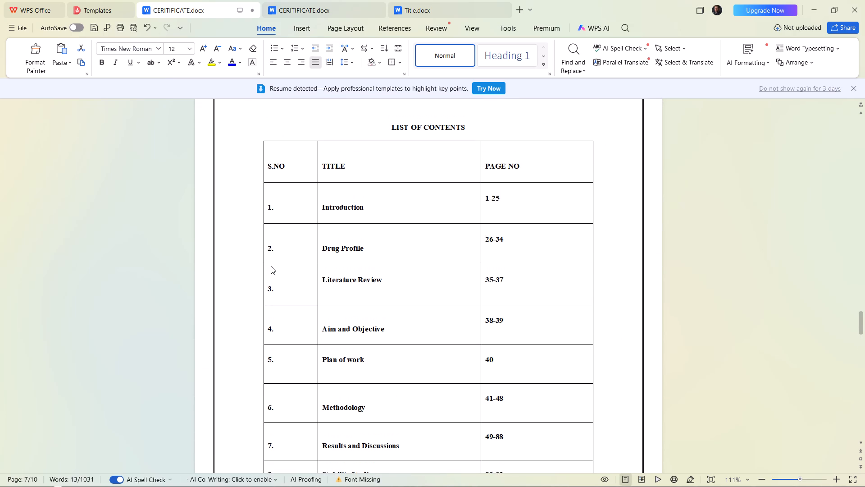
scroll(271, 266, "up", 2)
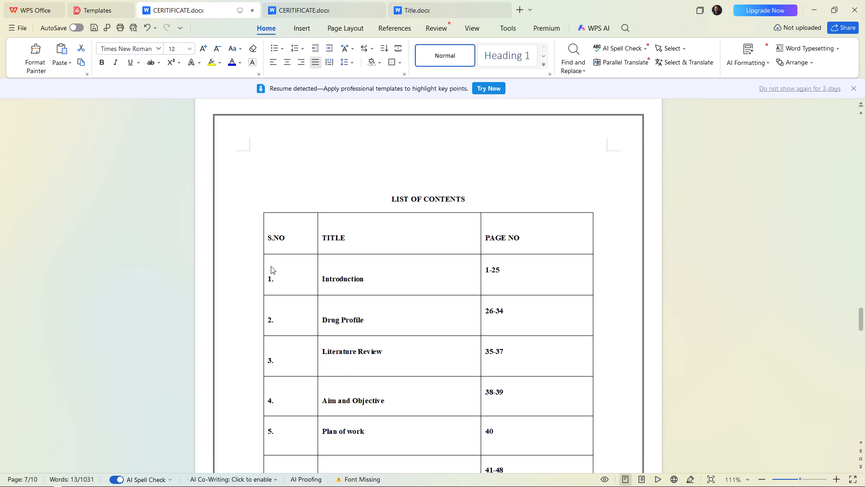
scroll(271, 266, "up", 11)
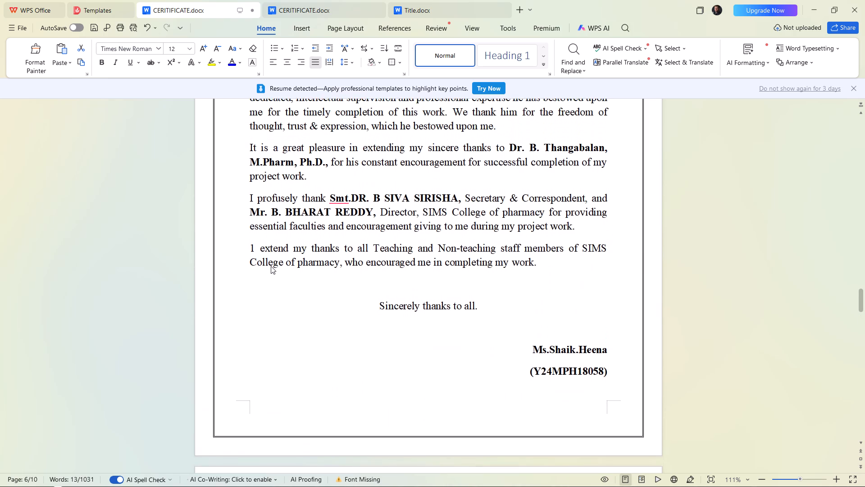
scroll(271, 266, "up", 10)
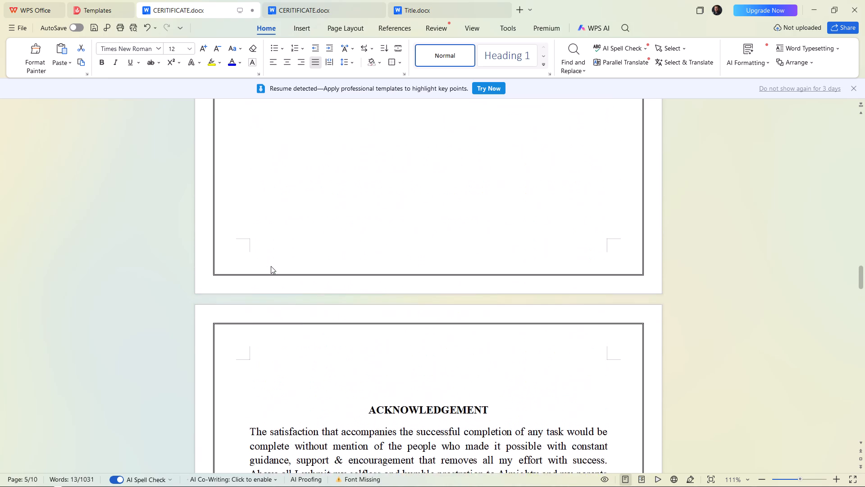
scroll(271, 266, "up", 10)
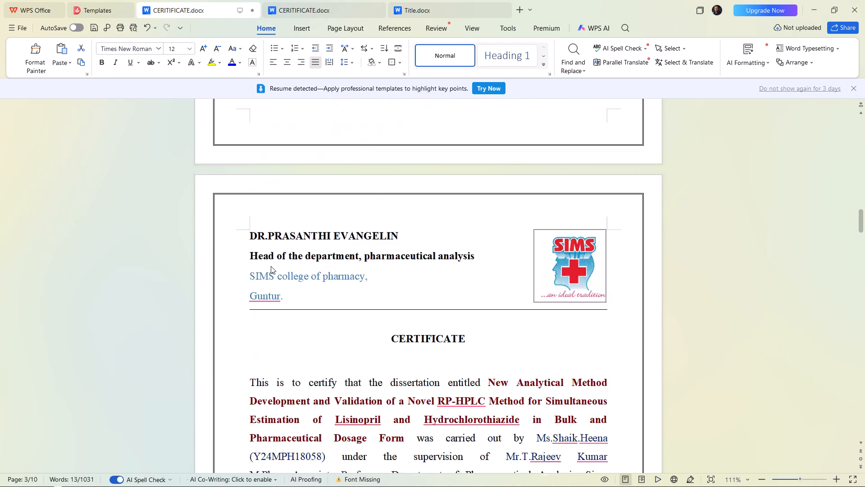
scroll(271, 266, "up", 4)
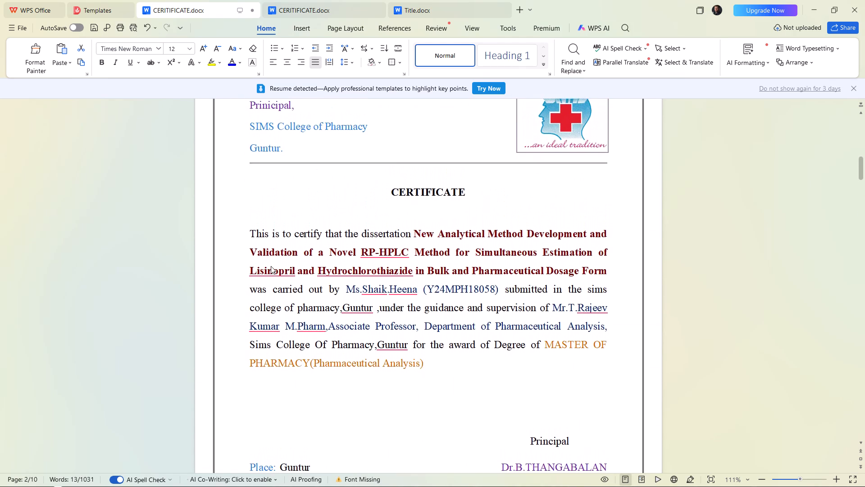
scroll(271, 266, "up", 6)
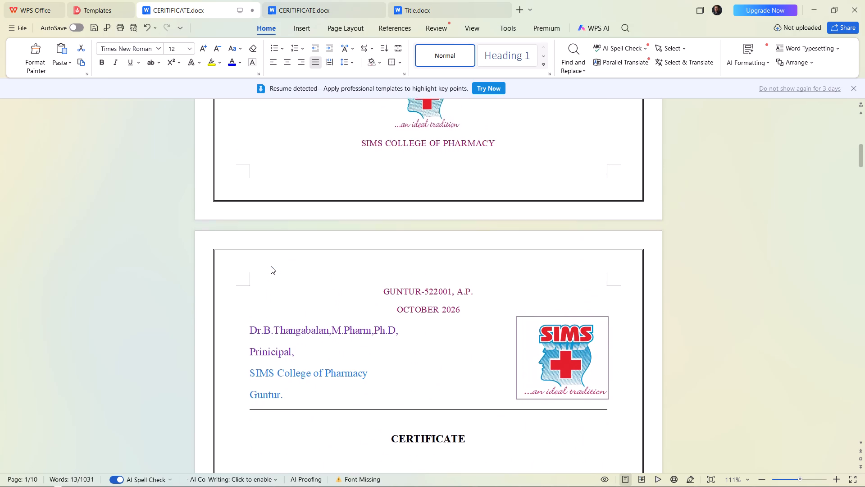
scroll(271, 266, "up", 5)
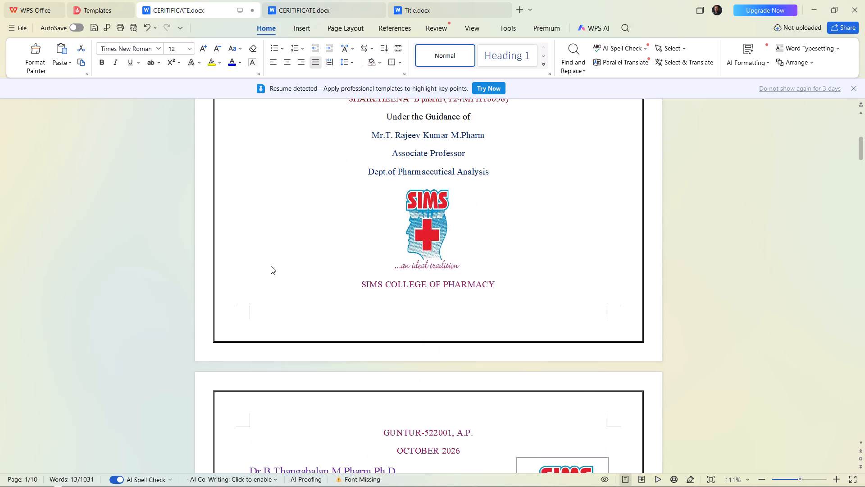
scroll(271, 266, "up", 6)
scroll(271, 266, "down", 1)
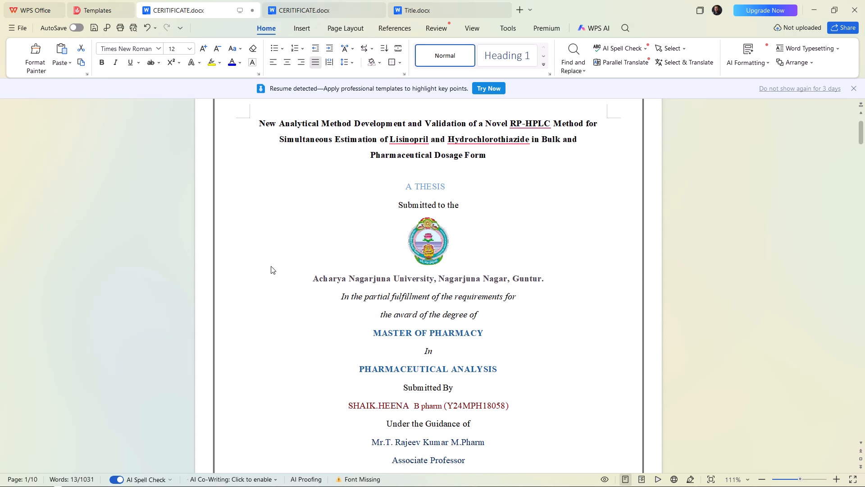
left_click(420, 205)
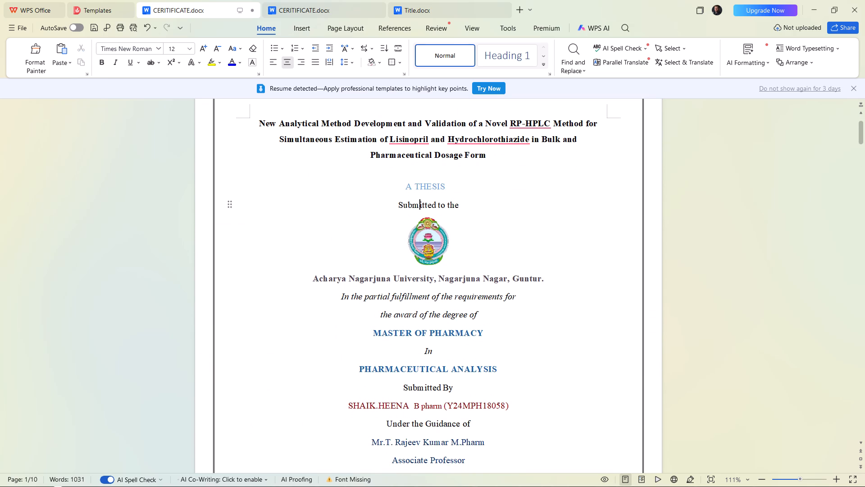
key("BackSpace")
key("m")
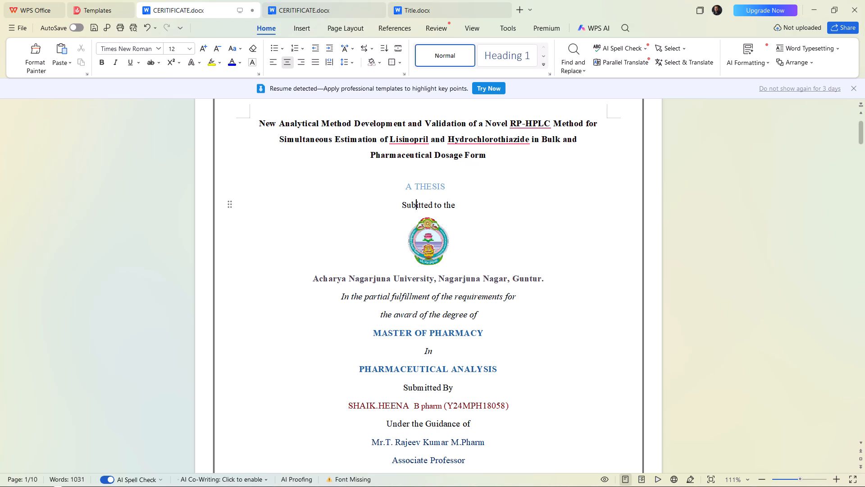
Delete the empty line above the project guide's name at the top of the guide's certificate page.
scroll(473, 349, "down", 1)
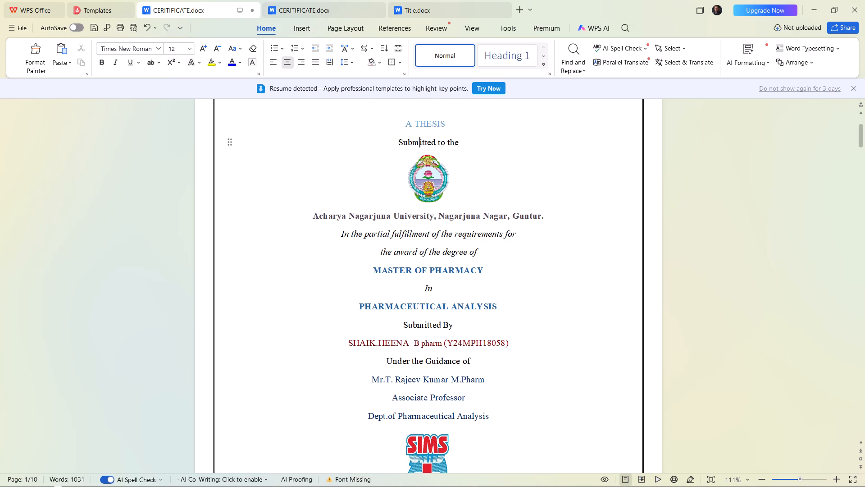
scroll(473, 349, "down", 8)
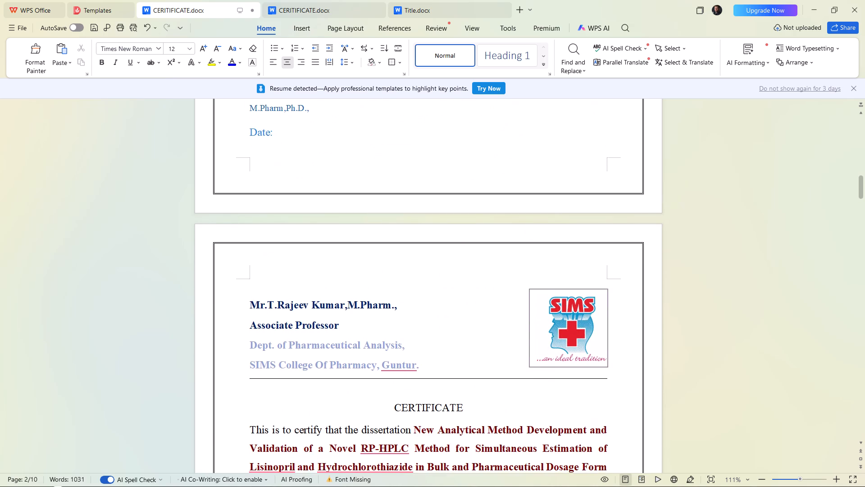
scroll(473, 349, "down", 6)
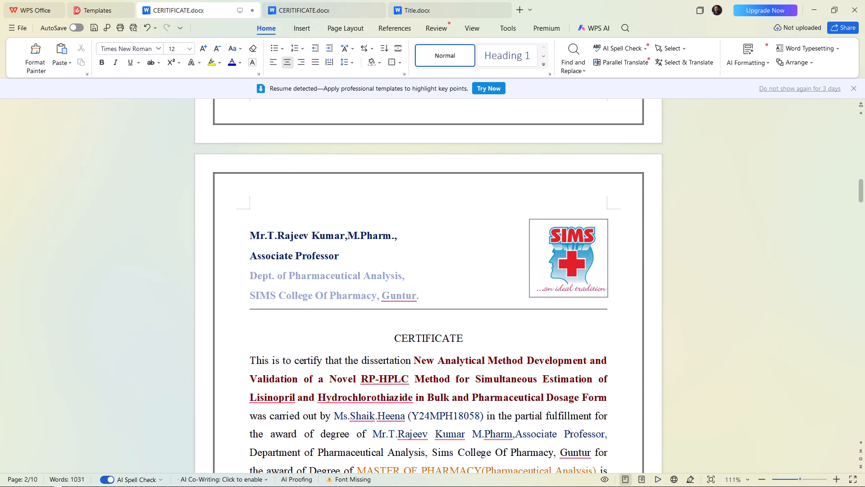
left_click(250, 234)
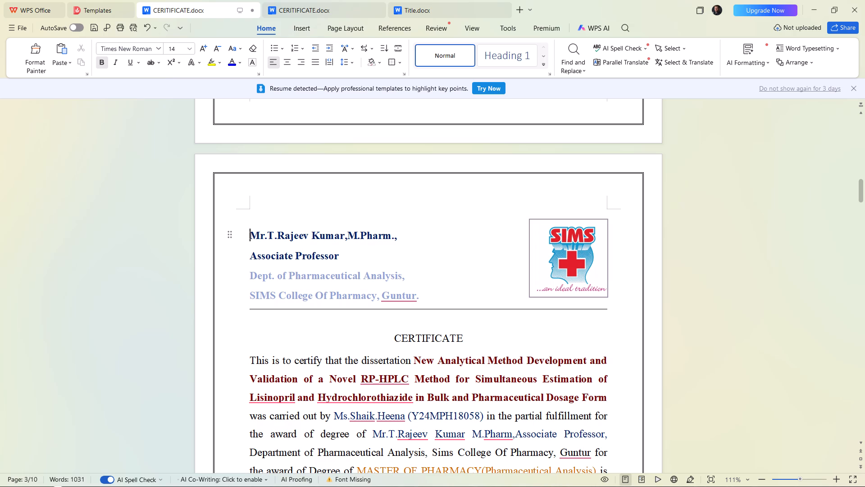
left_click(271, 217)
key("Down")
key("Up")
key("BackSpace")
Insert a line break before the department head's name so that certificate's letterhead starts together on the following page.
scroll(271, 217, "up", 2)
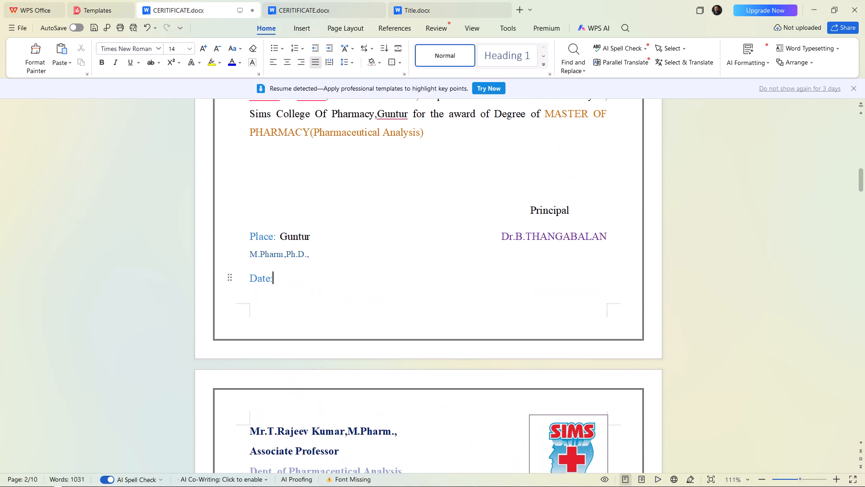
scroll(271, 217, "up", 7)
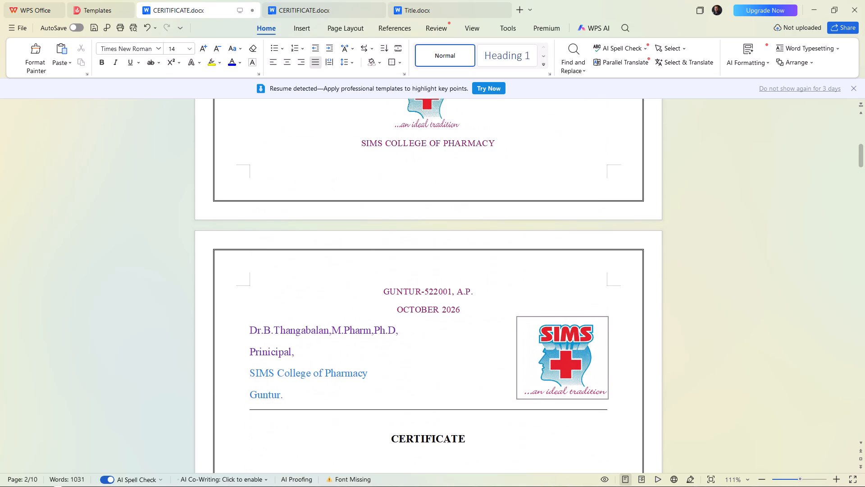
scroll(305, 282, "up", 10)
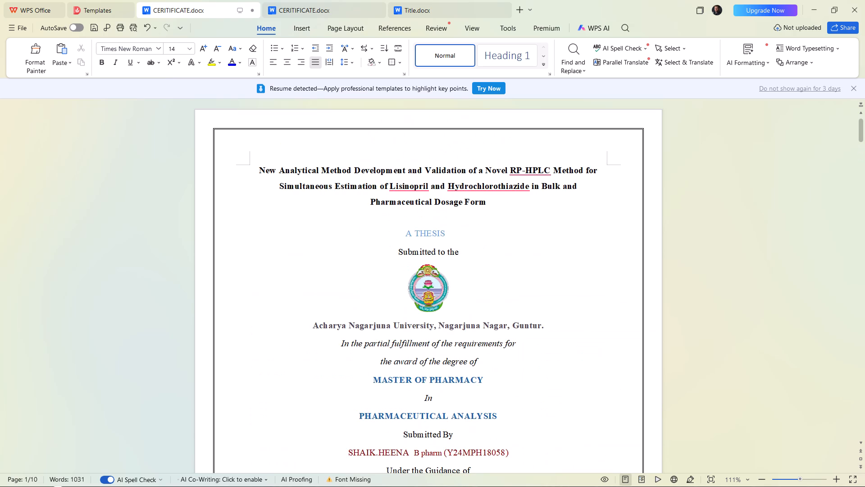
scroll(305, 282, "down", 16)
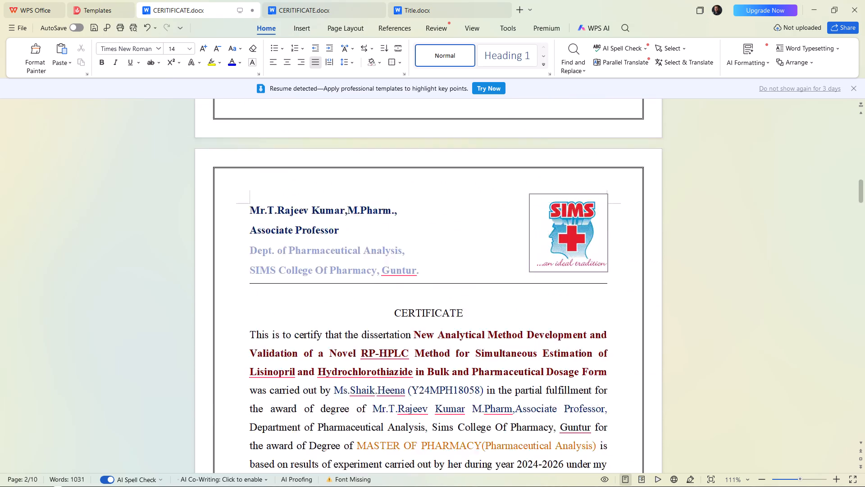
scroll(305, 282, "down", 6)
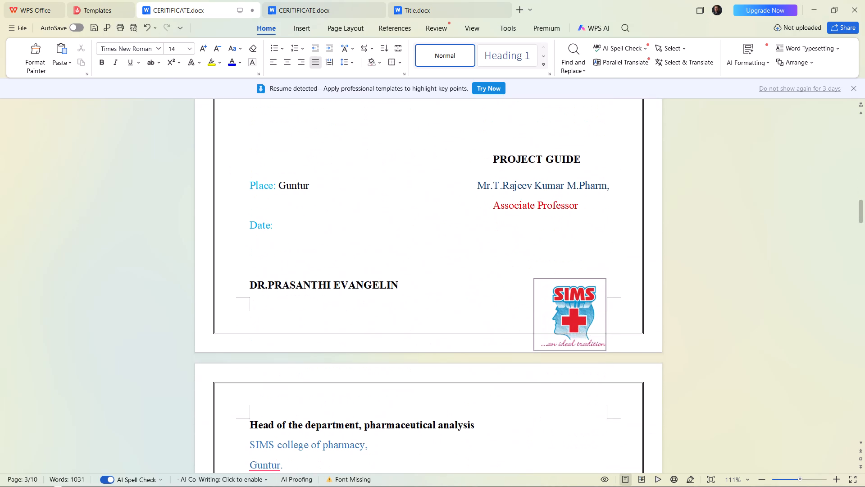
left_click(299, 275)
key("Return")
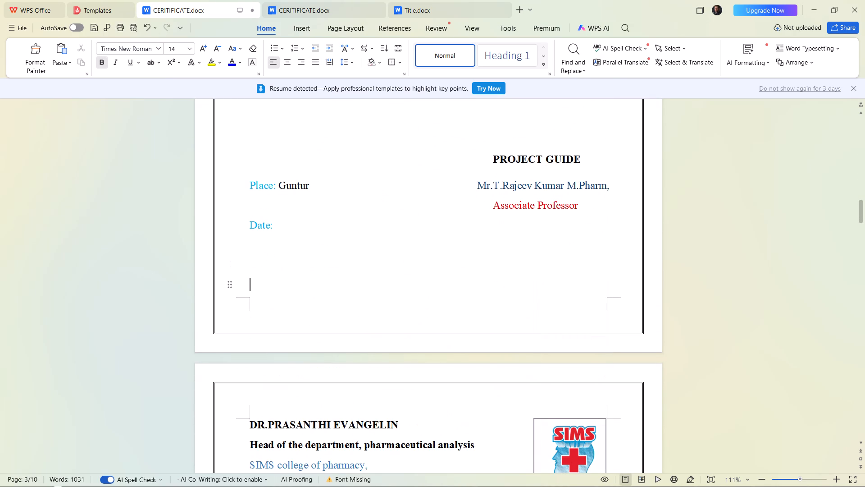
Compare the layout of the certificate, declaration and acknowledgement pages with the same pages in the other open CERITIFICATE.docx.
scroll(299, 275, "down", 6)
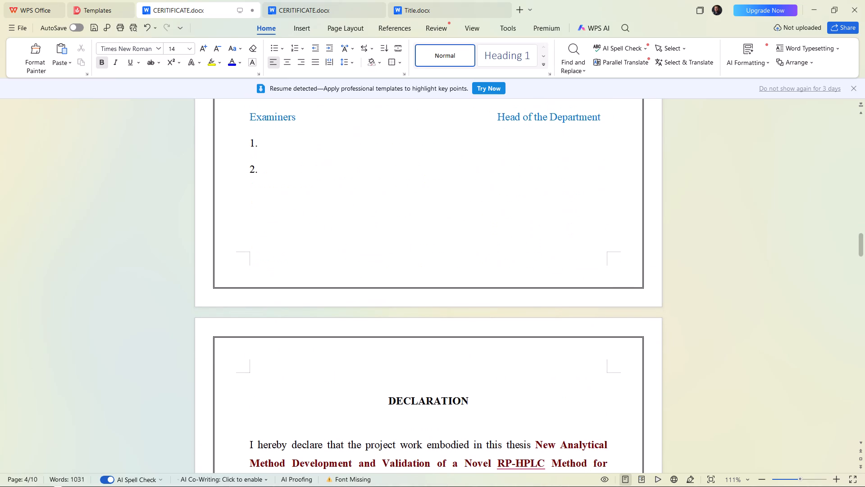
scroll(299, 275, "down", 1)
scroll(381, 378, "down", 1)
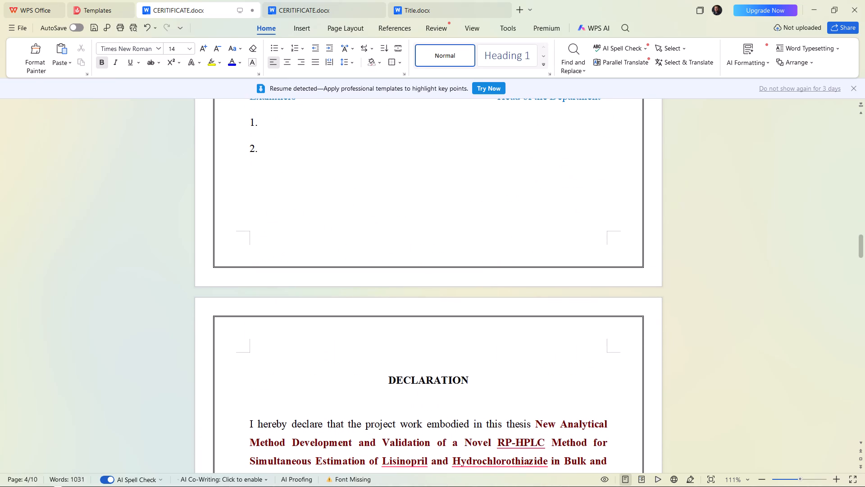
scroll(381, 378, "down", 7)
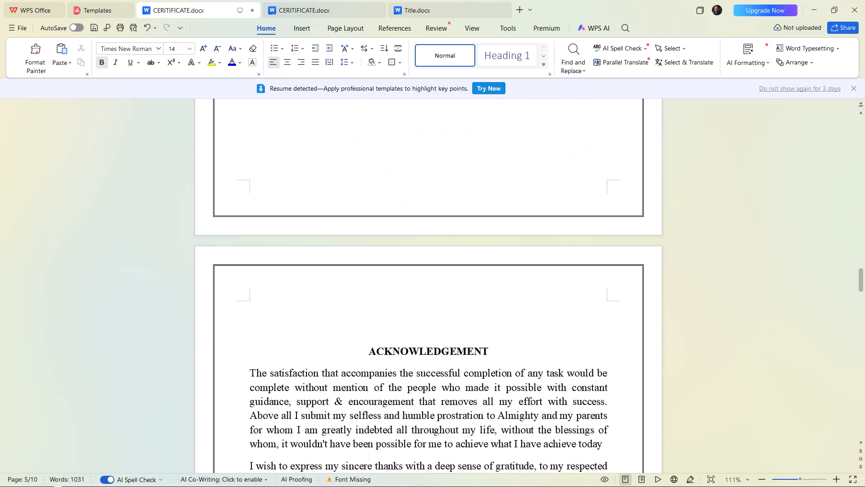
scroll(381, 378, "down", 2)
left_click(326, 0)
scroll(426, 369, "down", 6)
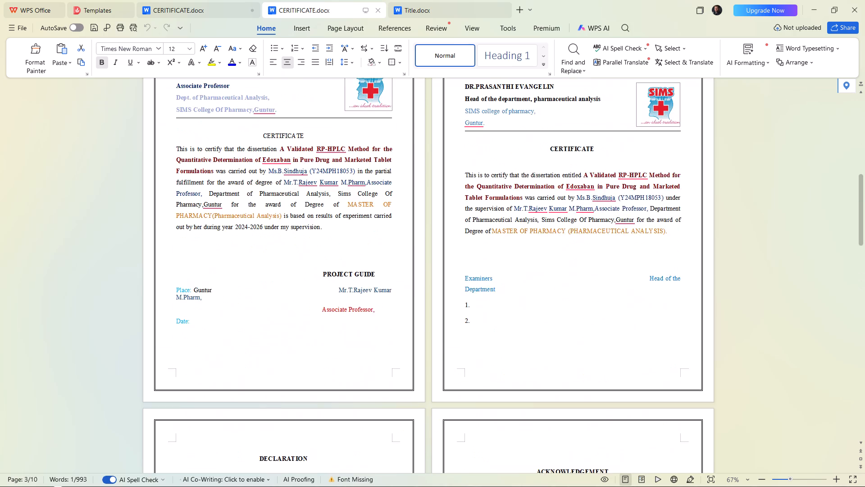
scroll(426, 369, "down", 3)
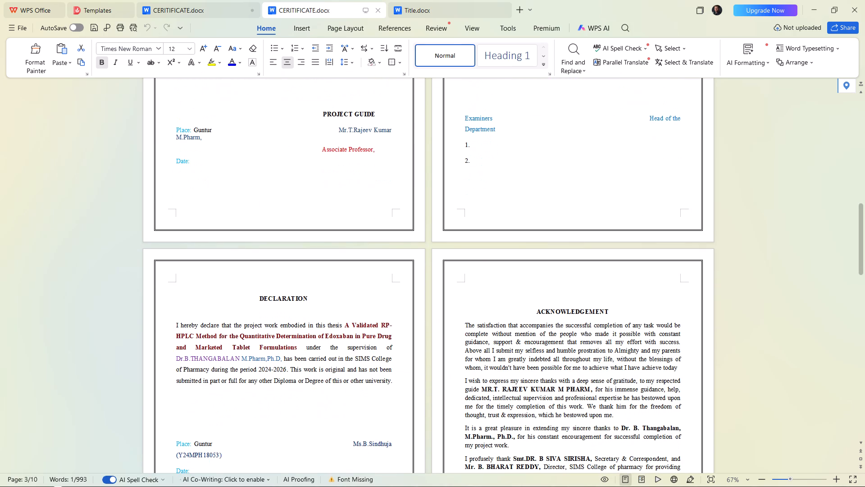
left_click(204, 0)
Delete two empty lines above the ACKNOWLEDGEMENT heading and put one line break back before it.
left_click(376, 317)
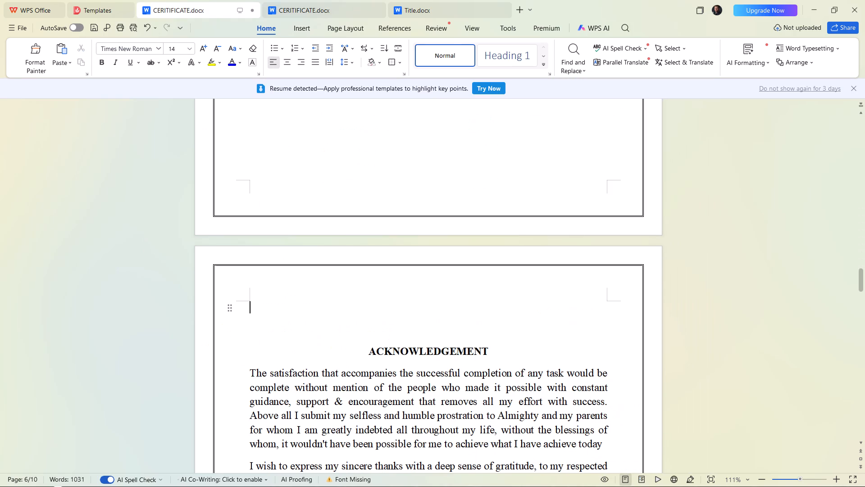
key("Down")
key("BackSpace")
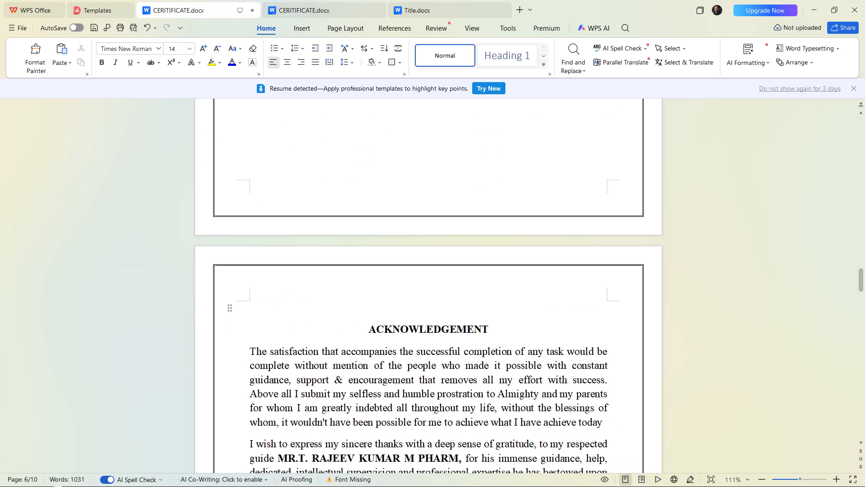
key("Down")
key("Up")
key("BackSpace")
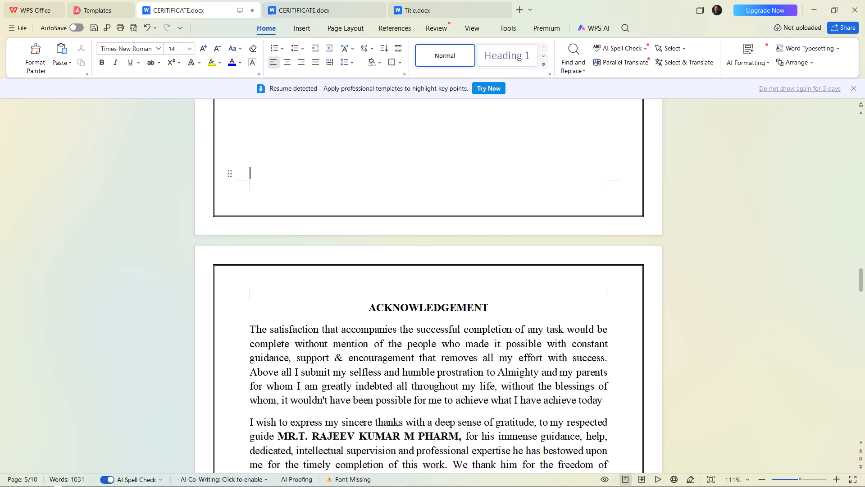
key("Return")
Delete the empty line above the DECLARATION heading at the top of the declaration page.
scroll(376, 317, "up", 3)
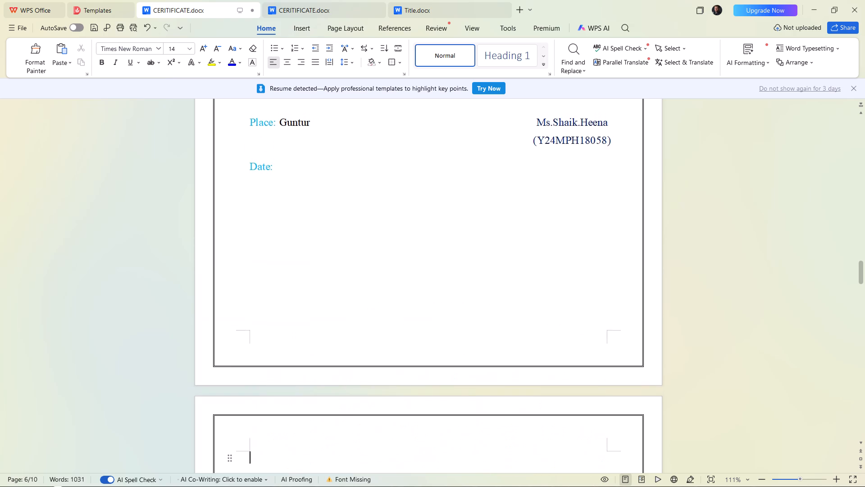
scroll(376, 317, "up", 4)
left_click(388, 184)
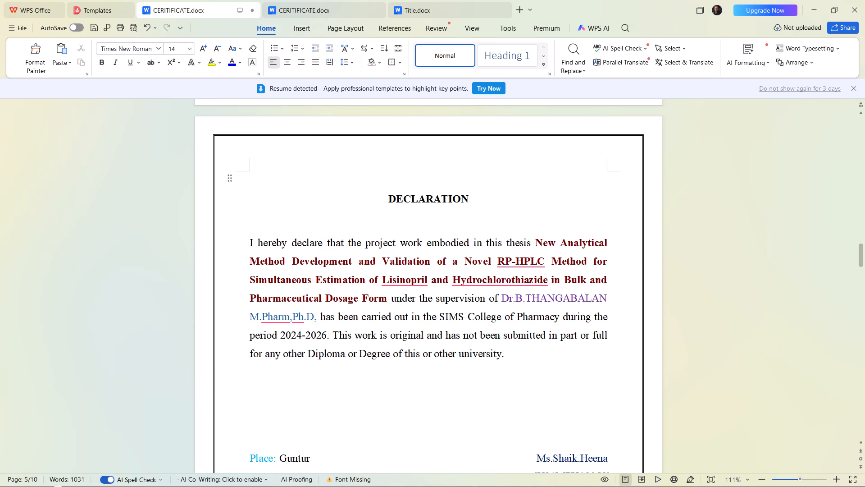
key("Down")
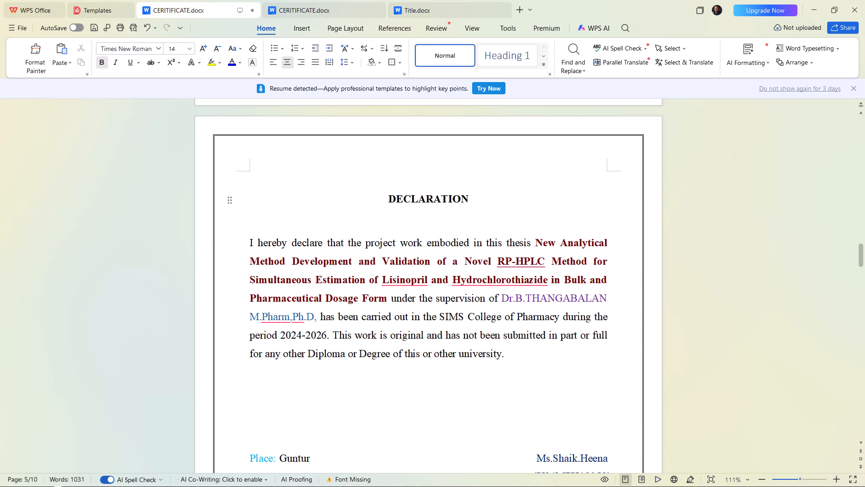
key("Up")
key("BackSpace")
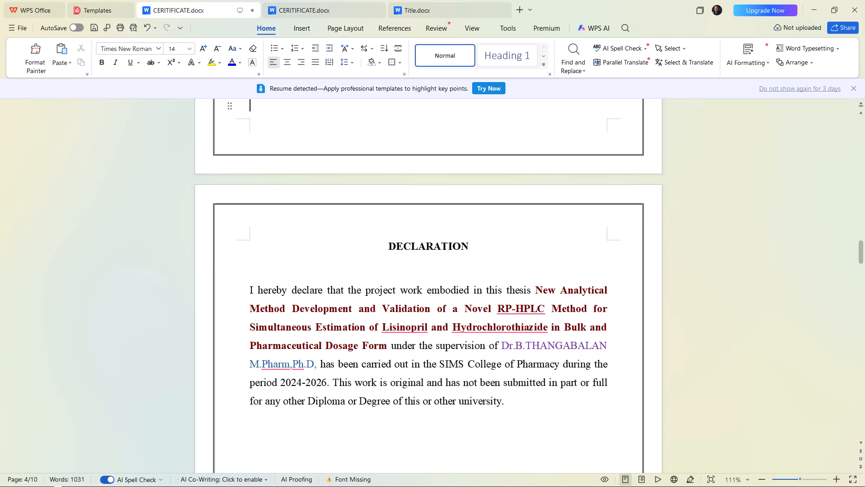
Review the page layout from the department head's certificate through the declaration, acknowledgement, contents and TITLE pages to the Introduction.
scroll(388, 184, "up", 7)
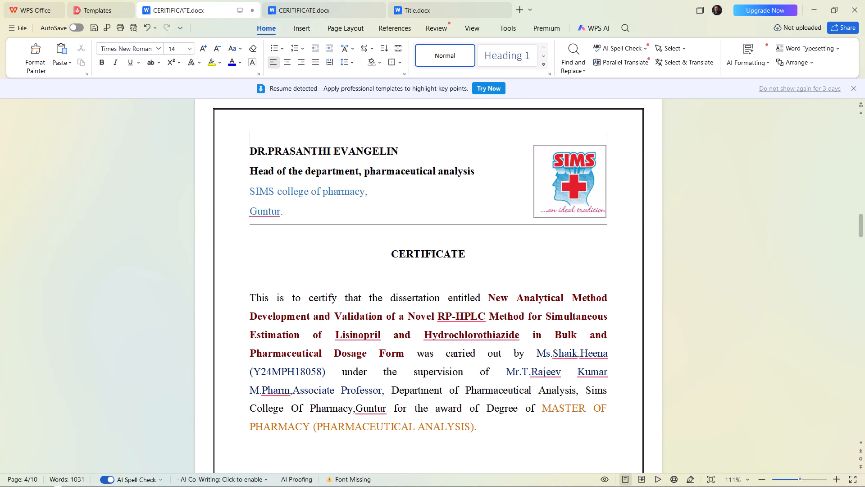
scroll(388, 184, "down", 3)
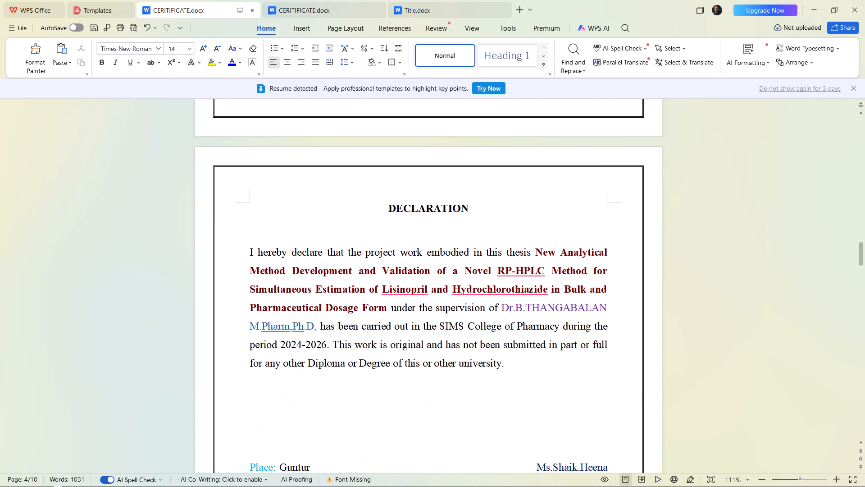
scroll(388, 184, "down", 8)
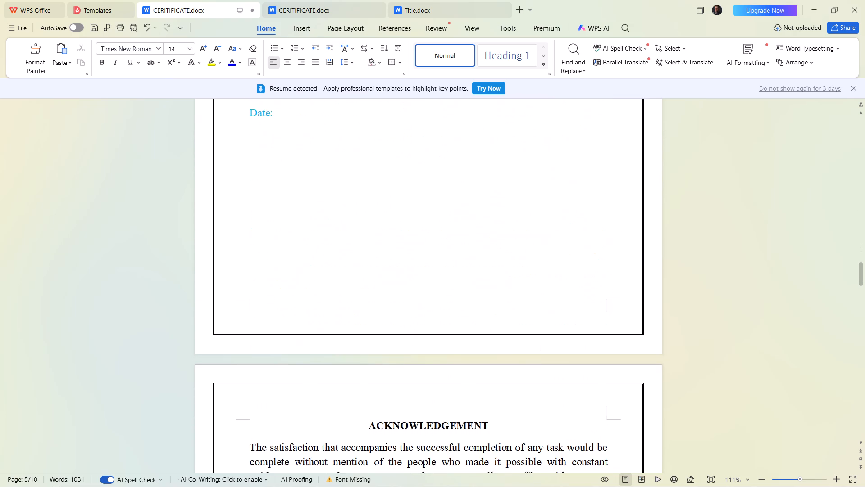
scroll(388, 184, "down", 8)
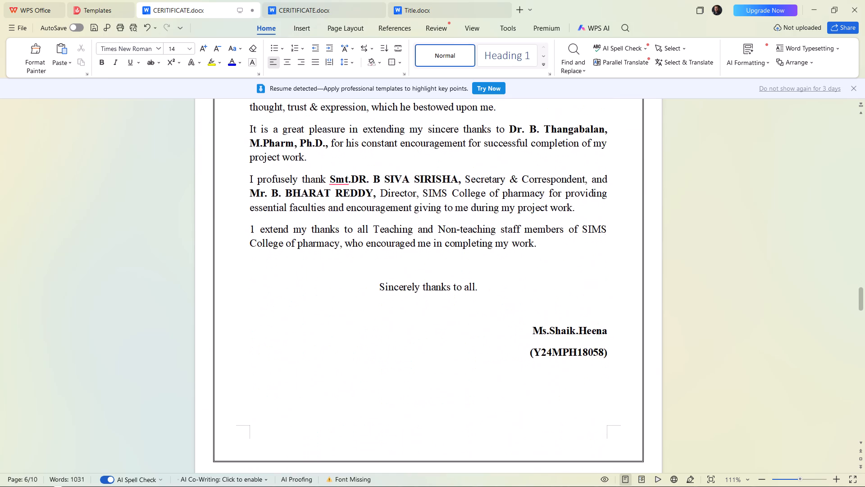
scroll(388, 184, "down", 10)
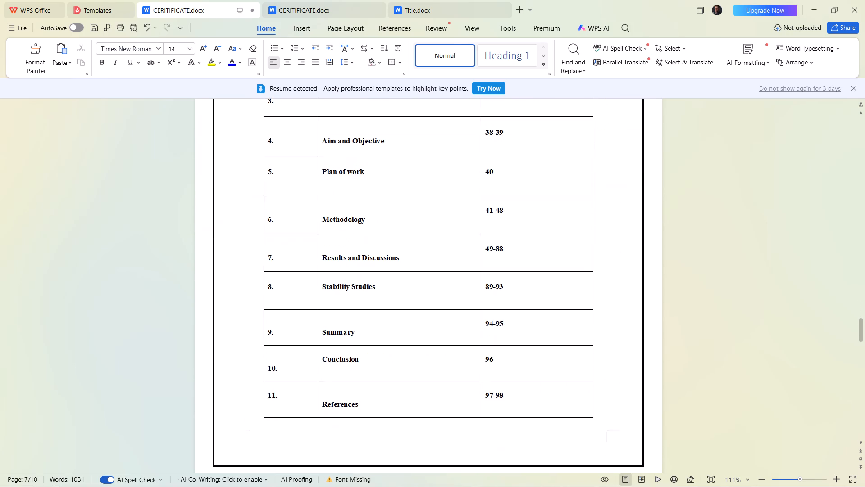
scroll(388, 184, "down", 8)
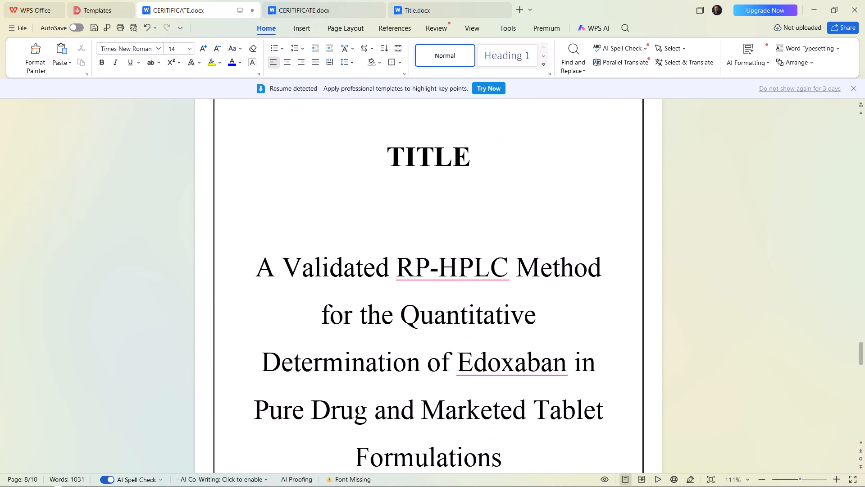
scroll(388, 184, "down", 5)
scroll(388, 184, "up", 2)
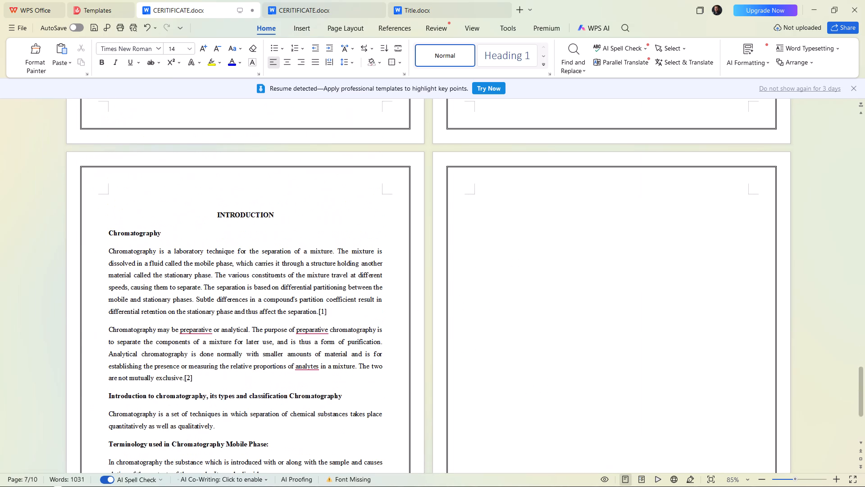
scroll(388, 184, "up", 5)
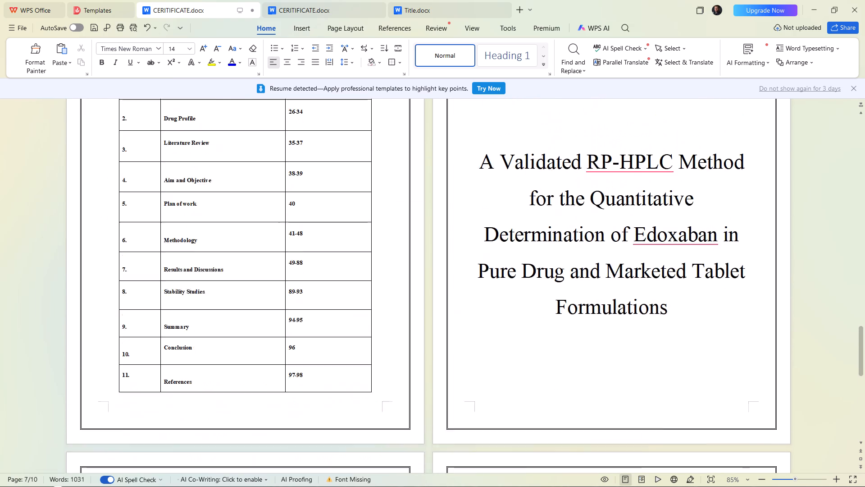
scroll(388, 184, "up", 1)
scroll(388, 184, "down", 1)
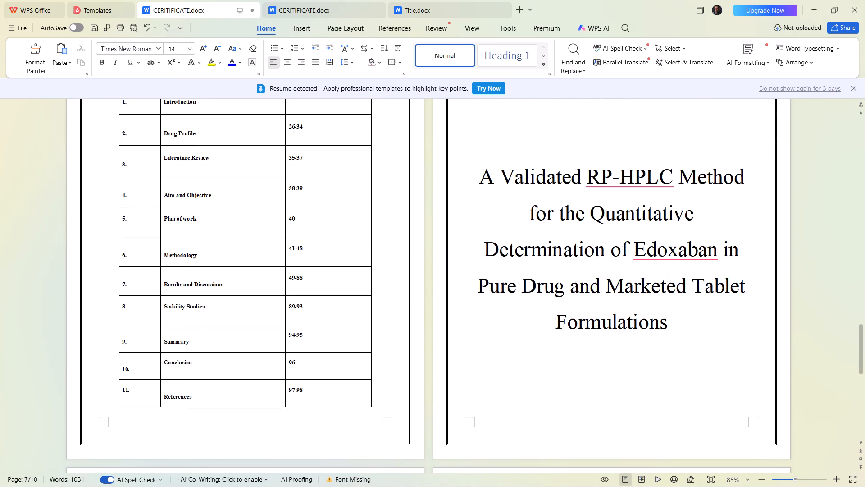
Review the pages from the contents list back through the acknowledgement, declaration and certificates to the cover page.
scroll(388, 184, "down", 2)
scroll(388, 184, "up", 6)
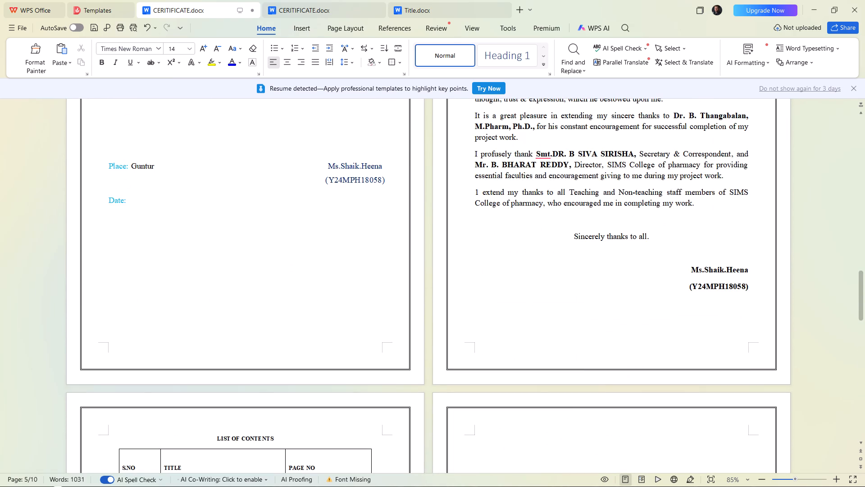
scroll(388, 184, "up", 3)
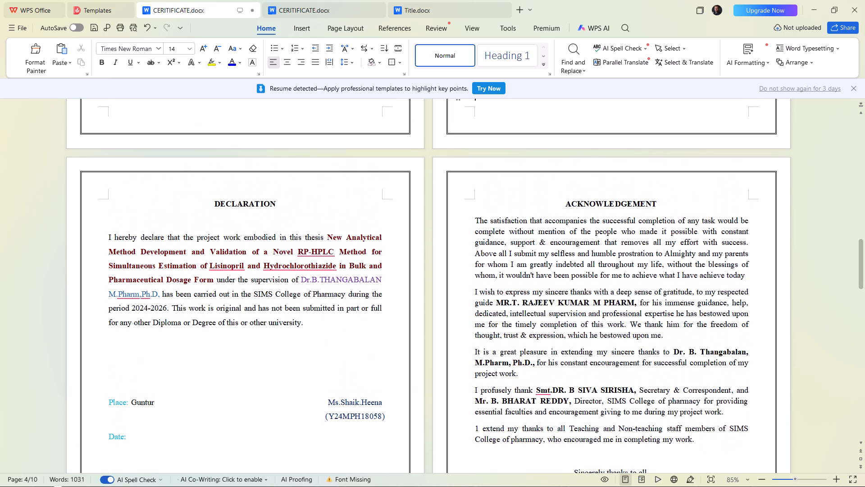
scroll(388, 184, "up", 1)
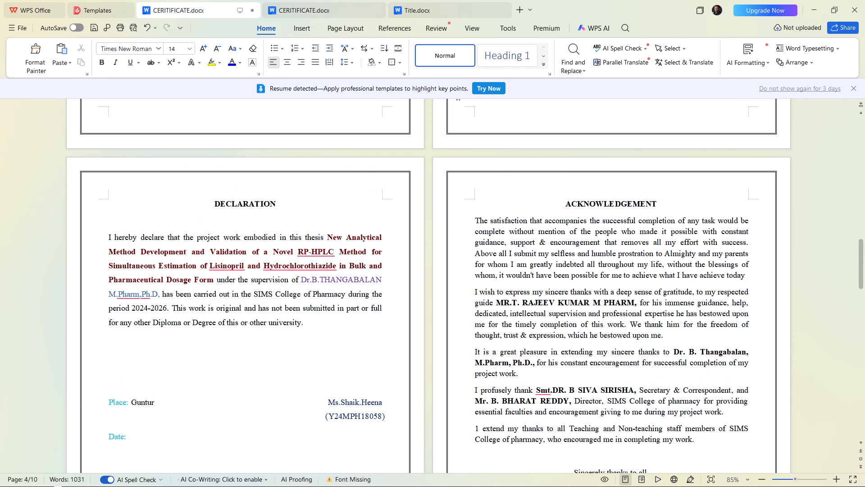
scroll(388, 184, "up", 3)
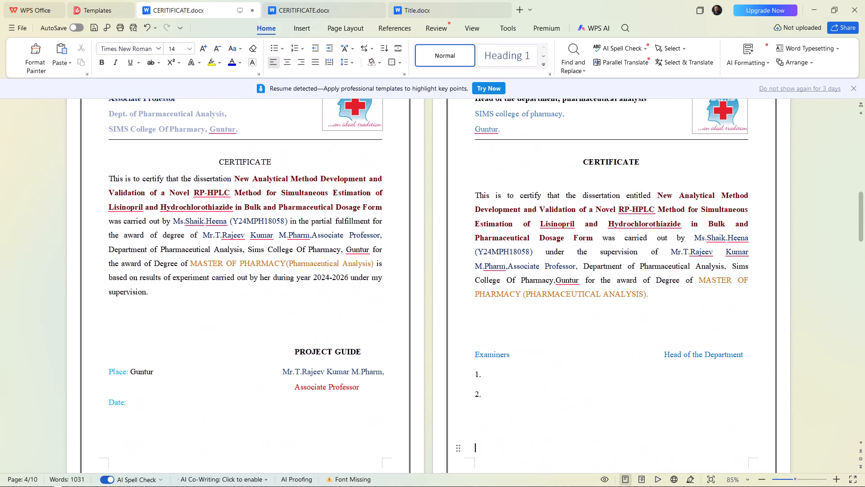
scroll(388, 184, "up", 6)
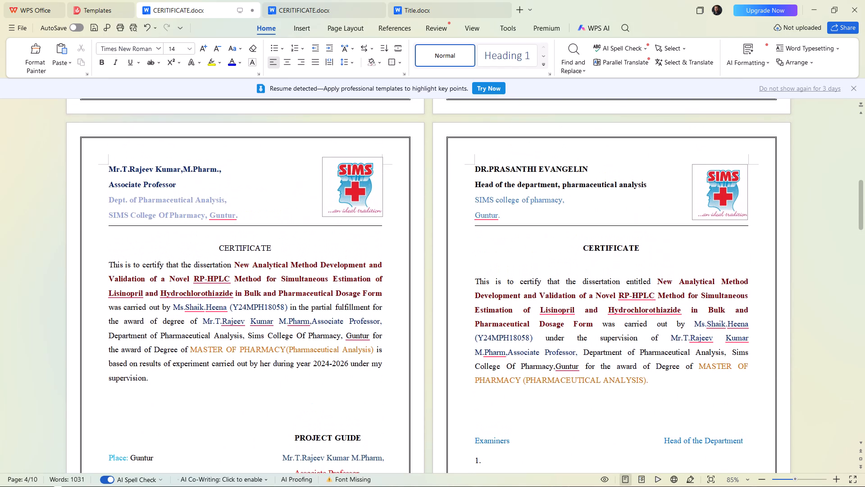
scroll(388, 184, "up", 6)
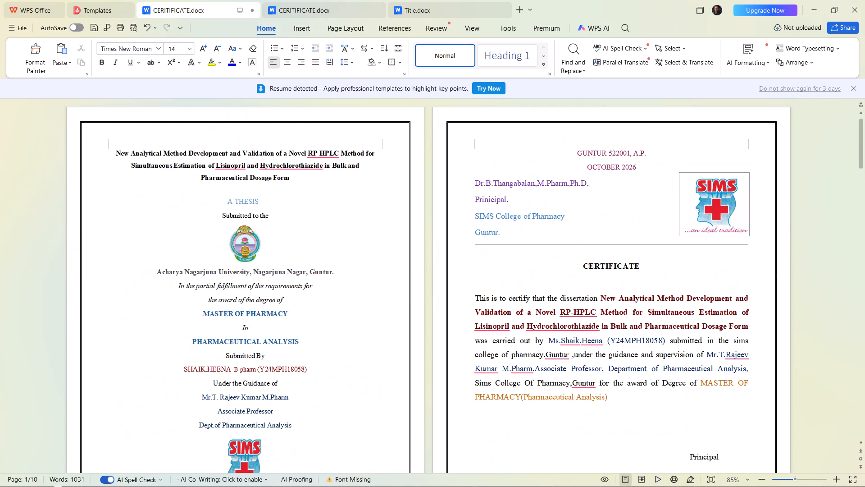
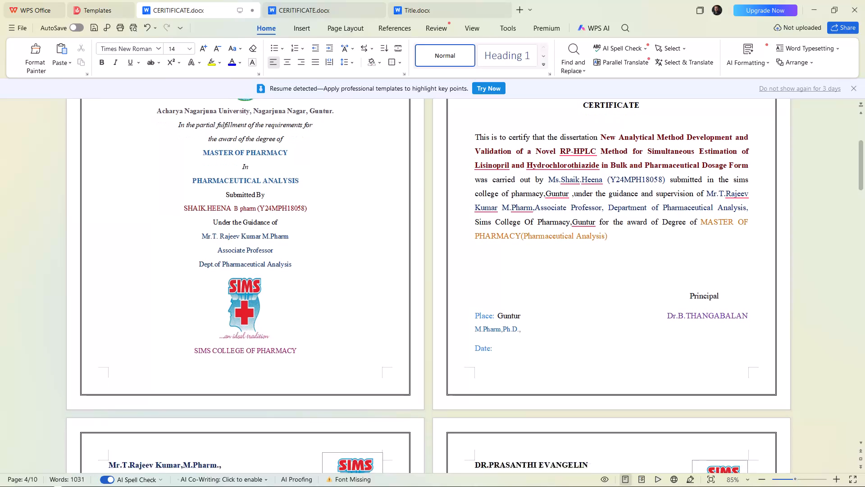
Check the certificate, declaration and acknowledgement pages for correct dissertation and student details, continuing to the list of contents and TITLE page.
scroll(467, 343, "down", 4)
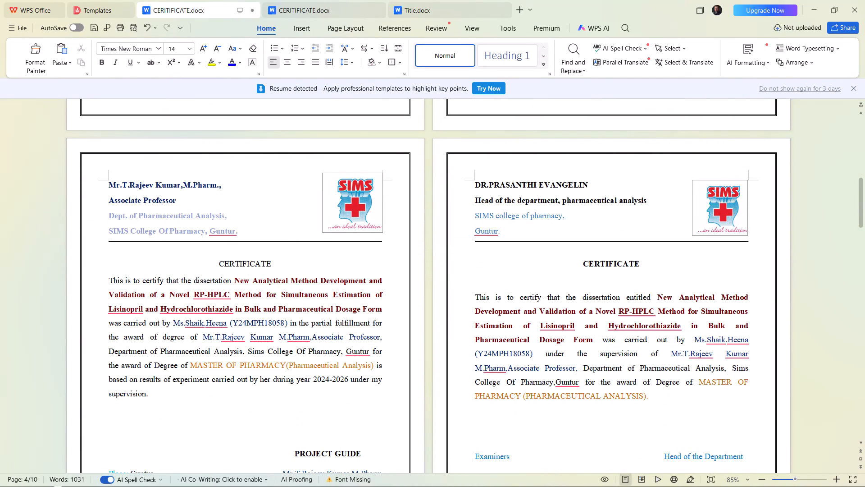
scroll(467, 343, "down", 2)
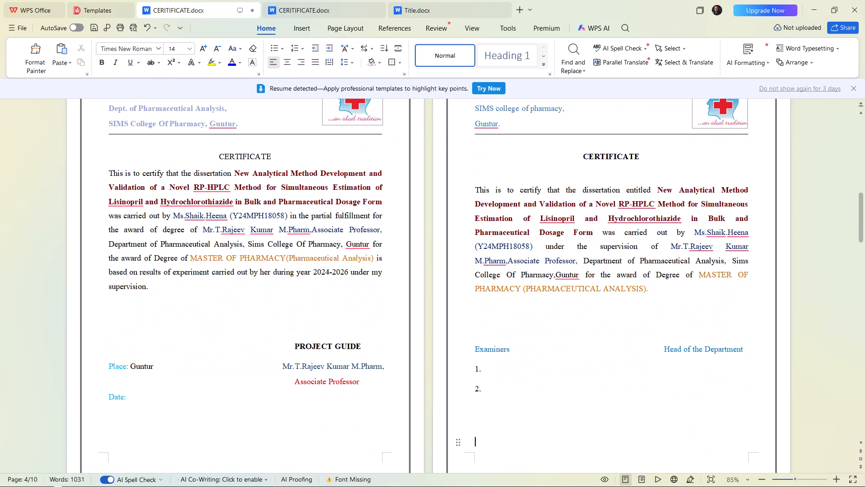
scroll(467, 343, "down", 2)
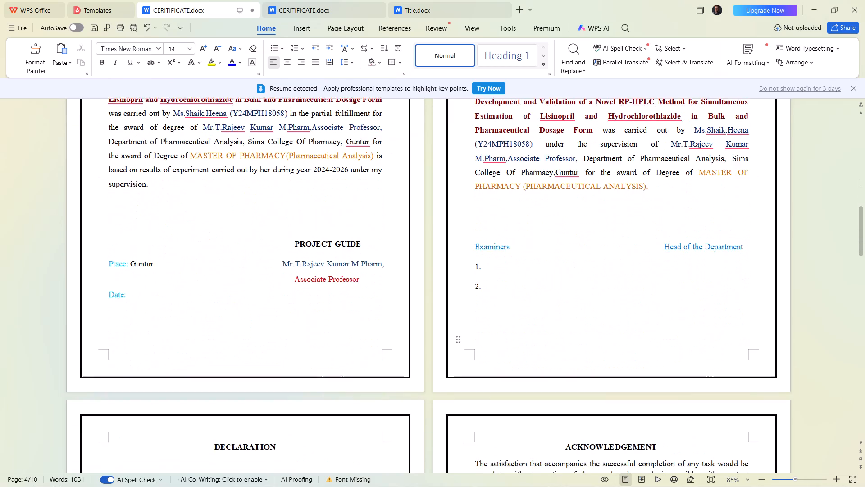
scroll(467, 343, "down", 4)
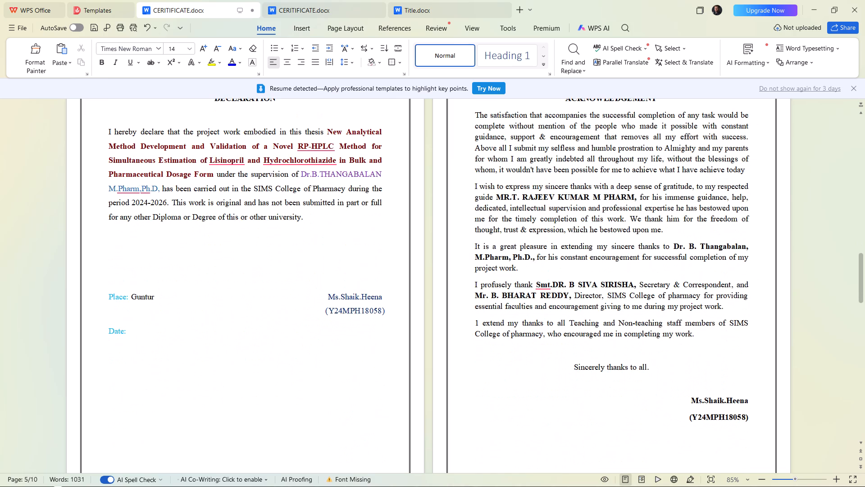
scroll(467, 343, "down", 5)
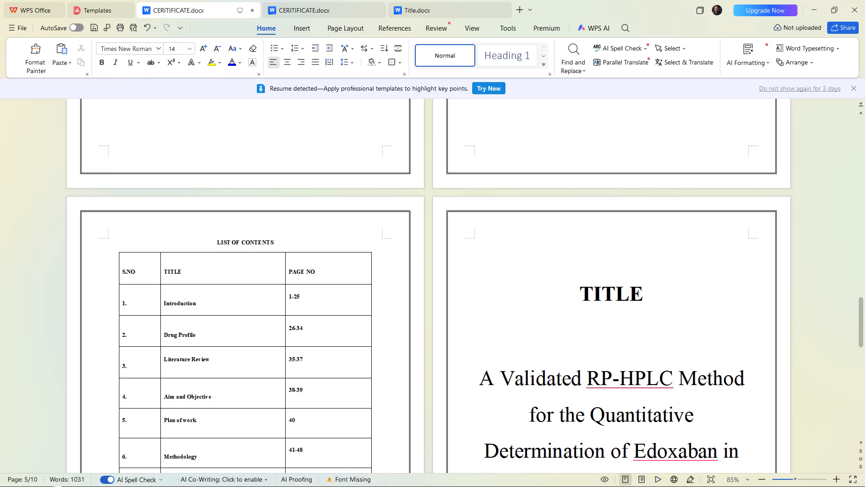
Review the thesis cover page and the principal's, guide's and department head's certificate pages for title, student details and layout.
scroll(467, 343, "up", 9)
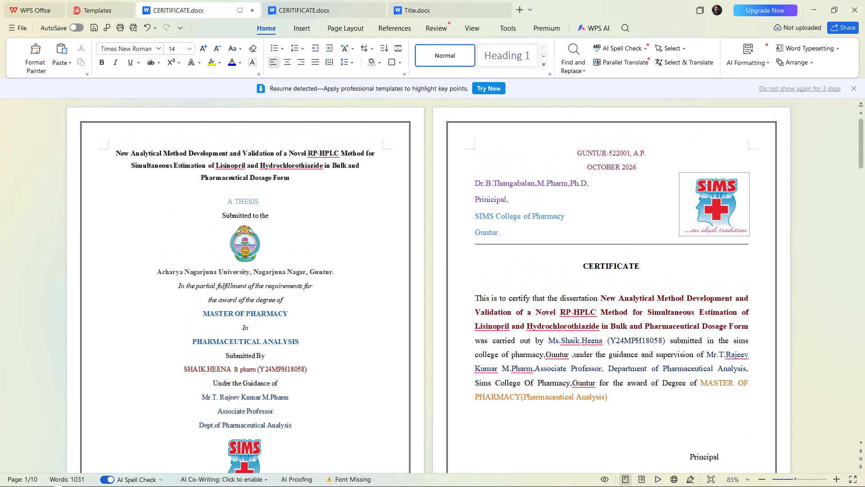
scroll(467, 343, "down", 3)
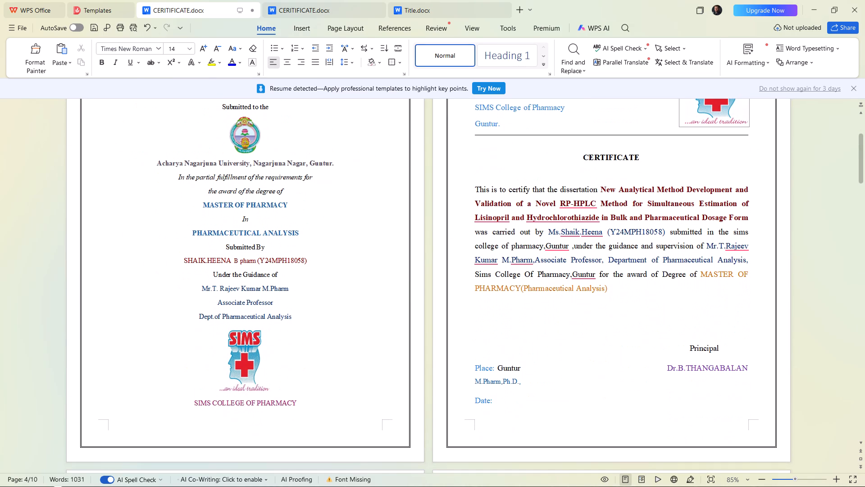
scroll(467, 343, "right", 1)
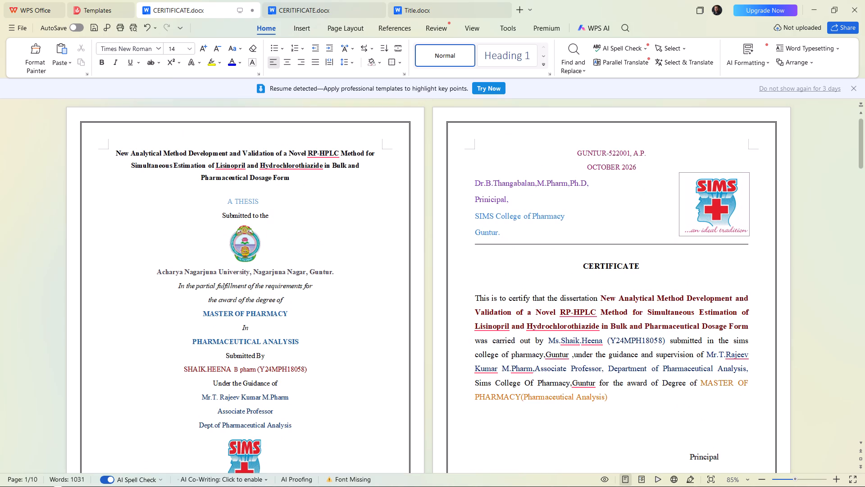
scroll(467, 343, "right", 4)
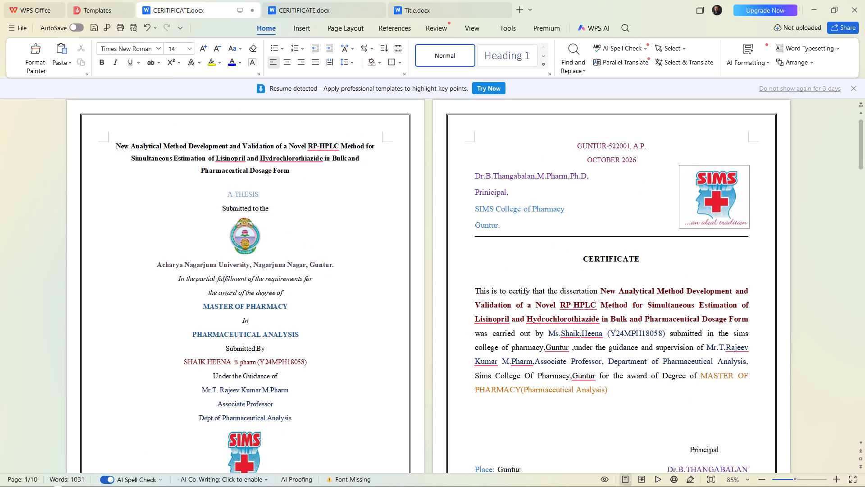
scroll(467, 343, "right", 1)
scroll(467, 343, "down", 1)
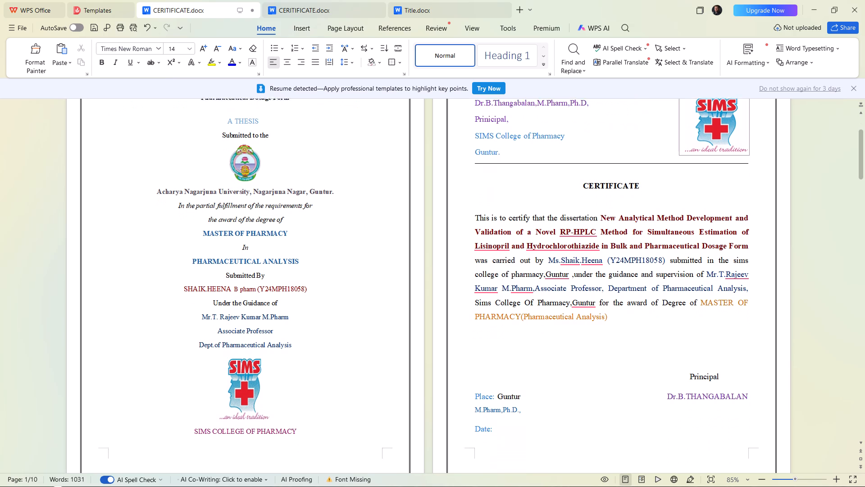
scroll(467, 343, "down", 2)
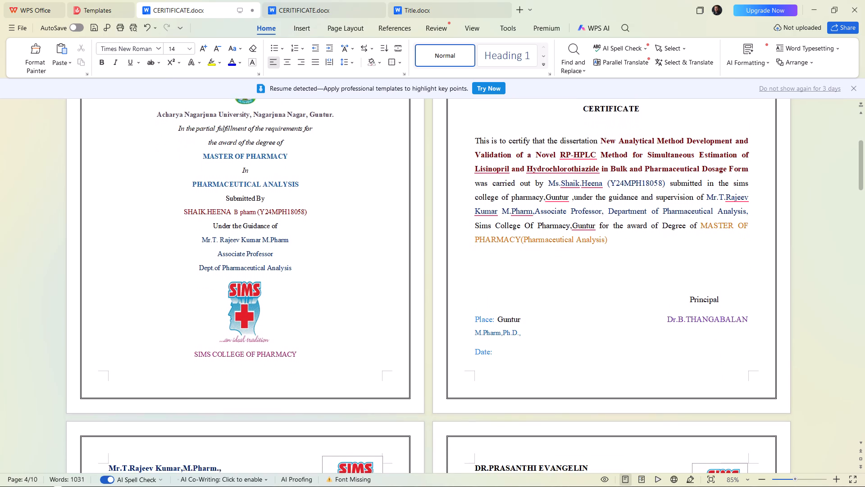
scroll(467, 343, "down", 5)
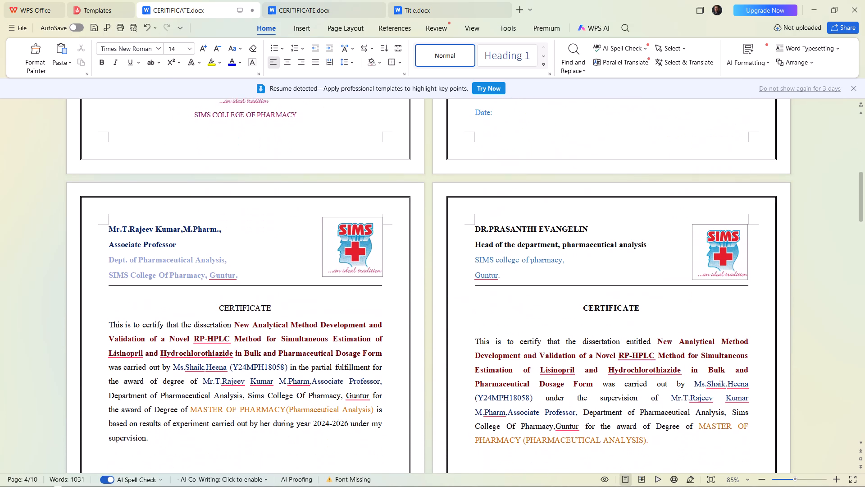
scroll(467, 343, "down", 3)
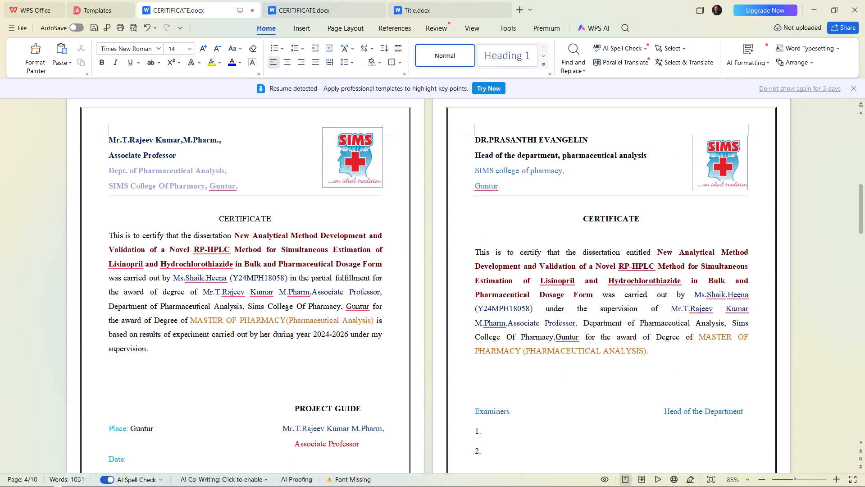
scroll(467, 343, "down", 3)
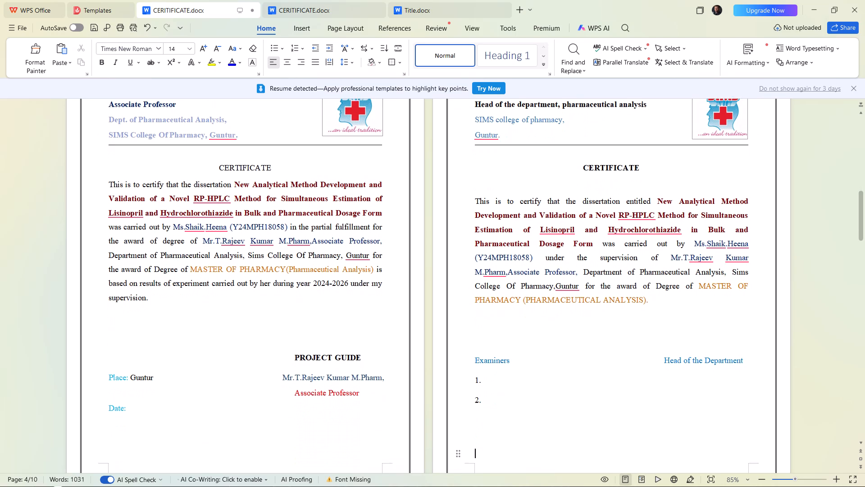
scroll(467, 343, "down", 1)
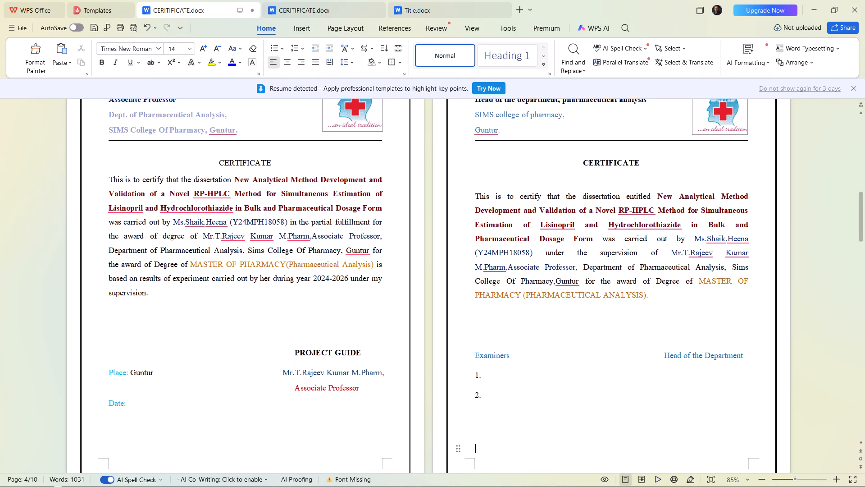
scroll(467, 343, "down", 4)
scroll(467, 343, "up", 1)
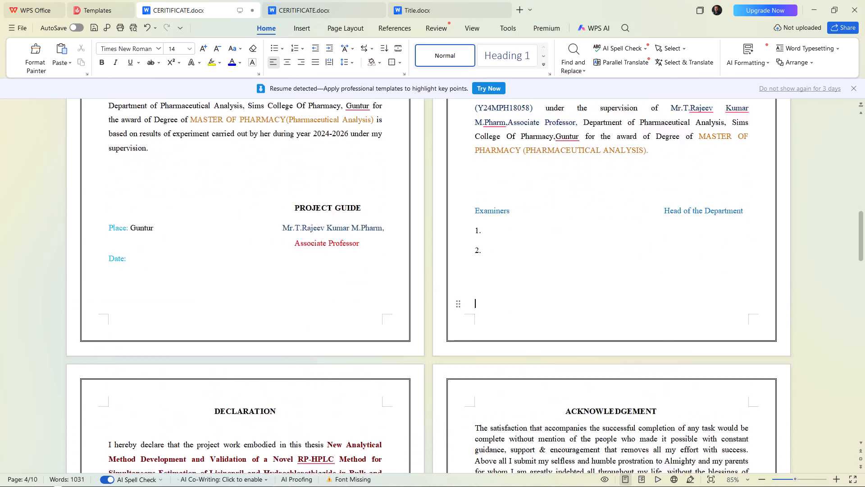
scroll(467, 343, "up", 4)
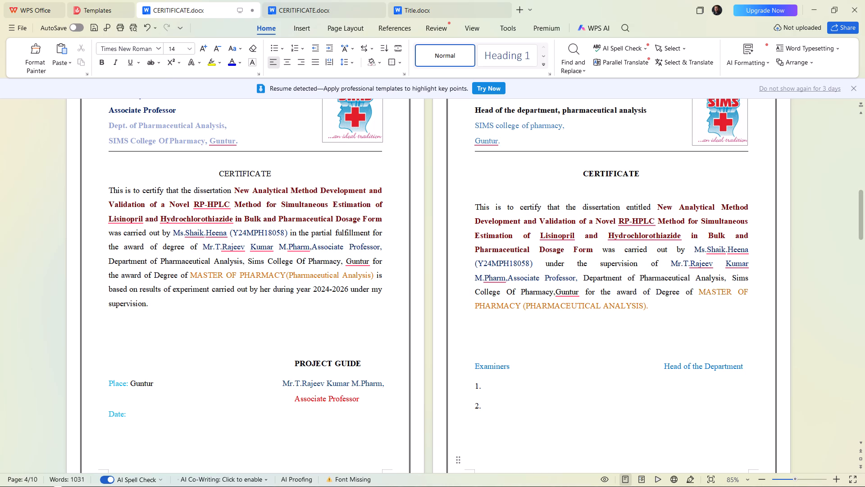
Check the pages from the Introduction back through the TITLE page and list of contents to the declaration and acknowledgement.
scroll(467, 343, "down", 12)
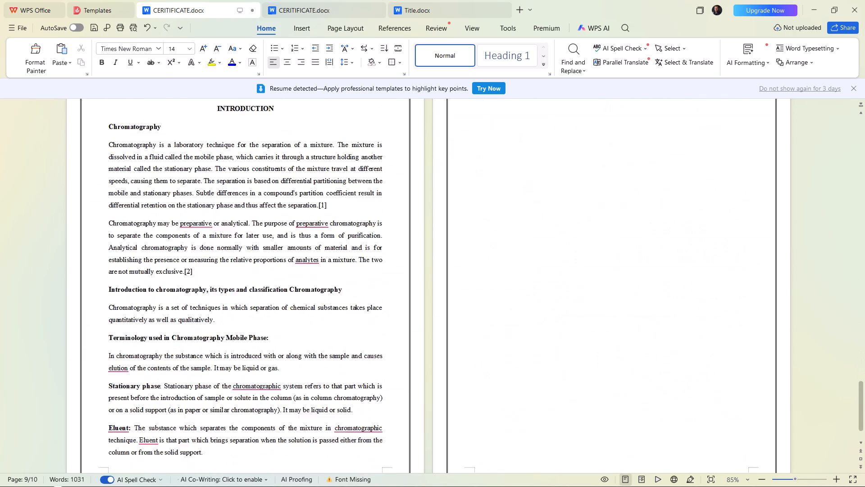
scroll(467, 343, "up", 5)
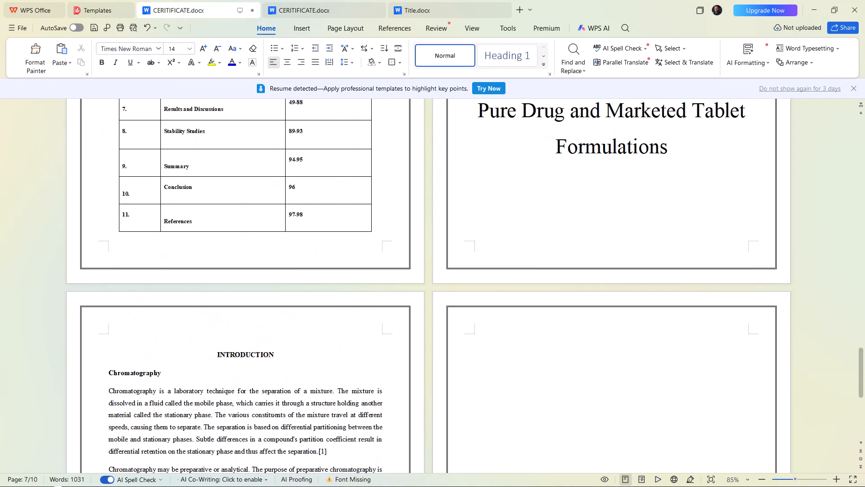
scroll(467, 343, "up", 6)
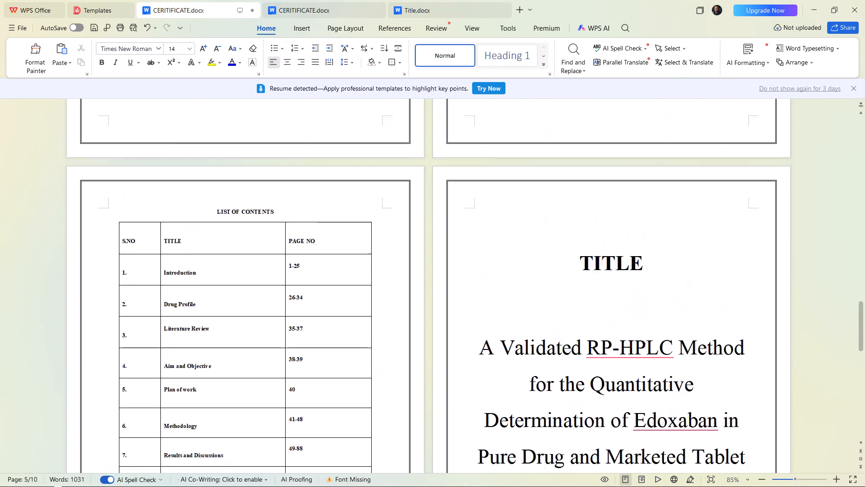
scroll(467, 343, "up", 7)
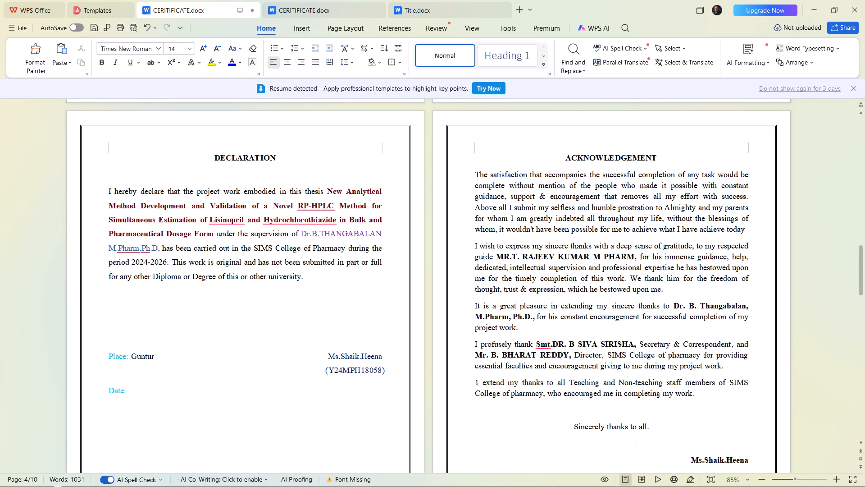
scroll(467, 343, "up", 1)
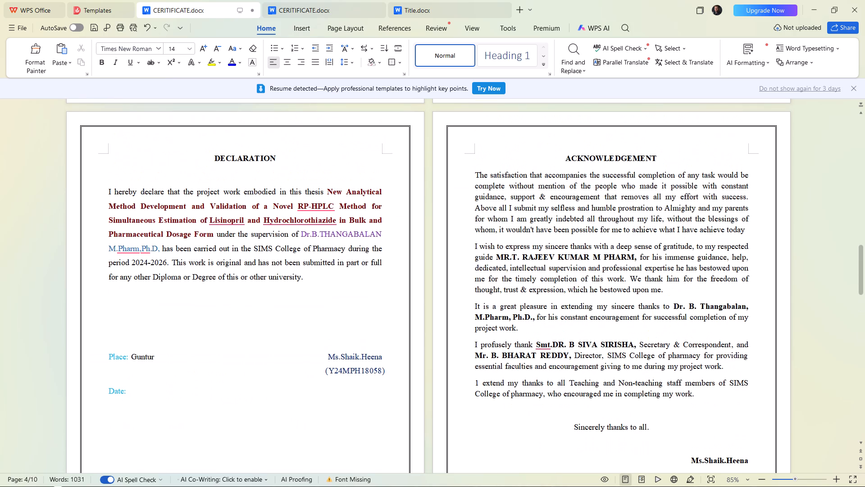
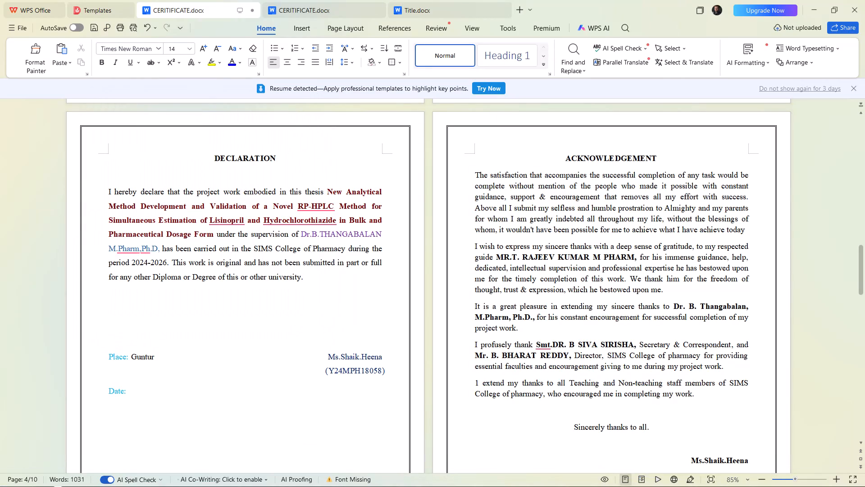
Check the pages from the declaration and acknowledgement back through the certificate pages to the thesis cover page.
scroll(422, 306, "up", 2)
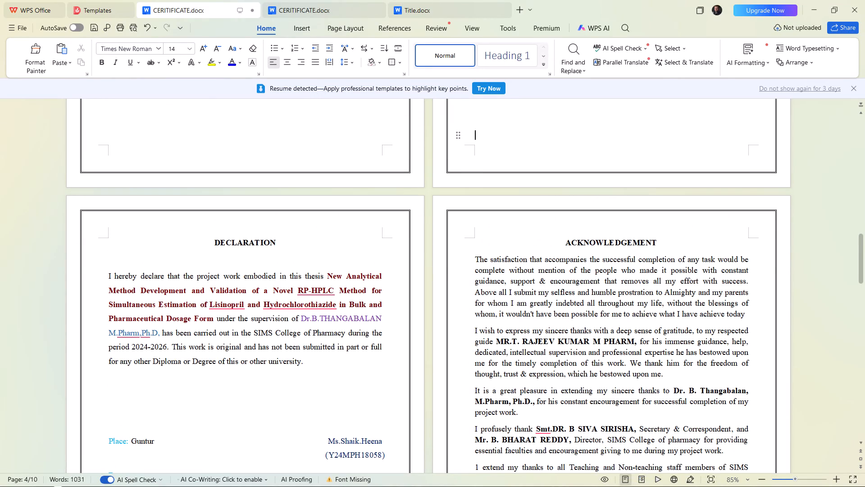
scroll(422, 306, "up", 3)
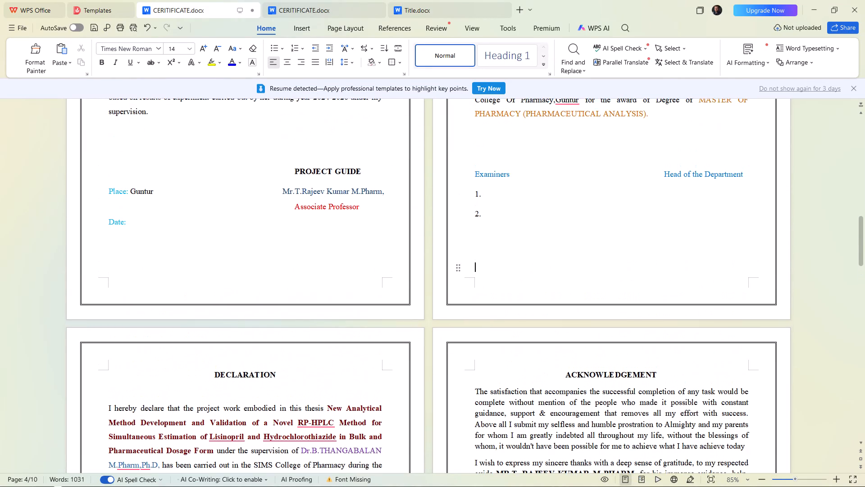
scroll(422, 306, "up", 3)
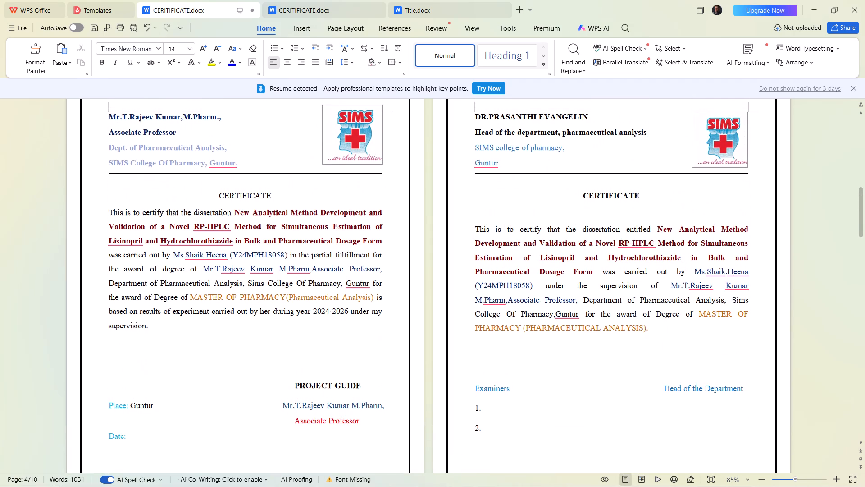
scroll(422, 306, "up", 2)
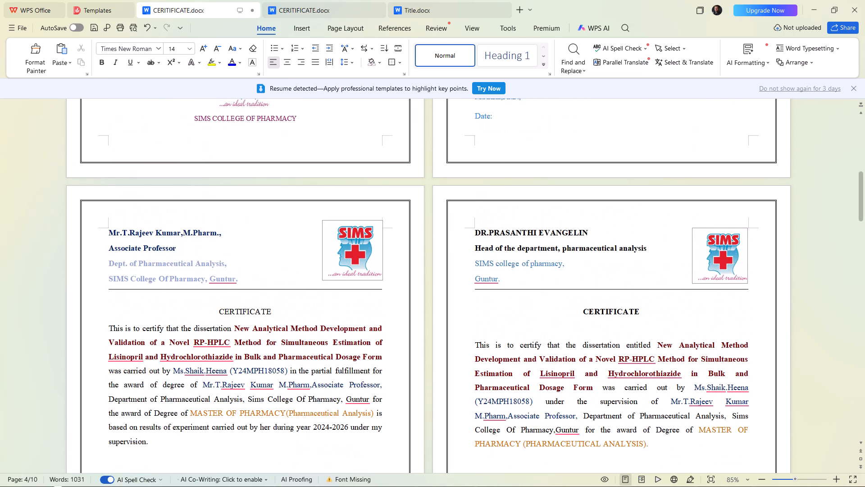
scroll(422, 306, "down", 1)
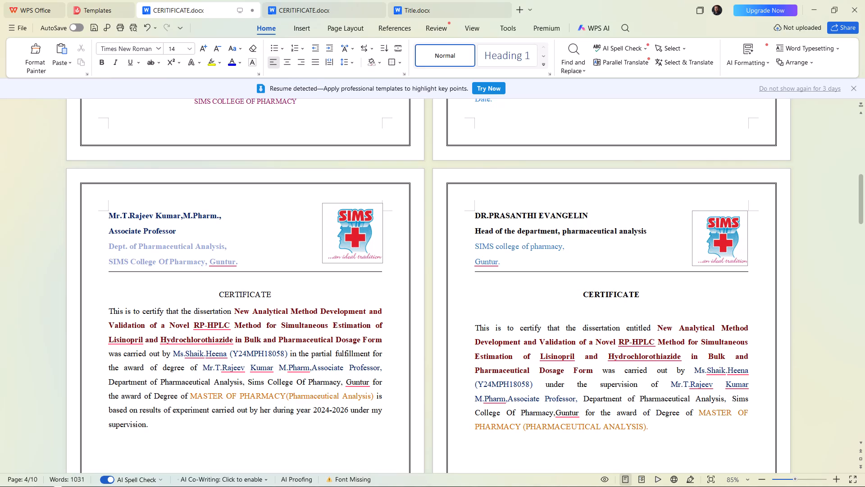
scroll(422, 306, "up", 5)
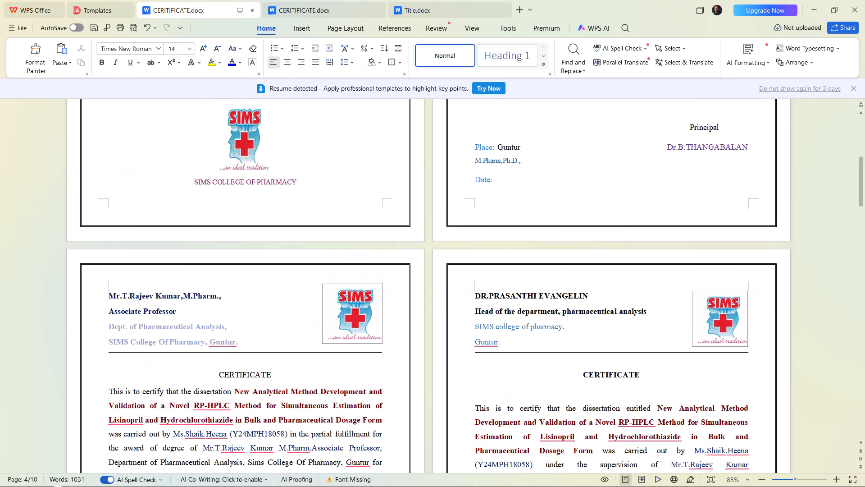
scroll(422, 306, "up", 1)
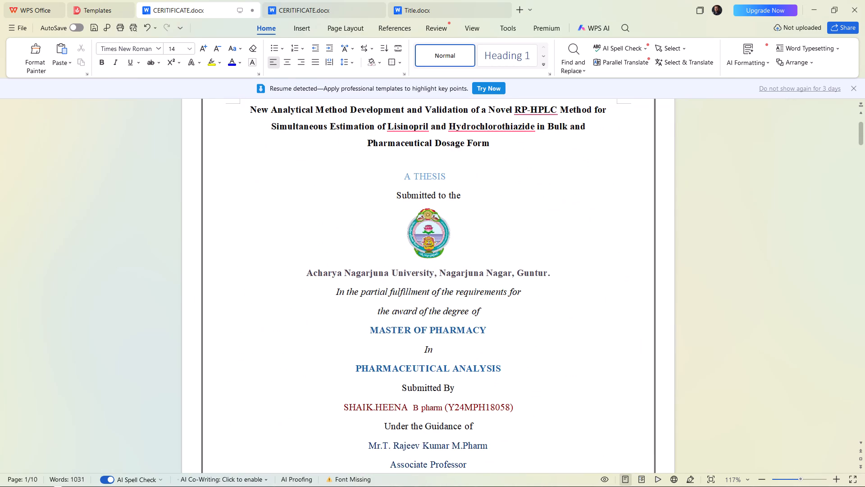
Read through the thesis at a larger page size, from the cover page and certificates to the declaration, acknowledgement and list of contents.
scroll(337, 271, "down", 8)
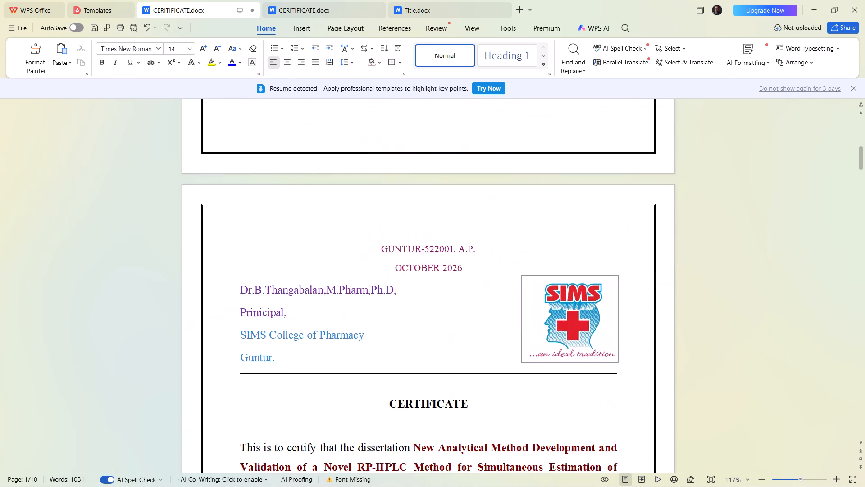
scroll(337, 271, "down", 5)
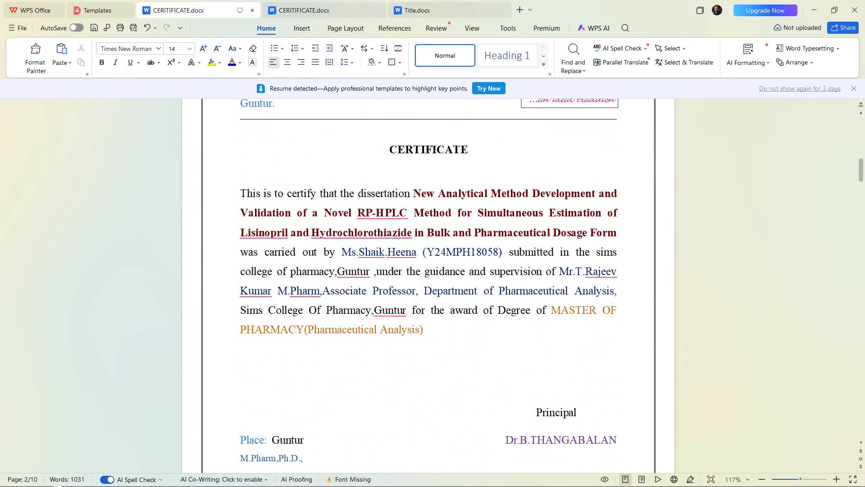
scroll(337, 271, "down", 9)
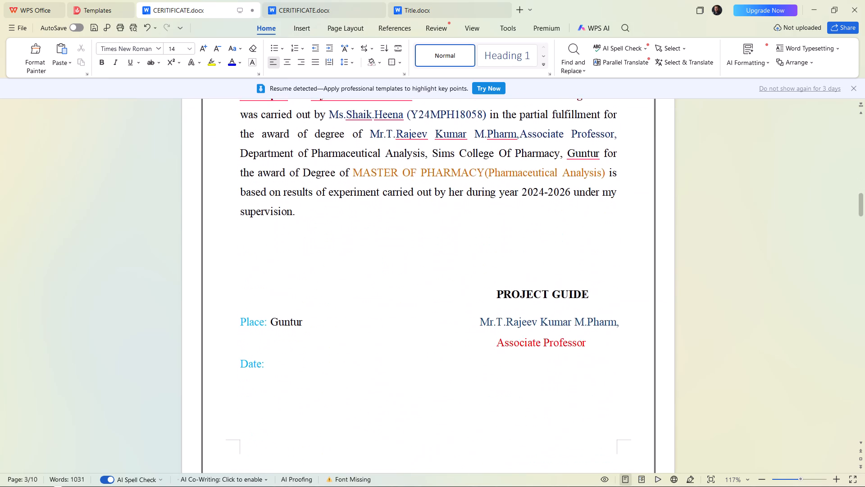
scroll(337, 271, "down", 9)
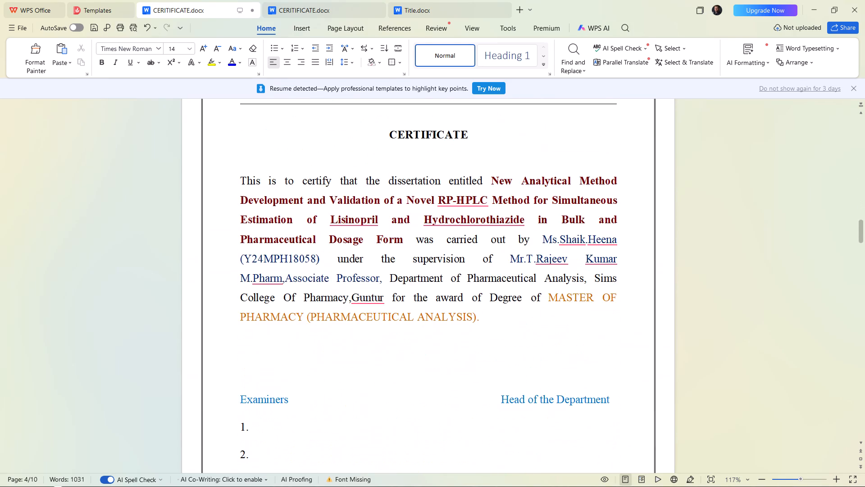
scroll(337, 271, "down", 6)
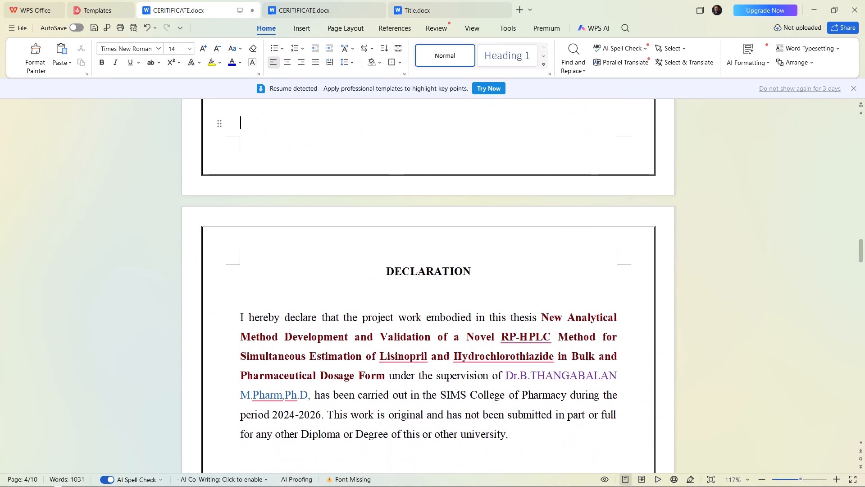
scroll(337, 271, "down", 7)
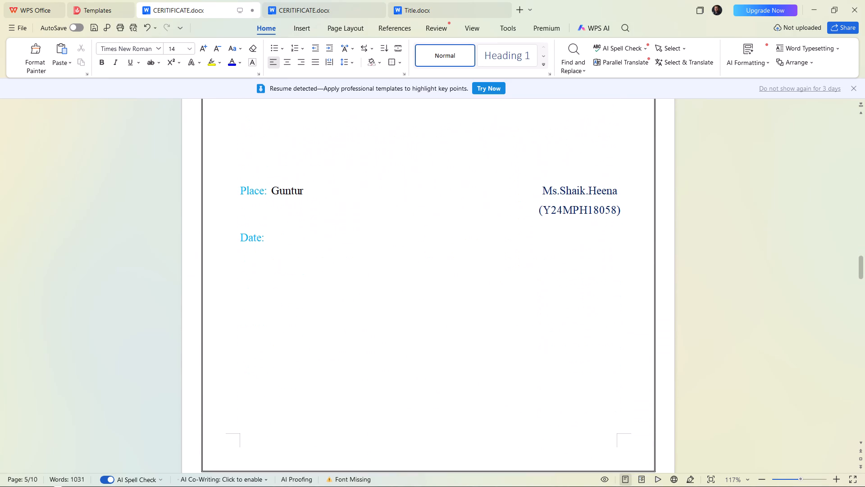
scroll(337, 271, "down", 5)
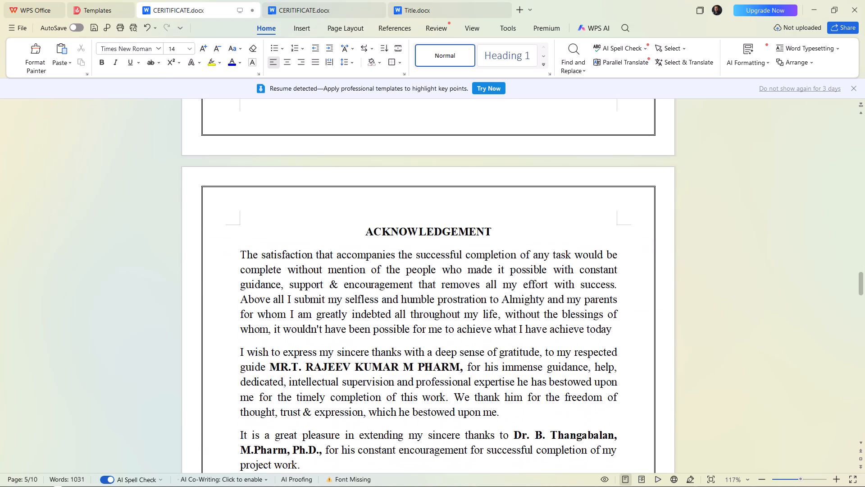
scroll(337, 271, "down", 10)
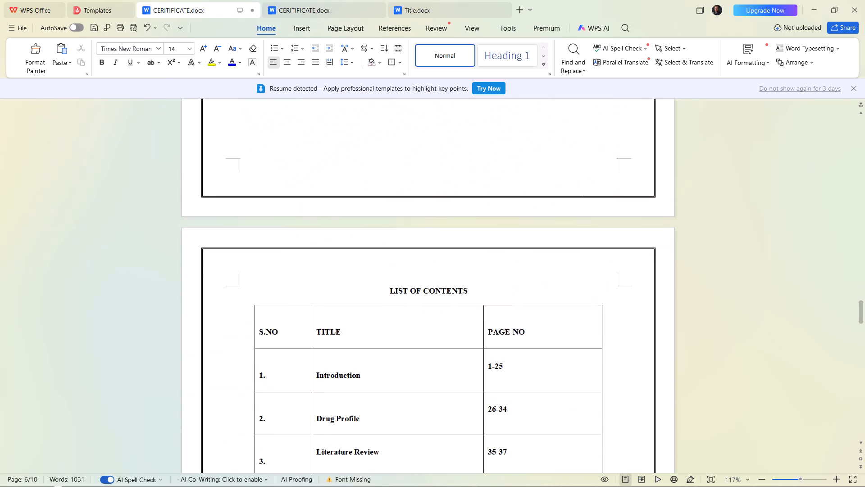
scroll(337, 271, "down", 8)
Recheck the acknowledgement text, its closing student details and the start of the list of contents.
scroll(337, 271, "up", 2)
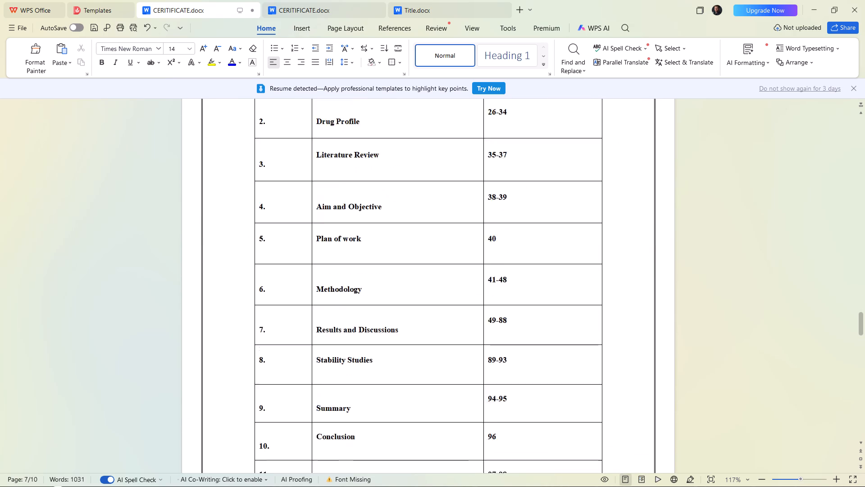
scroll(337, 271, "up", 9)
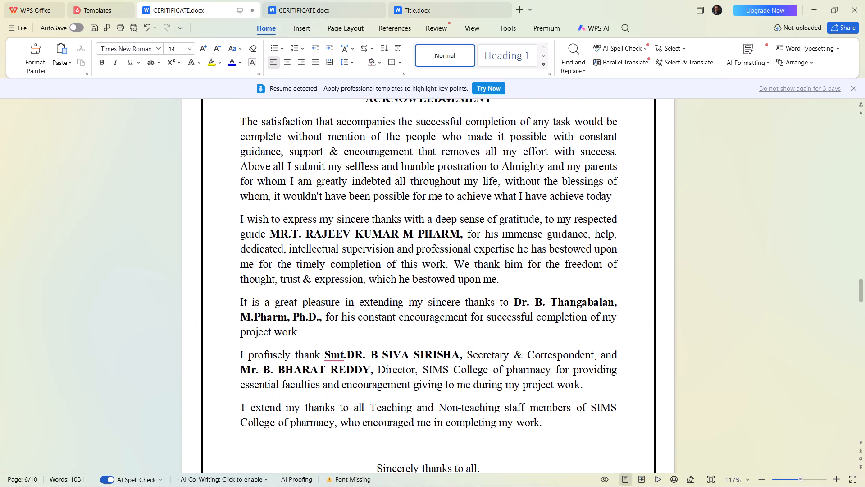
scroll(337, 271, "up", 5)
scroll(337, 271, "down", 1)
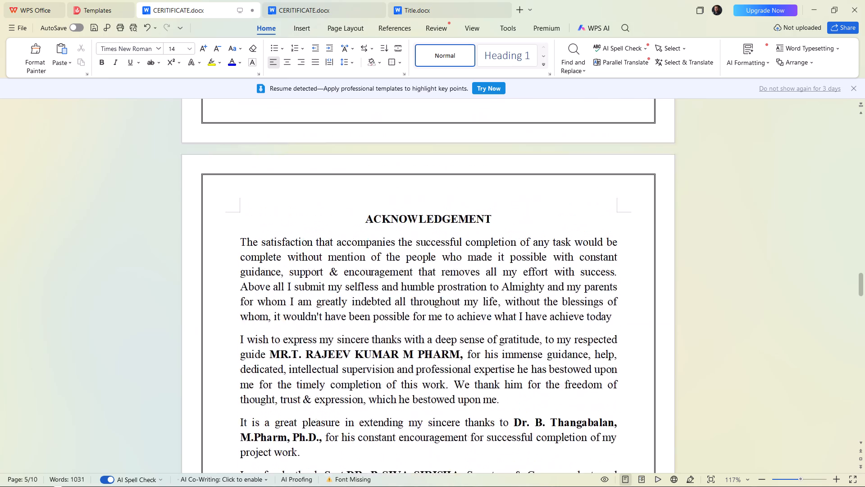
scroll(337, 271, "down", 2)
scroll(337, 271, "up", 2)
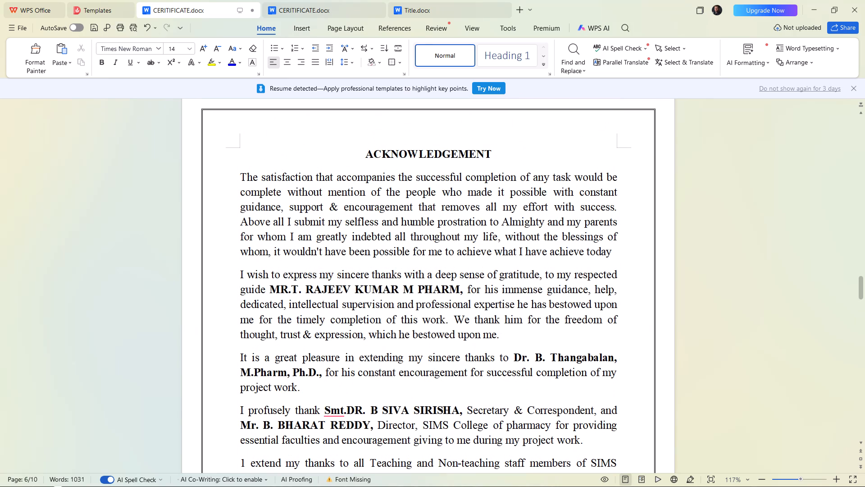
scroll(337, 271, "down", 6)
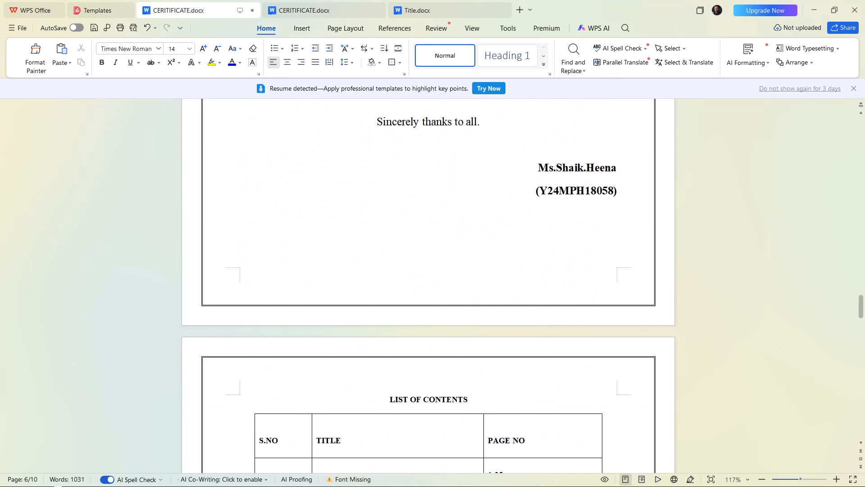
scroll(369, 363, "down", 1)
scroll(369, 363, "up", 2)
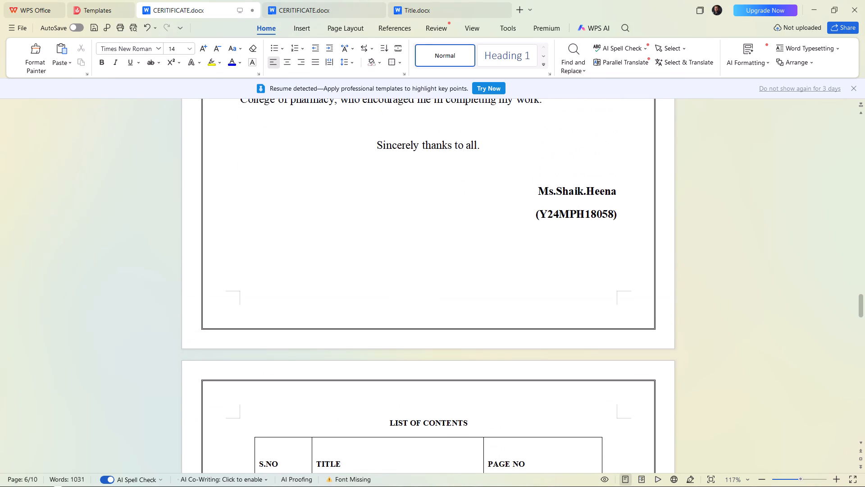
scroll(369, 363, "down", 4)
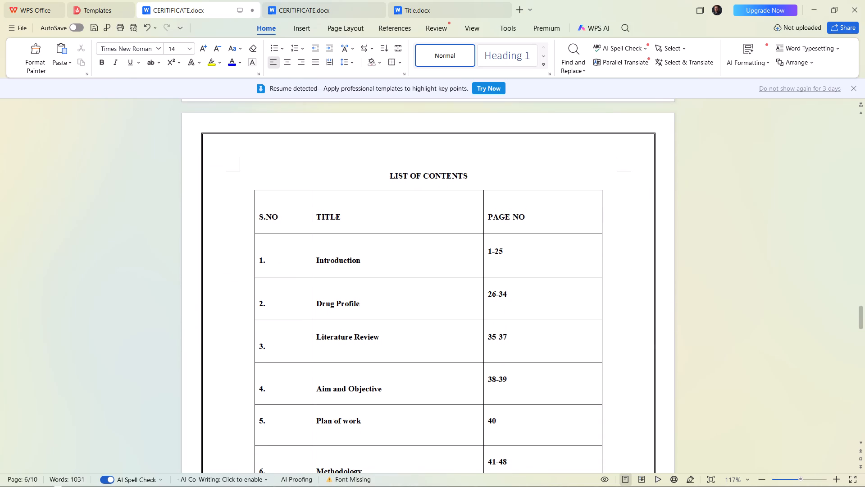
Review the thesis in two-page view from the Introduction back through the TITLE page, declaration and certificates to the cover page.
scroll(339, 310, "down", 8)
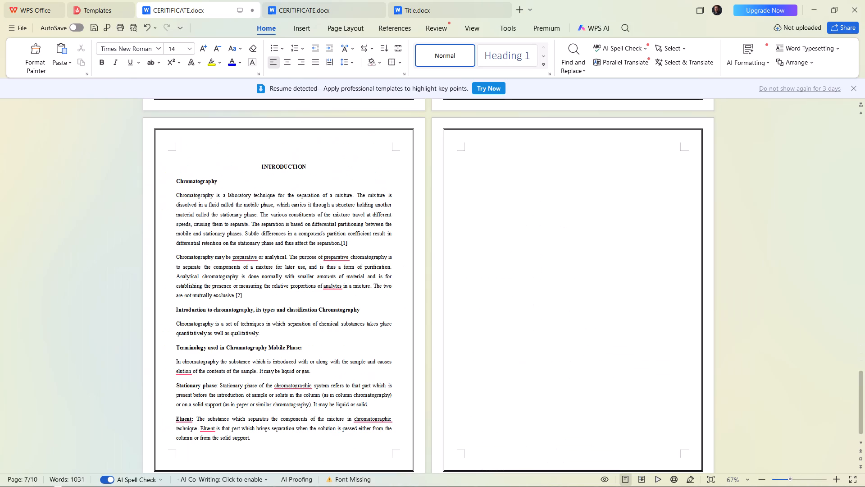
scroll(339, 310, "down", 8)
scroll(339, 310, "up", 5)
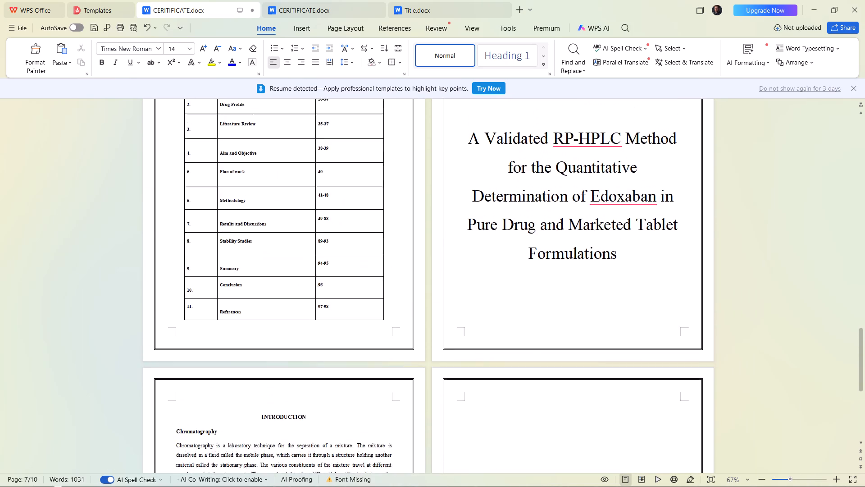
scroll(339, 310, "up", 6)
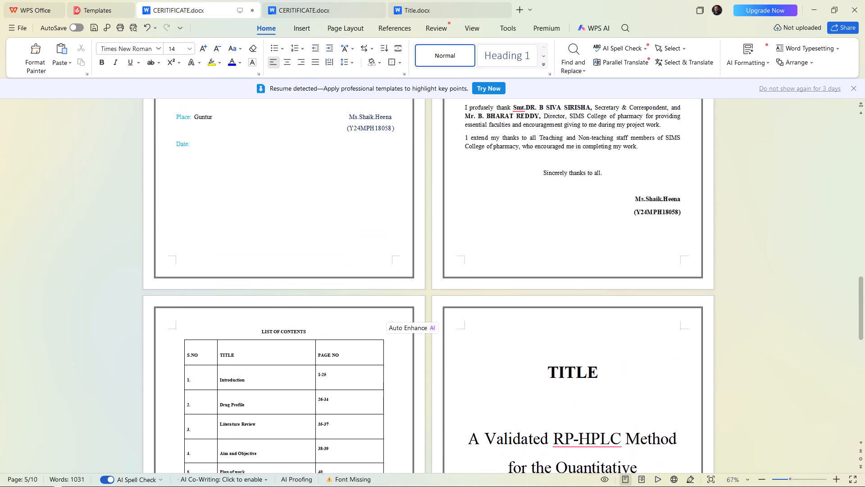
scroll(339, 310, "up", 4)
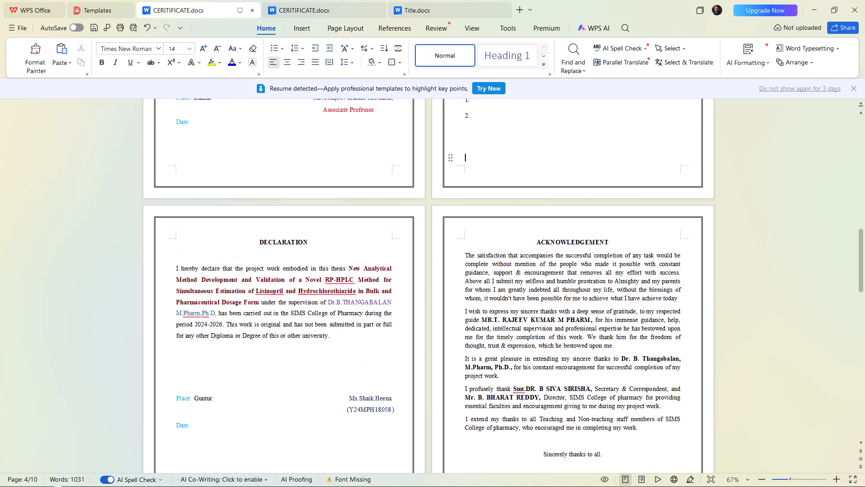
scroll(339, 310, "up", 4)
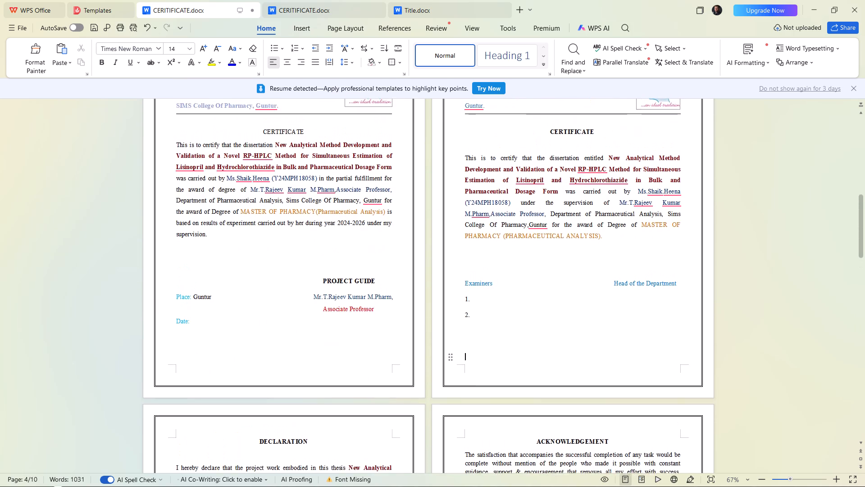
scroll(339, 310, "up", 6)
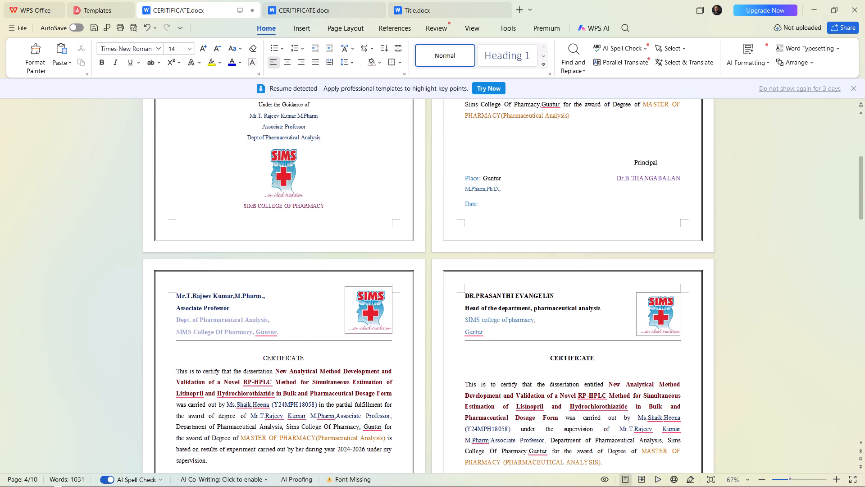
scroll(339, 310, "up", 3)
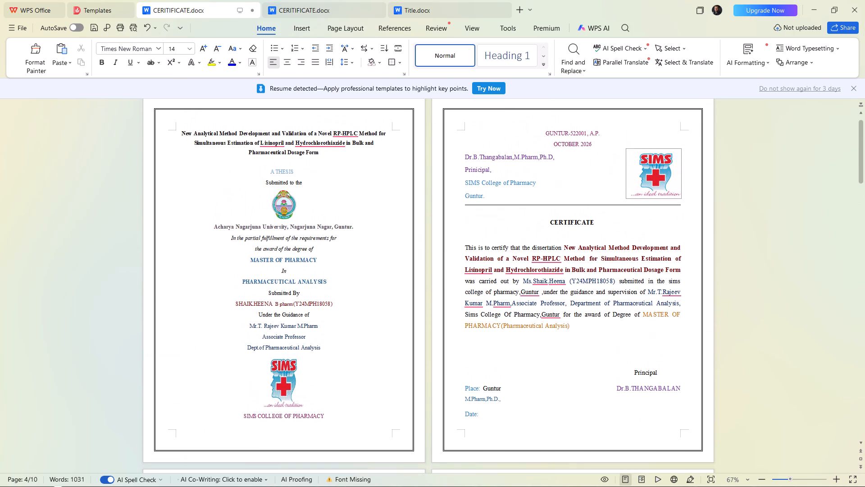
scroll(339, 310, "up", 2)
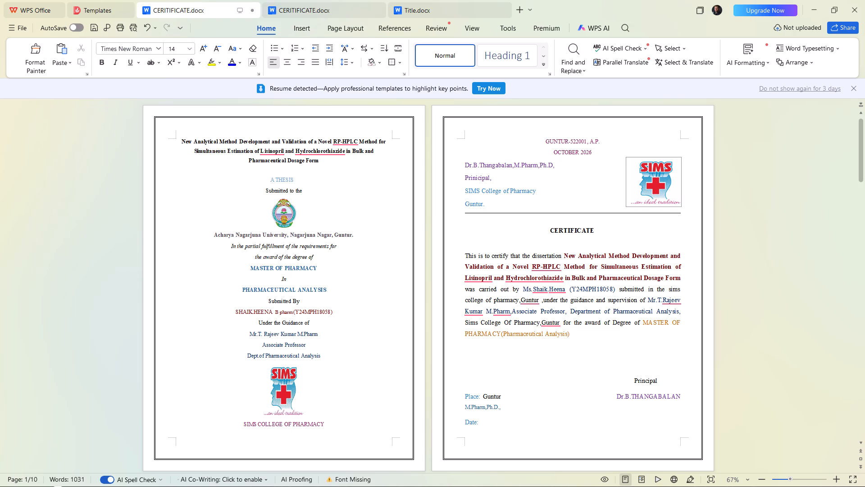
Look over the Introduction, TITLE page, list of contents, declaration and acknowledgement pages once more.
scroll(339, 310, "down", 16)
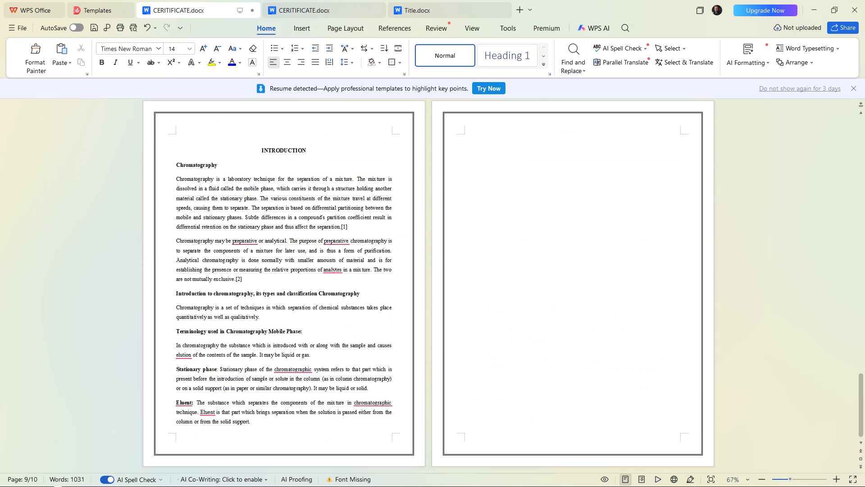
scroll(339, 310, "up", 5)
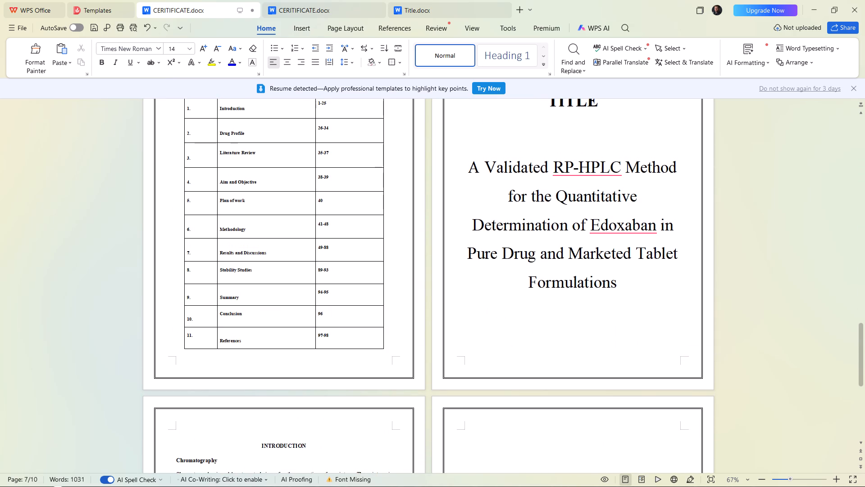
scroll(339, 310, "up", 5)
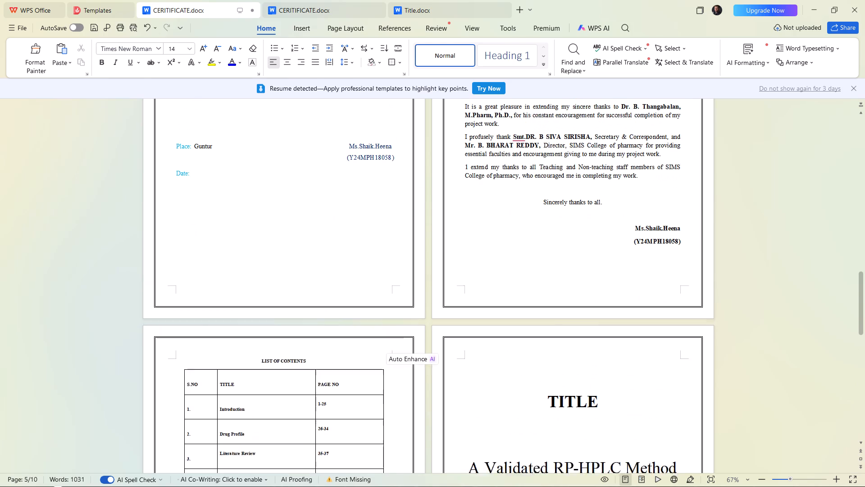
scroll(339, 310, "up", 1)
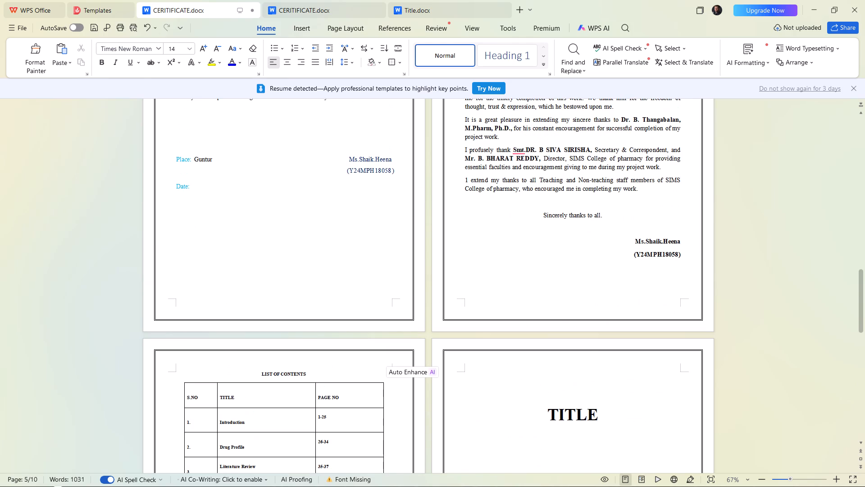
Delete the blank last page and the entire INTRODUCTION page at the end of the thesis.
scroll(339, 310, "down", 12)
left_click(544, 376)
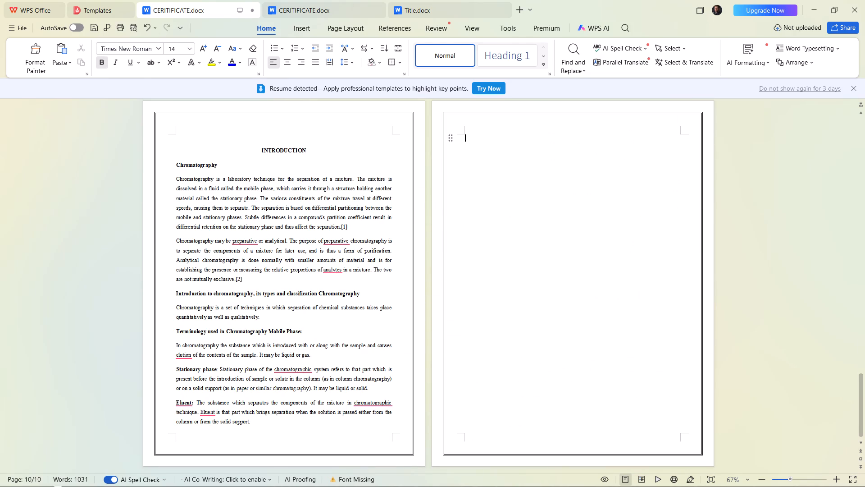
left_click(526, 404)
key("BackSpace")
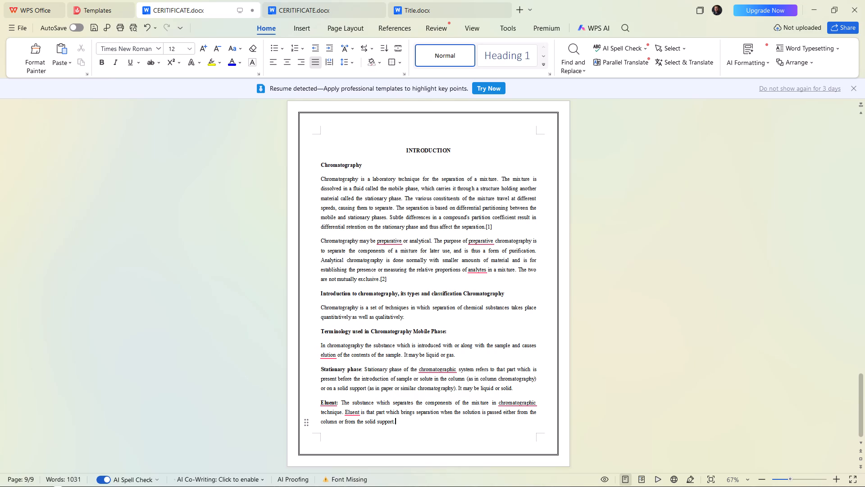
left_click_drag(411, 419, 342, 139)
key("BackSpace")
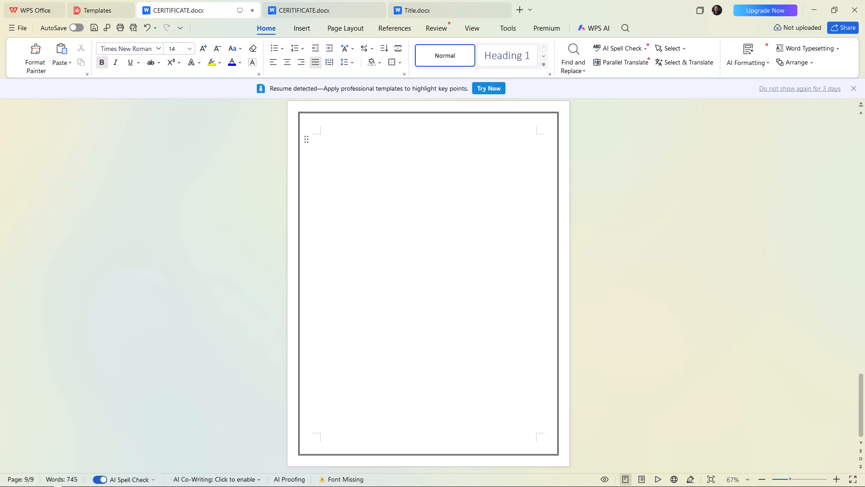
scroll(373, 221, "up", 3)
key("BackSpace")
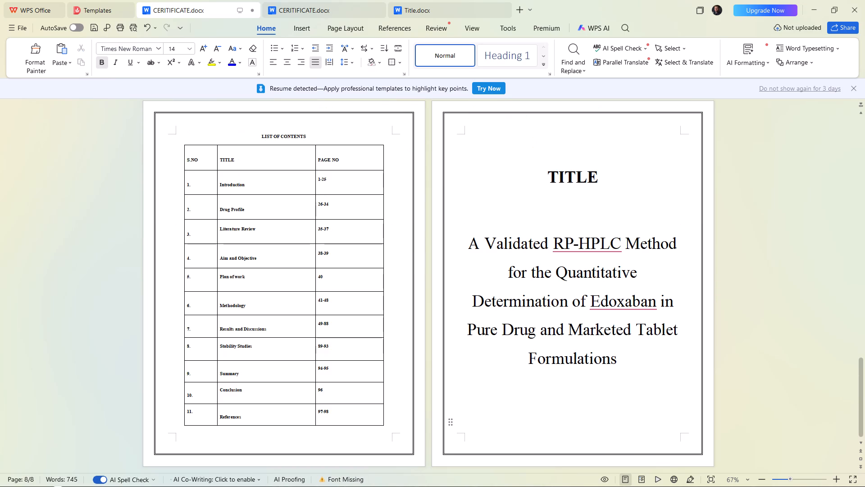
Delete the TITLE page together with the contents table rows from Drug Profile to References.
left_click_drag(508, 407, 264, 196)
key("BackSpace")
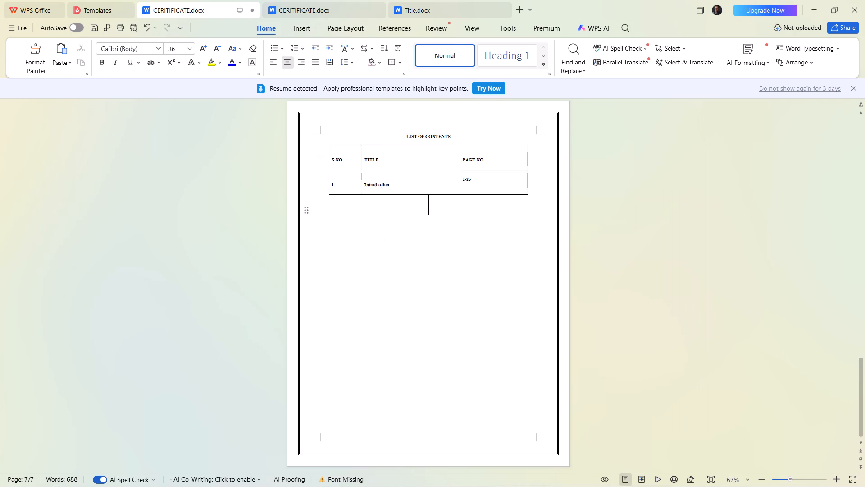
scroll(264, 196, "up", 2)
key("BackSpace")
key("BackSpace")
key("BackSpace")
key("BackSpace")
key("BackSpace")
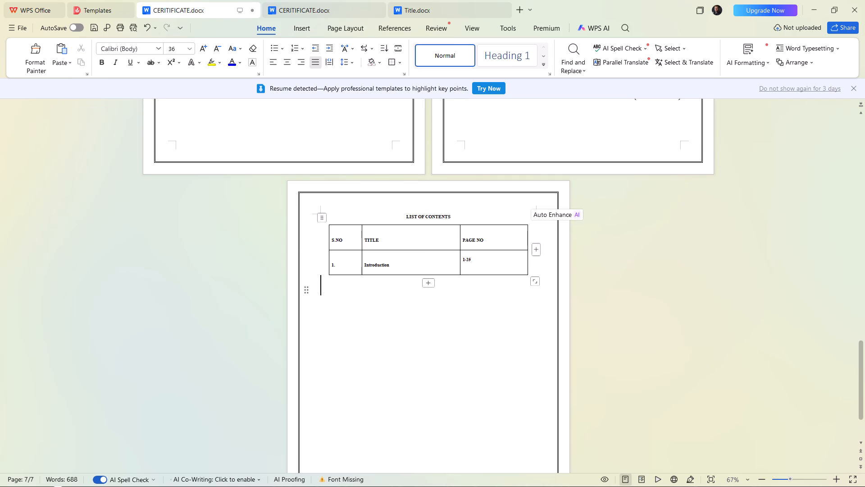
Delete the remaining LIST OF CONTENTS heading and table with its emptied page, ending the document at the acknowledgement.
left_click_drag(356, 291, 329, 222)
key("BackSpace")
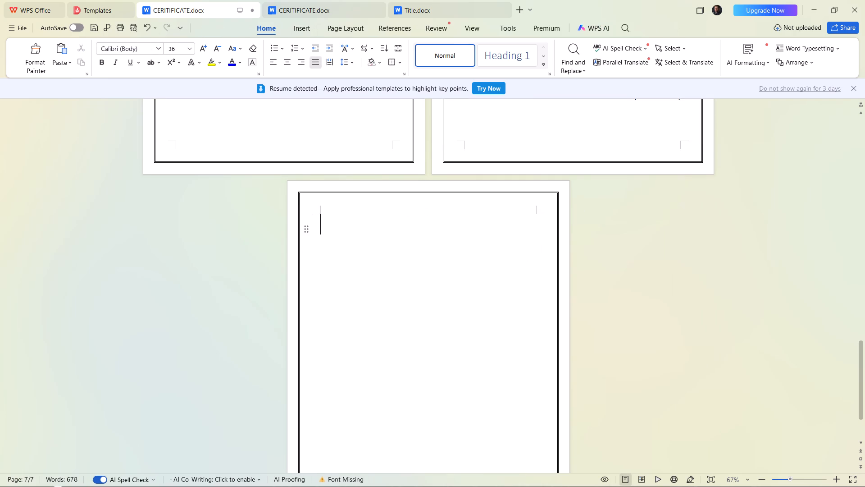
key("BackSpace")
scroll(361, 276, "up", 3)
scroll(361, 276, "down", 2)
left_click(389, 390)
key("BackSpace")
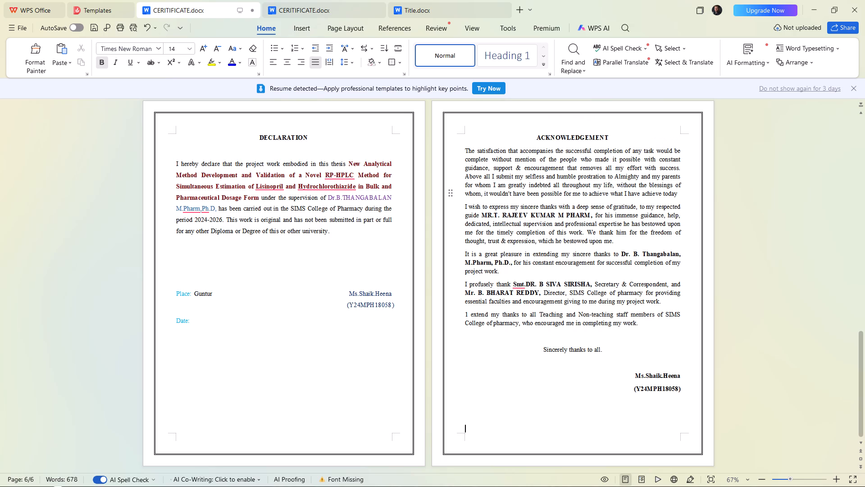
Save the shortened thesis document to its same location rather than to the cloud.
scroll(389, 390, "down", 3)
scroll(389, 390, "up", 14)
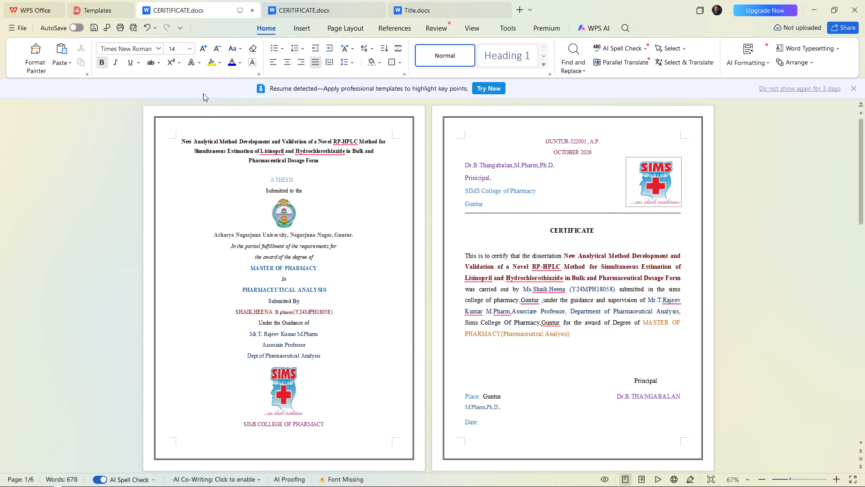
left_click(93, 28)
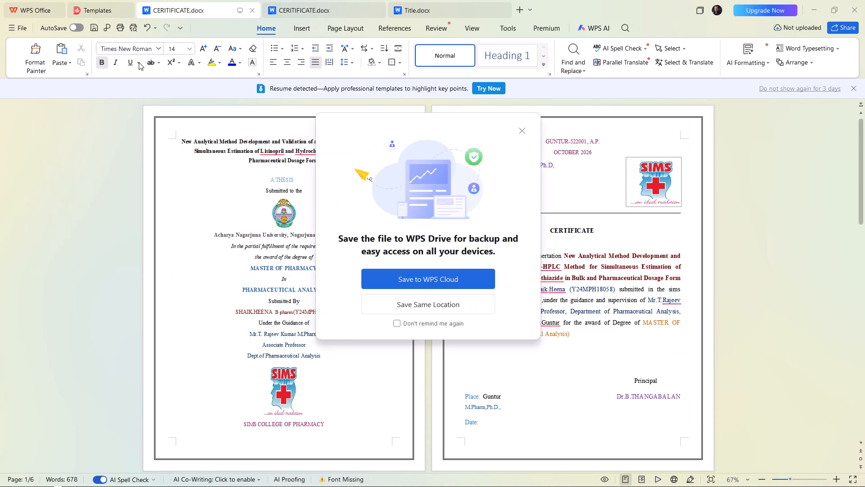
left_click(431, 301)
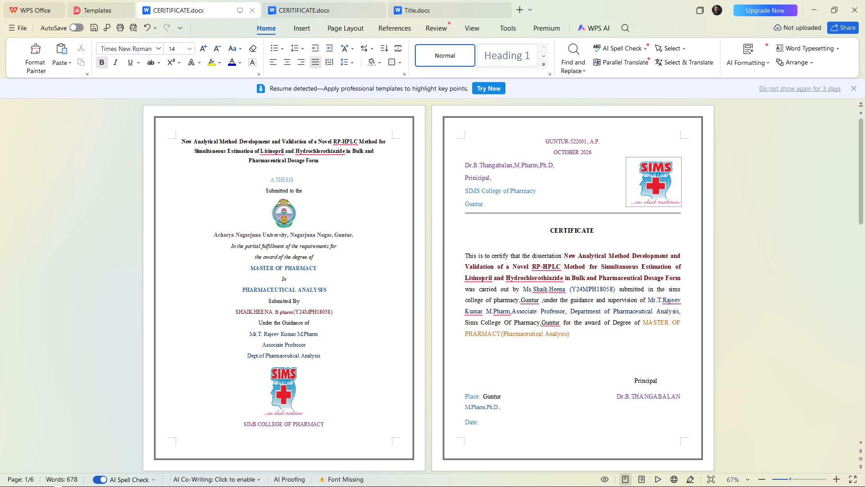
Turn on viewing and editing with others by manually uploading the current document to My Cloud.
left_click(839, 29)
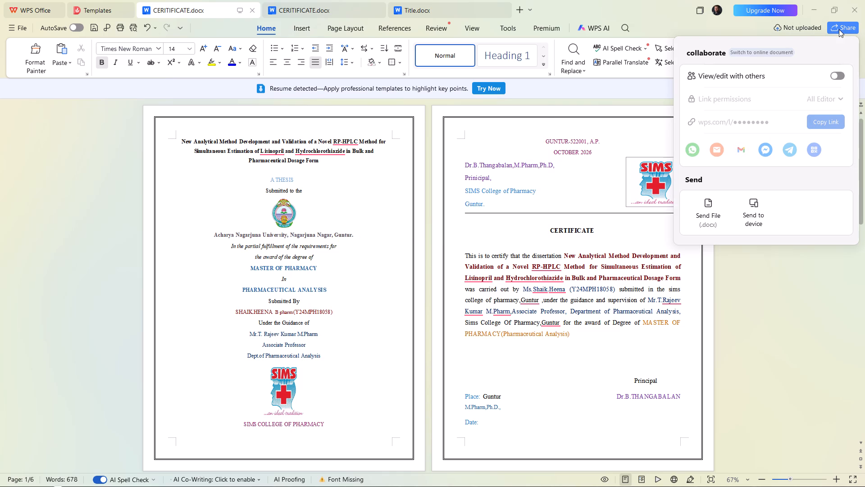
left_click(838, 74)
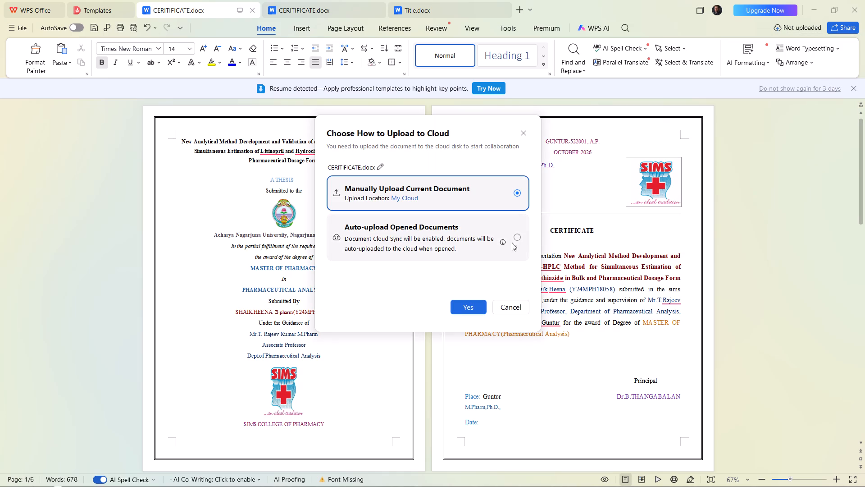
left_click(471, 310)
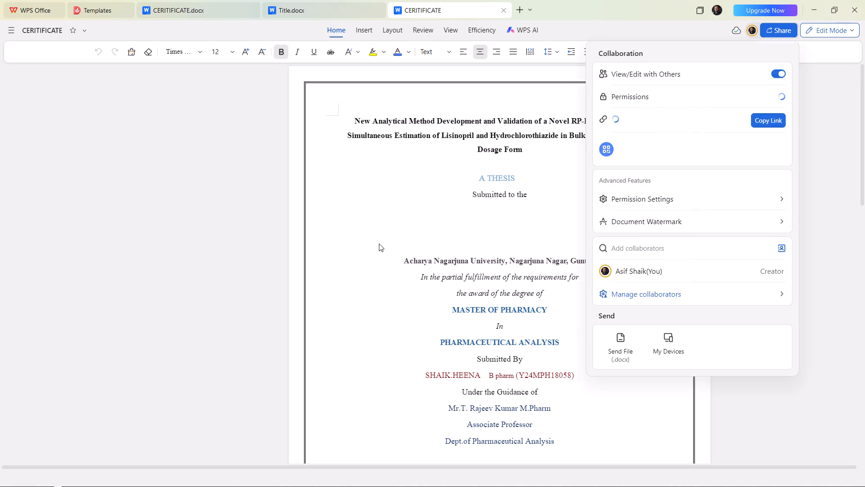
Check the uploaded copy from its last page back to the cover, and compare it with the older CERITIFICATE.docx certificates.
scroll(379, 243, "up", 1)
scroll(379, 243, "down", 1)
scroll(379, 243, "up", 1)
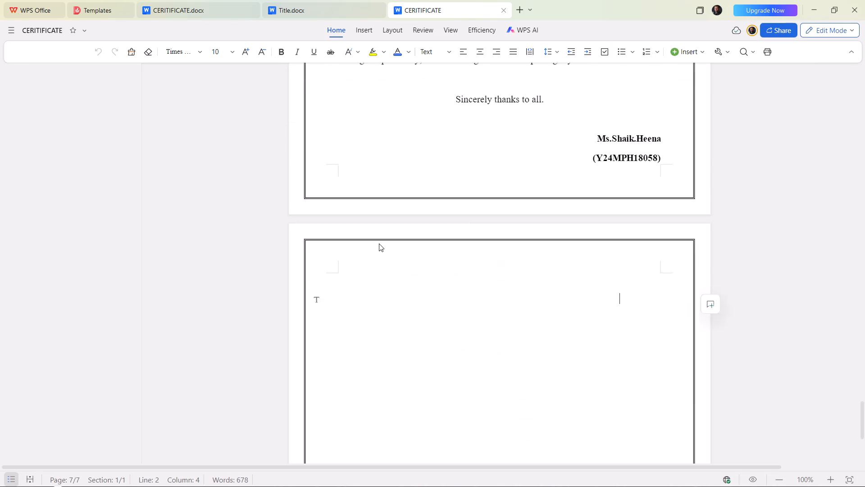
scroll(379, 243, "up", 4)
scroll(336, 210, "up", 5)
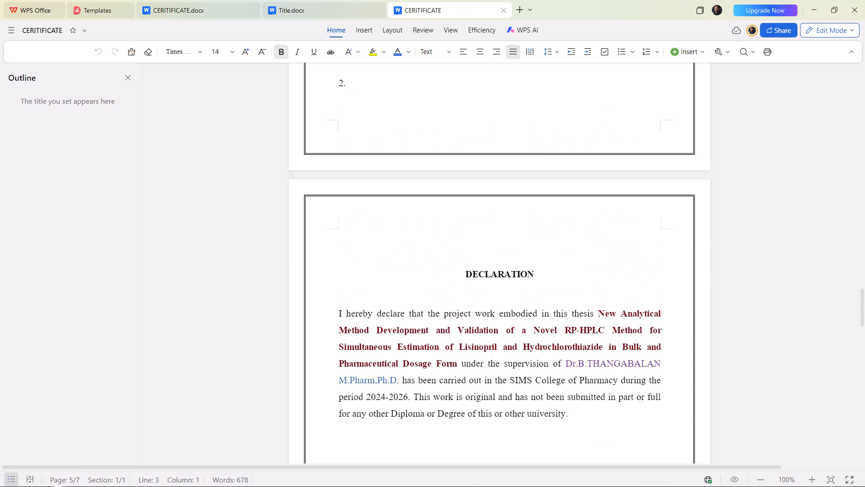
scroll(336, 210, "up", 12)
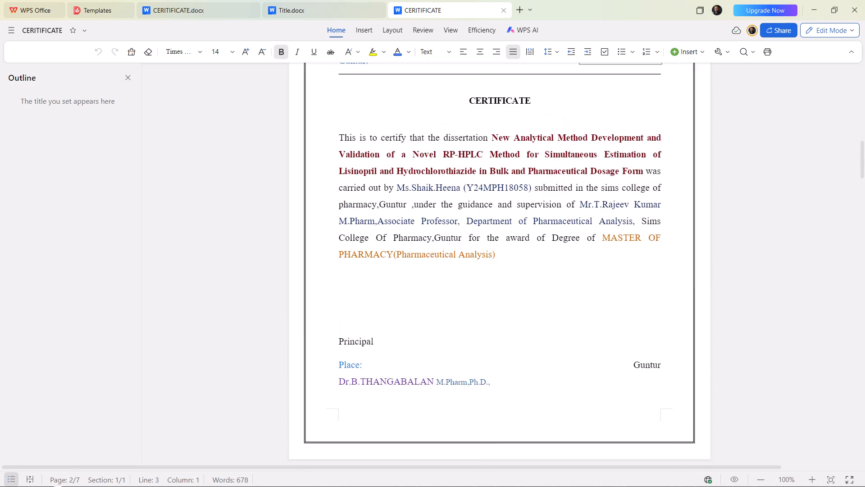
scroll(336, 210, "up", 8)
left_click(178, 3)
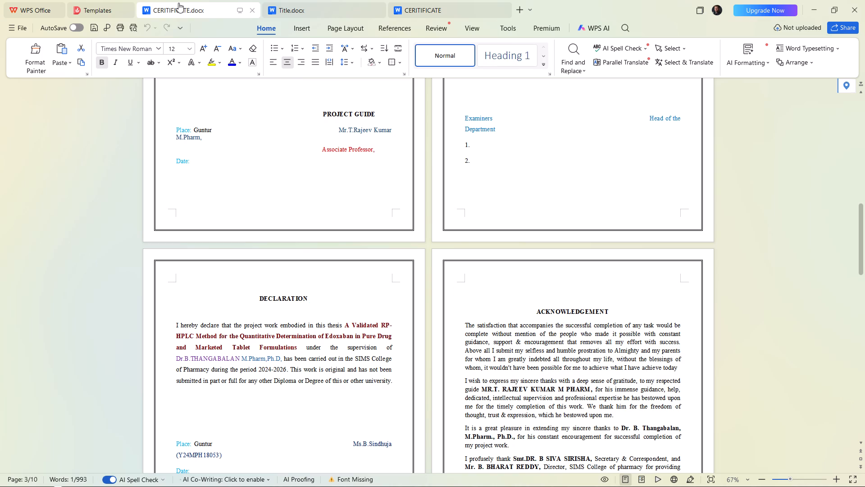
scroll(358, 184, "up", 4)
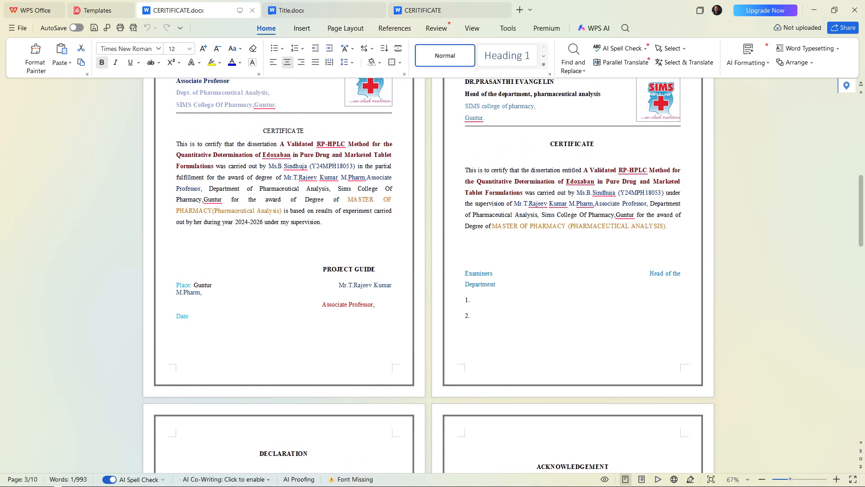
Examine the layout of the cover page and the certificate pages in the uploaded CERITIFICATE copy.
left_click(432, 0)
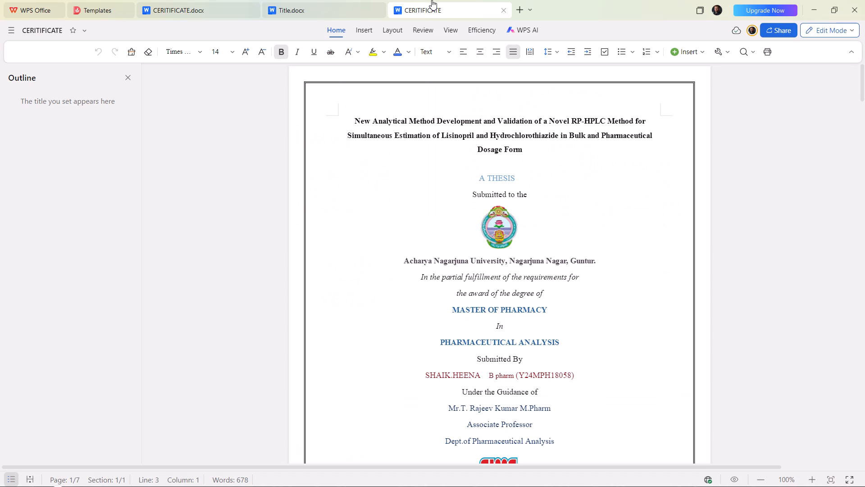
scroll(462, 221, "up", 2)
scroll(462, 221, "down", 5)
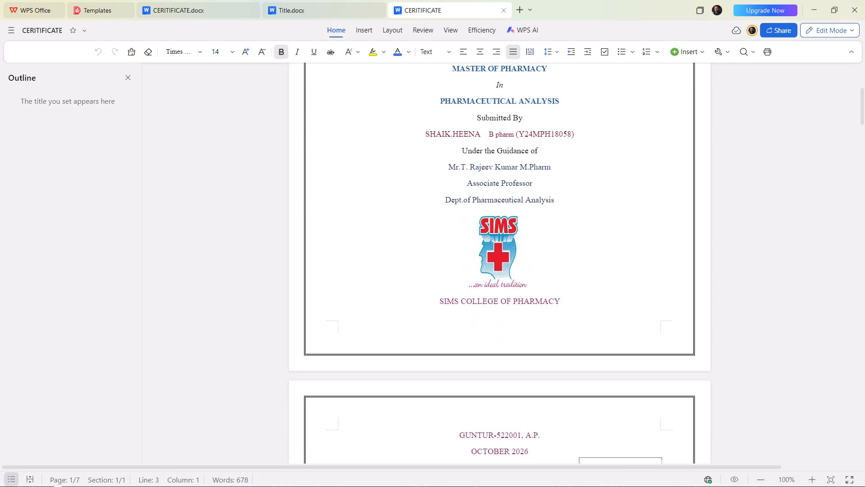
scroll(462, 221, "down", 6)
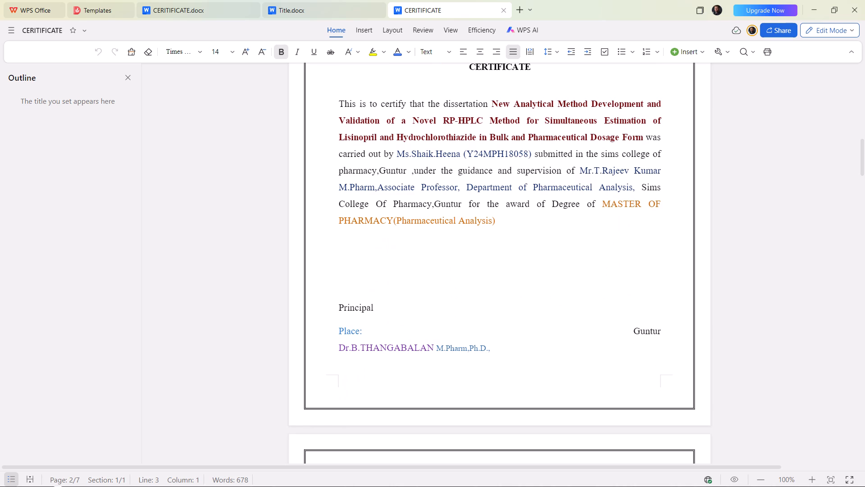
scroll(377, 223, "up", 5)
scroll(377, 223, "down", 1)
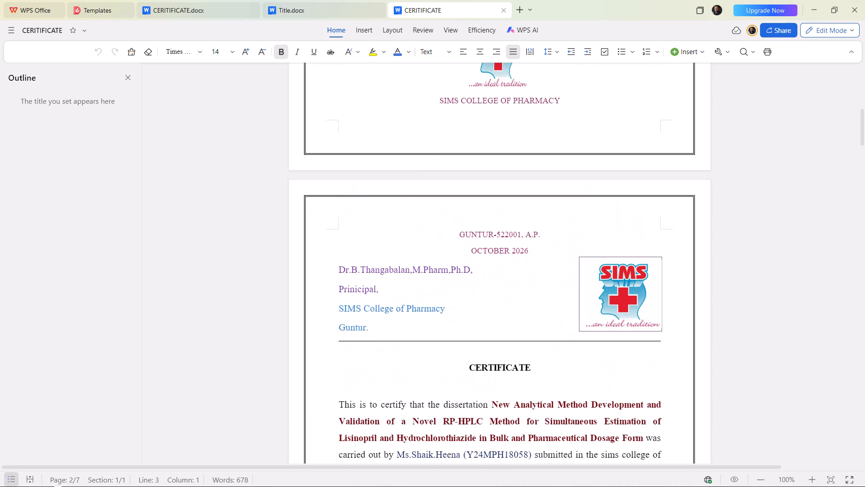
scroll(377, 223, "down", 3)
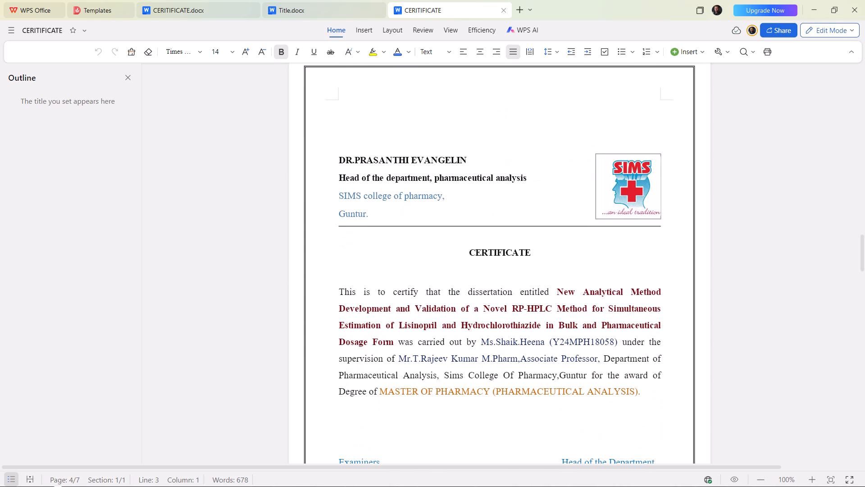
scroll(377, 223, "up", 15)
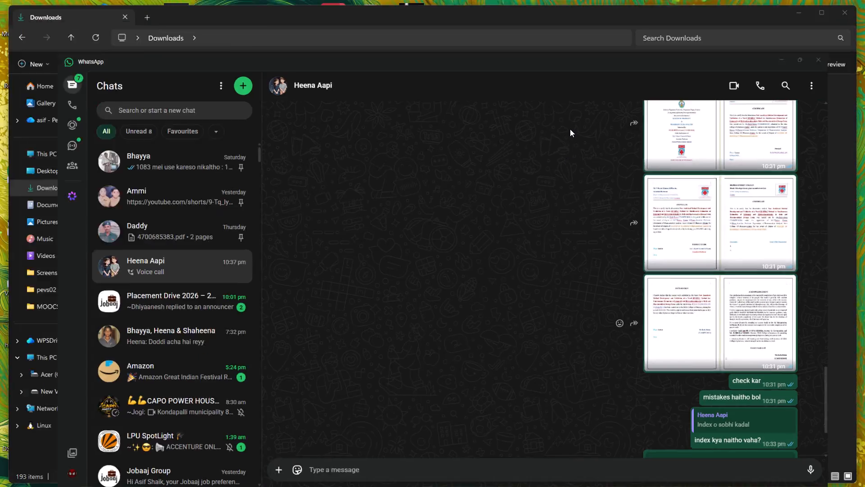
Switch to File Explorer and open the CERITIFICATE document from the Downloads folder.
left_click(477, 472)
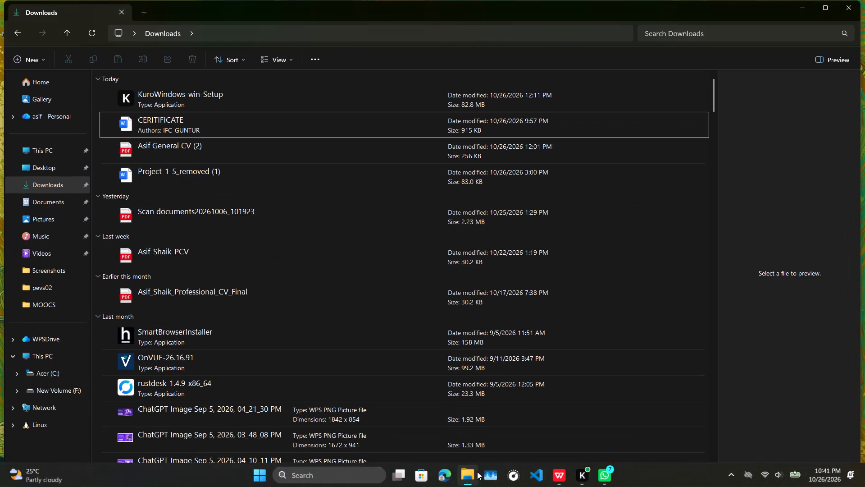
scroll(334, 164, "up", 2)
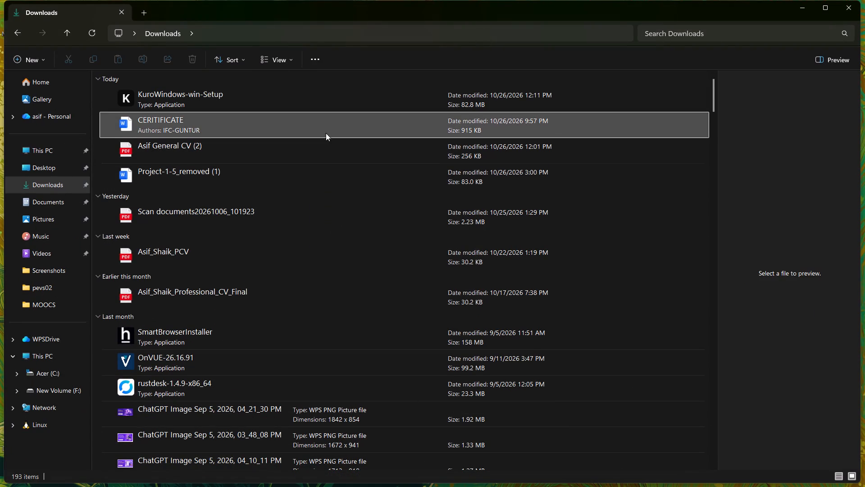
double_click(326, 126)
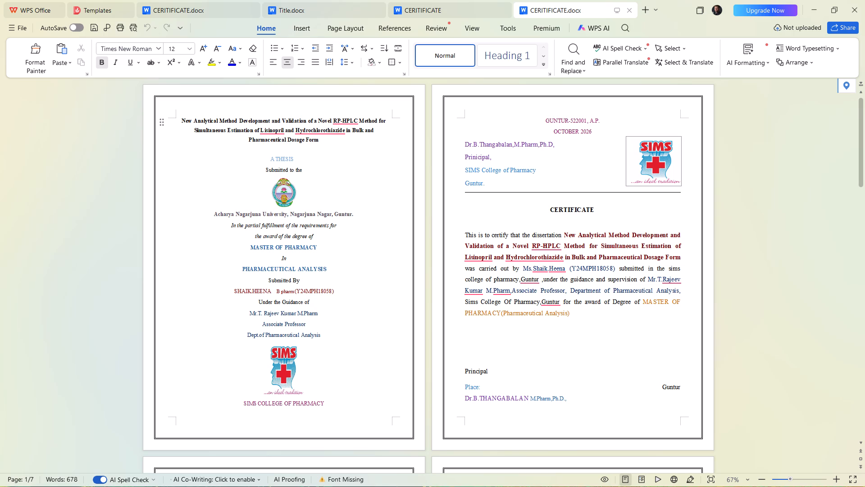
Review the newly opened document's certificates, declaration, acknowledgement and last page, returning to the cover page.
scroll(427, 377, "down", 4)
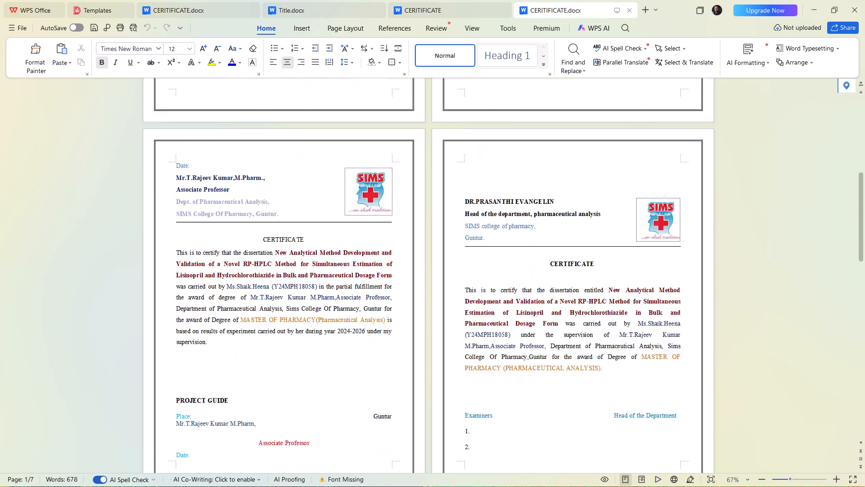
scroll(427, 377, "down", 16)
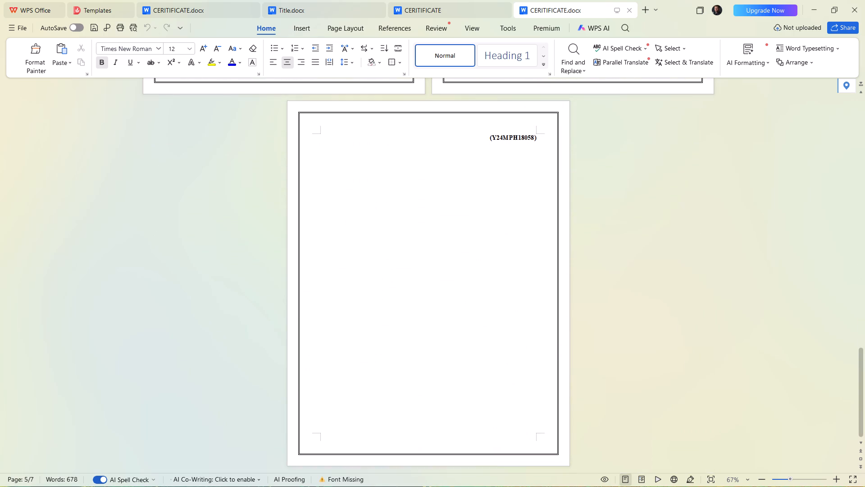
scroll(427, 377, "up", 3)
scroll(483, 299, "up", 3)
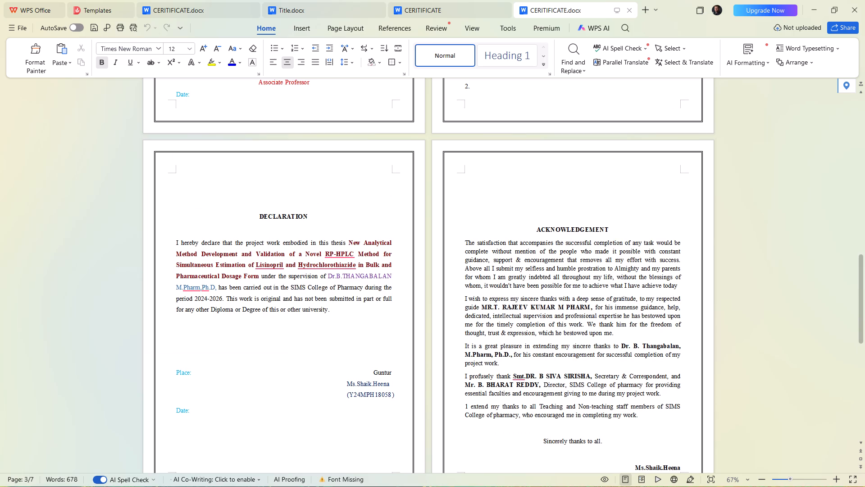
scroll(483, 299, "up", 5)
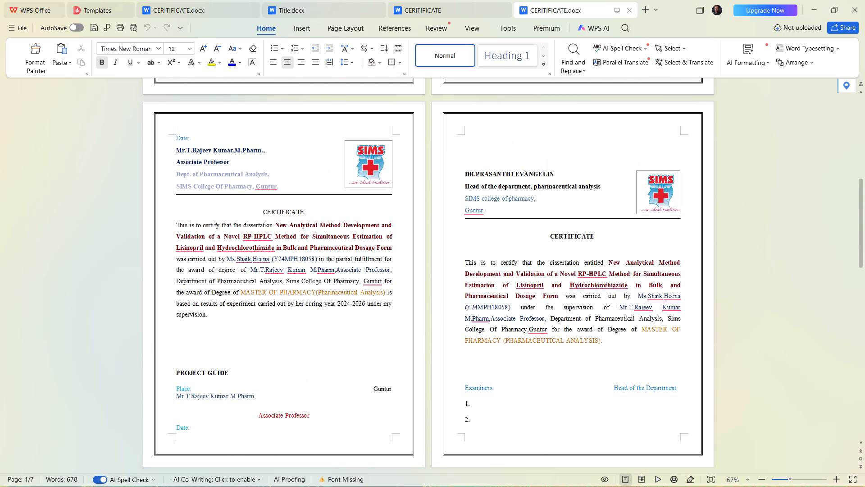
scroll(483, 299, "up", 5)
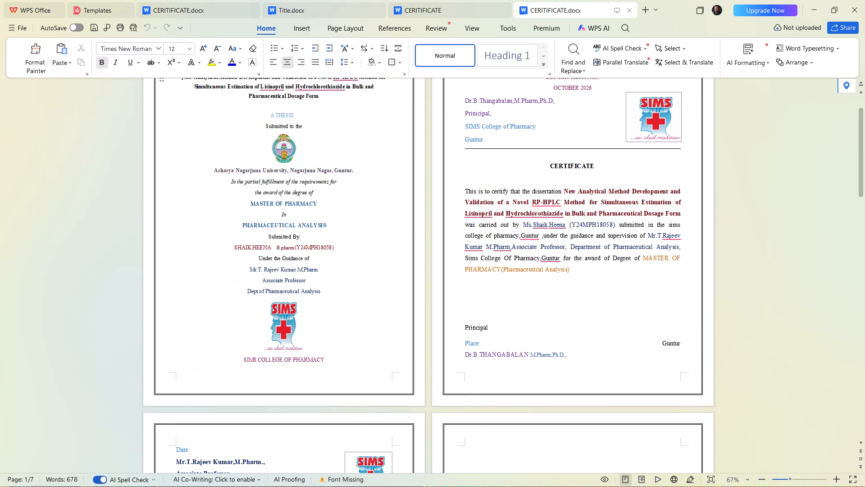
scroll(483, 299, "up", 2)
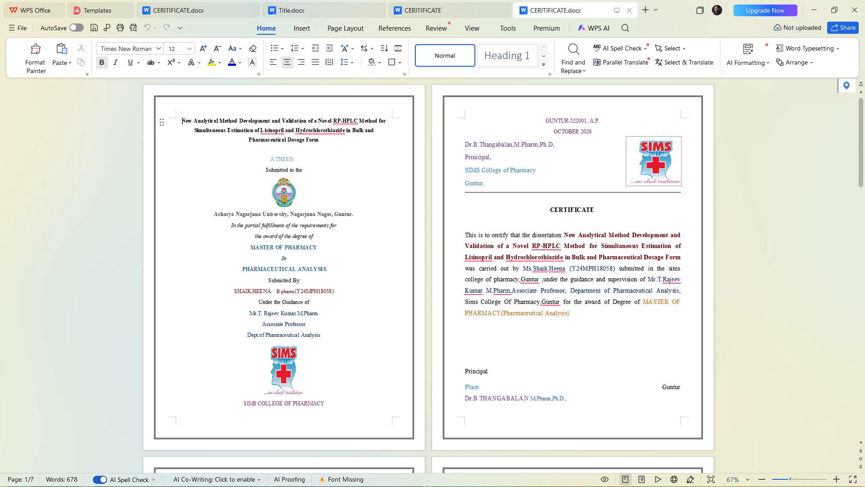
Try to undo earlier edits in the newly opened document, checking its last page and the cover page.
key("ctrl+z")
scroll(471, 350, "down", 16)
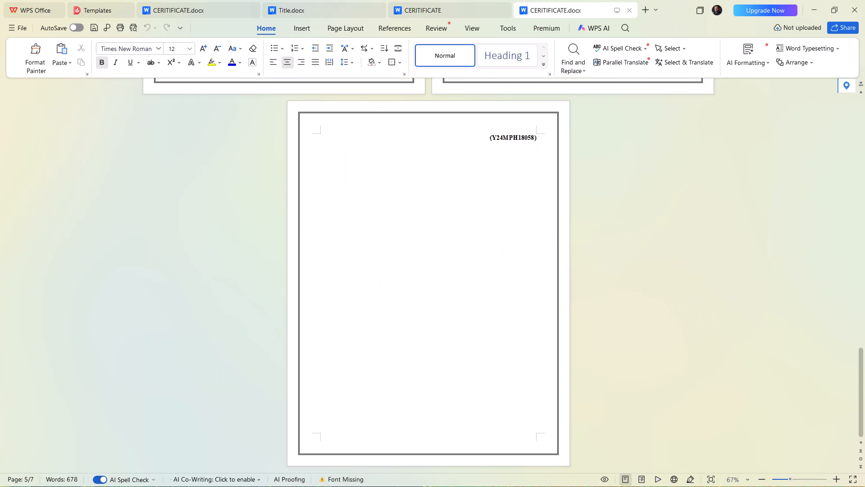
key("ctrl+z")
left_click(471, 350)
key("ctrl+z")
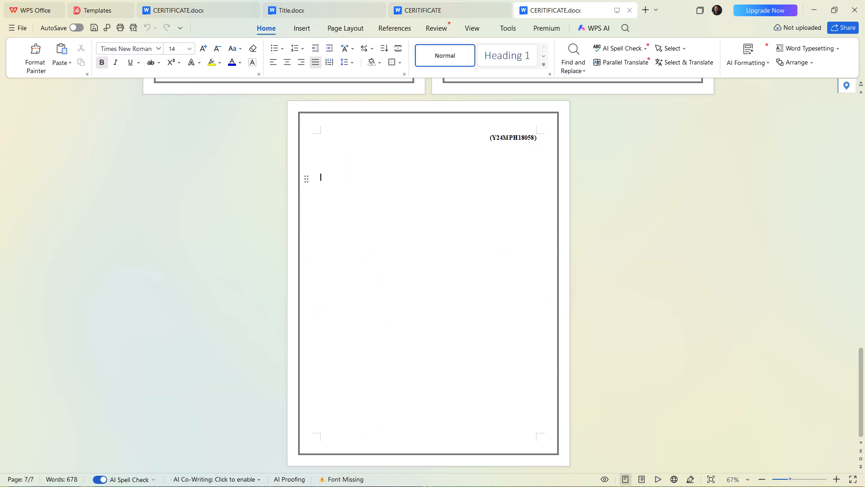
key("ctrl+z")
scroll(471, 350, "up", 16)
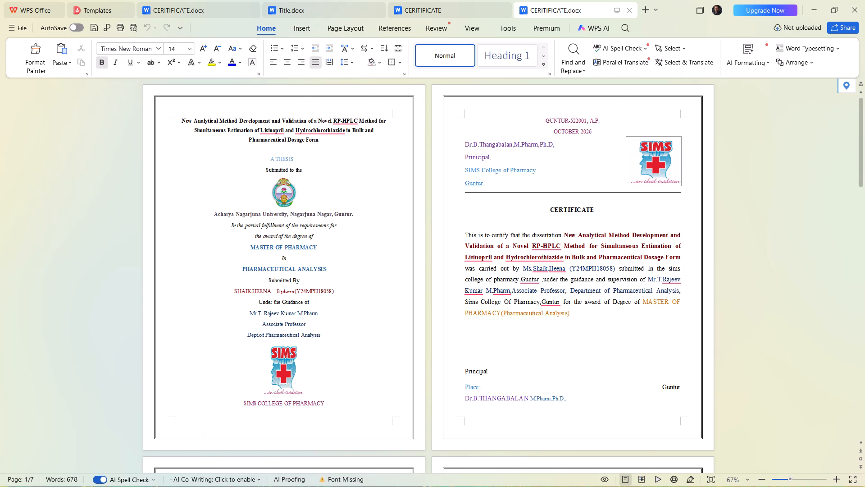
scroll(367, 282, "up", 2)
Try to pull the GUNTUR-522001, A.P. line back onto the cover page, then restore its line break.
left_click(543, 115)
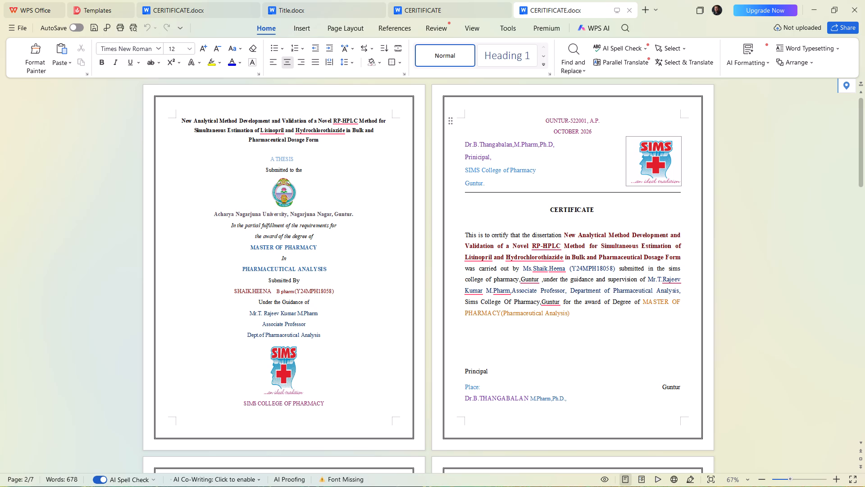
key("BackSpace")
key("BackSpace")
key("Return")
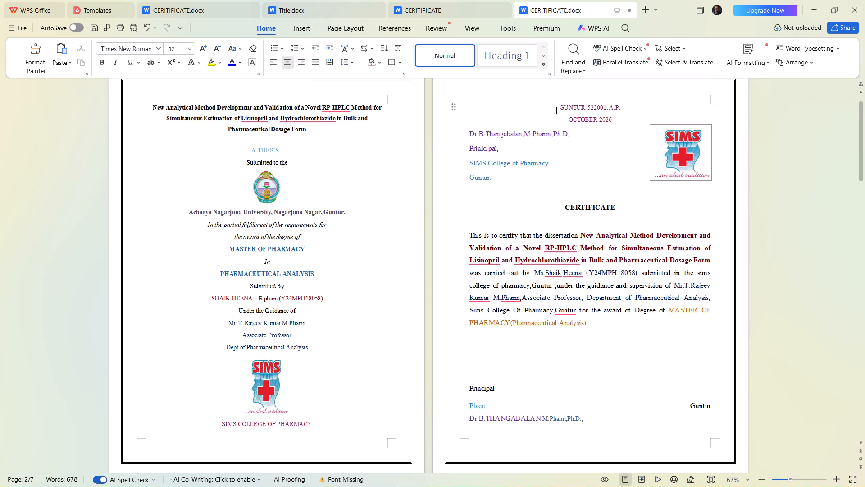
Remove the empty line between the thesis title and A THESIS on the cover page.
scroll(305, 236, "right", 1)
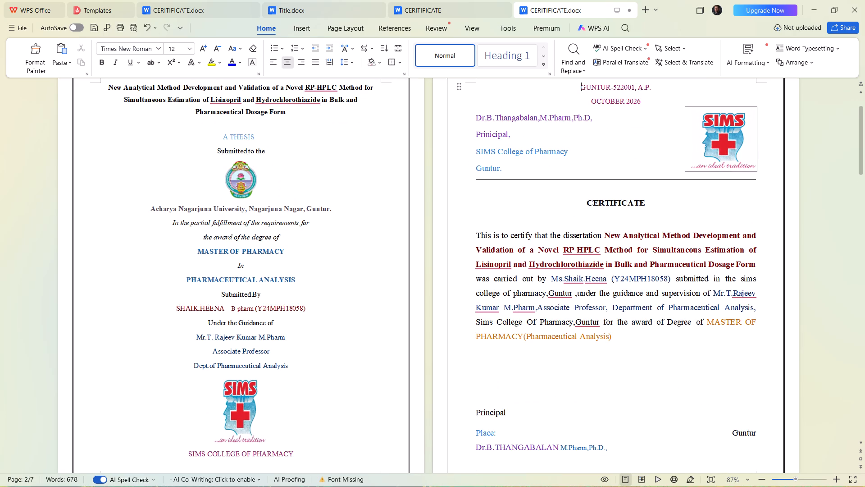
scroll(261, 212, "up", 1)
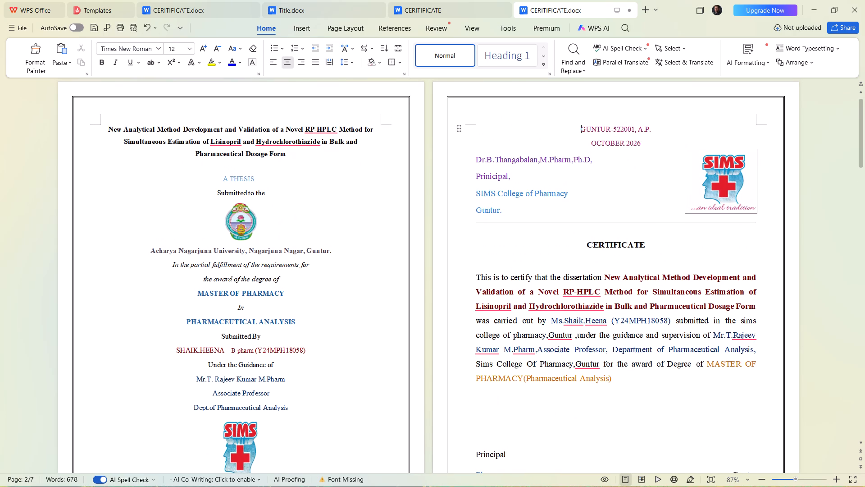
left_click(224, 171)
key("BackSpace")
key("BackSpace")
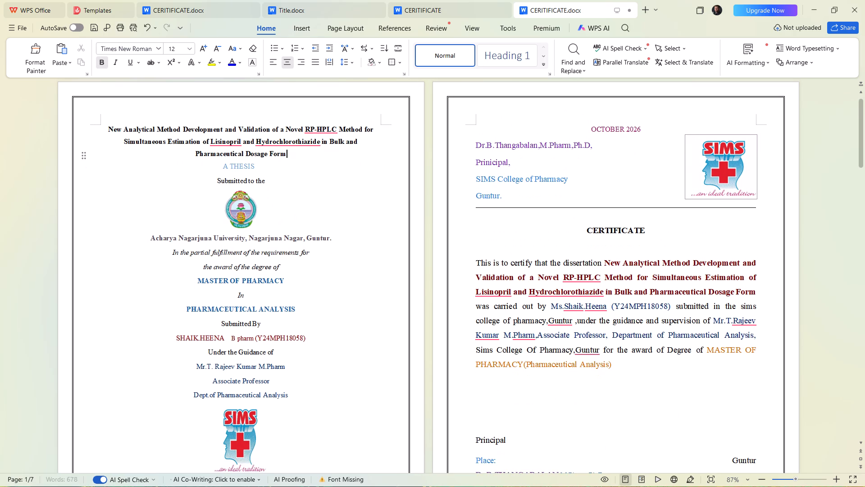
Select the full thesis title at the top of the cover page and open its font size choices.
scroll(224, 171, "down", 3)
scroll(279, 271, "up", 1)
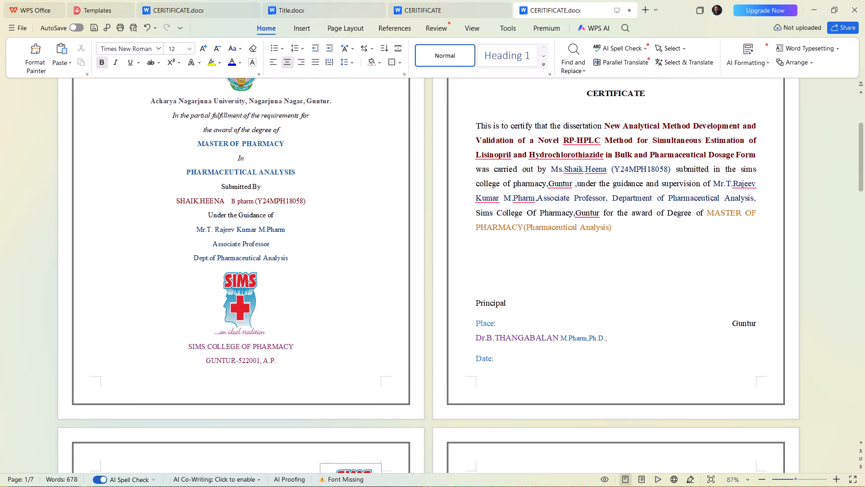
scroll(279, 271, "up", 2)
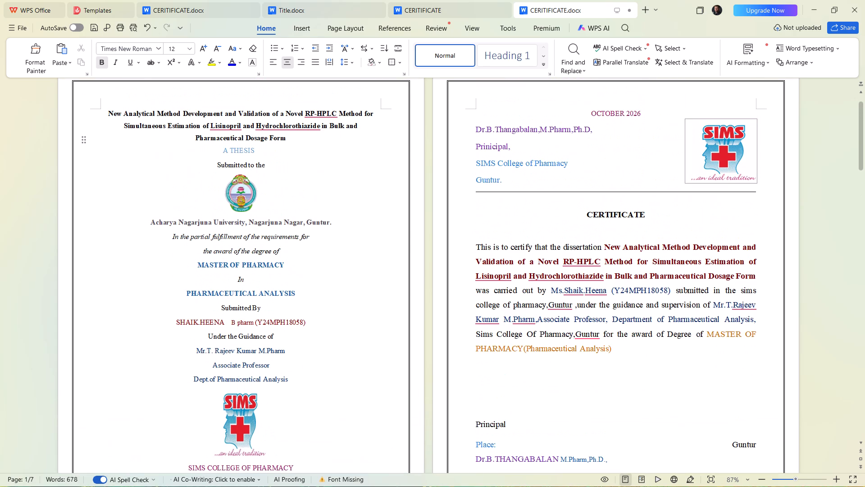
scroll(279, 271, "up", 1)
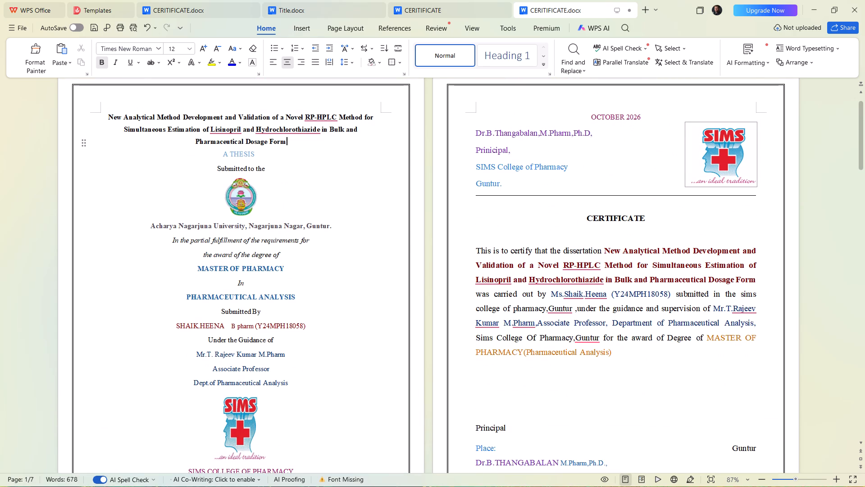
scroll(279, 271, "up", 1)
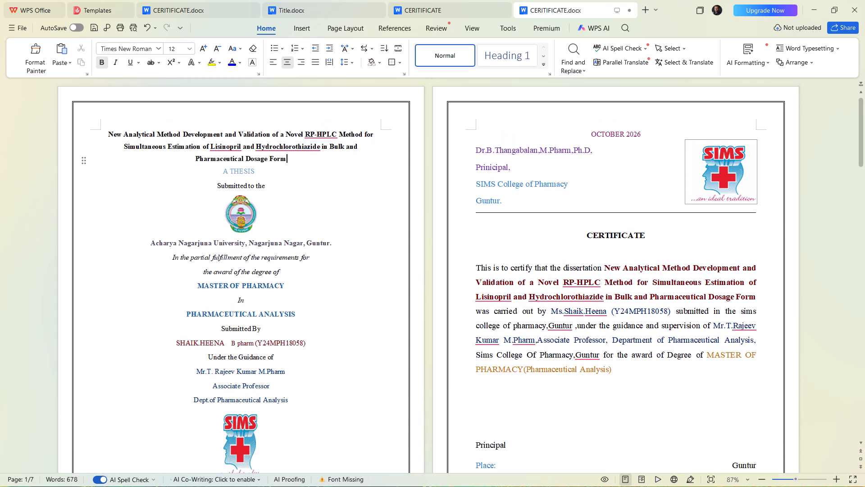
scroll(279, 271, "up", 1)
left_click_drag(106, 135, 205, 130)
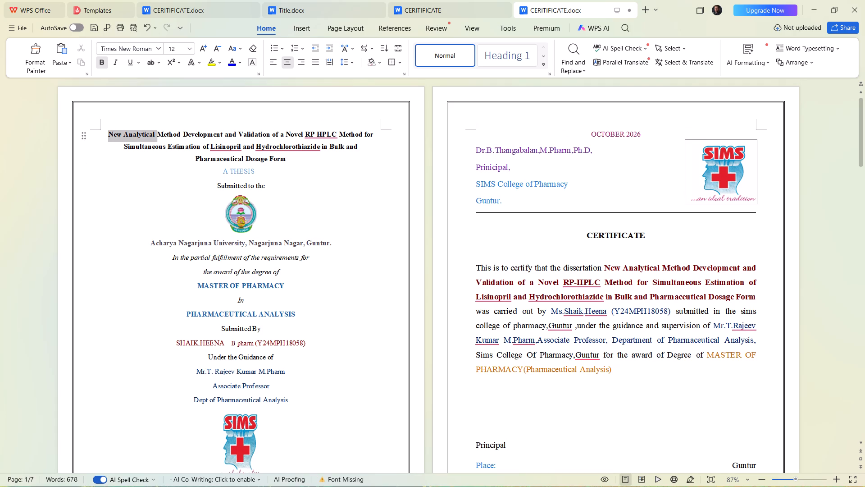
left_click_drag(205, 130, 295, 156)
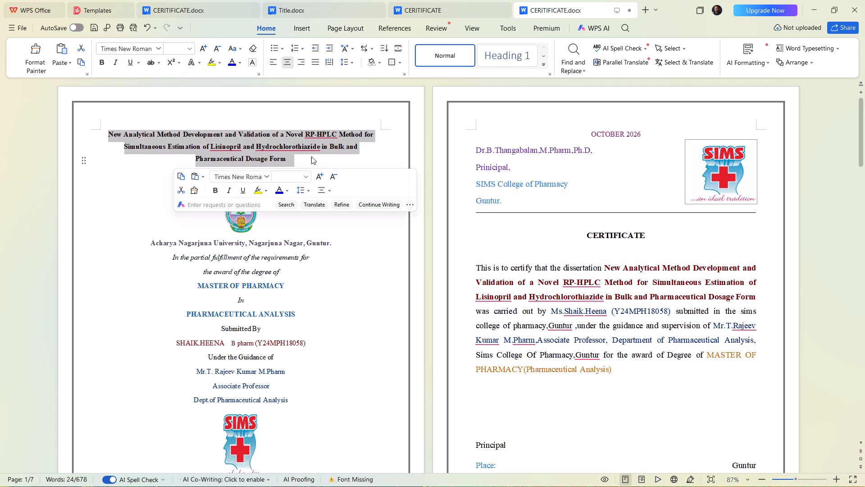
left_click(306, 172)
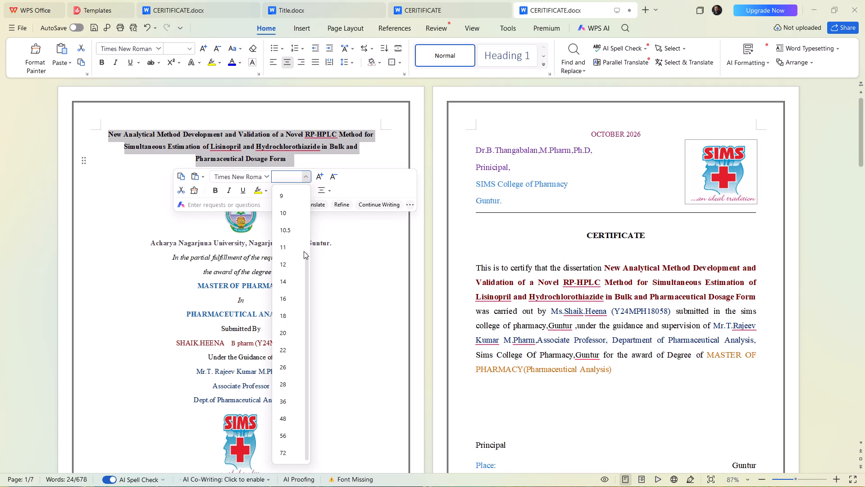
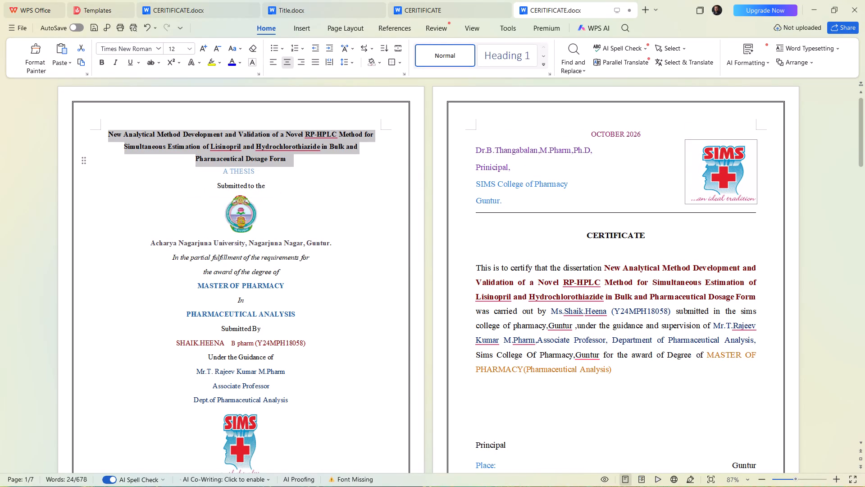
Check the bottom of the cover page and the certificate, declaration and acknowledgement pages that follow for layout.
left_click(291, 188)
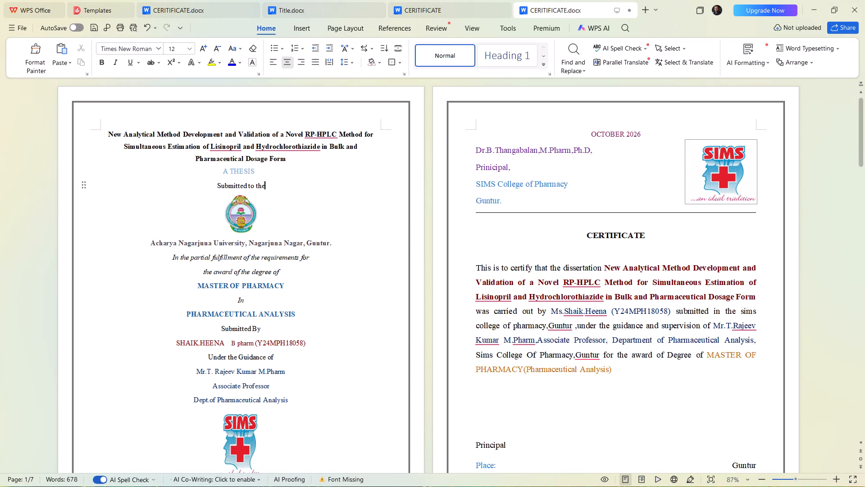
scroll(310, 285, "down", 2)
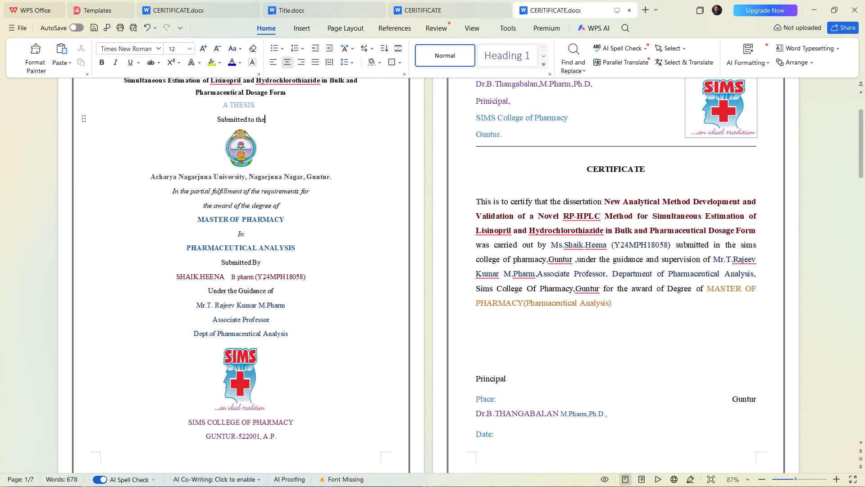
scroll(310, 285, "down", 1)
scroll(310, 285, "up", 4)
scroll(310, 285, "down", 1)
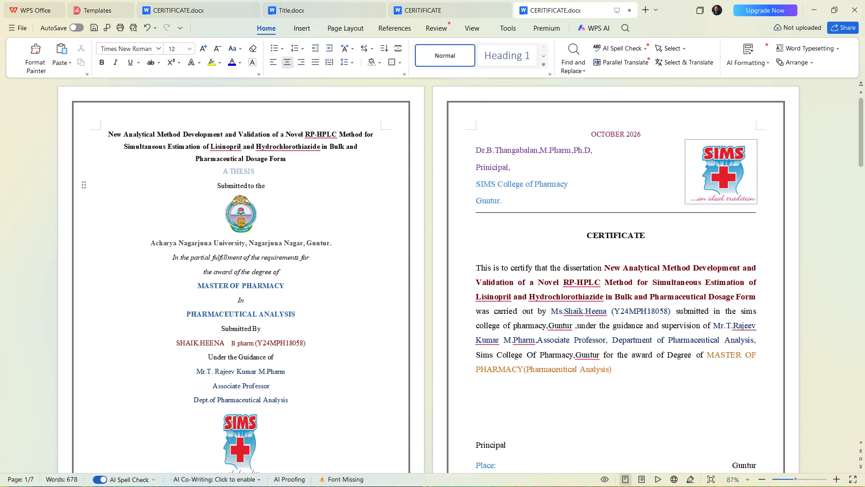
scroll(310, 285, "down", 1)
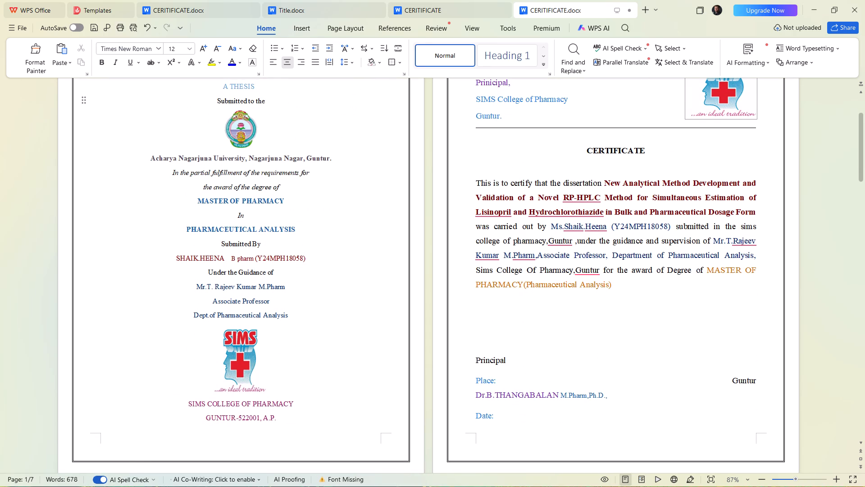
scroll(284, 297, "down", 3)
scroll(284, 297, "up", 1)
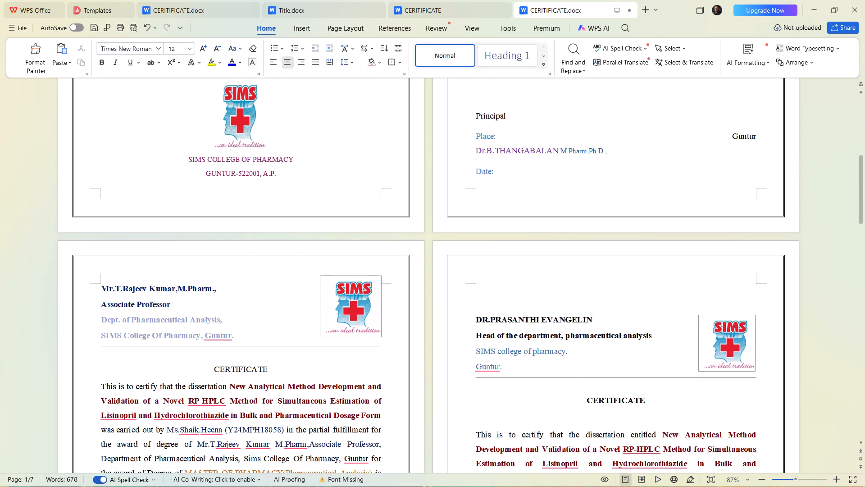
scroll(284, 297, "up", 1)
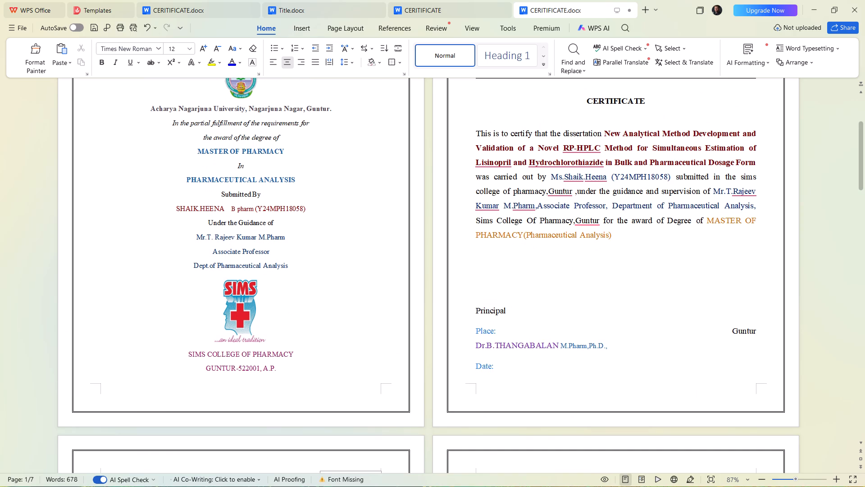
scroll(517, 254, "up", 2)
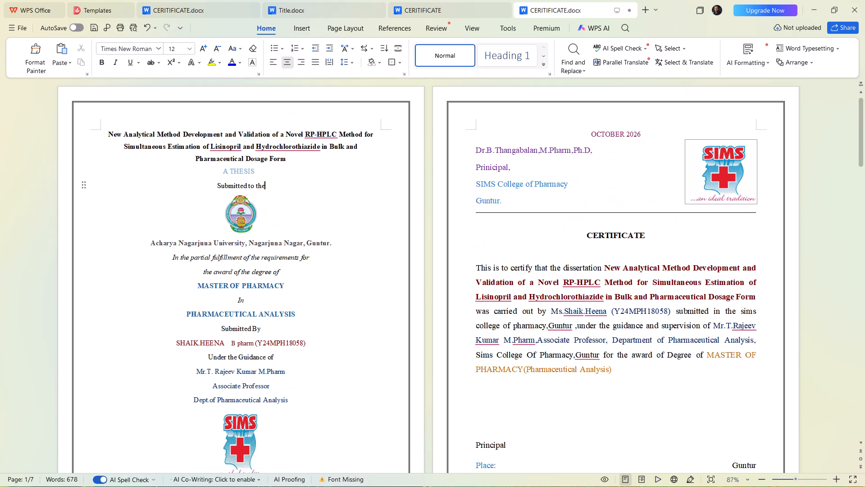
scroll(462, 230, "down", 2)
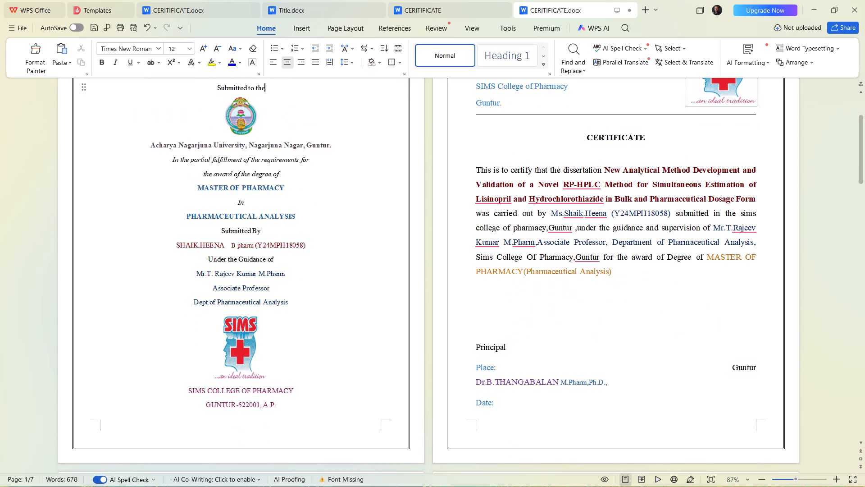
scroll(462, 230, "down", 1)
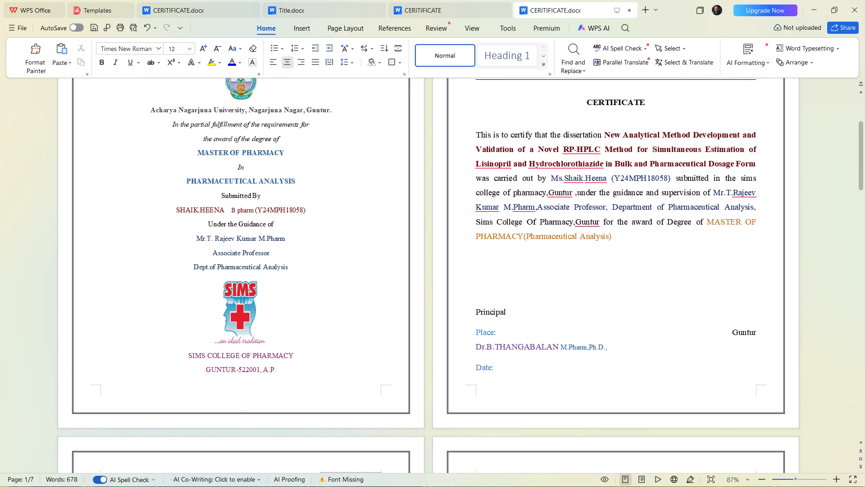
scroll(462, 230, "down", 6)
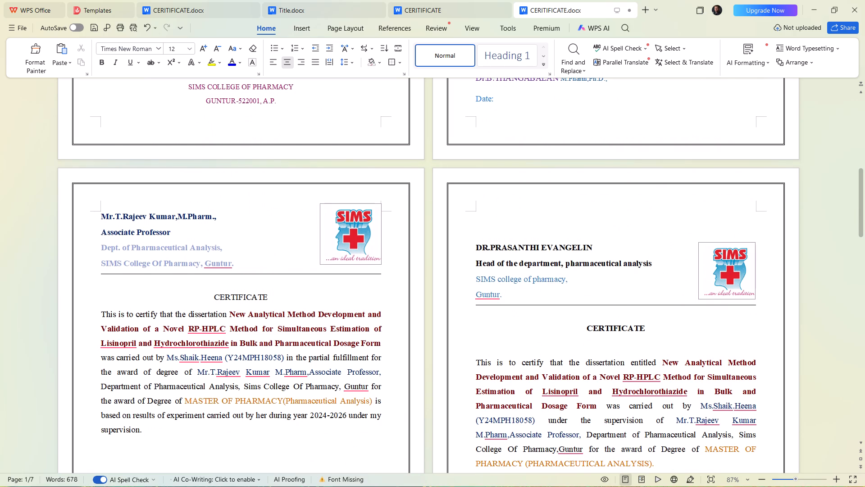
scroll(462, 230, "down", 6)
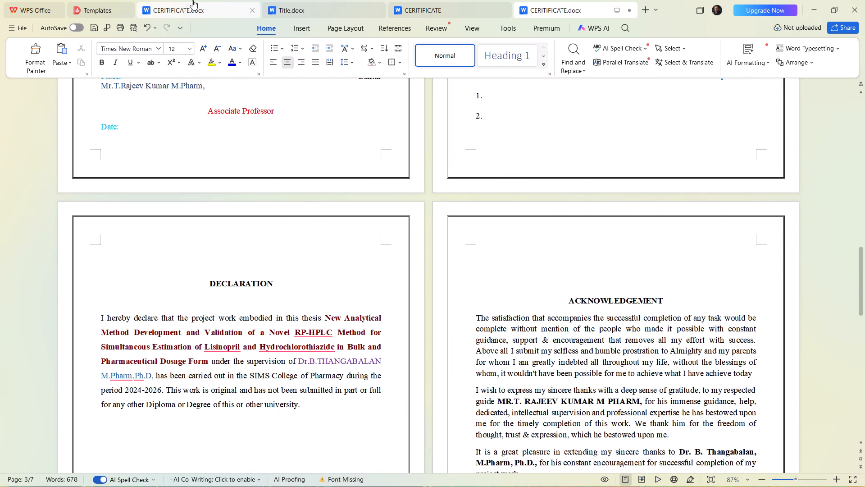
Compare the cover page layout with the Edoxaban certificate document and the other open CERITIFICATE copy, and return to the edited document.
left_click(192, 0)
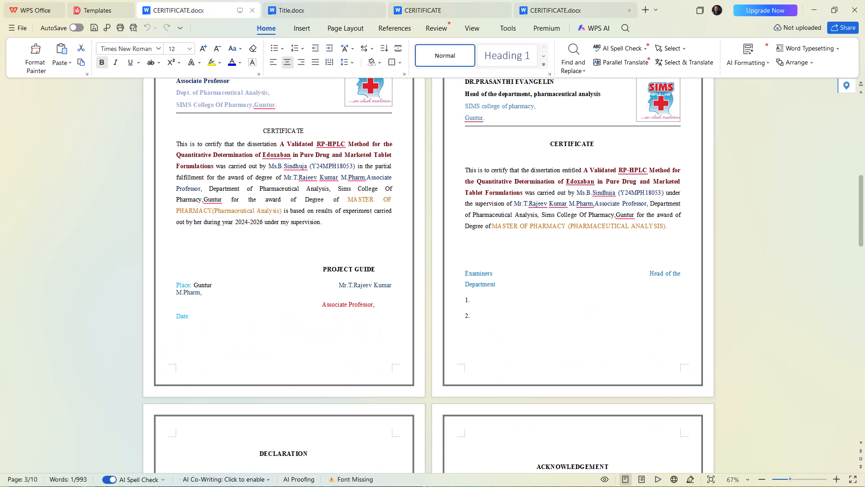
scroll(337, 170, "up", 10)
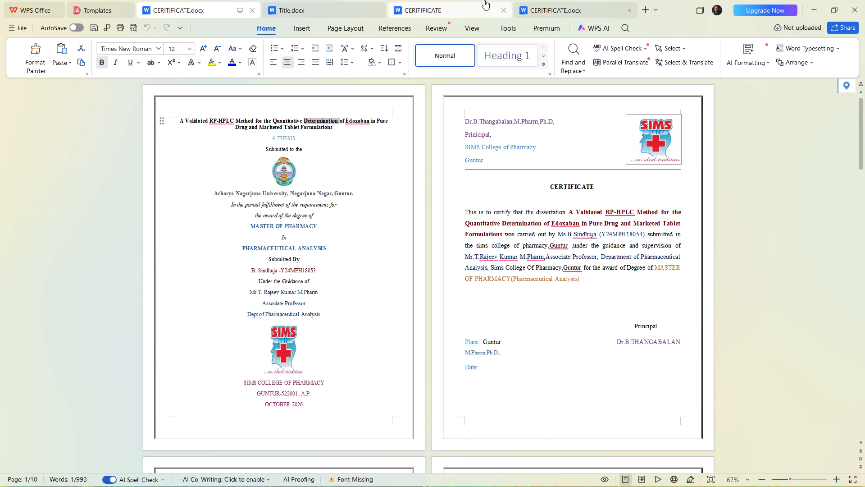
left_click(484, 0)
left_click(581, 0)
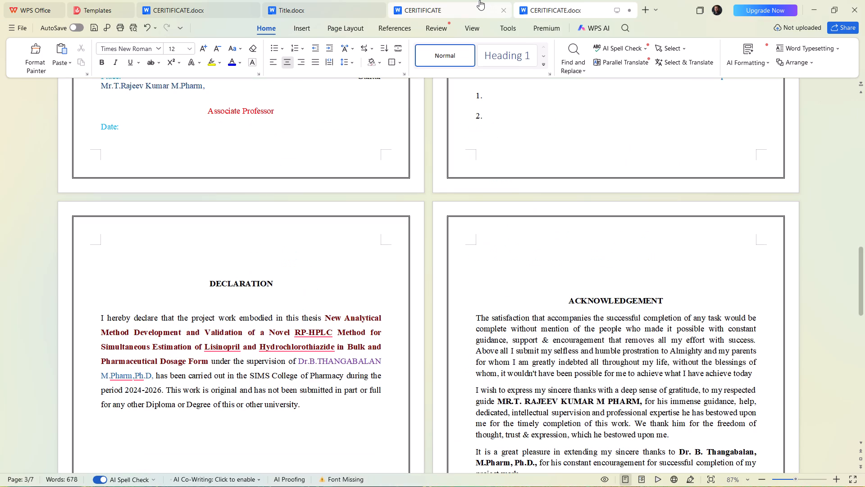
left_click(479, 0)
key("ctrl+z")
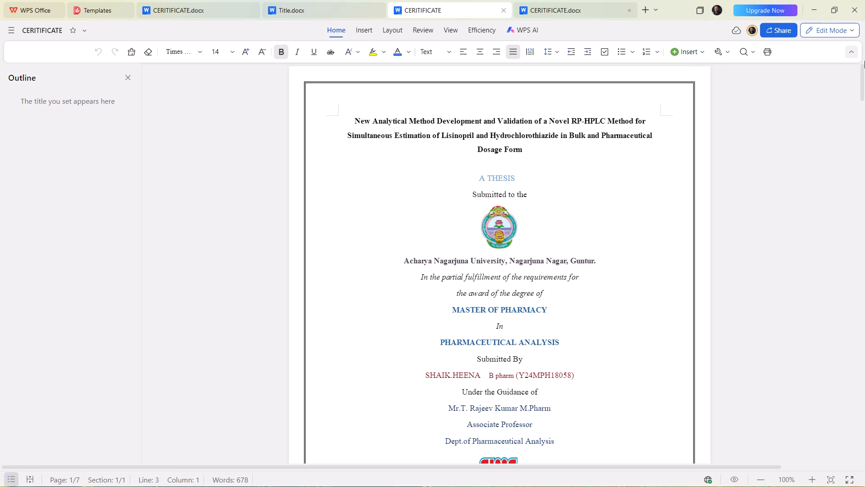
left_click(845, 56)
scroll(552, 257, "down", 1)
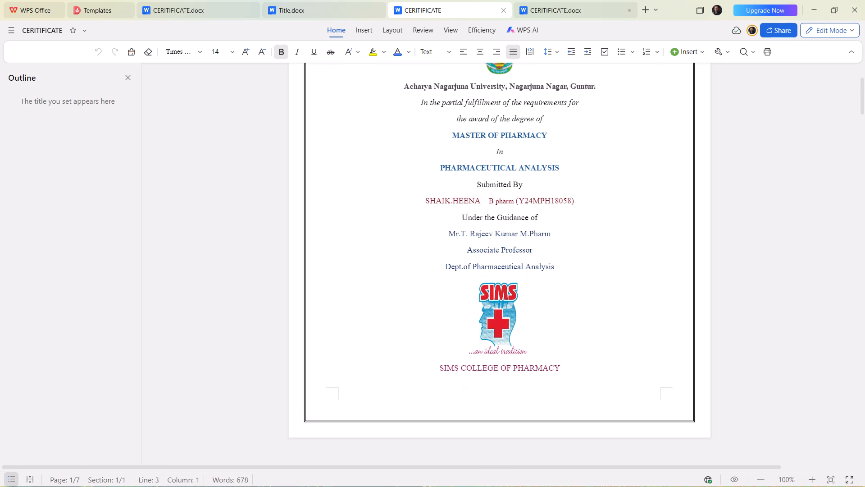
scroll(552, 257, "down", 5)
scroll(552, 257, "up", 2)
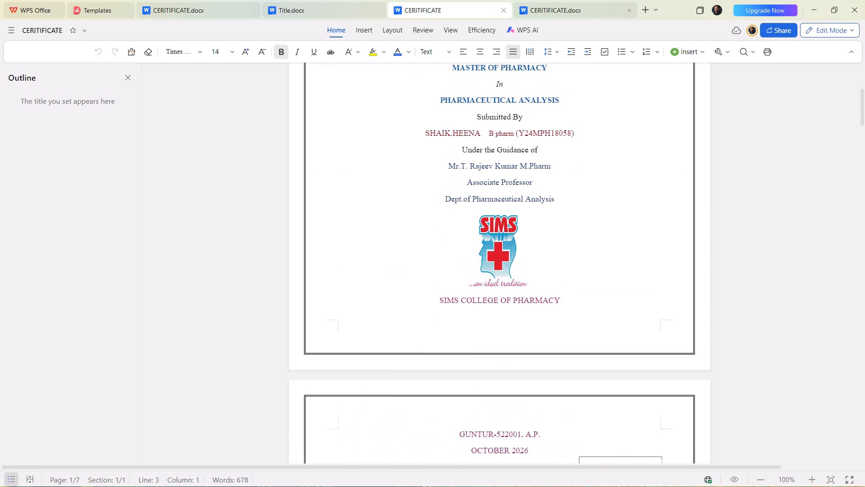
scroll(552, 257, "up", 2)
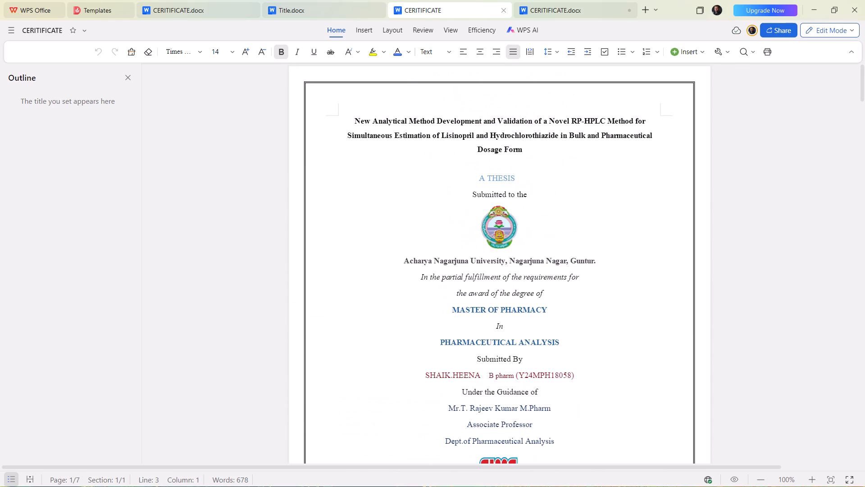
left_click(585, 0)
scroll(375, 281, "up", 15)
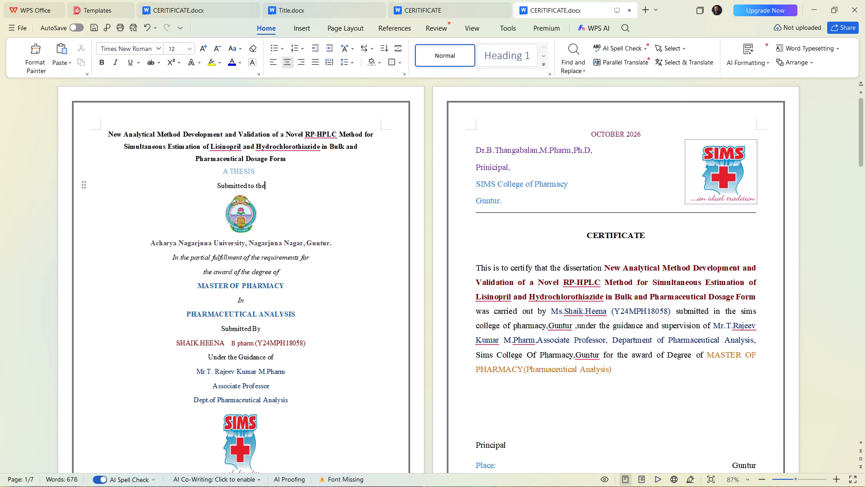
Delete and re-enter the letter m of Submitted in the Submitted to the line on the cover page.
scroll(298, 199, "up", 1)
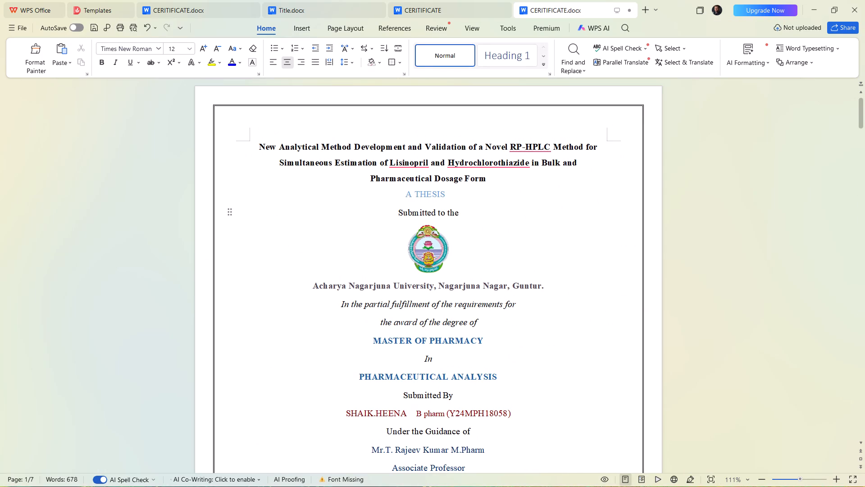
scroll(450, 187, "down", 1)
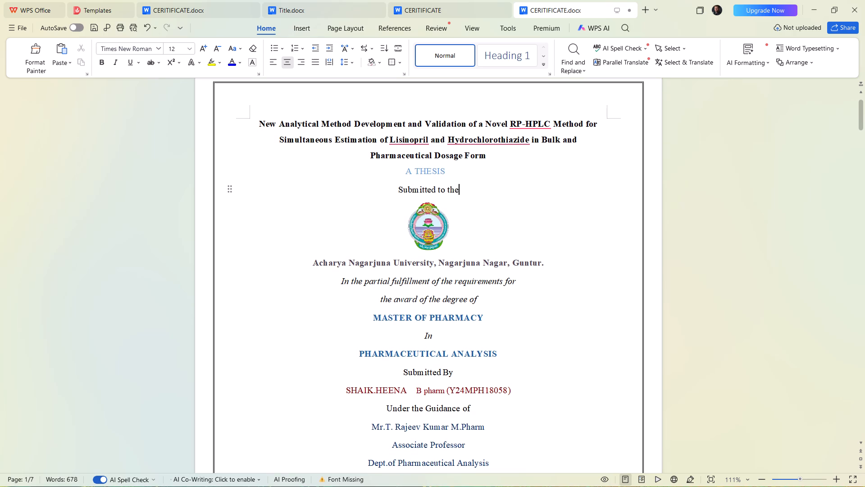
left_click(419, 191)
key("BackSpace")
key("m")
Join the Associate Professor line onto the end of the guide's name line on the cover page.
scroll(443, 258, "down", 2)
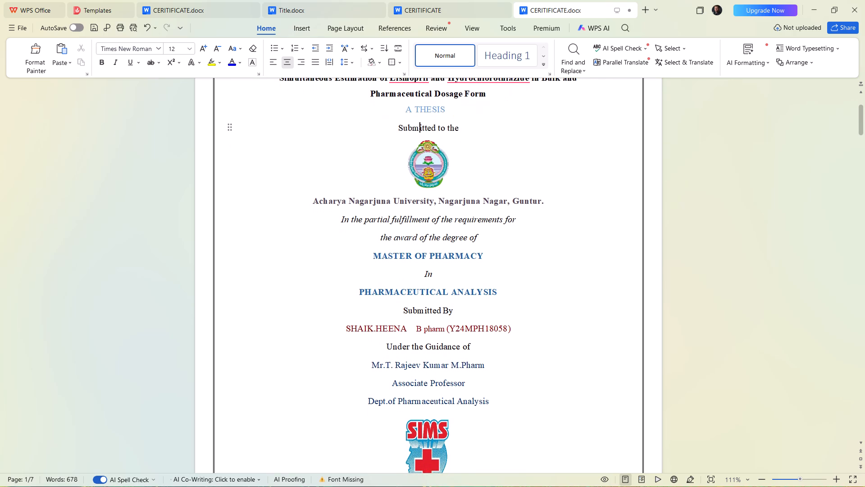
scroll(443, 258, "down", 2)
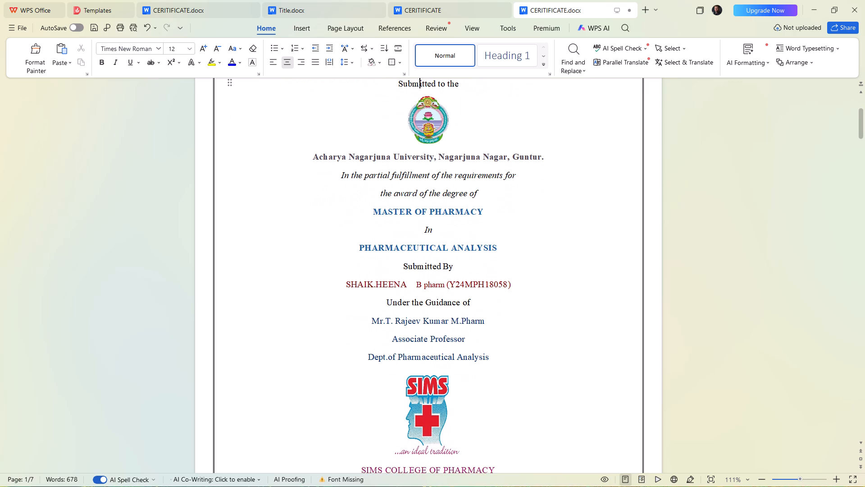
scroll(443, 258, "down", 3)
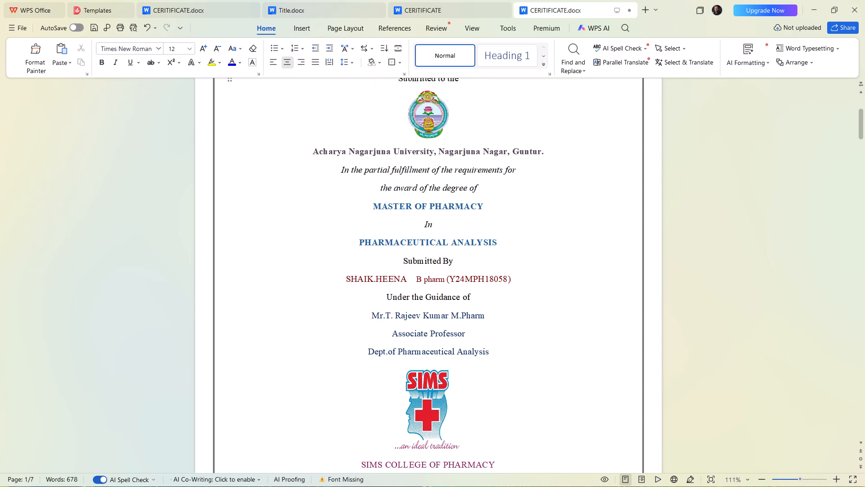
scroll(443, 258, "down", 1)
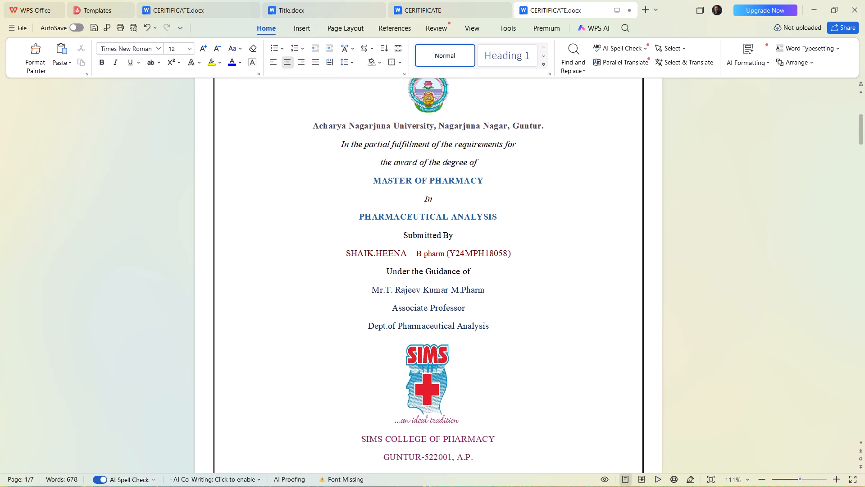
scroll(443, 258, "down", 1)
scroll(443, 258, "up", 1)
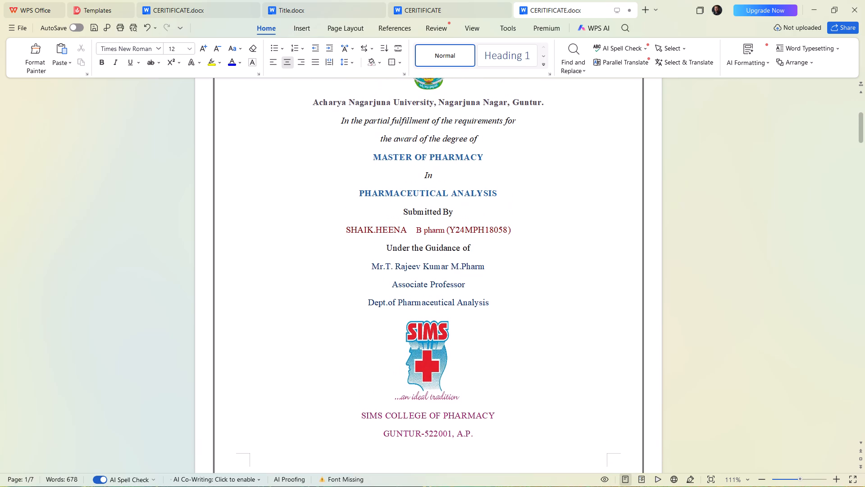
left_click(391, 286)
key("BackSpace")
key("BackSpace")
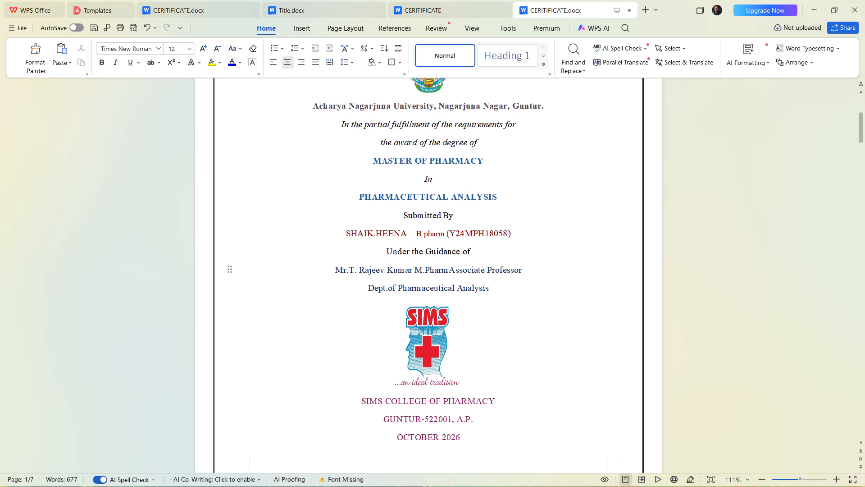
Enclose Associate Professor in parentheses on the guide's line.
key("shift+parenleft")
key("Right")
key("Right")
key("Right")
key("Right")
key("Right")
key("Right")
key("Right")
key("Right")
key("Right")
key("Right")
key("Right")
key("Right")
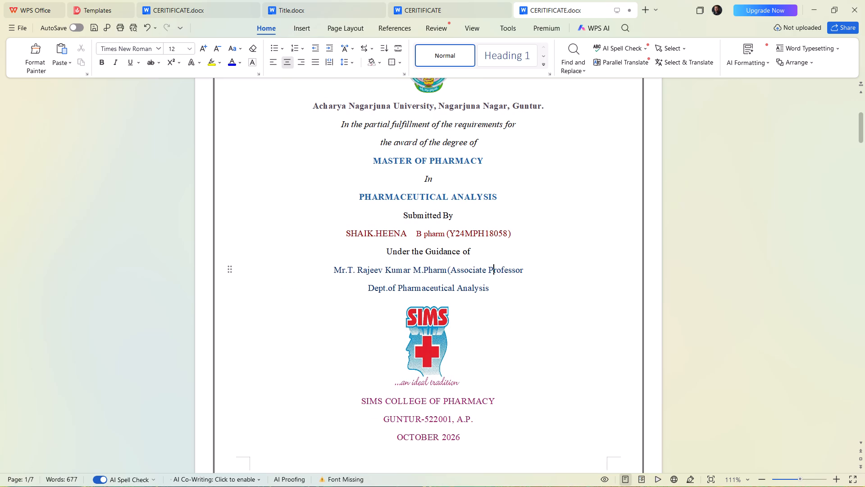
key("Right")
key("Right")
key("Right")
key("Right")
key("Right")
key("Right")
key("Right")
key("Right")
key("shift+parenright")
Insert a space between M.Pharm and (Associate Professor) on the guide's line.
scroll(391, 286, "up", 1)
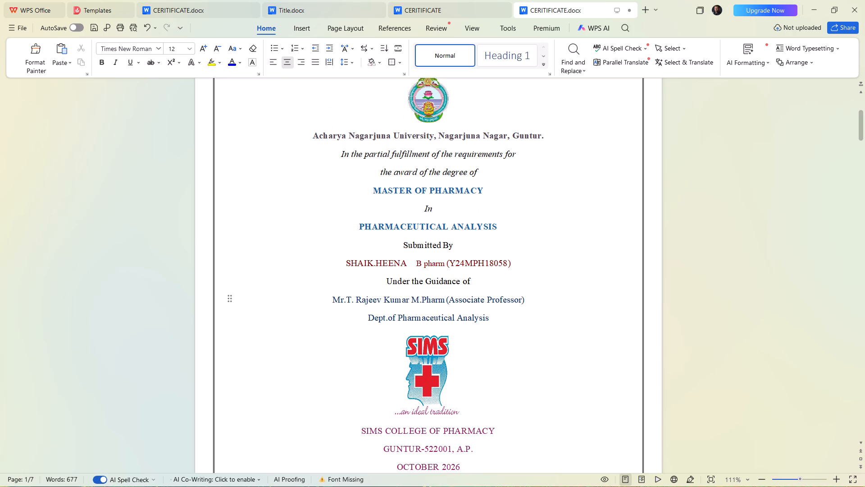
left_click(445, 297)
key("space")
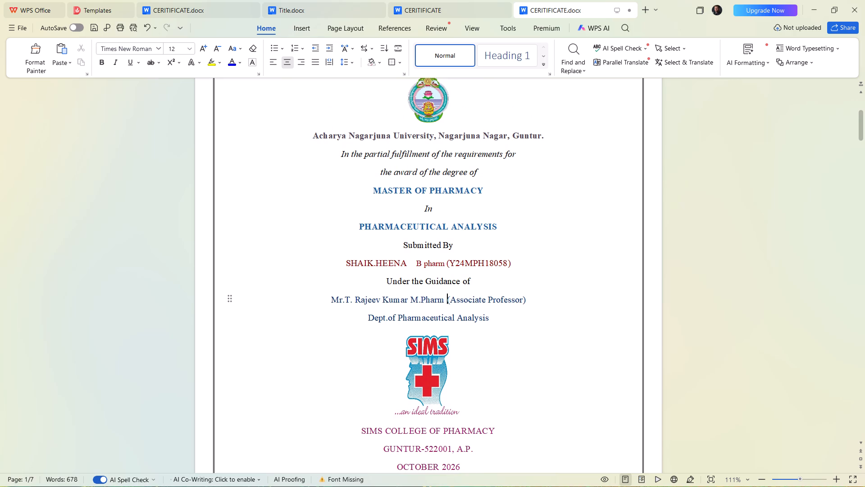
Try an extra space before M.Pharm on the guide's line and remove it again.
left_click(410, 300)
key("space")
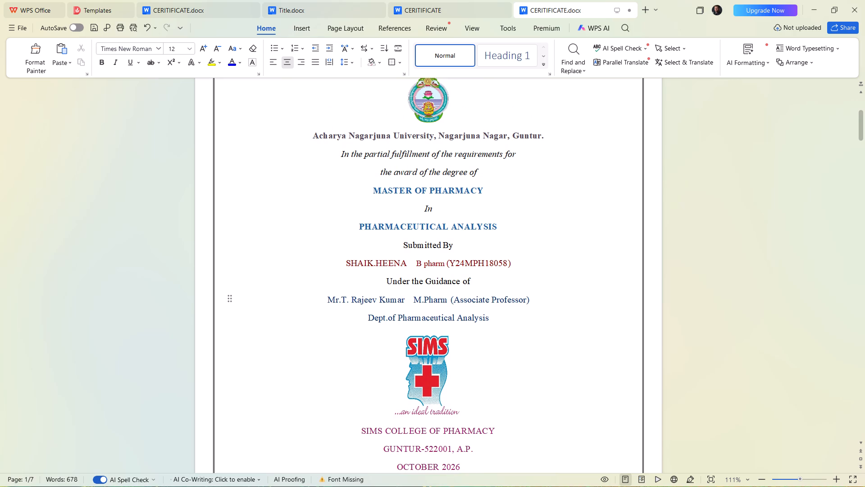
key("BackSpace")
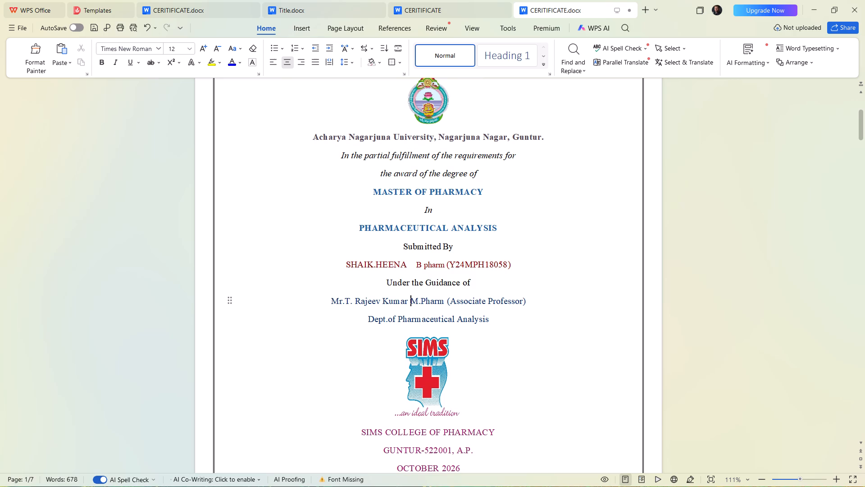
Insert a spaced hyphen between the guide's name and M.Pharm on the cover page.
key("Left")
key("space")
type("-")
Check the cover page layout from the thesis title down to the OCTOBER 2026 line.
scroll(476, 331, "up", 1)
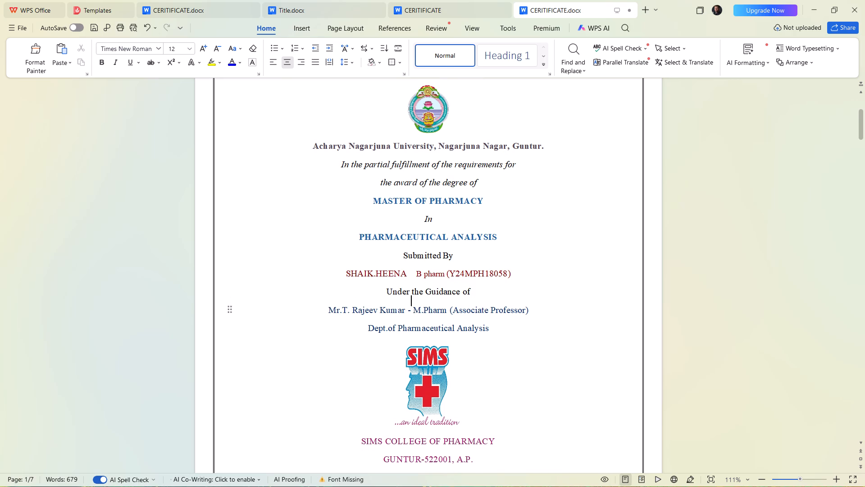
scroll(476, 331, "up", 3)
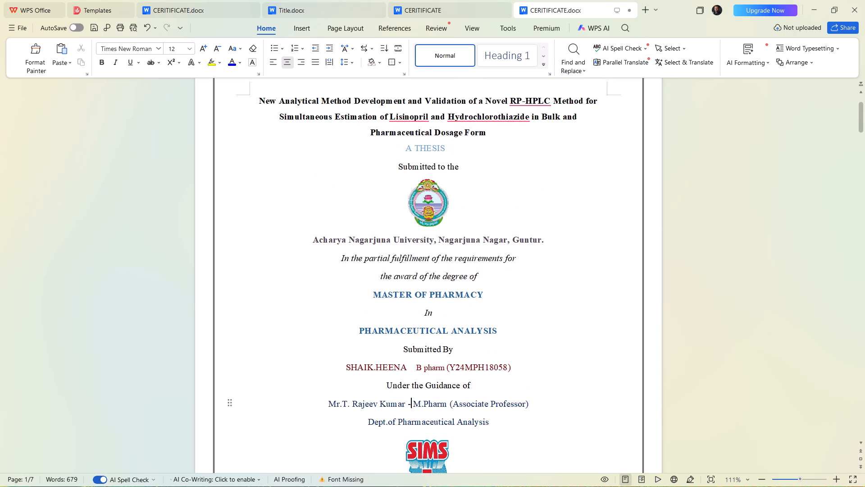
scroll(476, 331, "up", 1)
scroll(476, 331, "down", 5)
scroll(476, 331, "up", 3)
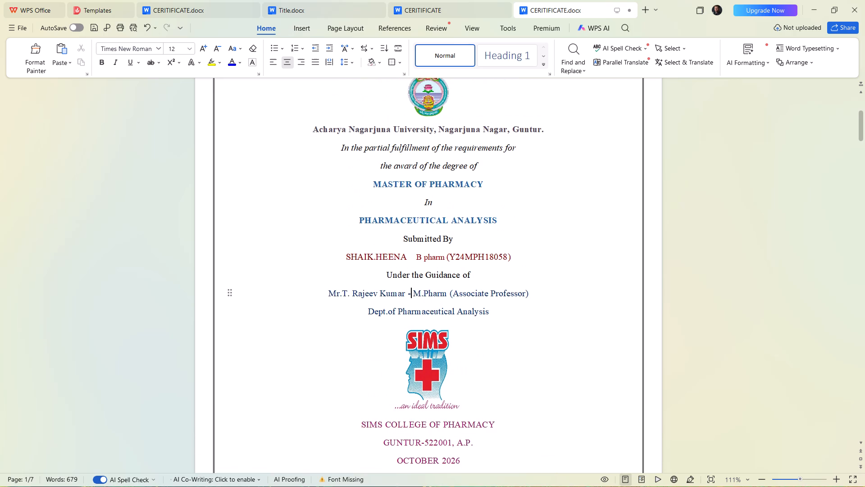
scroll(476, 331, "up", 4)
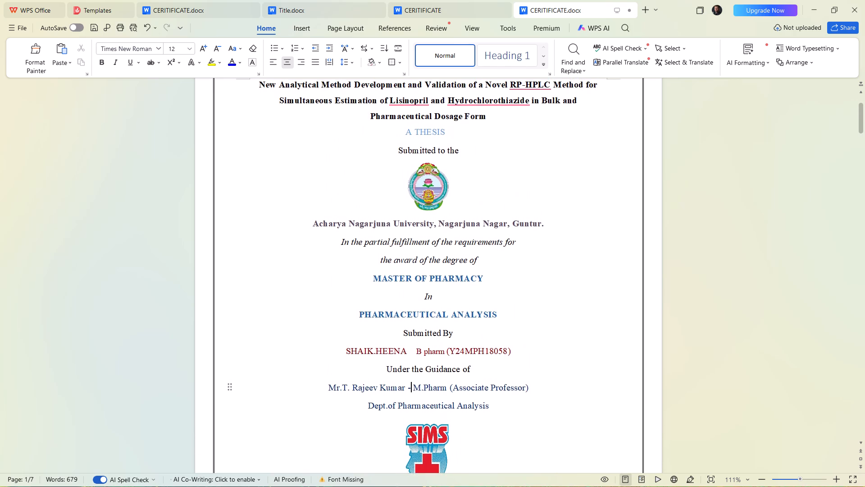
scroll(476, 331, "up", 1)
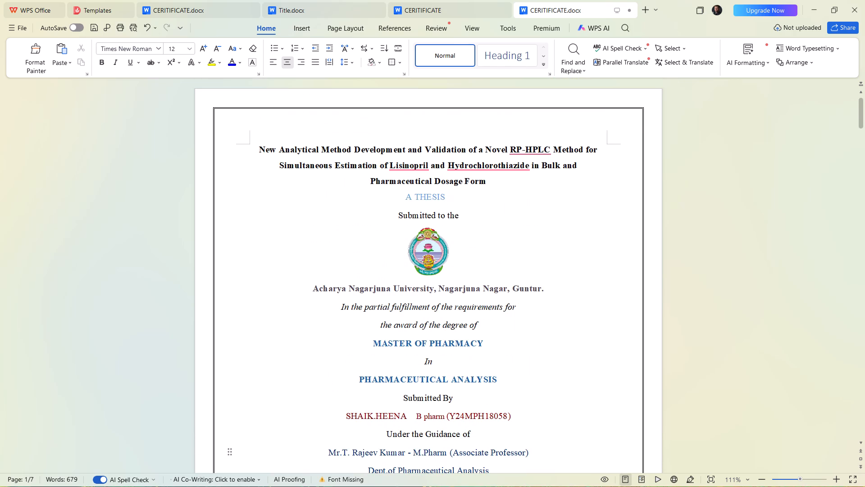
left_click(392, 137)
key("Up")
key("Up")
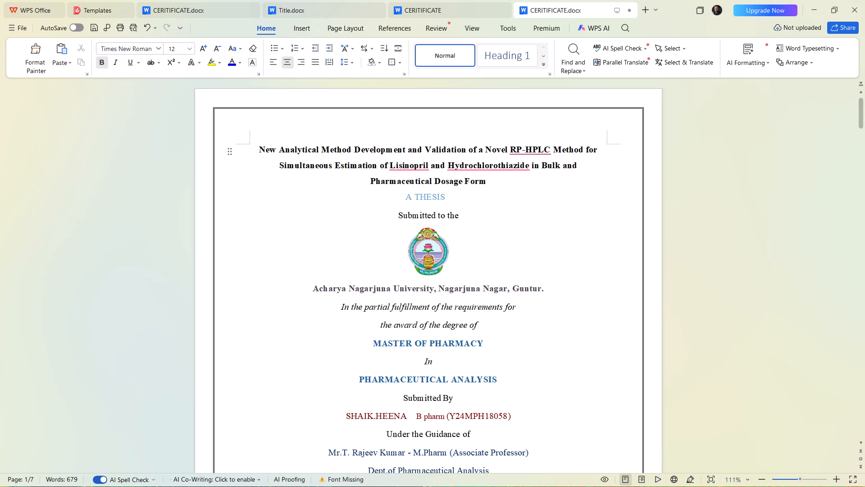
scroll(422, 241, "down", 2)
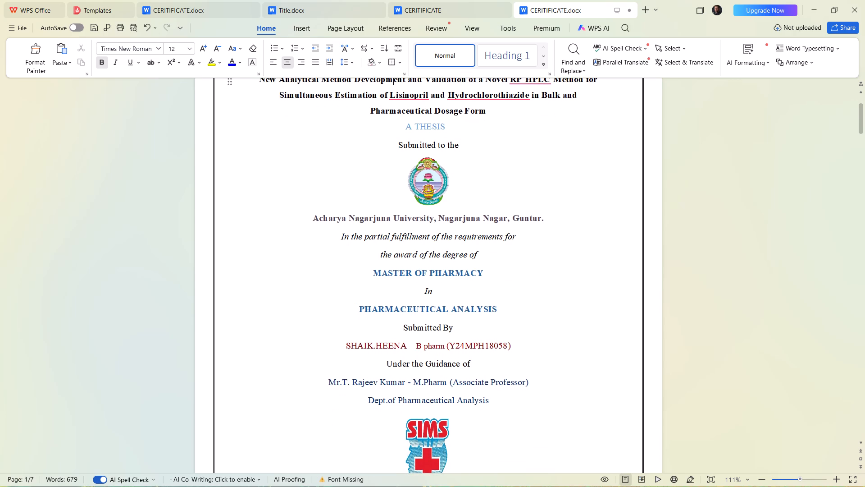
scroll(422, 241, "down", 3)
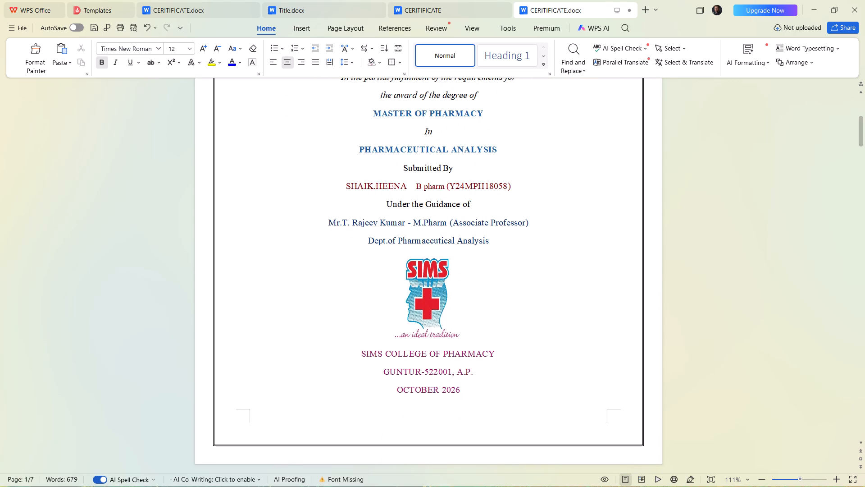
Push the guide's name line below the principal's certificate onto the next page, so it heads the second certificate.
scroll(442, 278, "down", 4)
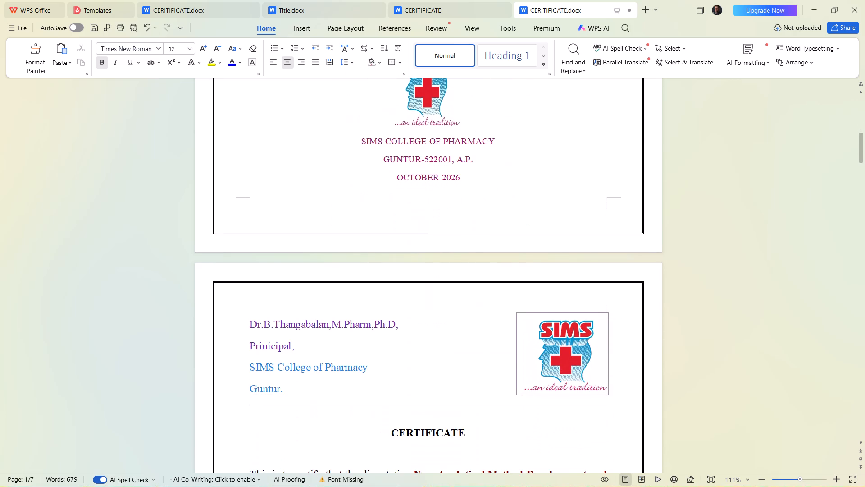
scroll(442, 278, "down", 1)
scroll(402, 324, "down", 6)
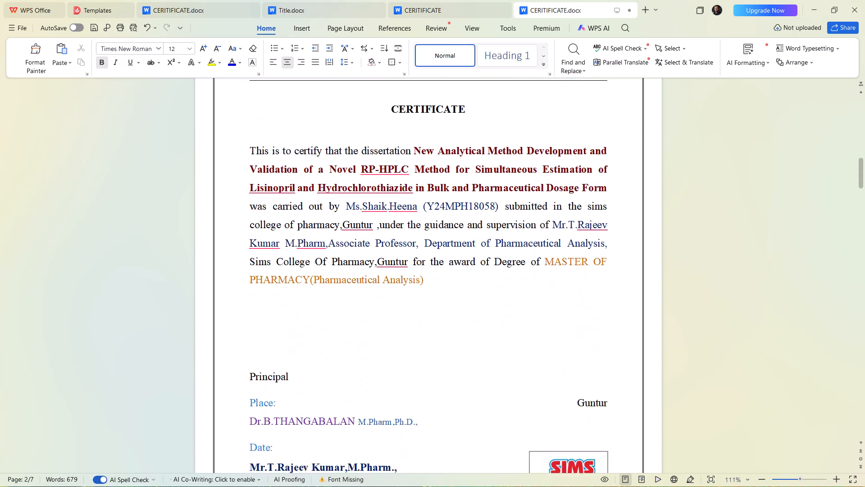
scroll(402, 324, "down", 2)
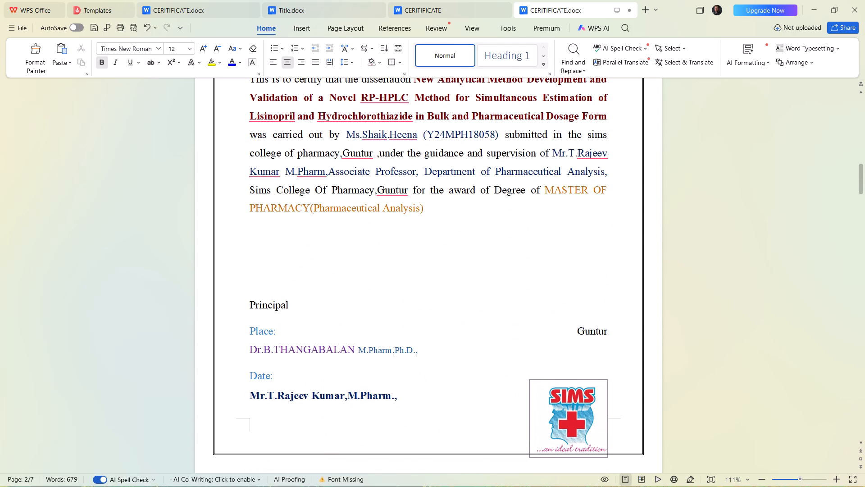
scroll(405, 383, "down", 1)
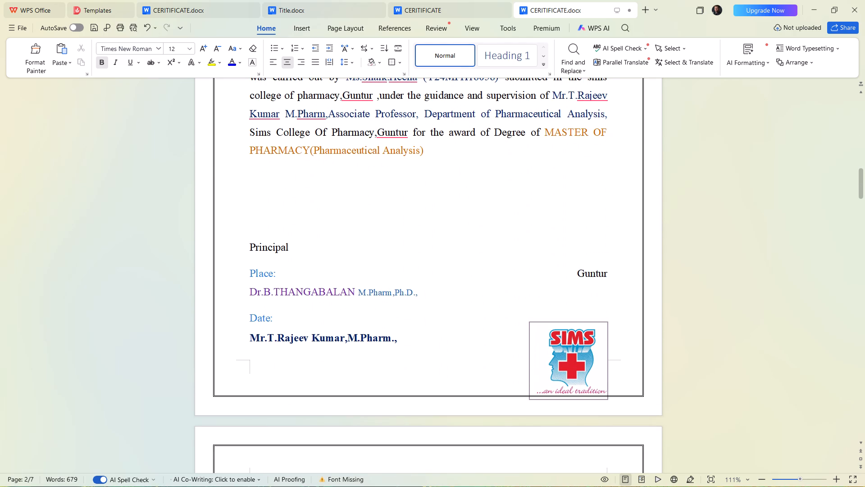
left_click(250, 319)
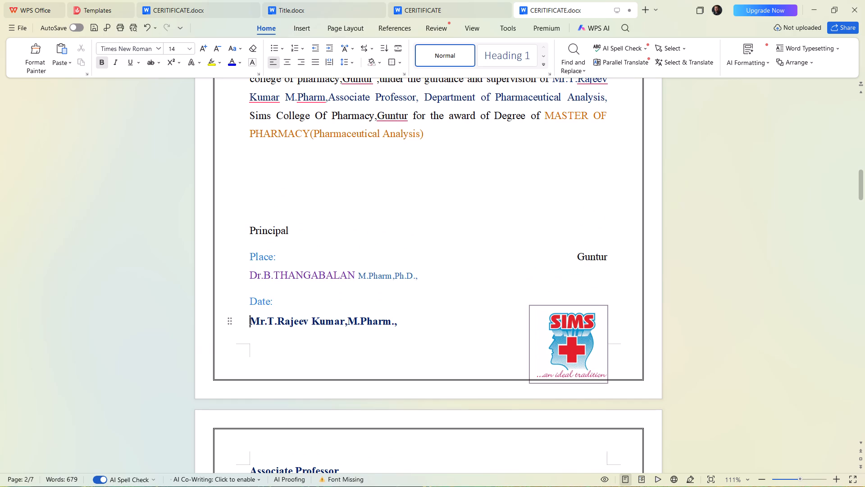
key("Return")
Replace the wide gap between Place: and Guntur under PROJECT GUIDE with a single tab.
scroll(374, 352, "down", 3)
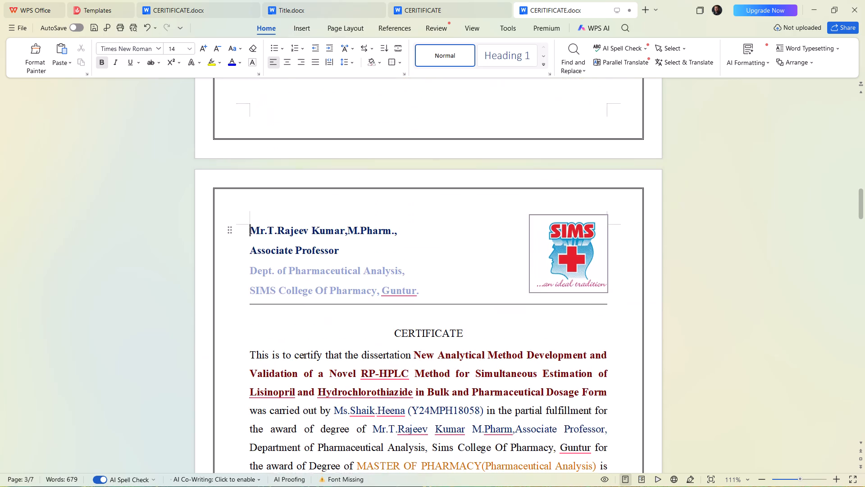
scroll(374, 352, "down", 4)
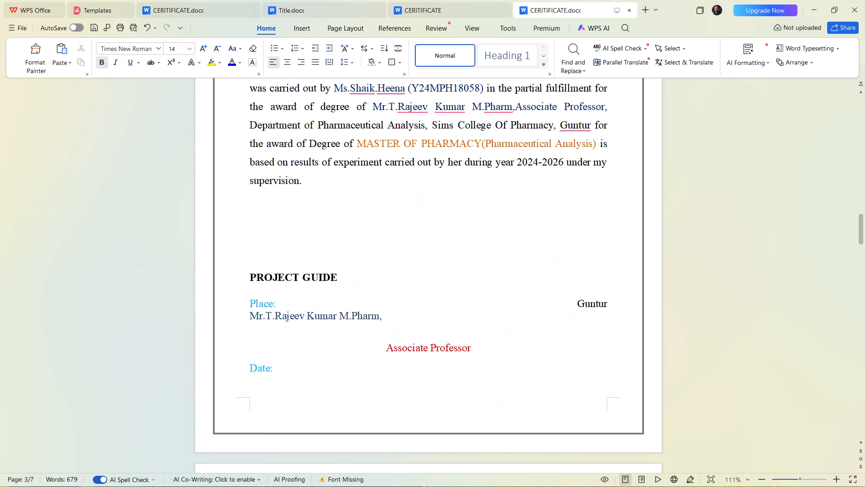
left_click(573, 306)
key("BackSpace")
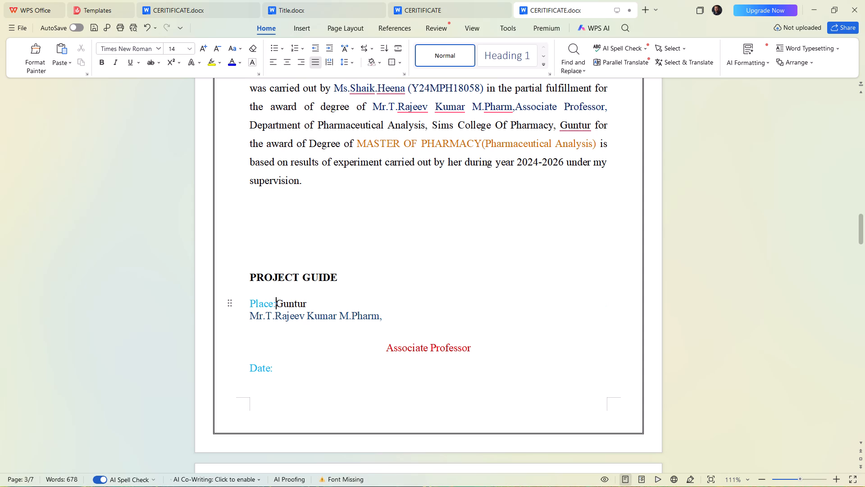
key("space")
key("BackSpace")
key("Tab")
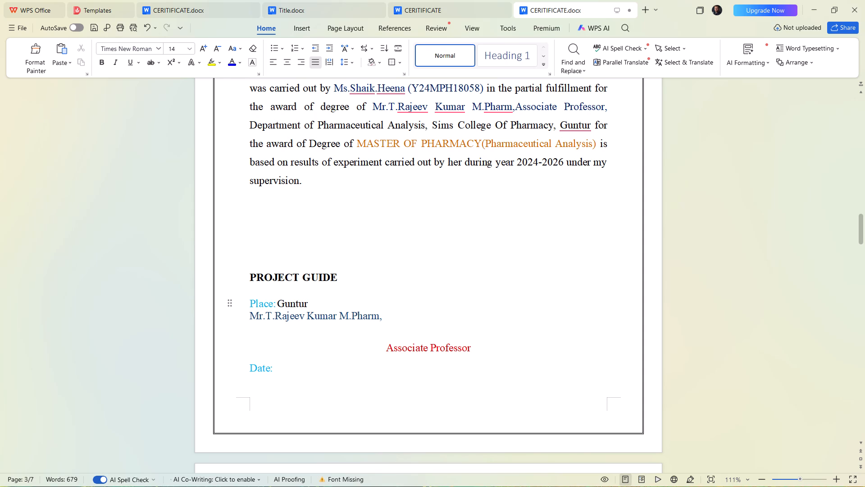
Examine the signature block layout in the Edoxaban thesis document for comparison, and return to the lisinopril document's PROJECT GUIDE block.
left_click(252, 317)
left_click(188, 0)
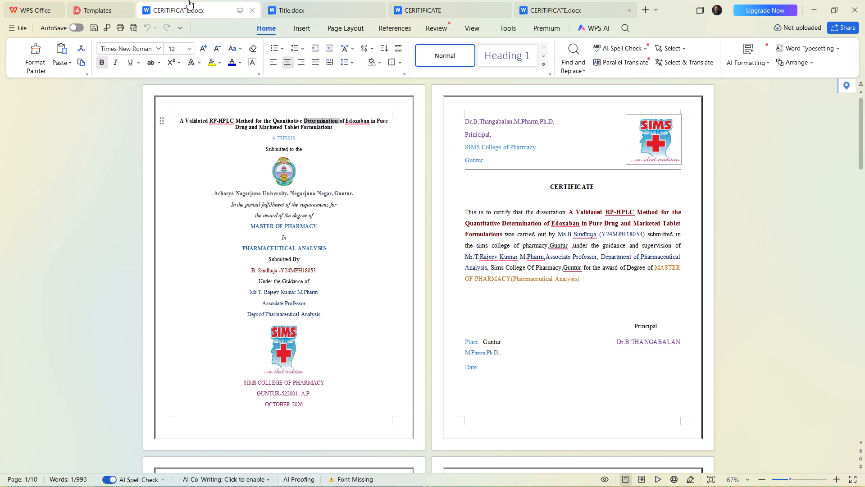
scroll(366, 305, "down", 1)
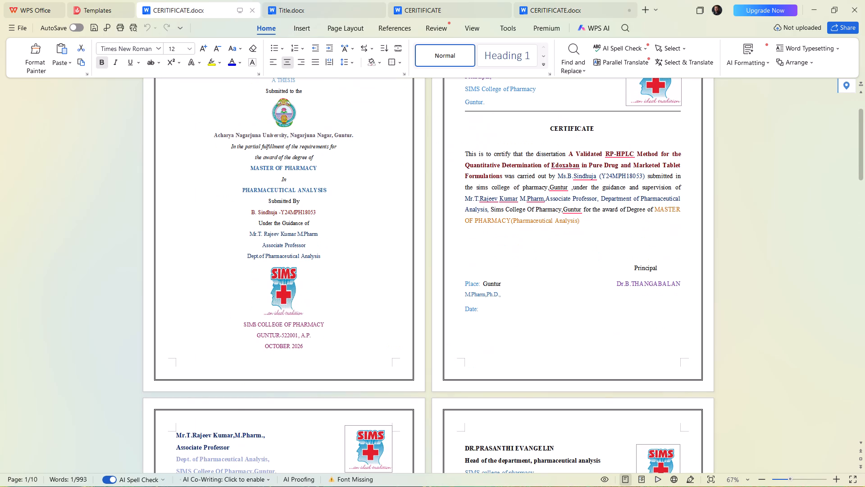
scroll(437, 341, "down", 3)
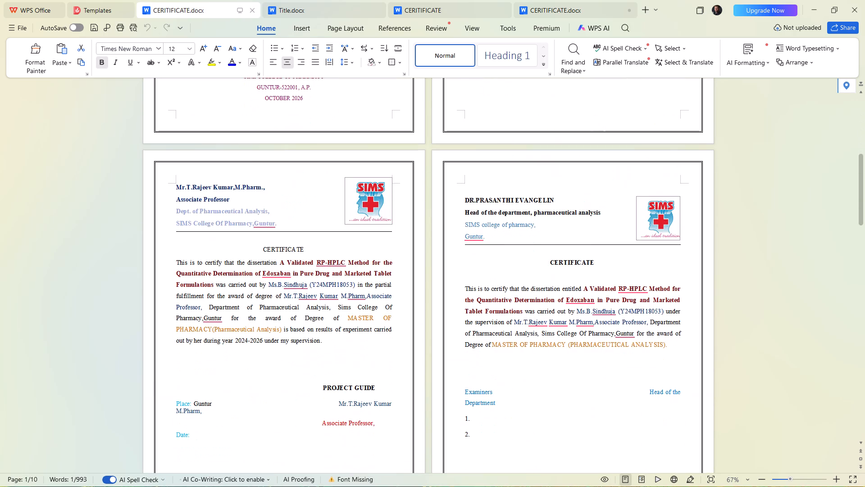
scroll(364, 290, "up", 2)
left_click_drag(580, 0, 525, 0)
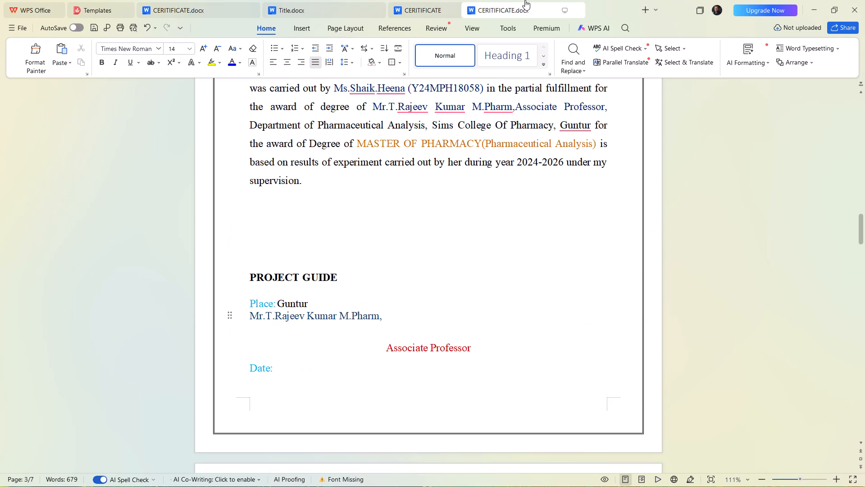
left_click_drag(525, 0, 567, 0)
left_click(469, 0)
left_click(529, 0)
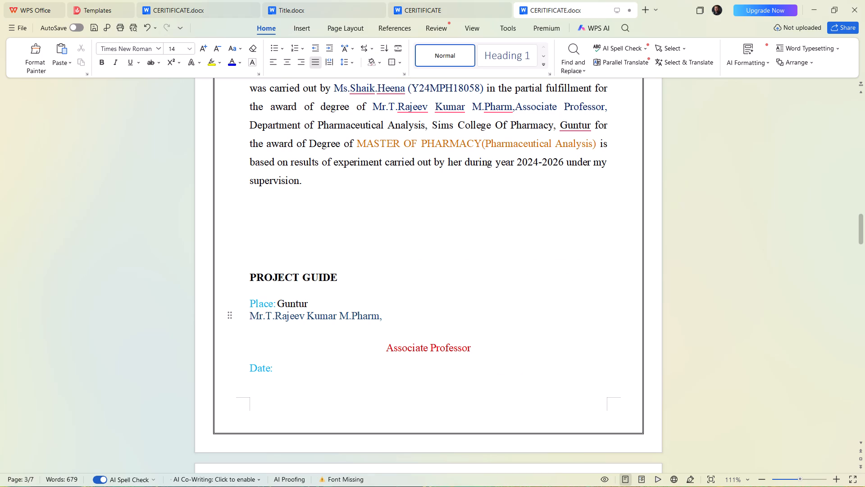
Indent the guide's name line under Place: with eight tabs, moving it to the right side of the page.
key("Tab")
key("Tab")
key("Tab")
key("Tab")
key("Tab")
key("Tab")
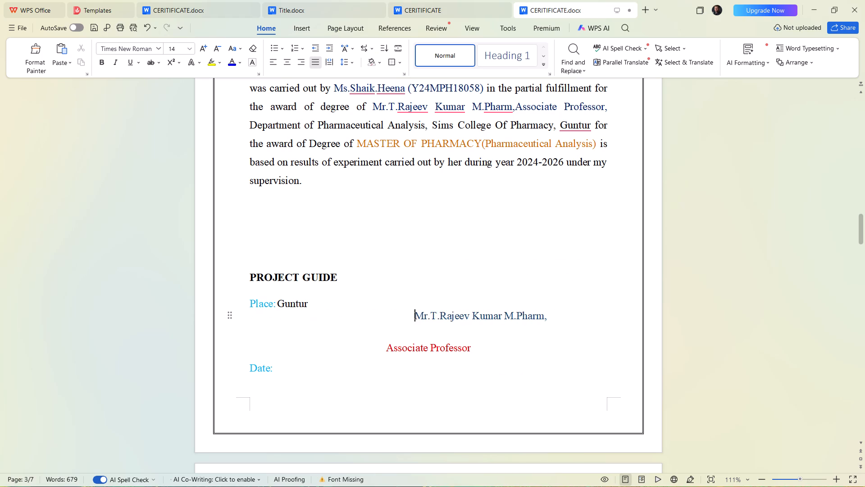
key("Tab")
key("Tab")
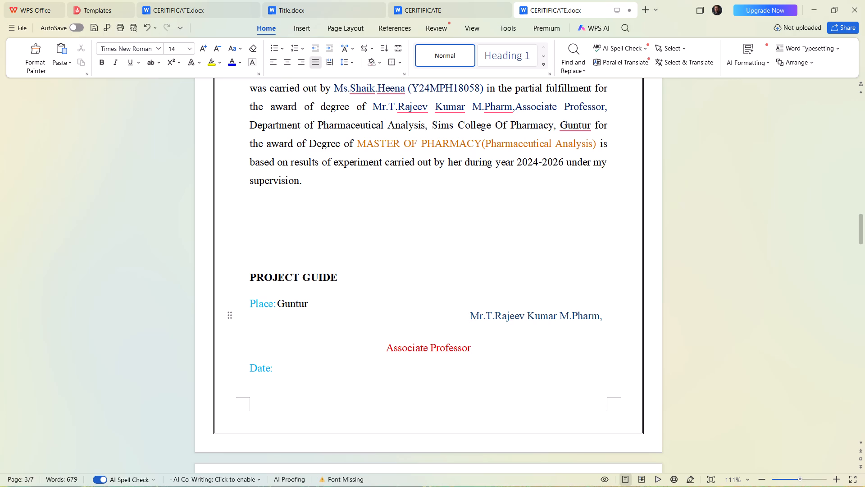
Indent the PROJECT GUIDE heading with tabs so it stands above the guide's name on the right side of the page.
left_click(249, 275)
key("Tab")
key("Tab")
key("Tab")
key("Tab")
key("Tab")
key("Tab")
key("Tab")
key("Tab")
key("Tab")
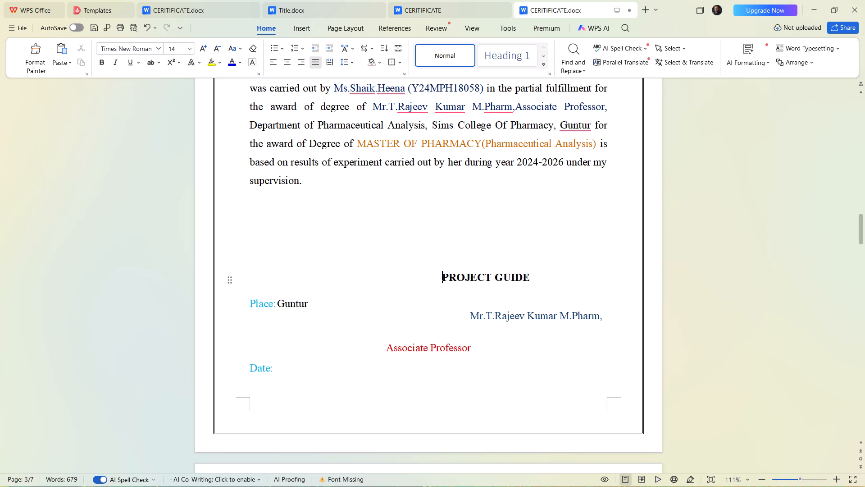
key("Tab")
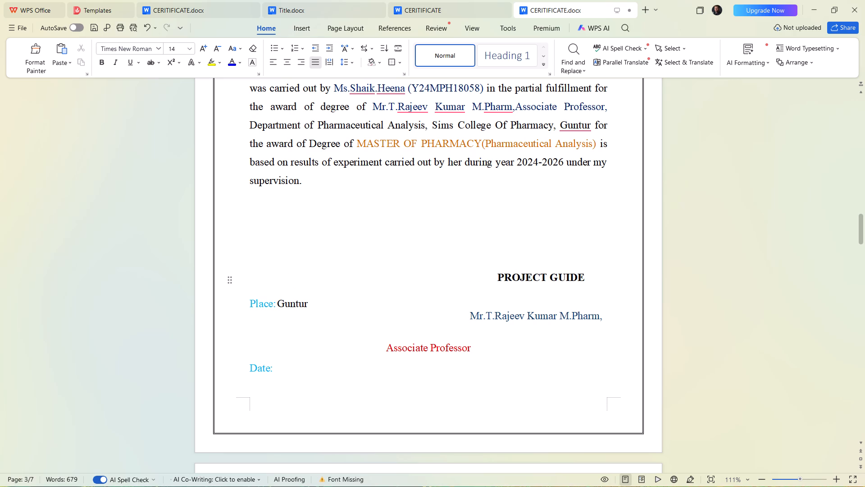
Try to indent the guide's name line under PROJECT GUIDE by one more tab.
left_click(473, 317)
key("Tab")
Indent the red Associate Professor line with tabs, shifting it toward the right beneath the guide's name.
left_click(389, 346)
key("Tab")
key("Tab")
key("Tab")
key("Tab")
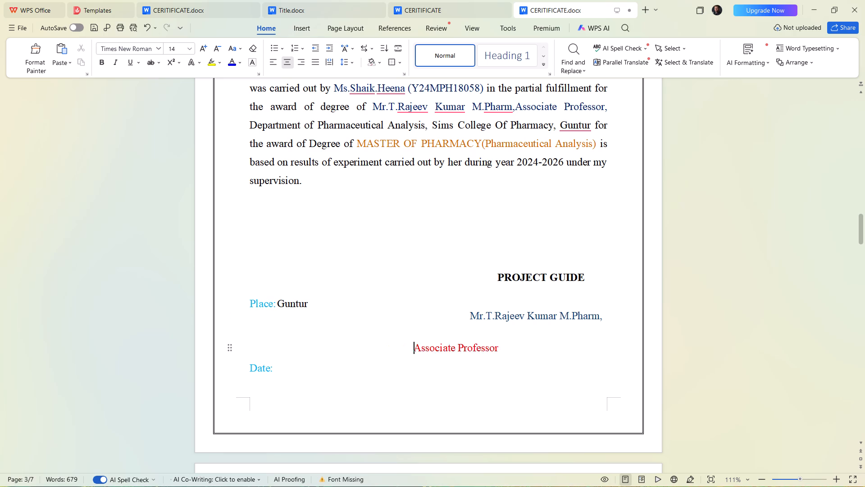
key("Tab")
key("Tab")
key("Tab")
key("Tab")
key("BackSpace")
key("BackSpace")
key("BackSpace")
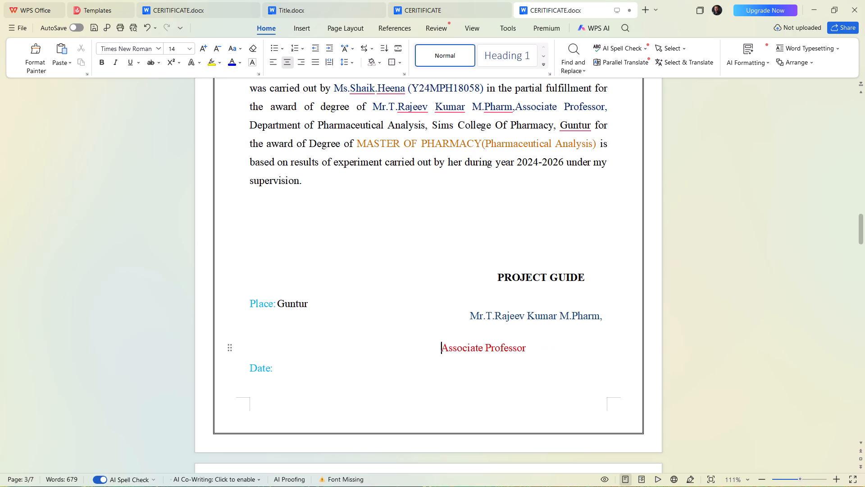
key("Up")
Delete the spacing before Associate Professor so it sits directly under the guide's name line, keeping M.Pharm, intact.
key("BackSpace")
key("BackSpace")
key("BackSpace")
key("BackSpace")
key("BackSpace")
key("BackSpace")
key("BackSpace")
key("BackSpace")
key("BackSpace")
key("BackSpace")
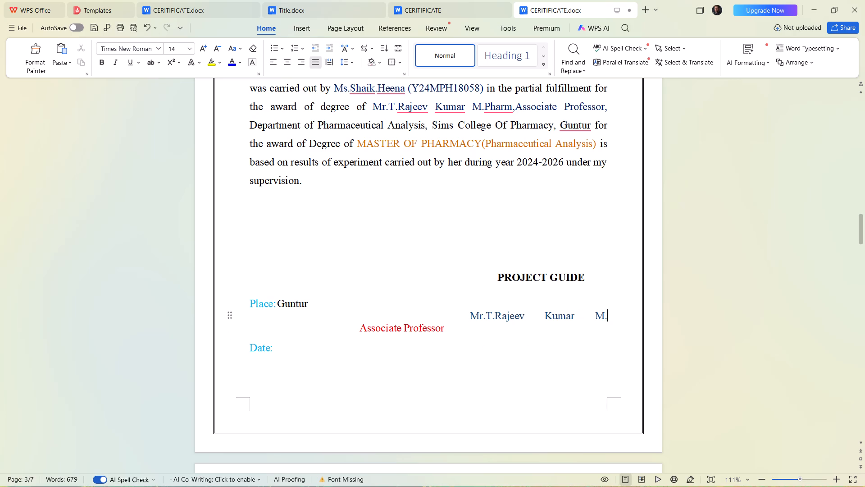
key("ctrl+z")
key("BackSpace")
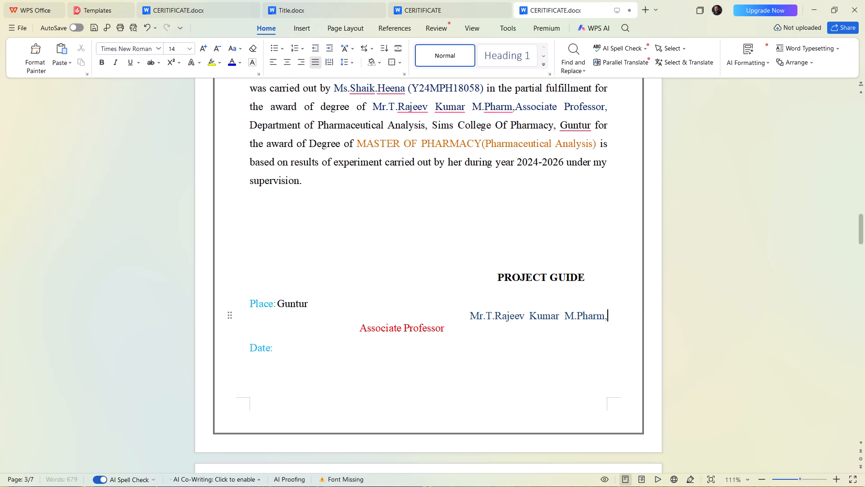
Indent the red Associate Professor line with tabs so it starts in line with the PROJECT GUIDE heading.
left_click(358, 328)
key("Tab")
key("Tab")
key("Tab")
key("Tab")
key("Tab")
key("Tab")
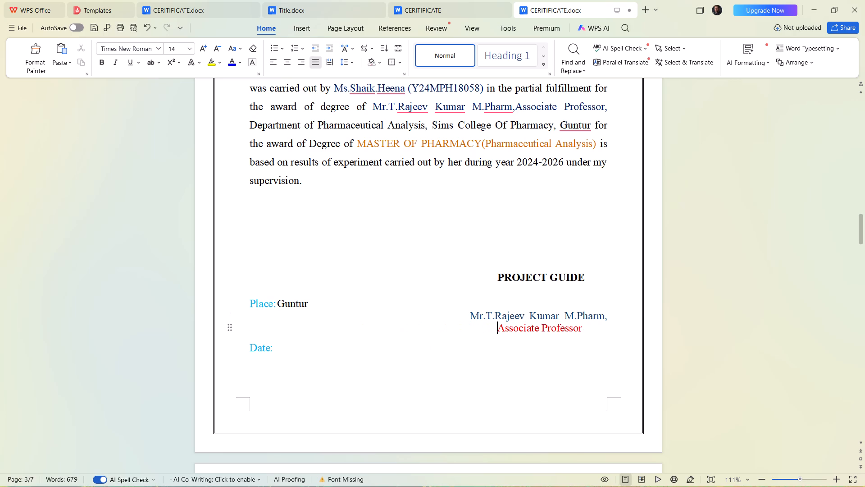
Following the Edoxaban reference certificate, move M.Pharm, onto its own line and indent it with tabs beneath the guide's name.
left_click(565, 314)
left_click(246, 0)
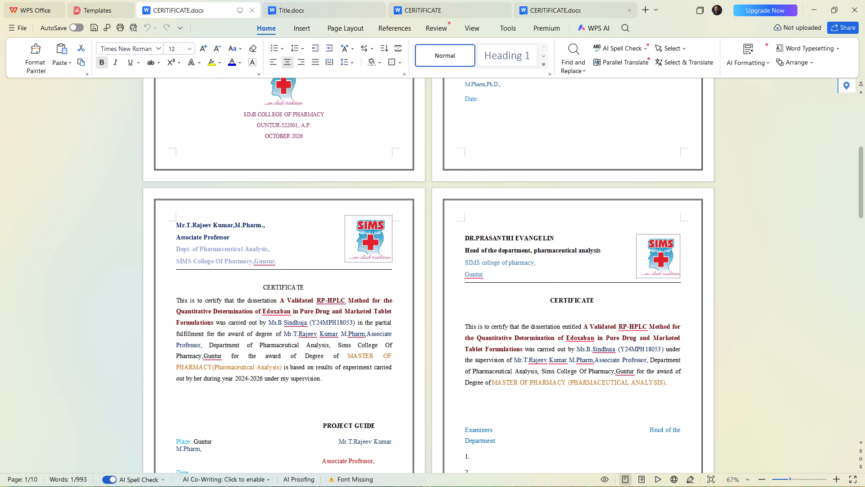
scroll(431, 322, "down", 1)
left_click(550, 0)
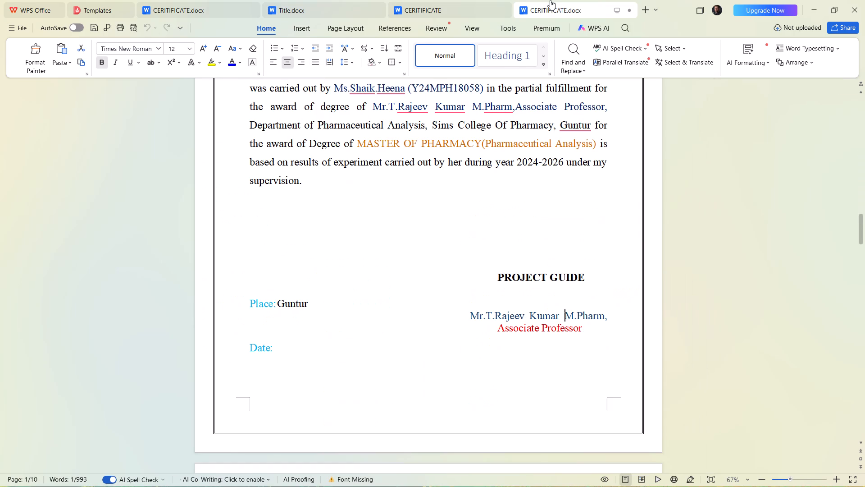
key("Return")
key("Tab")
key("Tab")
key("Tab")
key("Tab")
key("Tab")
key("Tab")
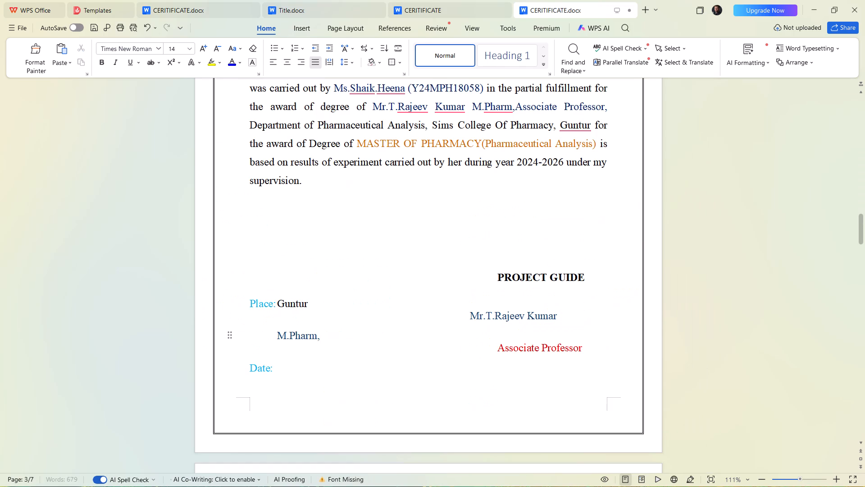
key("Tab")
key("Tab")
key("Tab")
key("Tab")
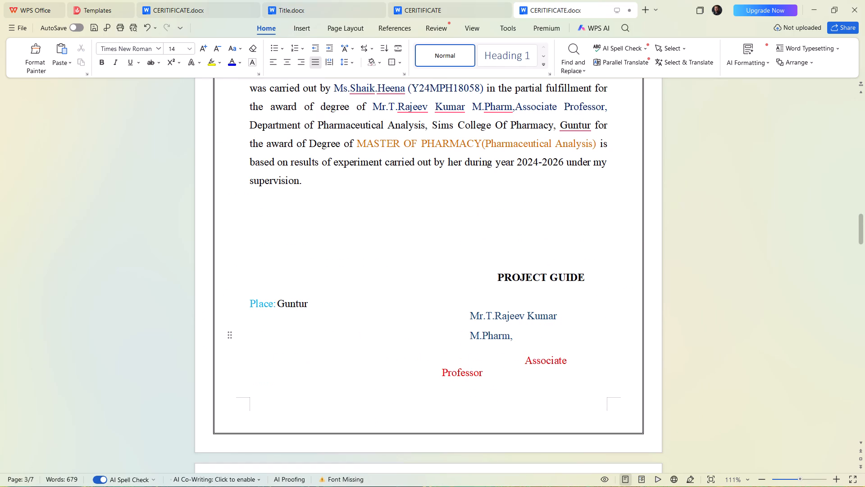
Remove the extra line spacing and tabs before Associate Professor, keeping it on one line directly under M.Pharm,.
left_click(499, 368)
key("BackSpace")
key("BackSpace")
key("BackSpace")
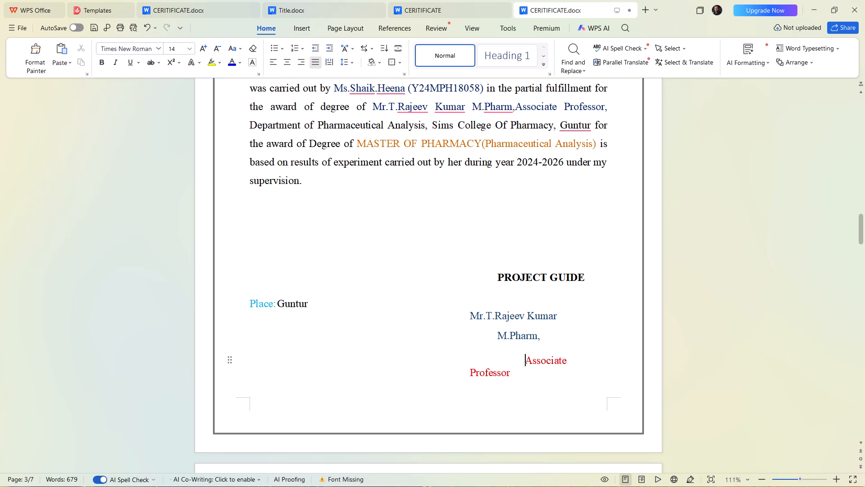
key("BackSpace")
key("BackSpace")
key("BackSpace")
key("BackSpace")
key("BackSpace")
key("BackSpace")
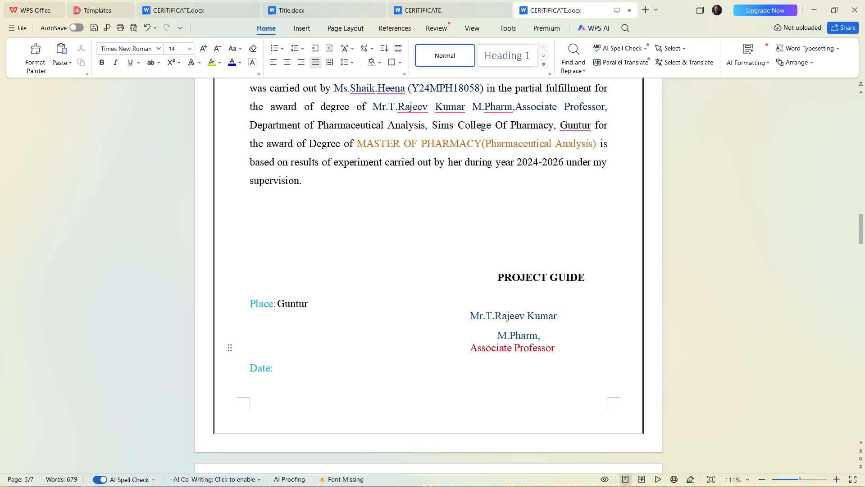
Indent the guide's name line by one more tab to align it with the PROJECT GUIDE heading.
left_click(471, 316)
key("Tab")
key("Tab")
key("BackSpace")
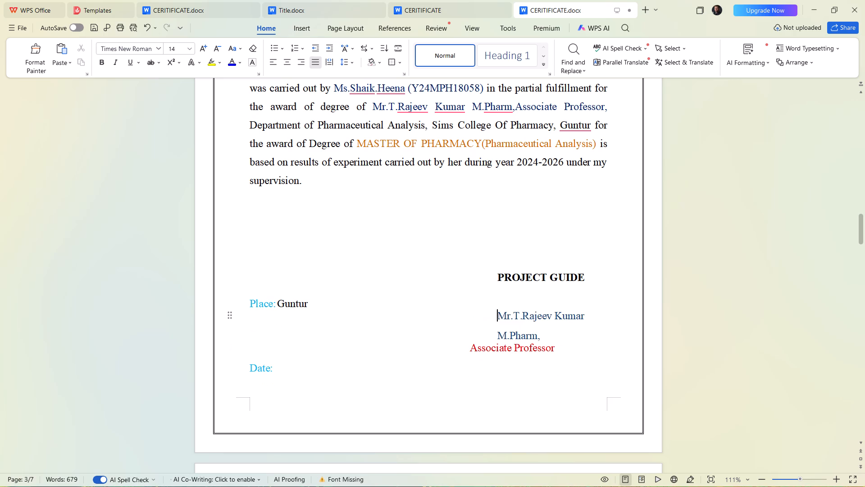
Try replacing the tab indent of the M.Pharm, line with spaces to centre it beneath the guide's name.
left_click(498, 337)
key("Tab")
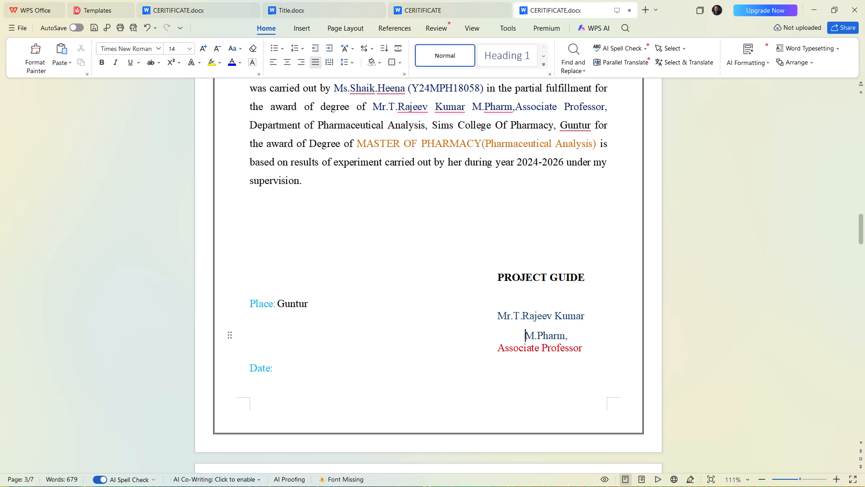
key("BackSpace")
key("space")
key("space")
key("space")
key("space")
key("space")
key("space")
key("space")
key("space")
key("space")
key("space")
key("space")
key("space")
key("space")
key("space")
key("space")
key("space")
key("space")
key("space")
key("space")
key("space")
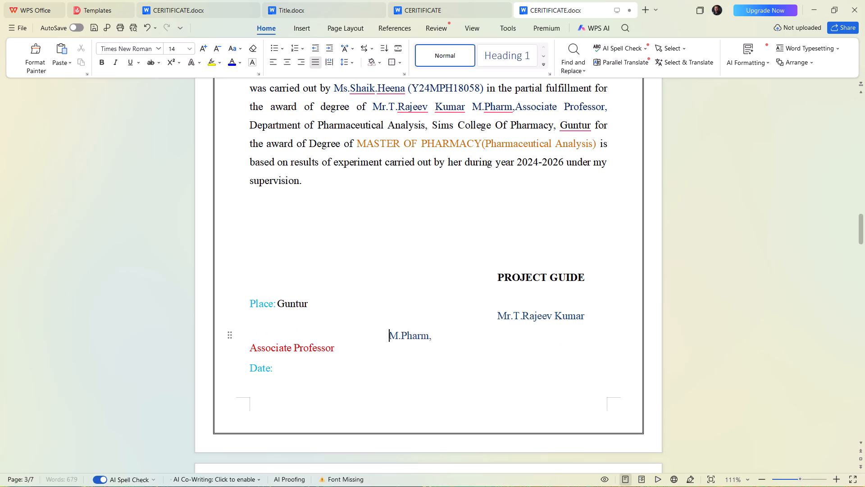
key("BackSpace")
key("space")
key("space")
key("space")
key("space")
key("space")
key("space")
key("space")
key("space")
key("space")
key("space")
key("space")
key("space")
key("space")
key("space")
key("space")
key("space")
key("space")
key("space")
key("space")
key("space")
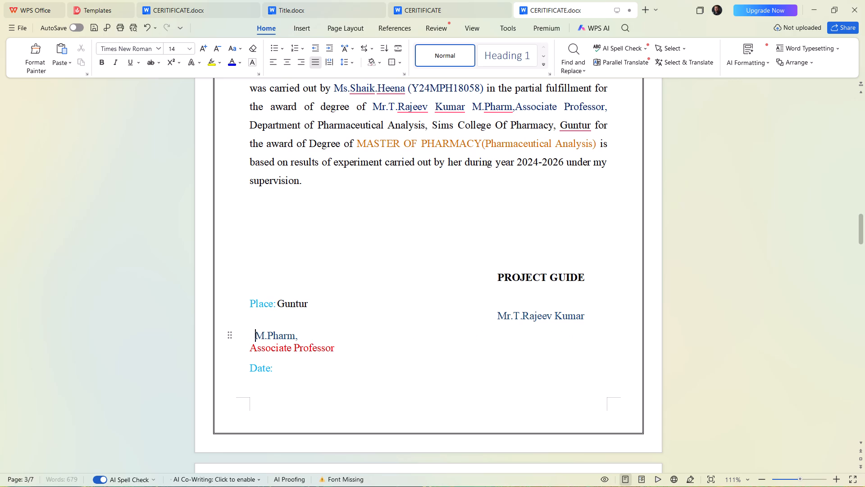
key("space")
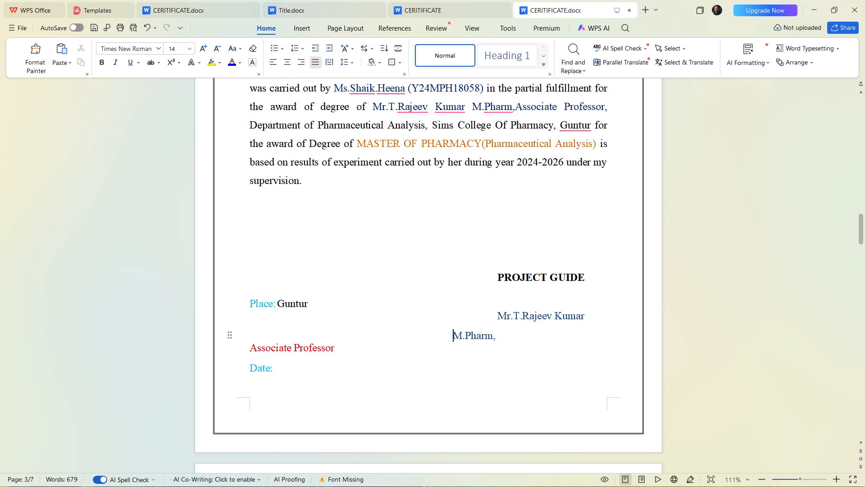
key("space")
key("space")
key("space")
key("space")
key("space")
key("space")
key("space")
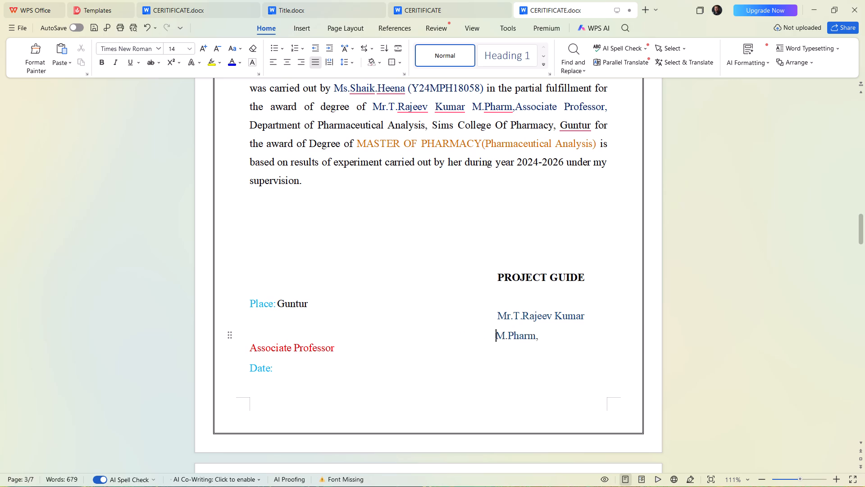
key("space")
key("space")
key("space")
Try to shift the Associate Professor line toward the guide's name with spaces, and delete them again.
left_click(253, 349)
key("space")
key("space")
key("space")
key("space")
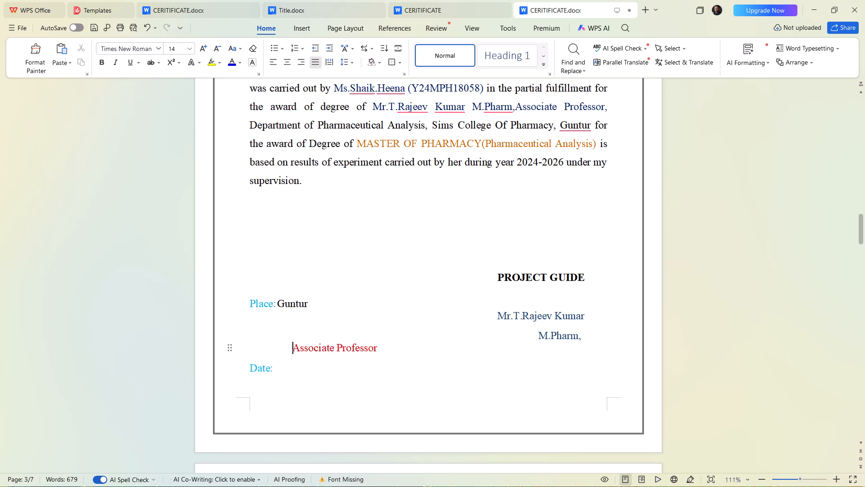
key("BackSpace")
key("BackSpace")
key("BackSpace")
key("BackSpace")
Clear the indent before M.Pharm, and reposition it with spaces so it is centred beneath the guide's name.
left_click(540, 333)
key("BackSpace")
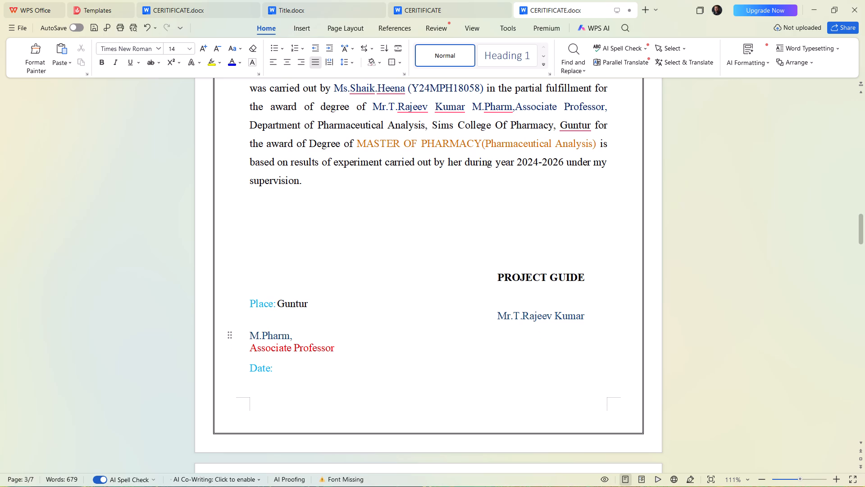
key("space")
key("space")
key("space")
key("space")
key("space")
key("space")
key("space")
key("space")
key("space")
key("space")
key("space")
key("space")
key("space")
key("space")
key("space")
key("space")
key("space")
key("space")
key("space")
key("space")
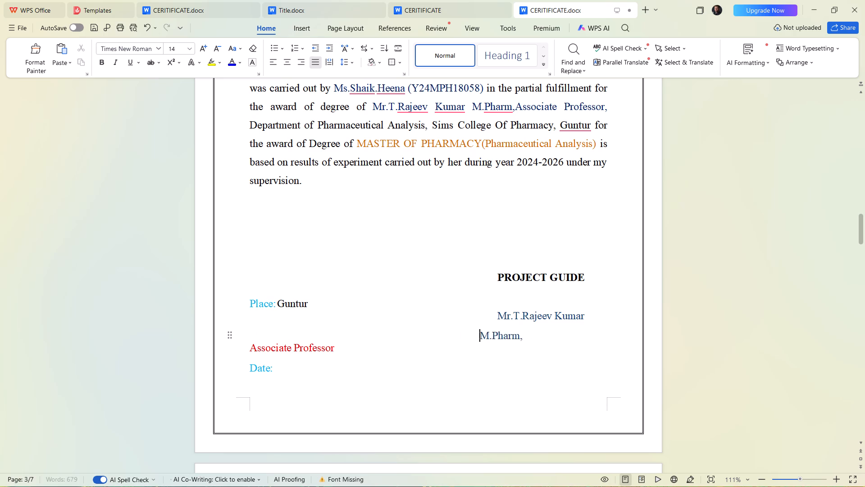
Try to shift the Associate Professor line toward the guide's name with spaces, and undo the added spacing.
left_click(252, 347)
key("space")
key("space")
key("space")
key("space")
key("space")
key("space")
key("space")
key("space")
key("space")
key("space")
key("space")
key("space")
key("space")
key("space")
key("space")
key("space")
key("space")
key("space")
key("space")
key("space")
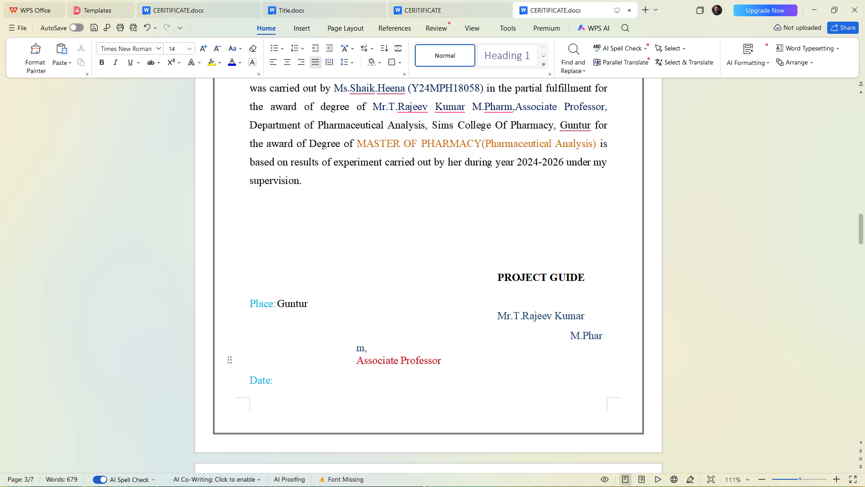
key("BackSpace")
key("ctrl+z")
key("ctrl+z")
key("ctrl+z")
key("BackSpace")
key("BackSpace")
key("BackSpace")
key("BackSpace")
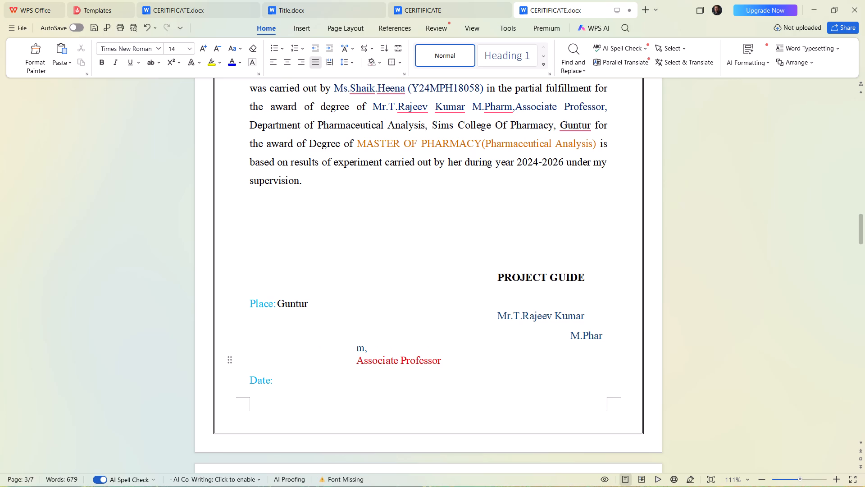
Clear the indent before M.Pharm, and indent it and the Associate Professor line with ten tabs to sit beneath the guide's name.
left_click(574, 336)
key("BackSpace")
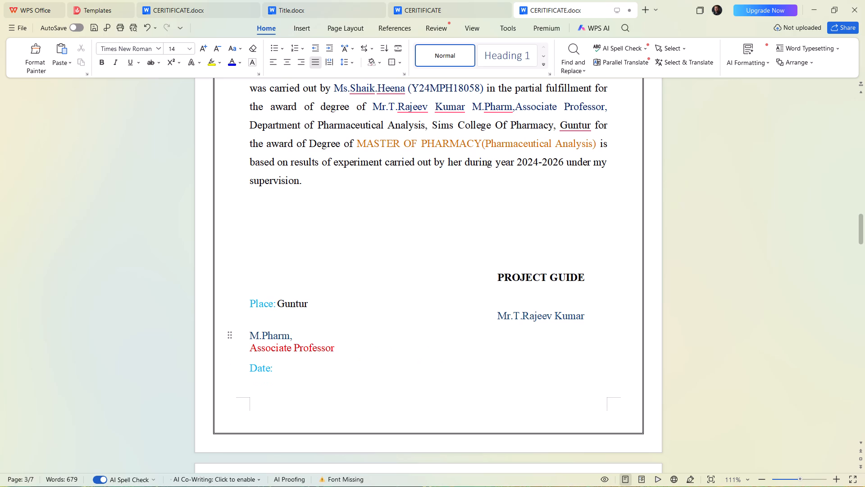
left_click(337, 349)
left_click_drag(336, 353, 326, 346)
left_click_drag(326, 346, 250, 340)
key("Tab")
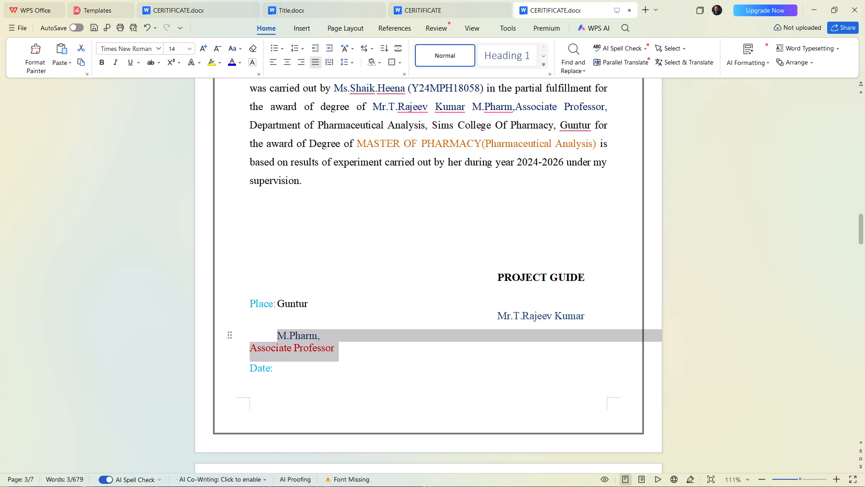
key("Tab")
key("Tab")
key("Tab")
key("Tab")
key("Tab")
key("Tab")
key("Tab")
key("Tab")
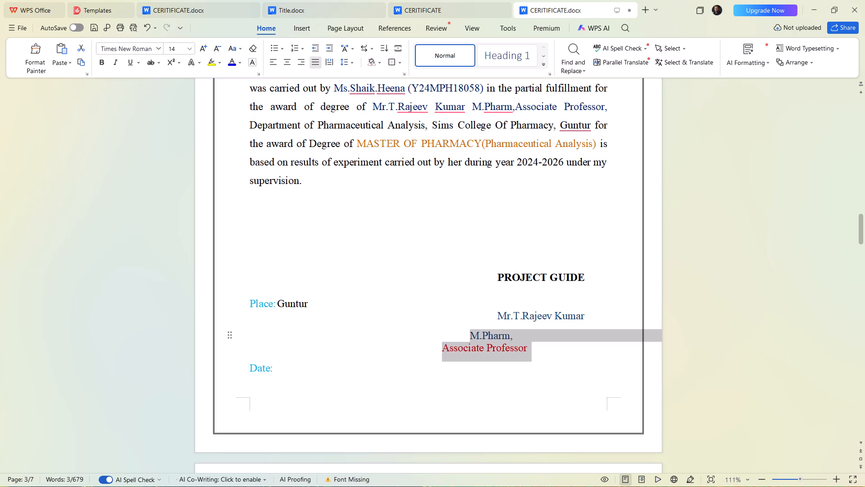
key("Tab")
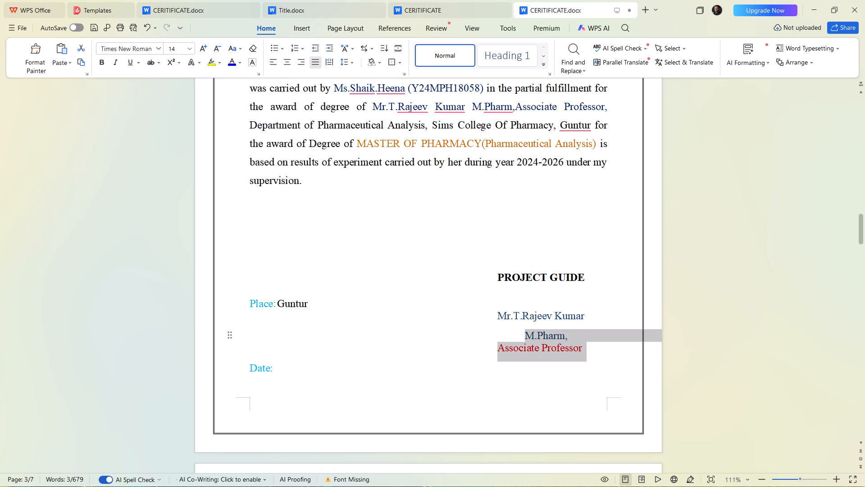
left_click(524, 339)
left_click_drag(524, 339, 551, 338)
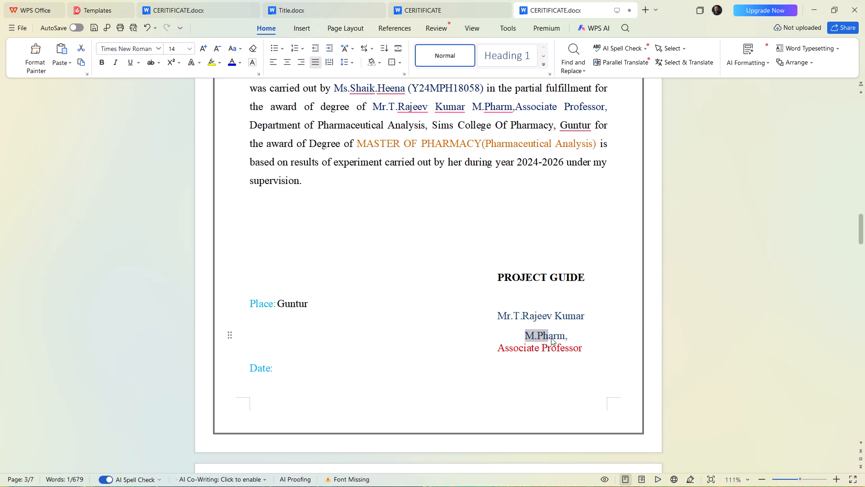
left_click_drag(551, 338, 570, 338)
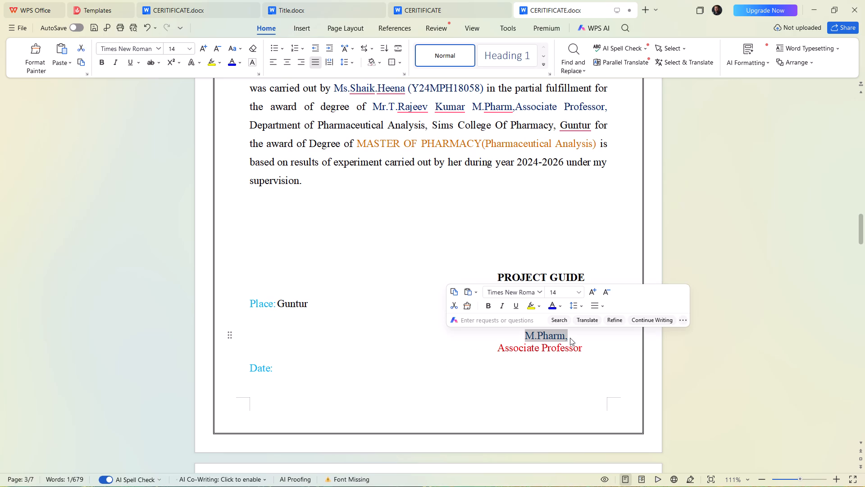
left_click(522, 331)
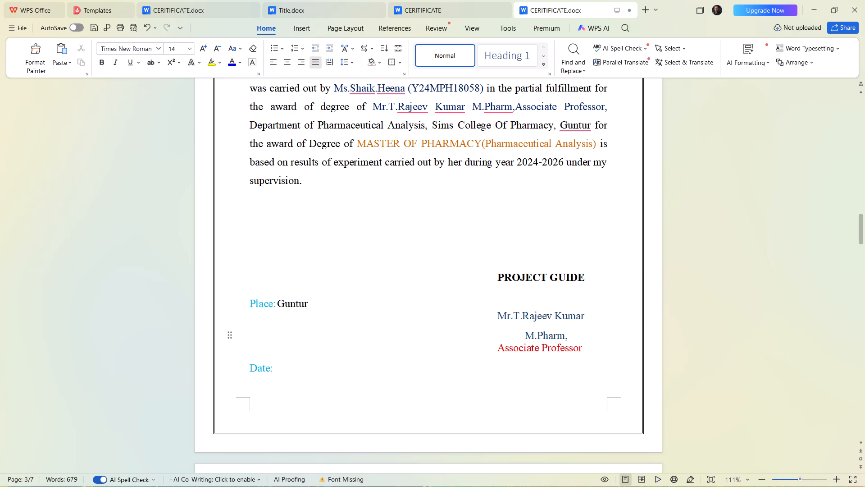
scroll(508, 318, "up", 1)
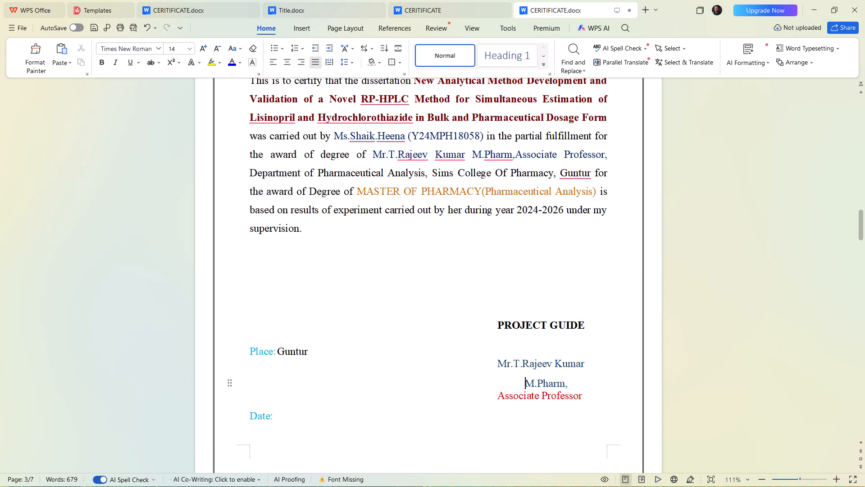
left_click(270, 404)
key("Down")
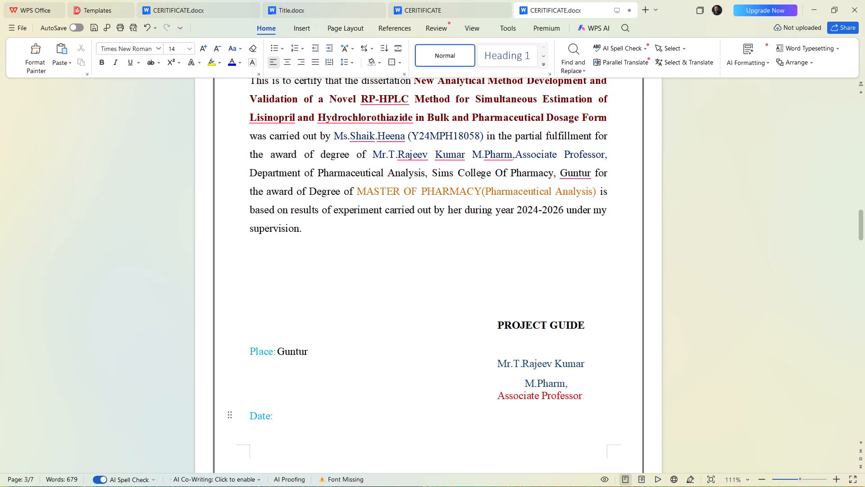
Examine the project guide signature block in the Edoxaban reference document, and look through the certificate pages in the other CERITIFICATE copy.
left_click(219, 0)
scroll(355, 326, "down", 1)
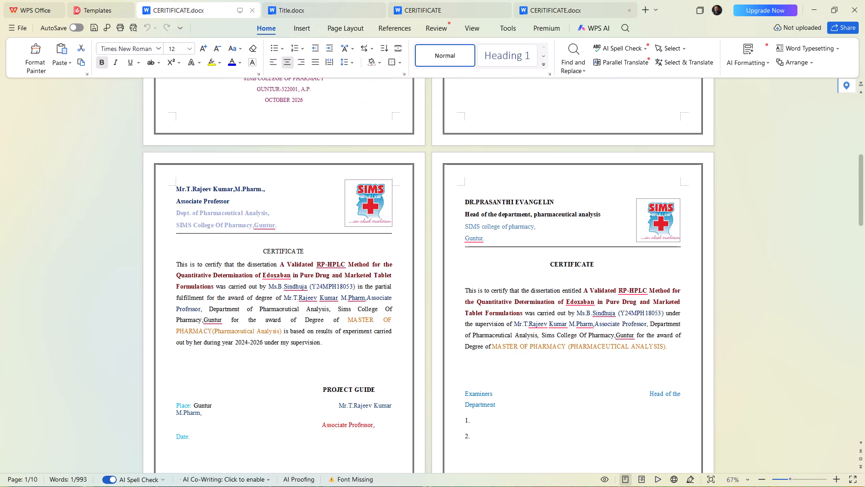
scroll(355, 326, "down", 2)
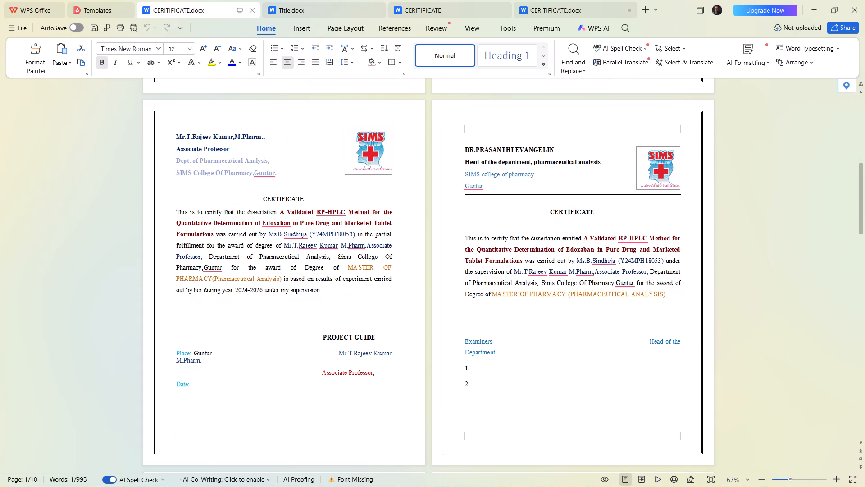
scroll(355, 326, "down", 1)
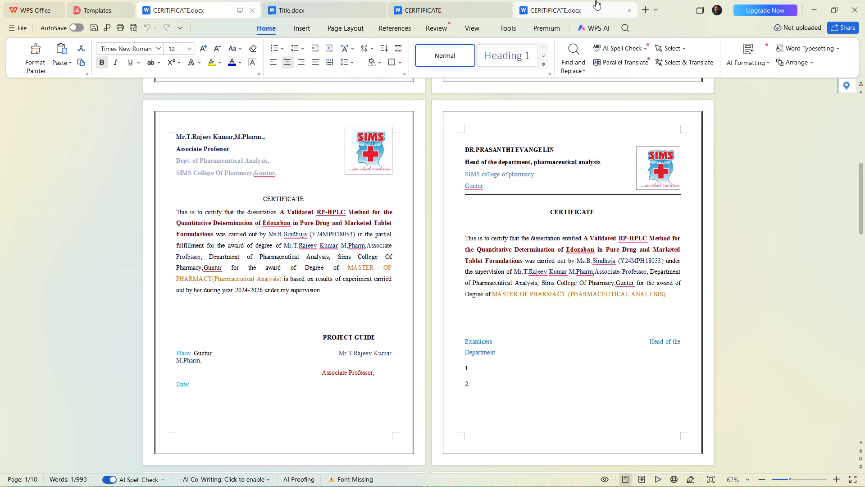
left_click(583, 0)
left_click(448, 0)
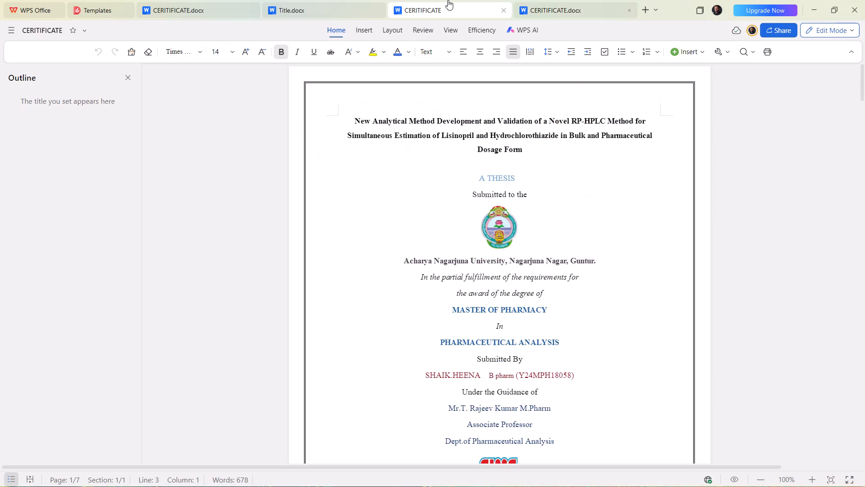
scroll(474, 397, "down", 10)
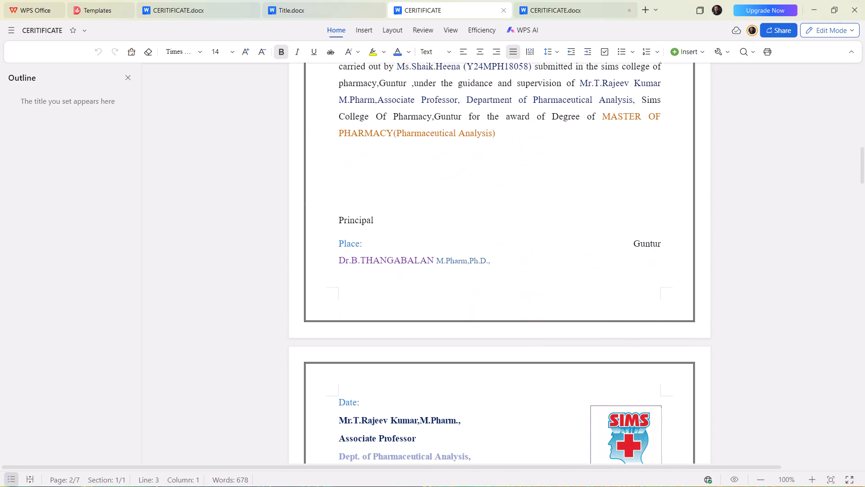
scroll(474, 397, "down", 1)
In the Edoxaban reference document, remove the excess spacing before Head of the Department so it fits on one line beside Examiners.
left_click(231, 0)
scroll(419, 292, "down", 1)
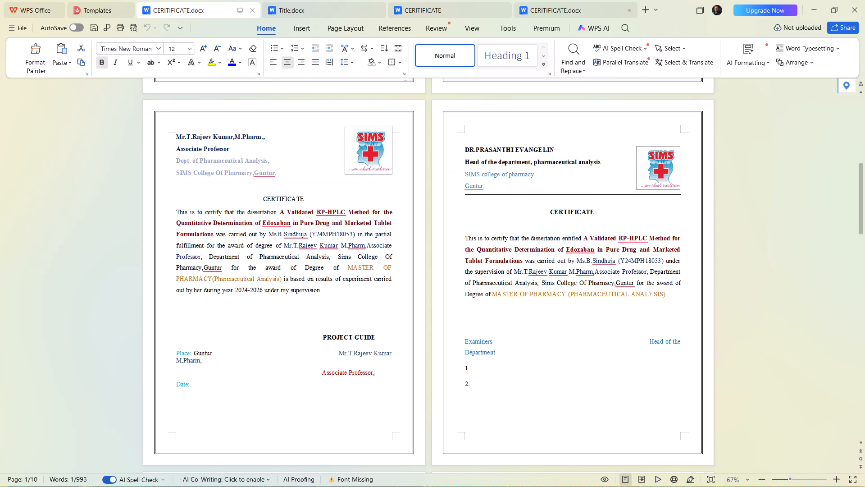
scroll(419, 292, "down", 1)
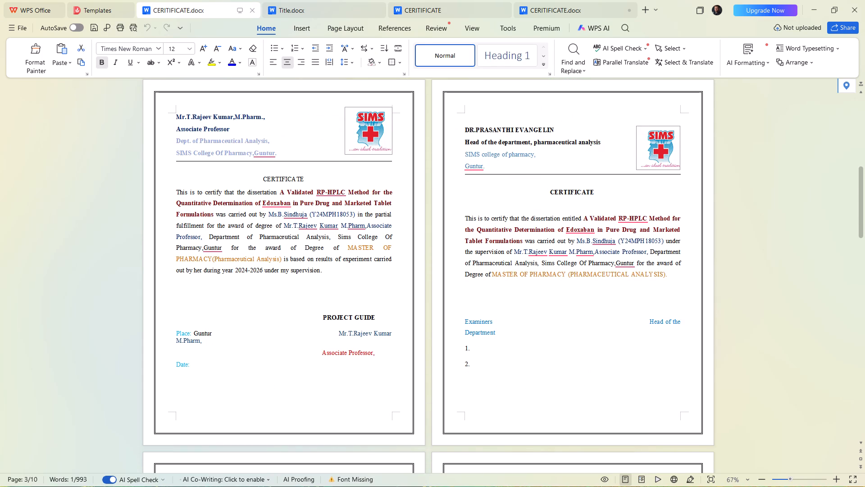
left_click(463, 332)
left_click(649, 324)
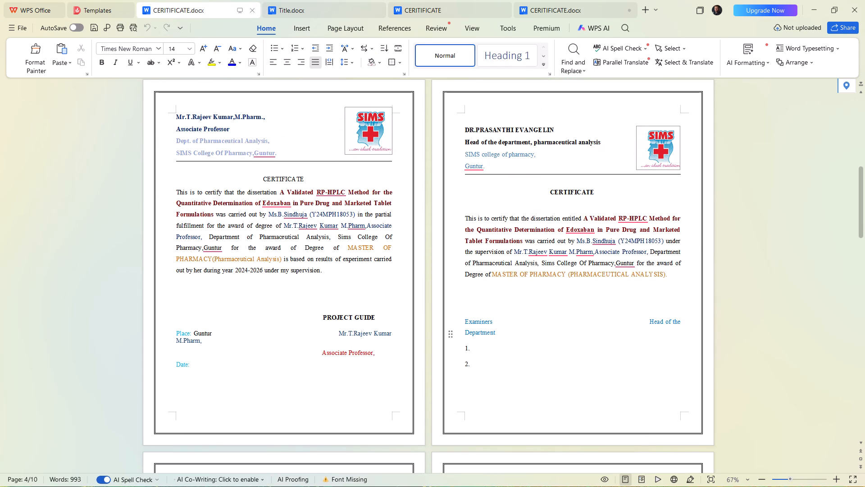
key("BackSpace")
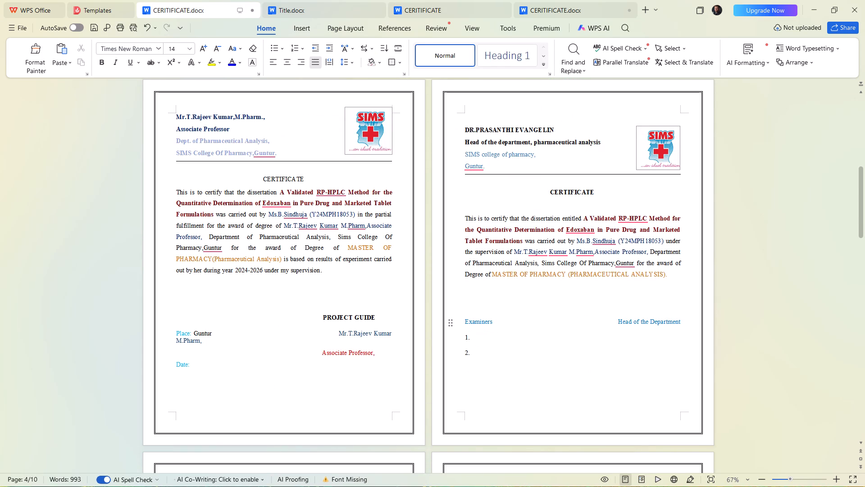
Examine the declaration and acknowledgement pages of the Edoxaban reference document.
scroll(578, 285, "up", 1)
scroll(369, 389, "down", 2)
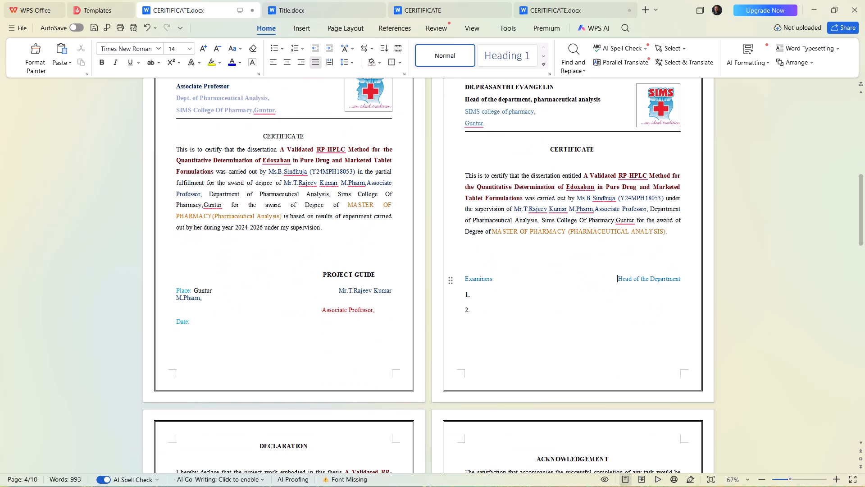
scroll(437, 400, "down", 2)
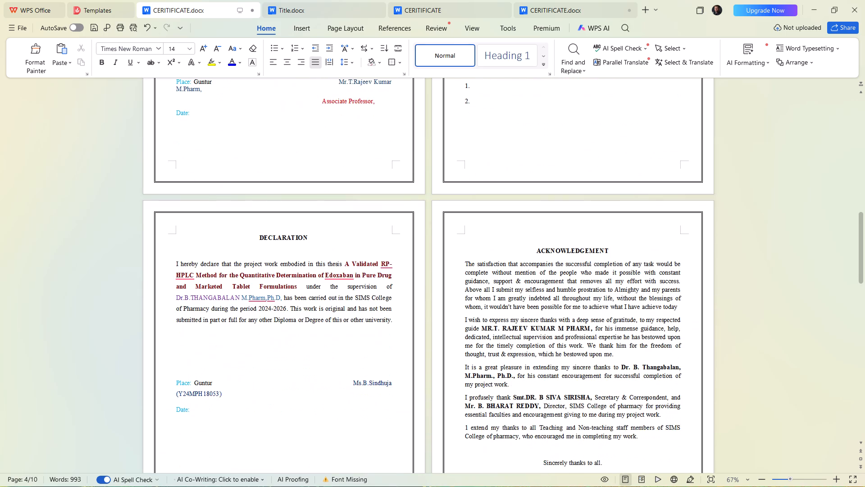
scroll(437, 400, "down", 3)
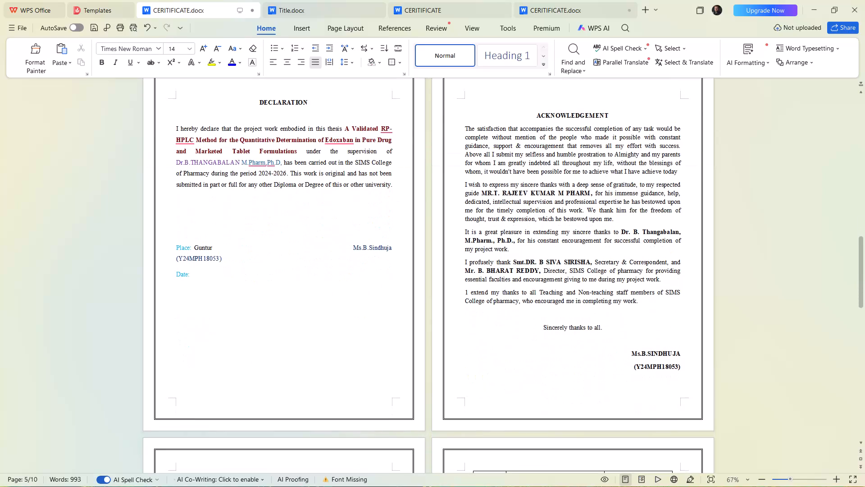
scroll(437, 400, "down", 3)
scroll(437, 400, "up", 3)
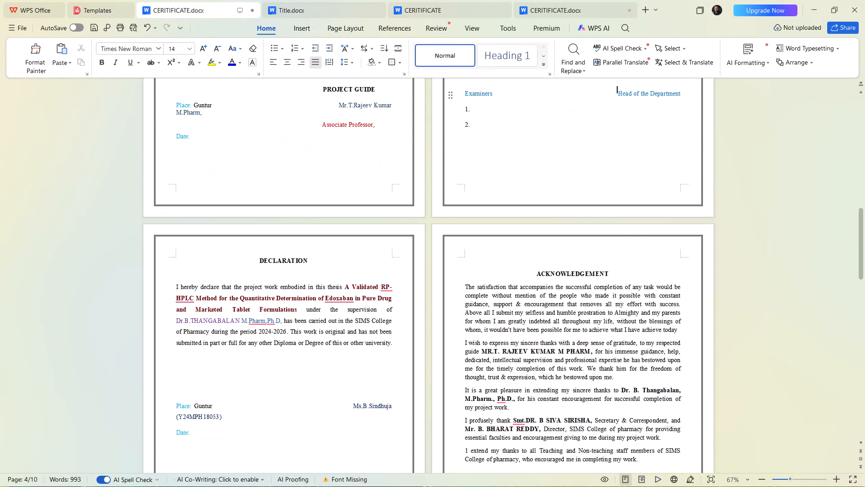
In the lisinopril and hydrochlorothiazide certificate document, cut the "Place: Guntur" text from the project guide signature block.
left_click(620, 0)
scroll(510, 390, "down", 2)
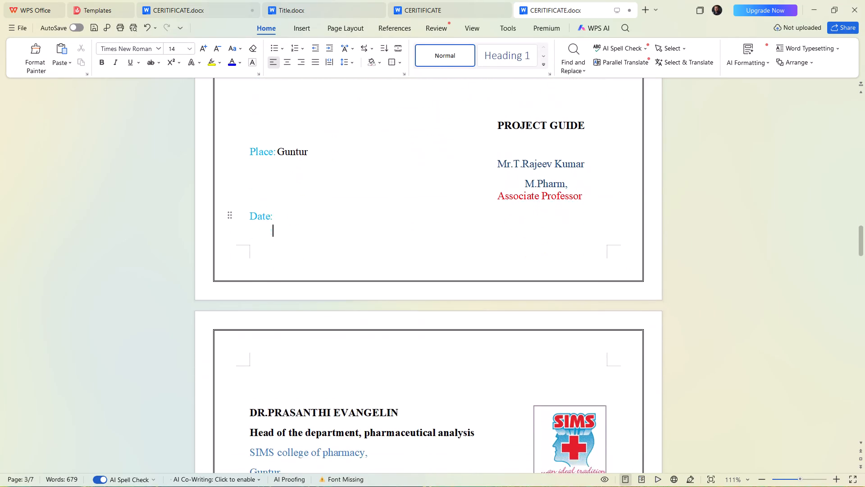
scroll(510, 390, "down", 6)
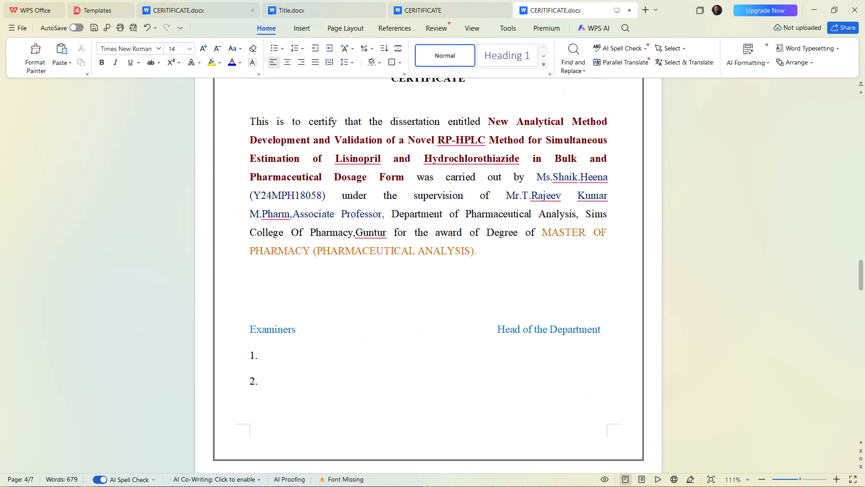
scroll(510, 390, "up", 8)
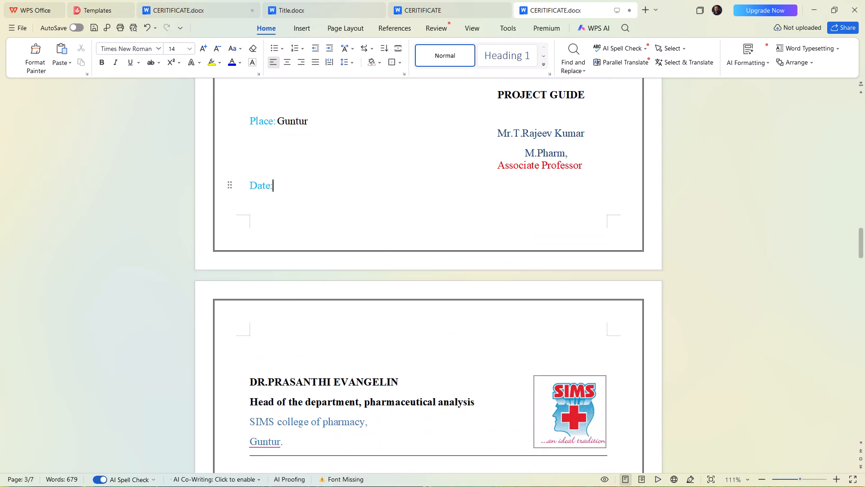
scroll(510, 390, "up", 2)
scroll(422, 359, "up", 1)
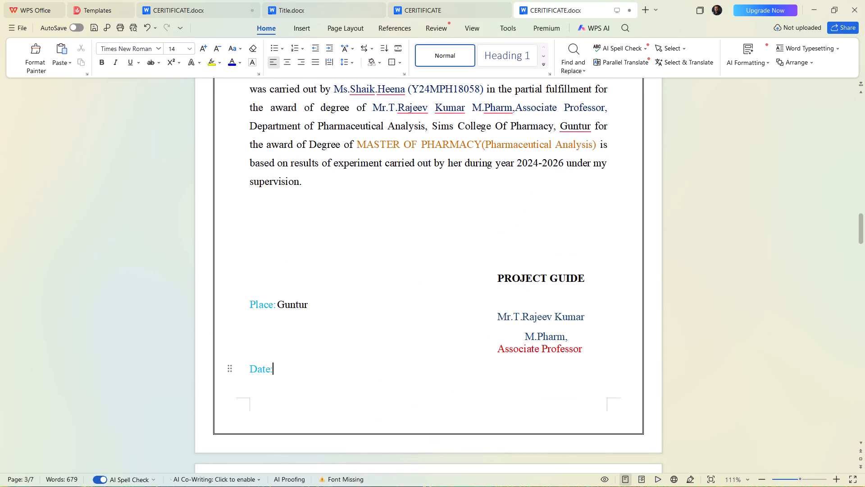
left_click_drag(309, 305, 250, 304)
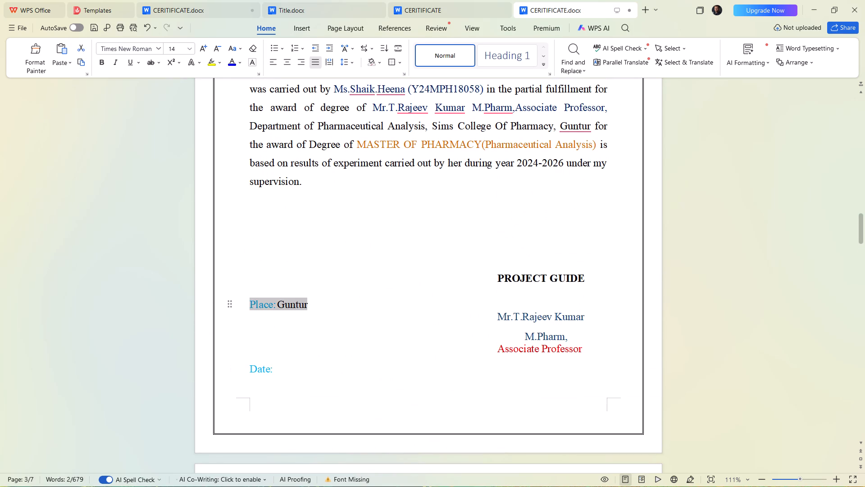
left_click_drag(250, 304, 250, 304)
key("ctrl+x")
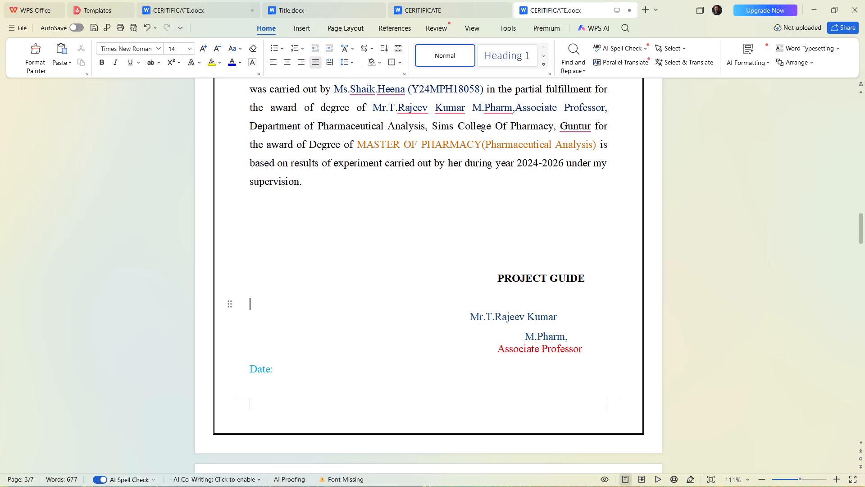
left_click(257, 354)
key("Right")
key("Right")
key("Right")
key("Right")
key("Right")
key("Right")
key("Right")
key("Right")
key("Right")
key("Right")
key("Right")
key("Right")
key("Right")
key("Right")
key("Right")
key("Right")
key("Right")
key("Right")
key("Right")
Delete all the blank spacing between PROJECT GUIDE and the guide's name so the name sits directly beneath the heading.
left_click(463, 288)
key("Down")
key("BackSpace")
key("BackSpace")
key("BackSpace")
key("BackSpace")
key("BackSpace")
key("BackSpace")
key("BackSpace")
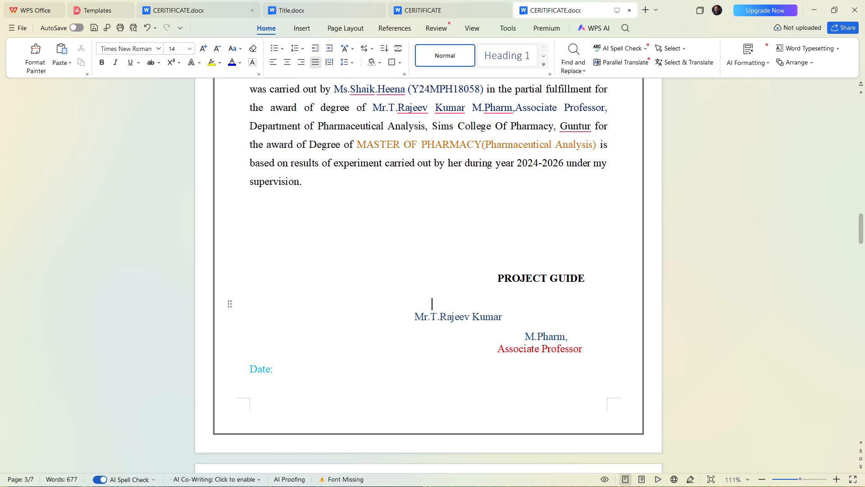
key("BackSpace")
key("BackSpace")
key("BackSpace")
key("BackSpace")
key("BackSpace")
key("BackSpace")
key("BackSpace")
key("BackSpace")
key("BackSpace")
key("BackSpace")
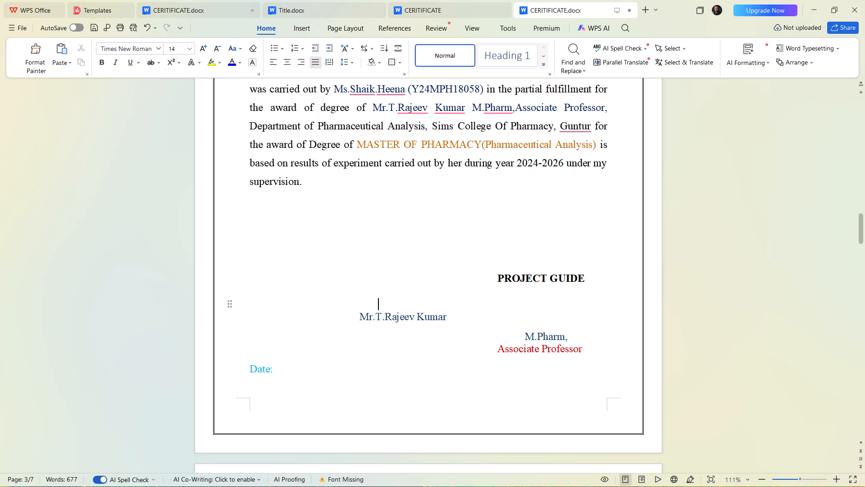
key("BackSpace")
key("BackSpace")
key("BackSpace")
key("BackSpace")
key("BackSpace")
key("BackSpace")
key("BackSpace")
key("BackSpace")
key("BackSpace")
key("BackSpace")
key("BackSpace")
key("BackSpace")
key("BackSpace")
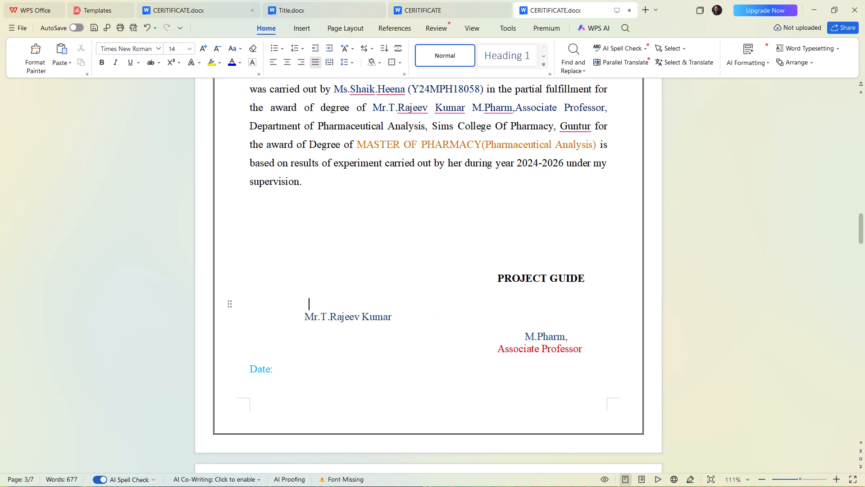
key("BackSpace")
key("BackSpace")
key("BackSpace")
key("BackSpace")
key("BackSpace")
key("BackSpace")
key("BackSpace")
key("BackSpace")
key("BackSpace")
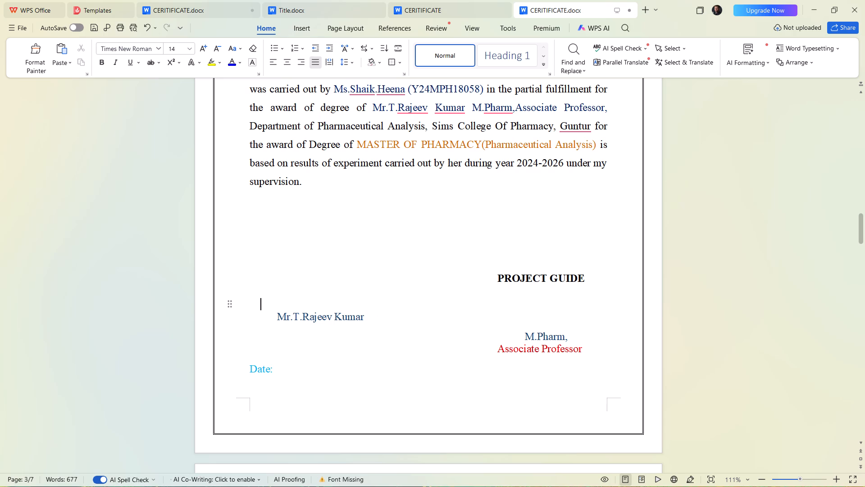
key("BackSpace")
key("BackSpace")
key("BackSpace")
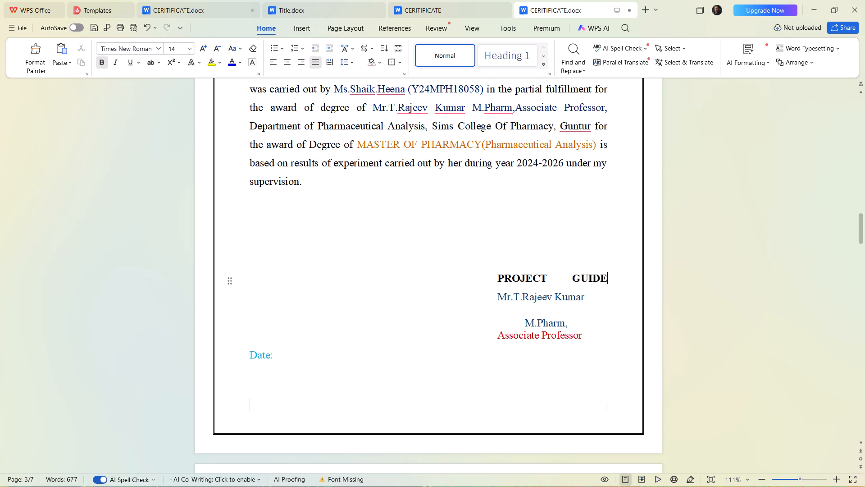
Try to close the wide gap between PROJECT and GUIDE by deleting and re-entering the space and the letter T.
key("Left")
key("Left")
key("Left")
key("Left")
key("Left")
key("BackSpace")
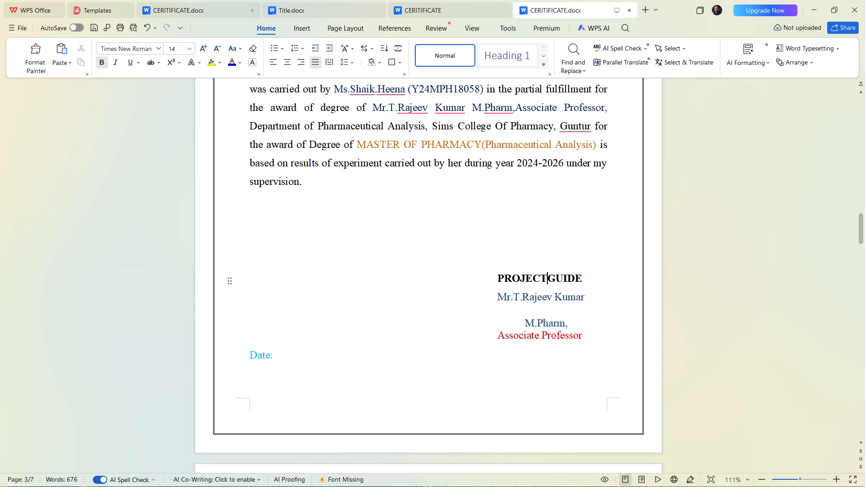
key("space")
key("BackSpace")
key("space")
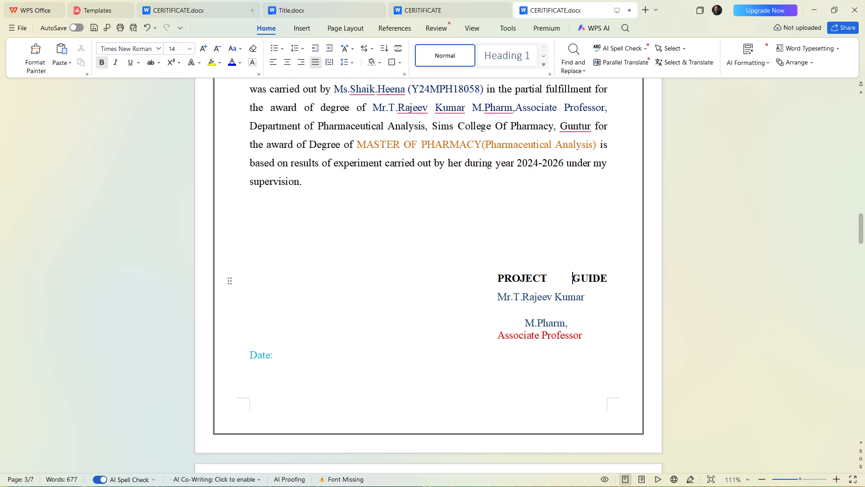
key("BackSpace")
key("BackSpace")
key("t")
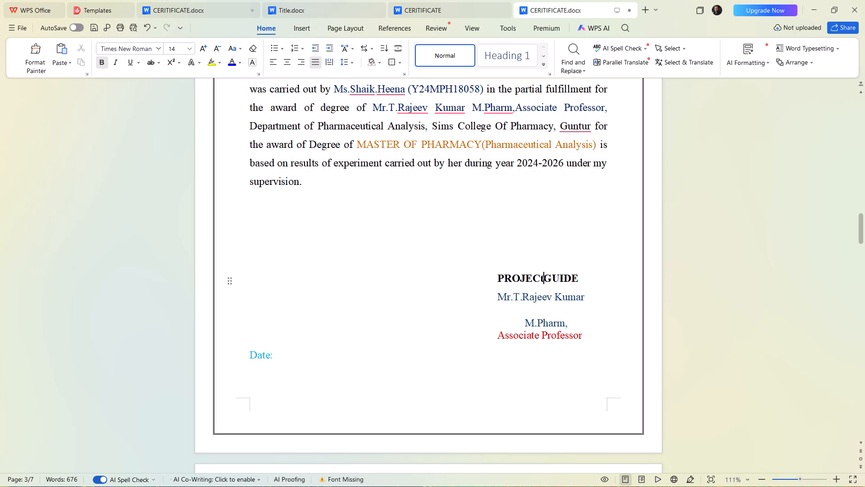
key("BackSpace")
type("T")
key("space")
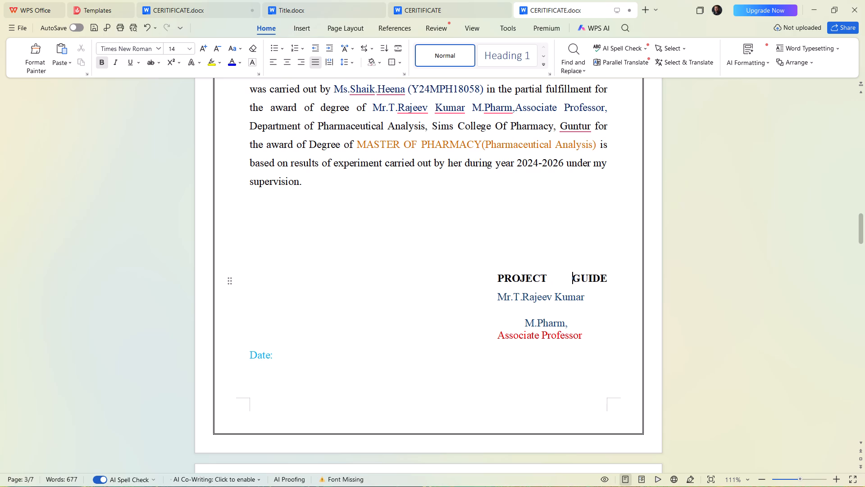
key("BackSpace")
Replace the heading above the guide's name with freshly entered, non-bold PROJECT GUIDE text, and remove one tab before it.
left_click_drag(581, 277, 500, 276)
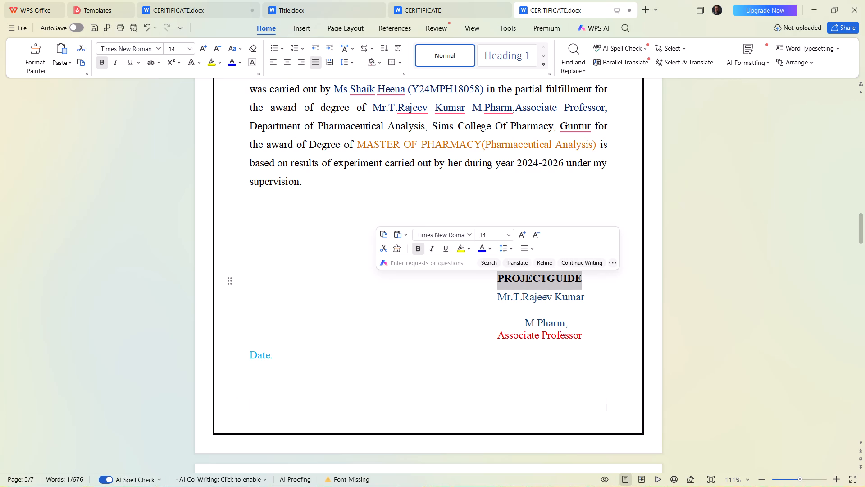
key("BackSpace")
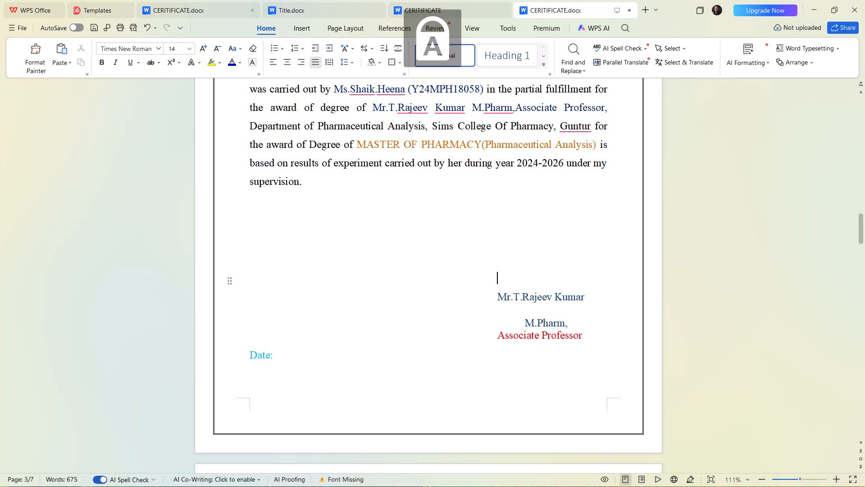
type("ROJECT")
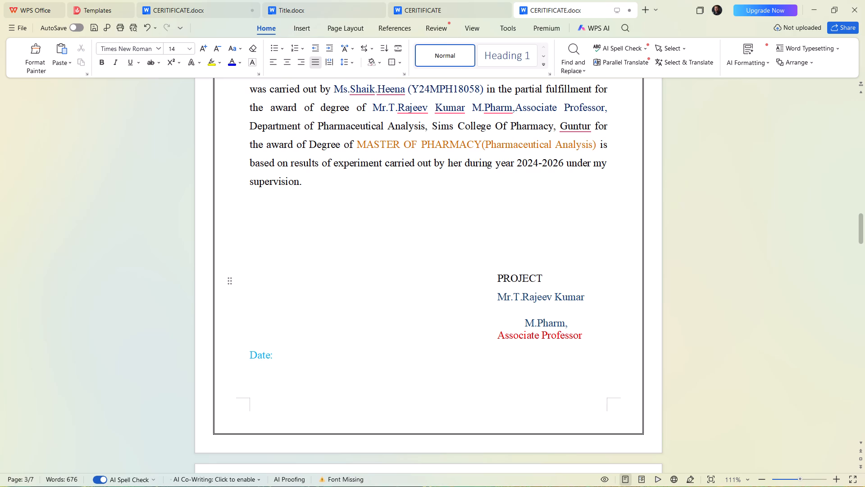
key("space")
key("g")
key("BackSpace")
key("BackSpace")
key("Left")
key("Left")
key("Left")
key("Left")
key("Left")
key("Left")
key("Left")
key("BackSpace")
key("Right")
key("Right")
key("Right")
key("Right")
key("Right")
key("Right")
key("Right")
key("space")
type("GUIDE")
Remove another tab before PROJECT and insert eleven spaces in its place to bring it closer to GUIDE.
key("Left")
key("Left")
key("Left")
key("Left")
key("Left")
key("Left")
key("Left")
key("Left")
key("Left")
key("Left")
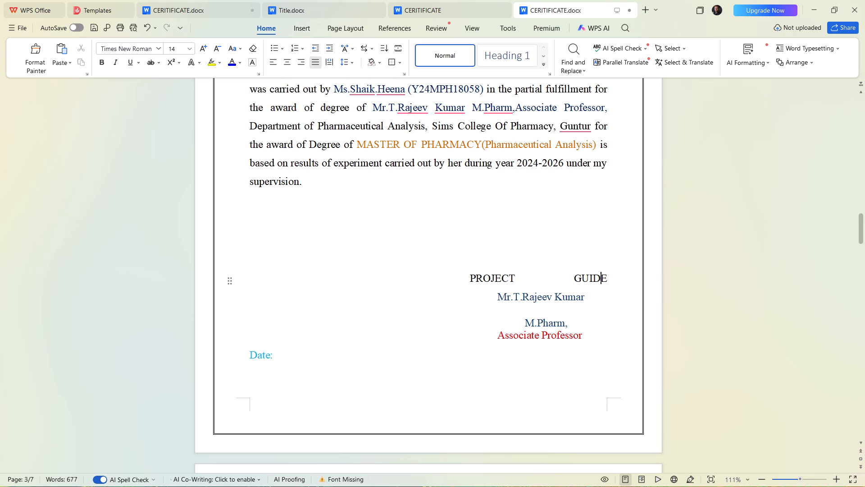
key("Left")
key("Left")
key("Left")
key("BackSpace")
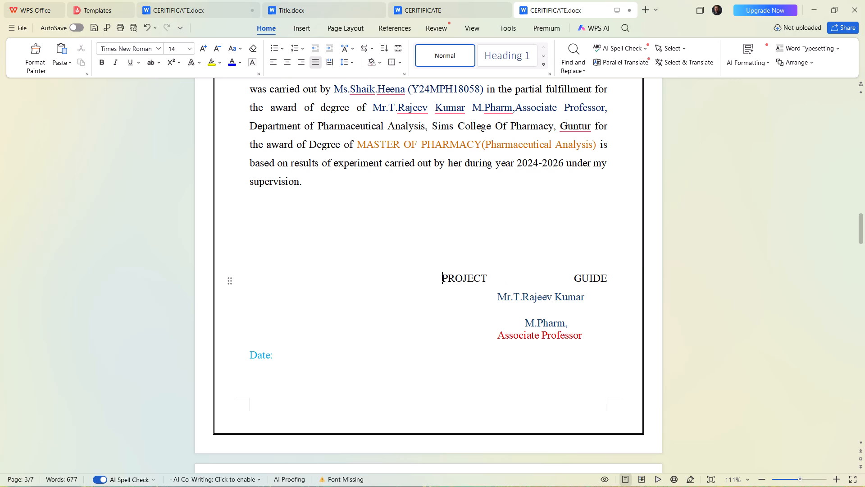
key("space")
key("space")
key("space")
key("space")
key("space")
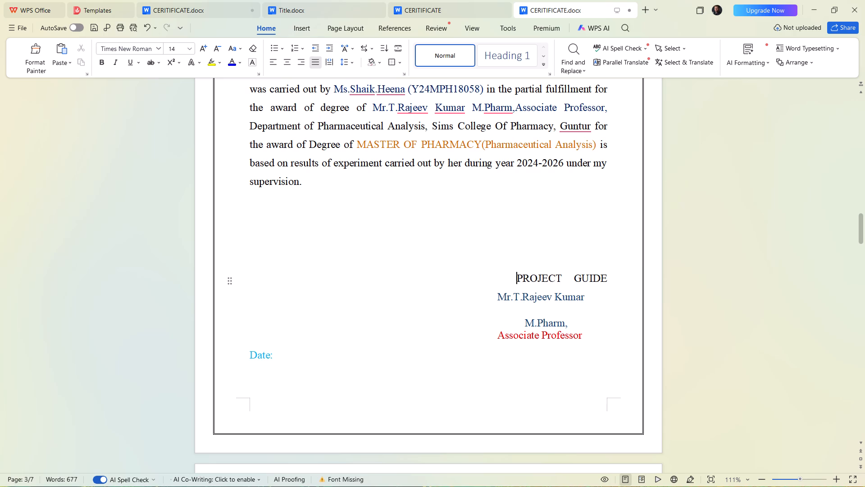
key("space")
key("space")
key("space")
key("space")
key("space")
key("space")
Apply Justify alignment to the PROJECT GUIDE line above the guide's name.
left_click(500, 295)
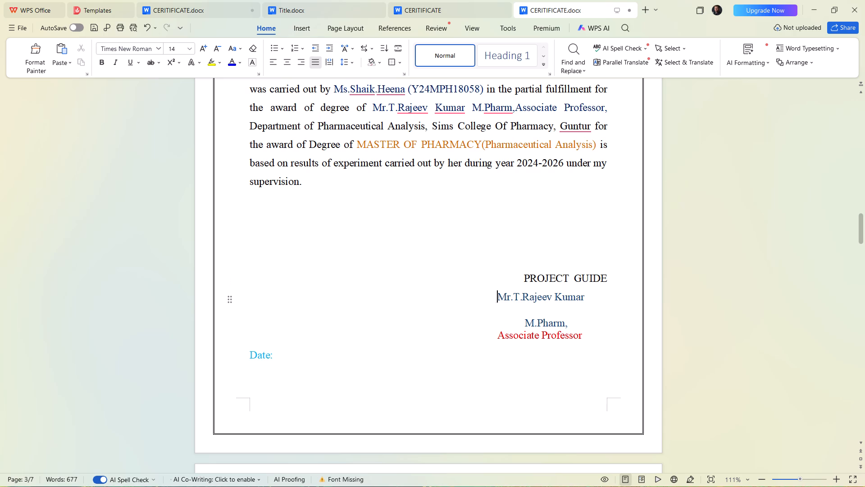
left_click_drag(524, 280, 605, 279)
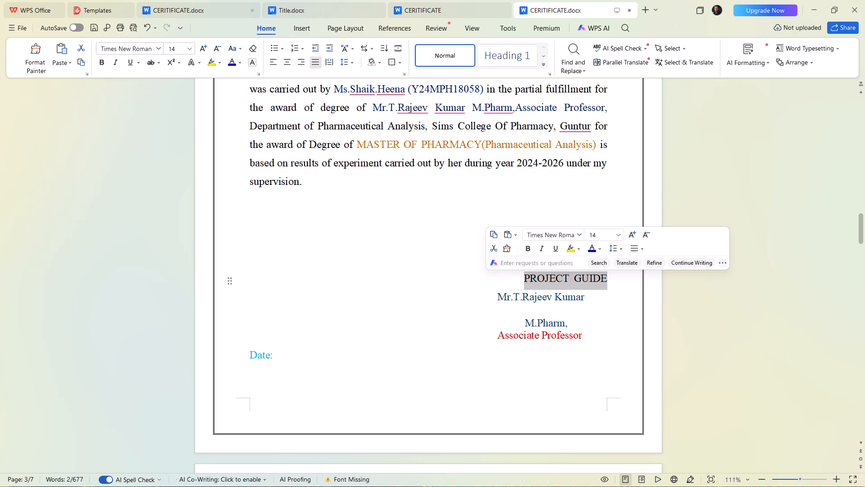
left_click(641, 248)
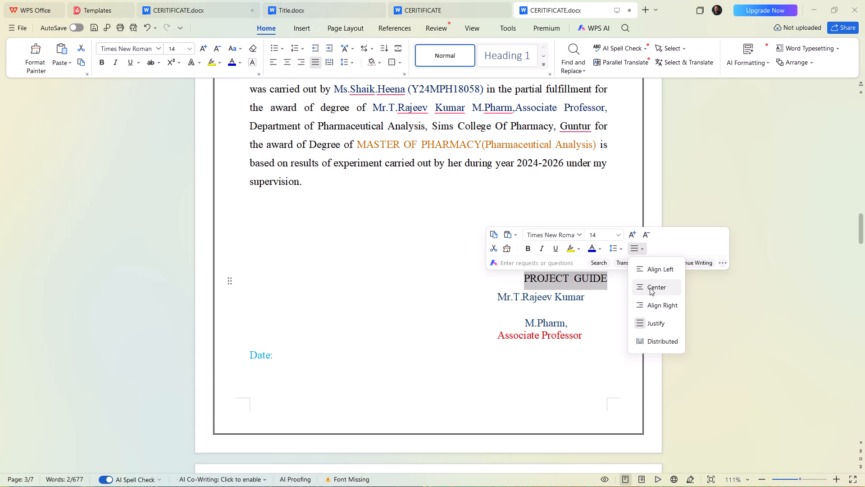
left_click(653, 326)
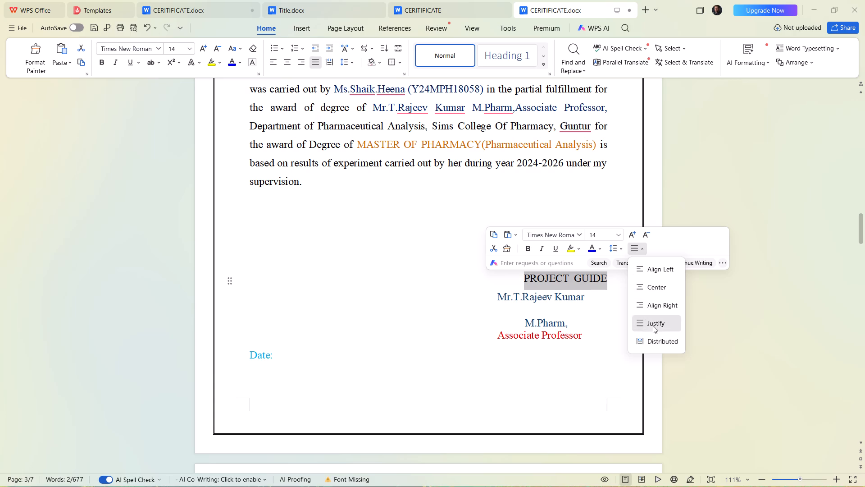
Remove the break before M.Pharm, and reposition that line beneath the project guide's name using tabs and spaces.
left_click(505, 276)
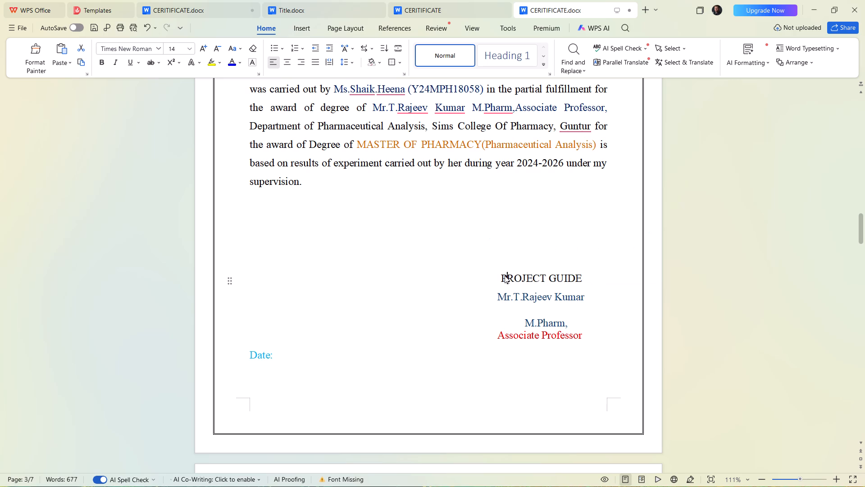
left_click(517, 312)
key("Down")
key("BackSpace")
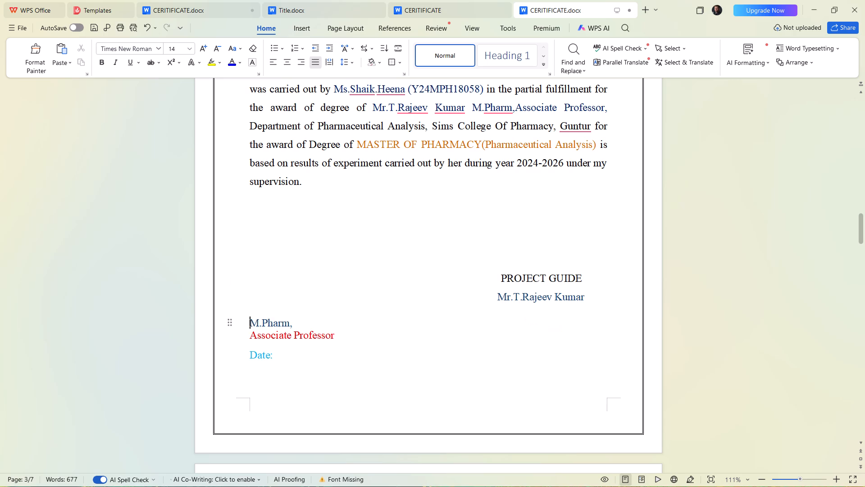
key("BackSpace")
key("BackSpace")
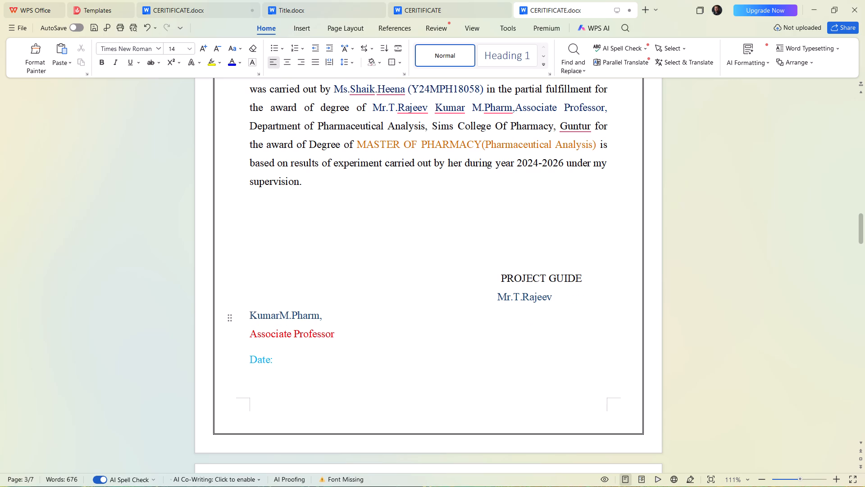
key("Tab")
key("Tab")
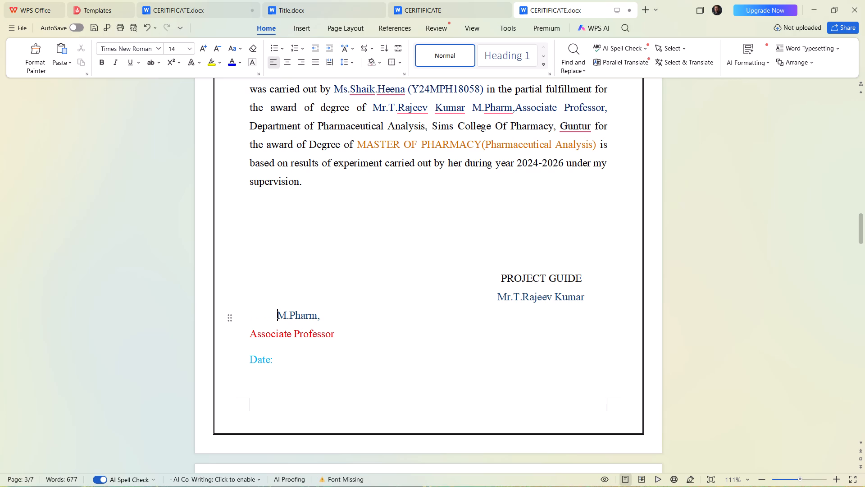
key("Tab")
key("Tab")
key("Tab")
key("Tab")
key("Tab")
key("Tab")
key("Tab")
key("Tab")
key("Tab")
key("Tab")
key("BackSpace")
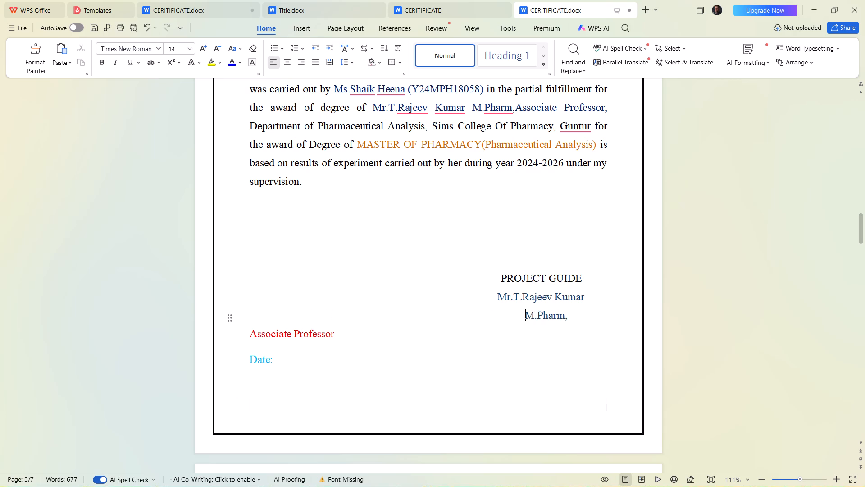
key("BackSpace")
key("space")
key("space")
key("space")
Indent the red Associate Professor line with spaces and tabs so it sits beneath M.Pharm in the guide's signature block.
left_click(250, 331)
key("space")
key("space")
key("space")
key("space")
key("space")
key("space")
key("space")
key("space")
key("space")
key("space")
key("space")
key("space")
key("Tab")
key("Tab")
key("Tab")
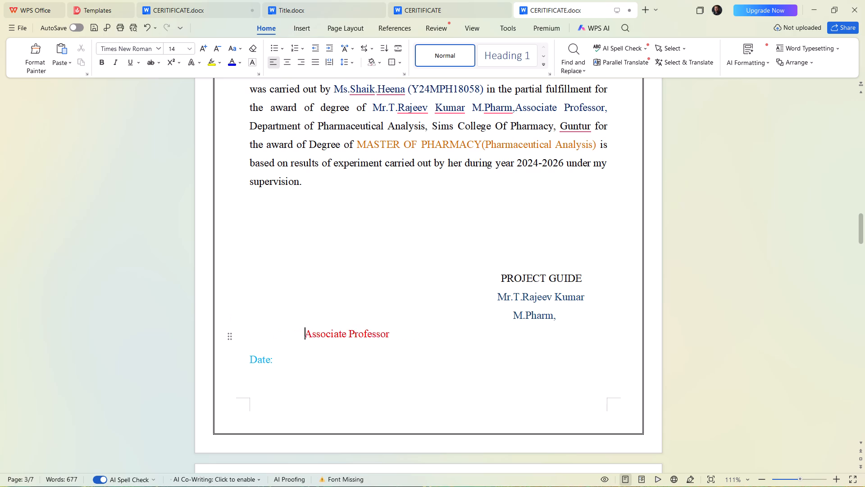
key("Tab")
key("Tab")
key("Tab")
key("Tab")
key("Tab")
key("Tab")
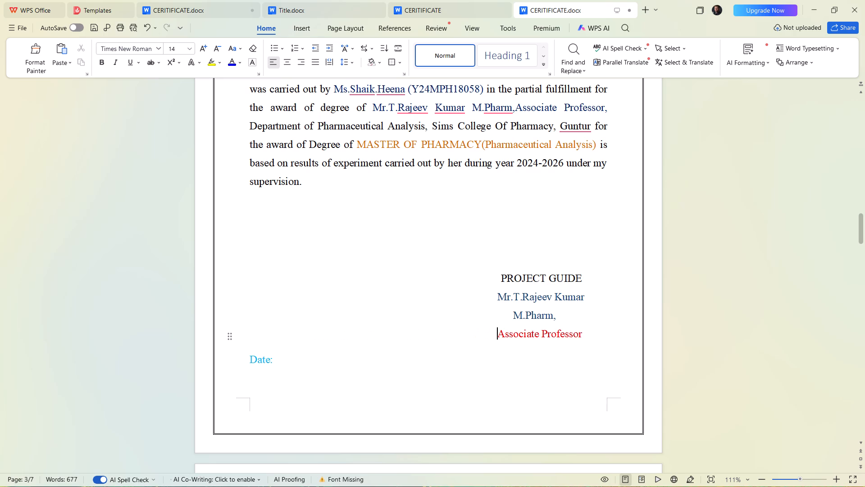
Add a line after Associate Professor and paste the copied Place: Guntur text from the clipboard history there.
scroll(328, 320, "up", 2)
scroll(328, 320, "down", 1)
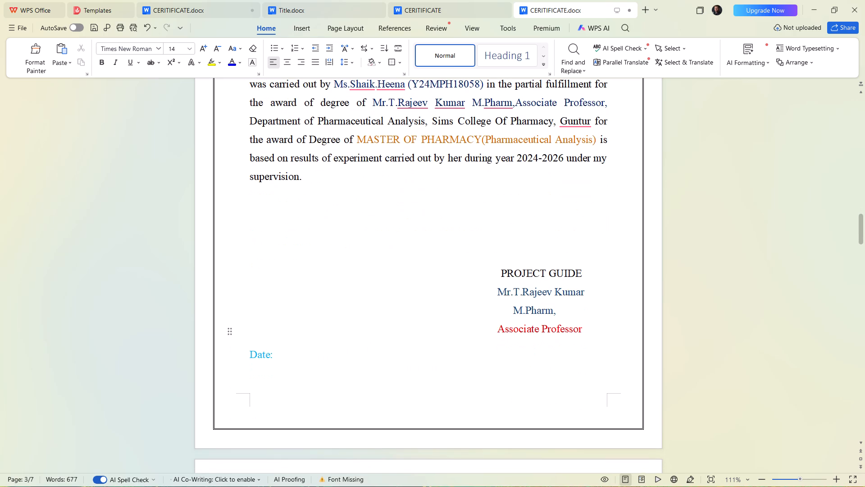
left_click(262, 345)
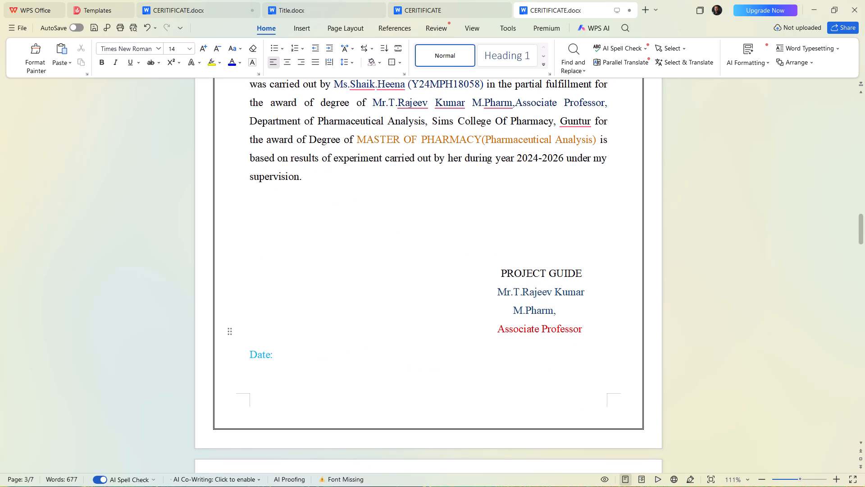
left_click(586, 331)
key("Return")
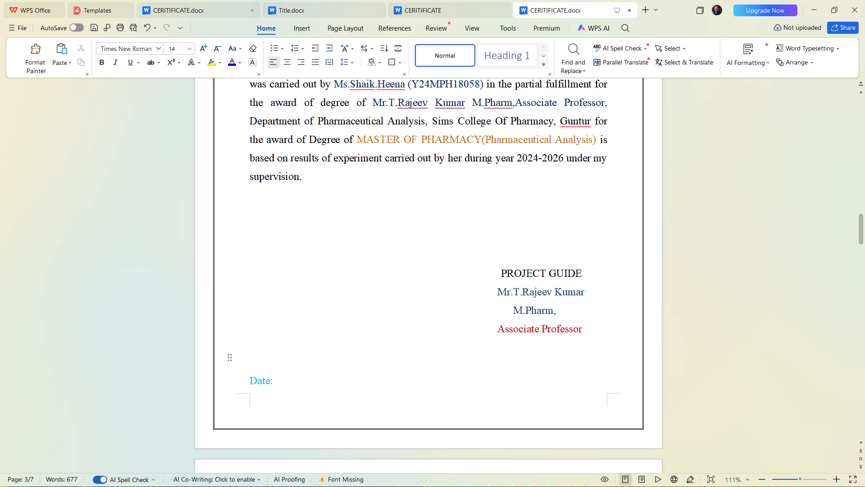
key("super+v")
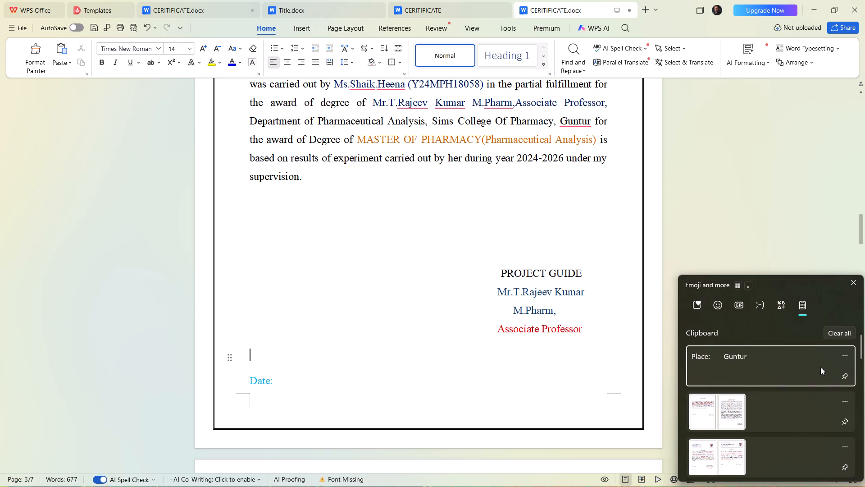
left_click(779, 368)
key("ctrl+v")
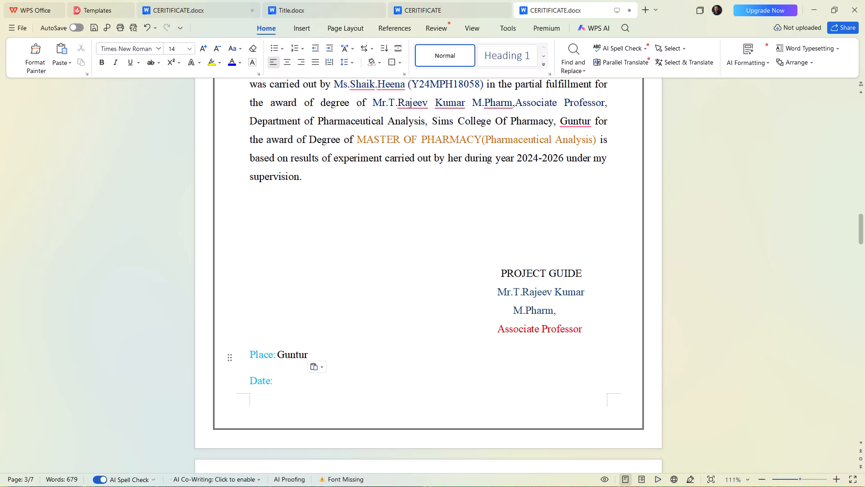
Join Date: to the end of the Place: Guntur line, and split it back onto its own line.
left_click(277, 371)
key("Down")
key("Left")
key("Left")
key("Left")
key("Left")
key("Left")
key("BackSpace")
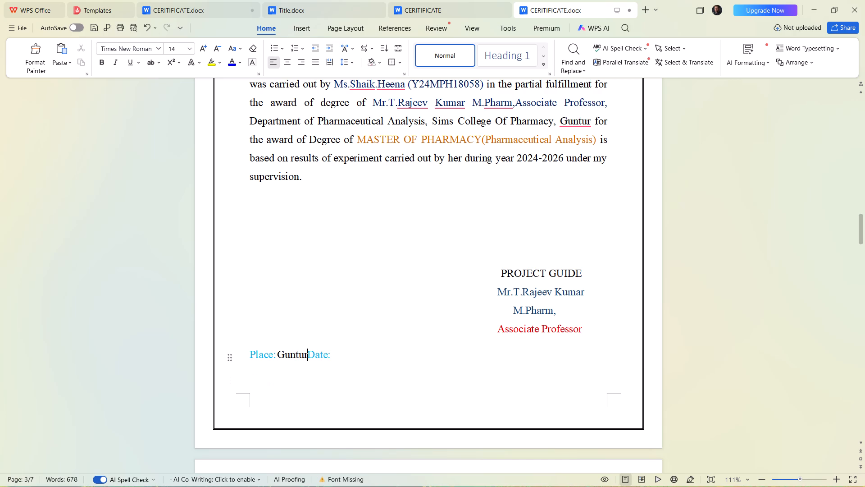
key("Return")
Delete the empty lines above the department head's name at the top of the following CERTIFICATE page.
scroll(445, 330, "up", 2)
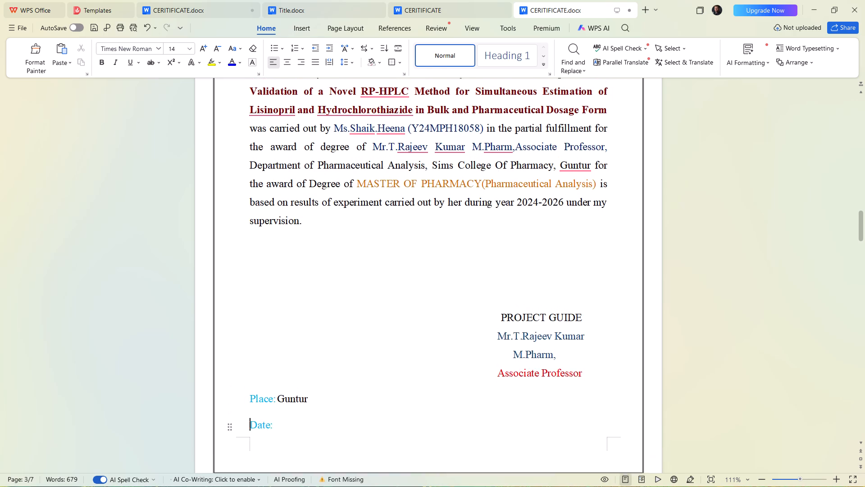
scroll(445, 330, "up", 1)
scroll(445, 330, "down", 3)
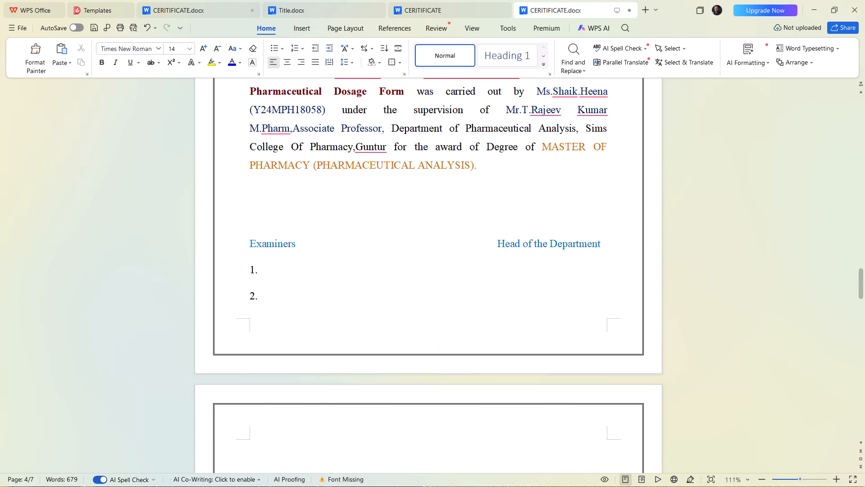
scroll(445, 330, "up", 7)
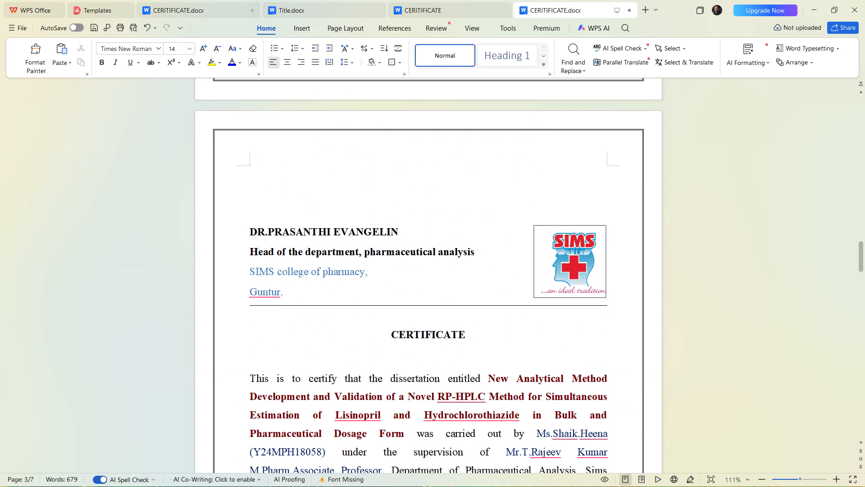
left_click(359, 211)
key("BackSpace")
key("BackSpace")
key("BackSpace")
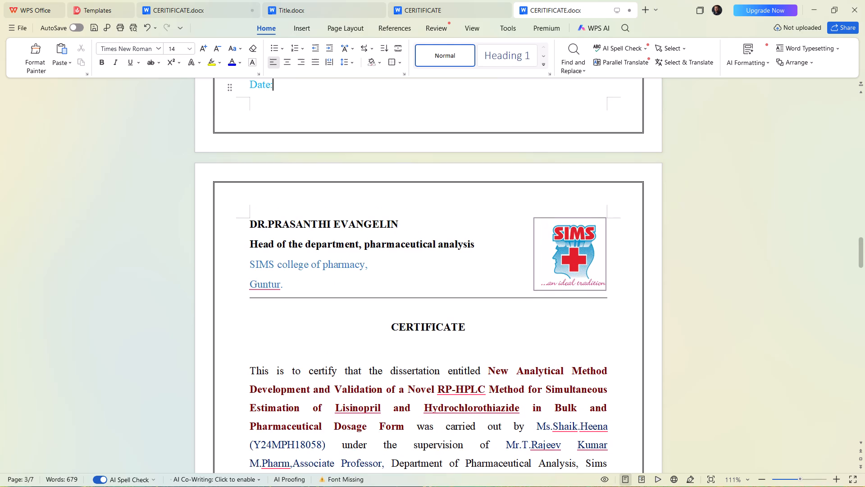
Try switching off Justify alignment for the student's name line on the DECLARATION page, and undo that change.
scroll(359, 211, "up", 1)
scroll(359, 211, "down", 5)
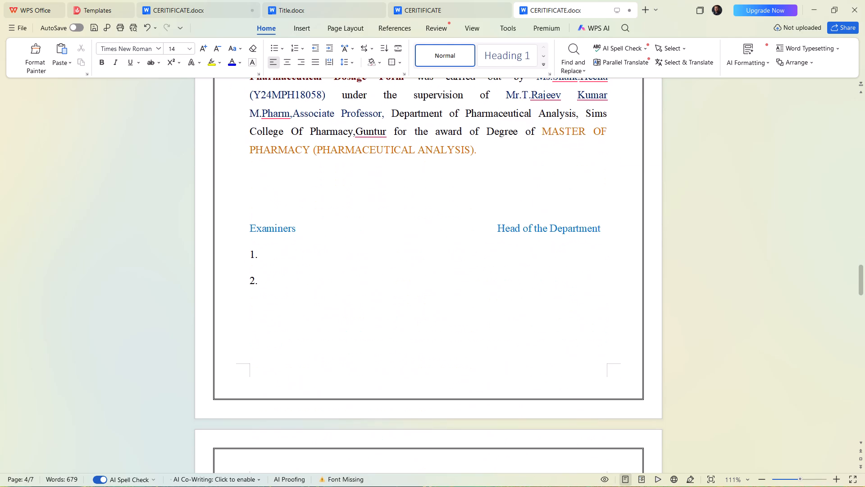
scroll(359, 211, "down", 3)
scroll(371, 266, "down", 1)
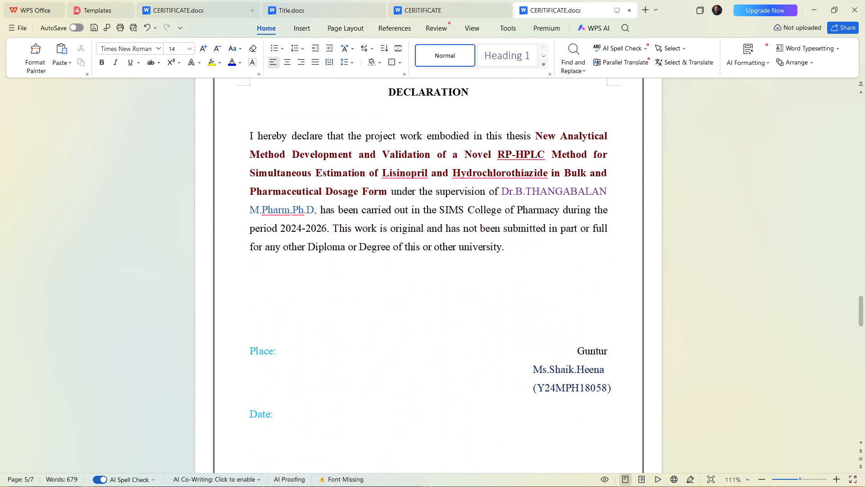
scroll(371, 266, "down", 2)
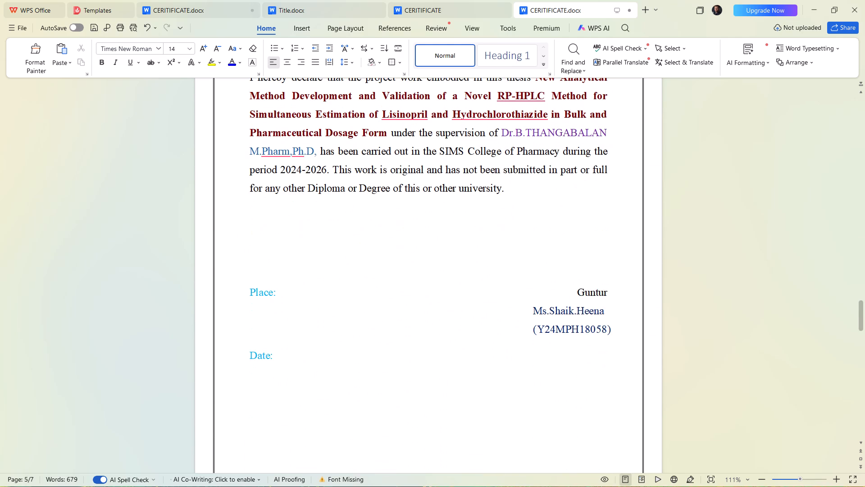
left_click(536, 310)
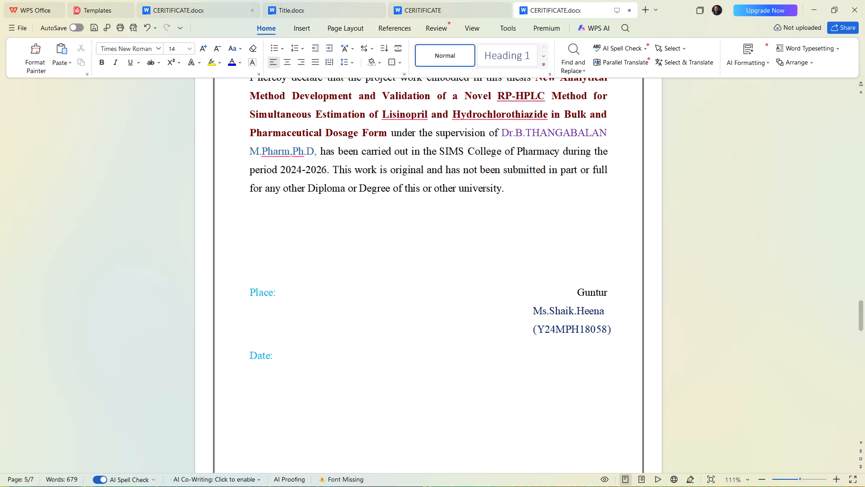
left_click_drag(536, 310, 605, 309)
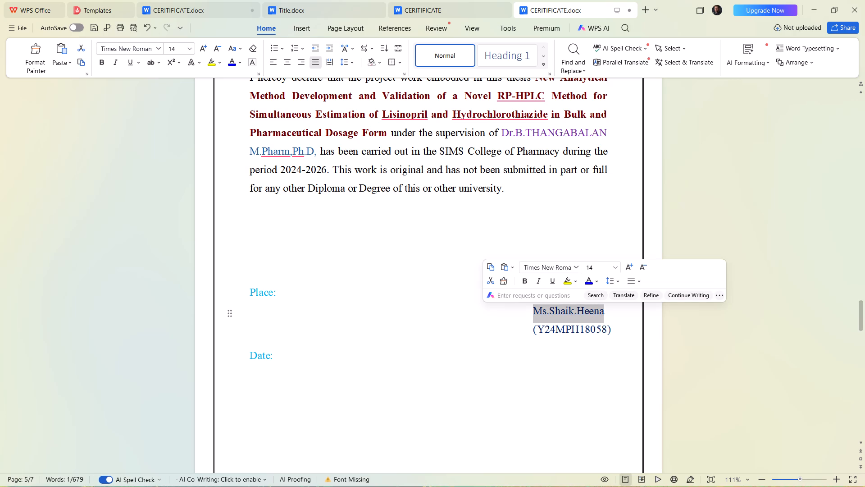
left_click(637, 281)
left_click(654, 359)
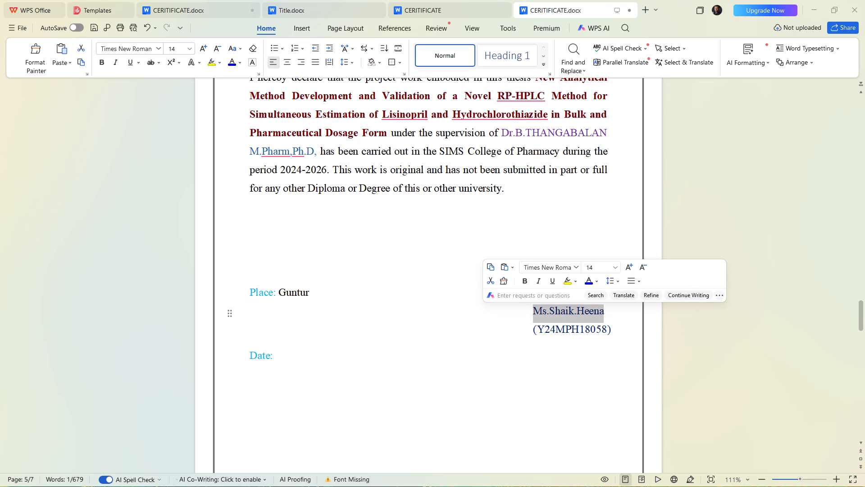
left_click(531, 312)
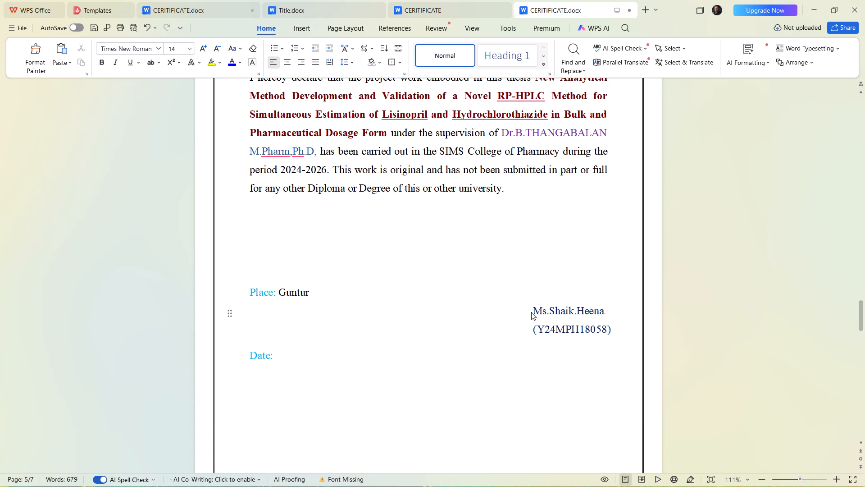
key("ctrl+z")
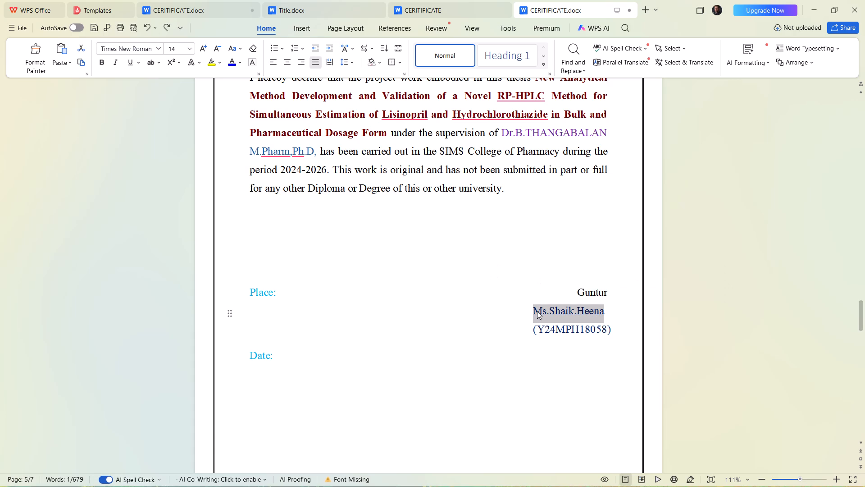
Switch off Justify alignment for the student's name line in the declaration's signature block.
left_click_drag(537, 310, 547, 310)
left_click(538, 310)
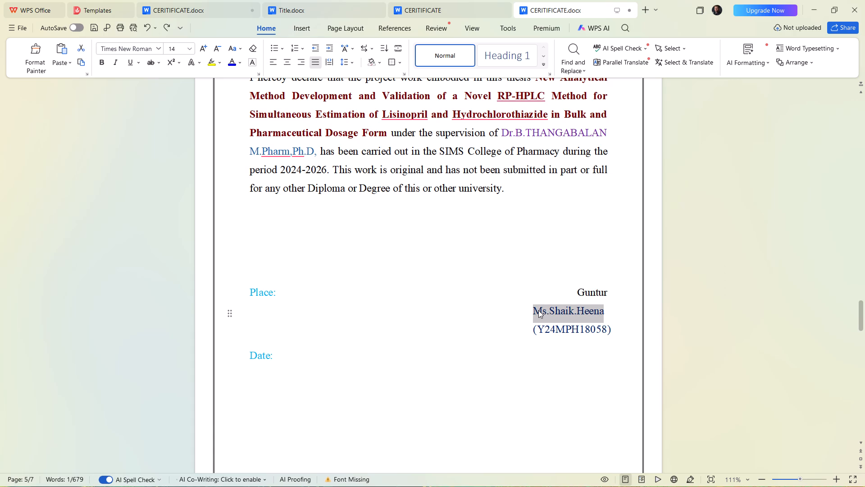
left_click(536, 310)
left_click_drag(536, 310, 606, 312)
left_click(644, 281)
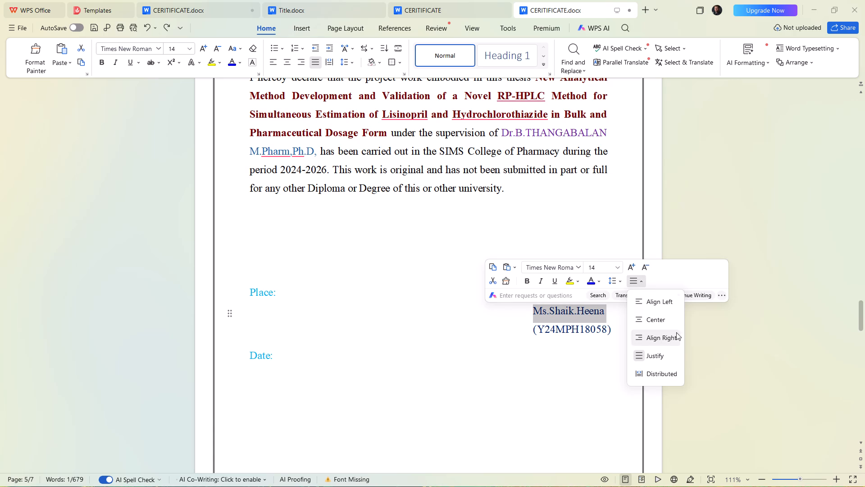
left_click(660, 358)
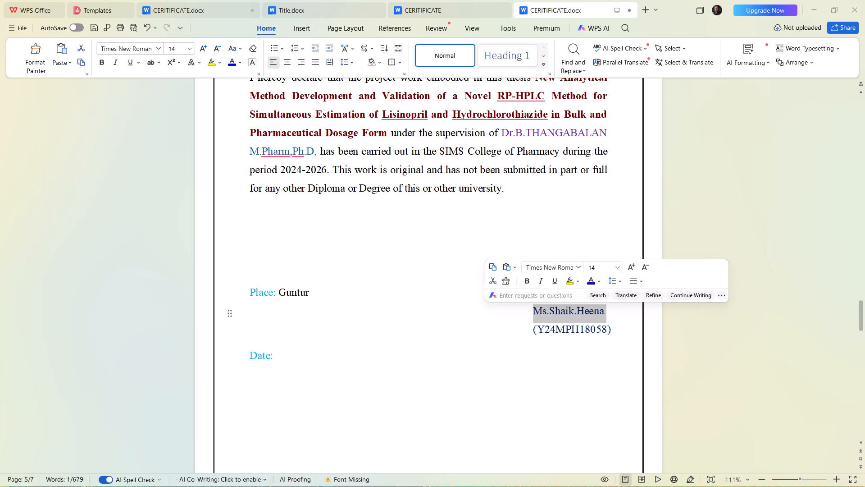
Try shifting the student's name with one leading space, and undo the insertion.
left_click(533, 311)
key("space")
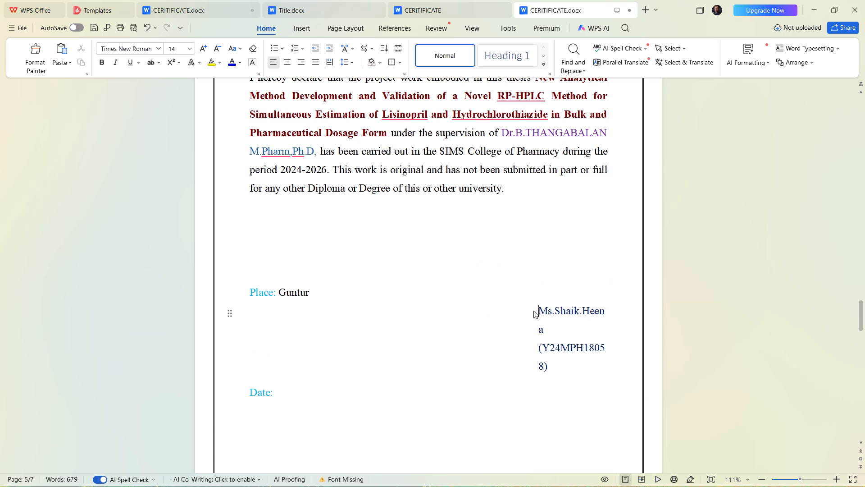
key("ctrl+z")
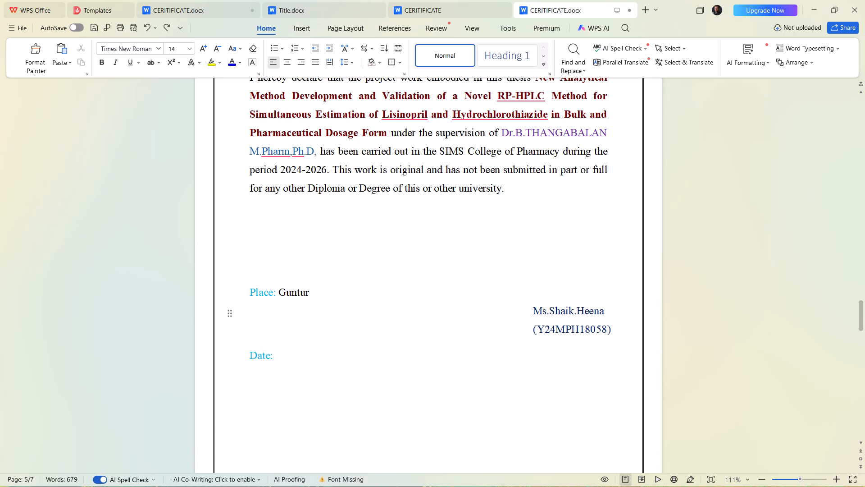
Delete the break before the student's registration number on the DECLARATION page and retype the name's final letter as lowercase a.
left_click(533, 331)
key("BackSpace")
key("BackSpace")
key("a")
key("BackSpace")
key("a")
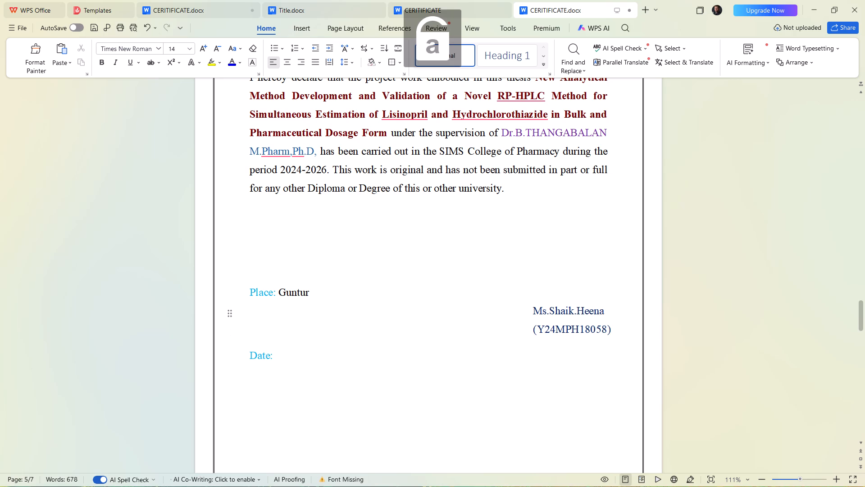
Delete the blank page that follows the ACKNOWLEDGEMENT page.
scroll(601, 343, "down", 4)
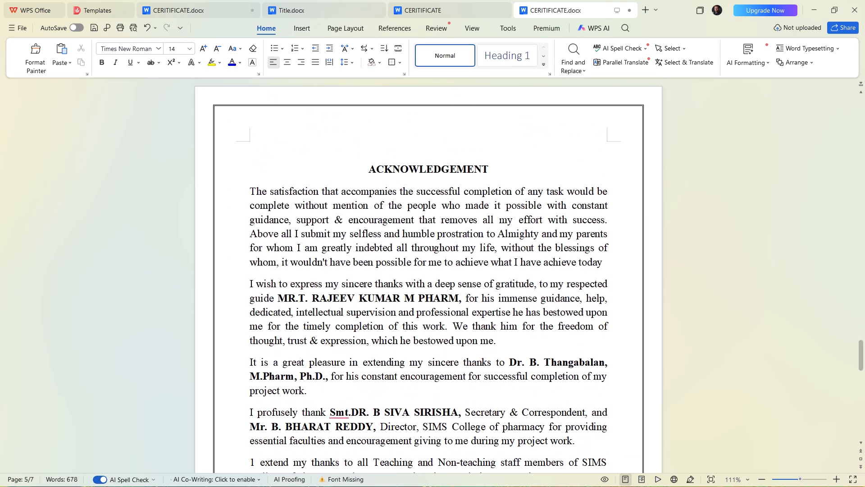
scroll(601, 343, "down", 10)
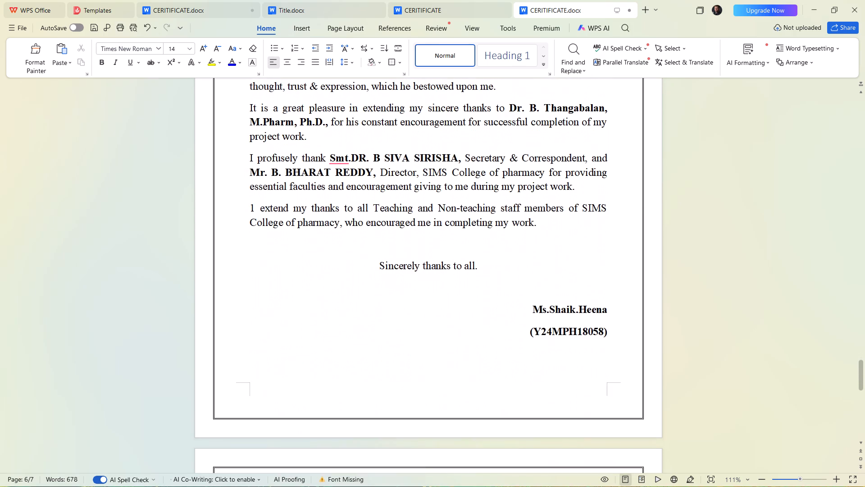
scroll(601, 343, "down", 10)
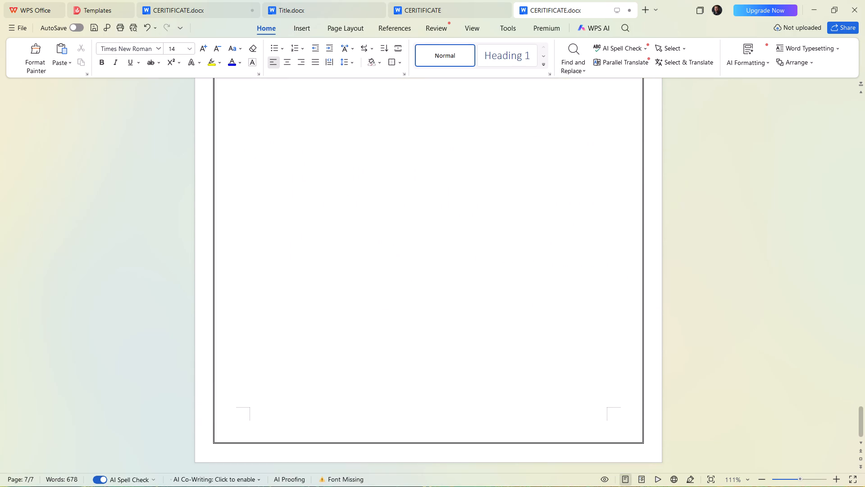
left_click(500, 353)
key("BackSpace")
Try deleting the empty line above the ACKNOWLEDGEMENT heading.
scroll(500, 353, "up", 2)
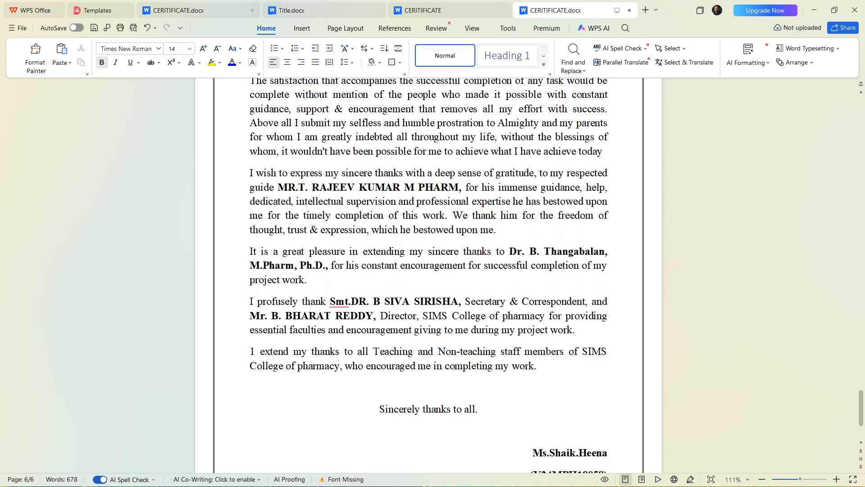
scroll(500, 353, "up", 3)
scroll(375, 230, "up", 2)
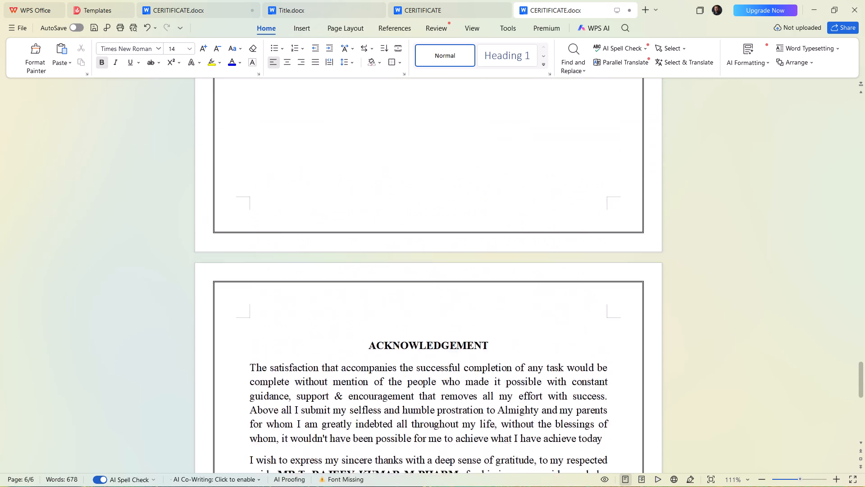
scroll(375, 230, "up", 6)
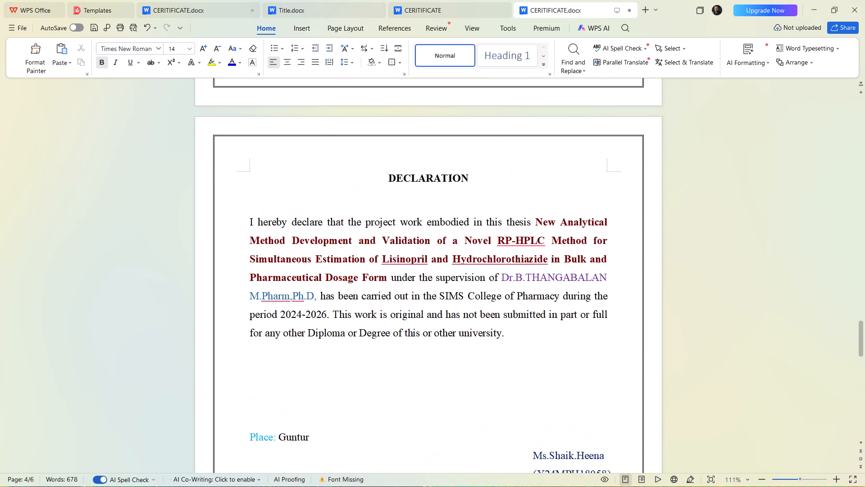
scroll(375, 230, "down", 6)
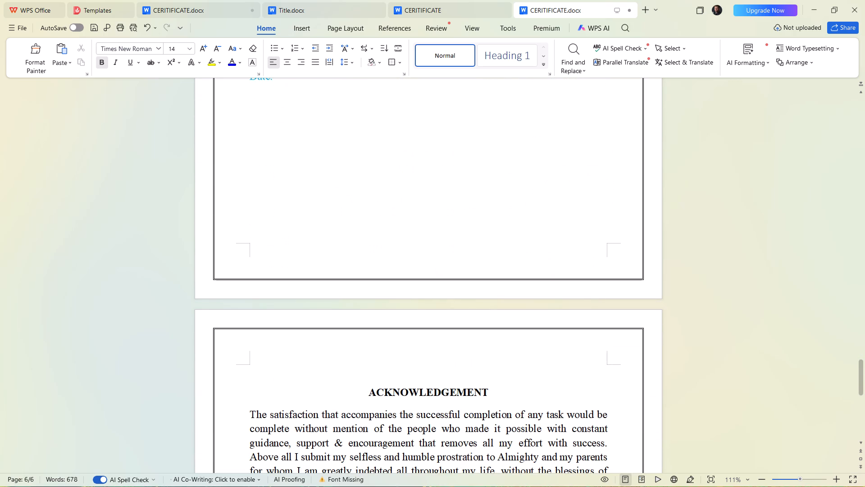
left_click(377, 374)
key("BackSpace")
Review the declaration, title and principal's certificate pages, checking the layout of their text and signature blocks.
scroll(377, 374, "up", 2)
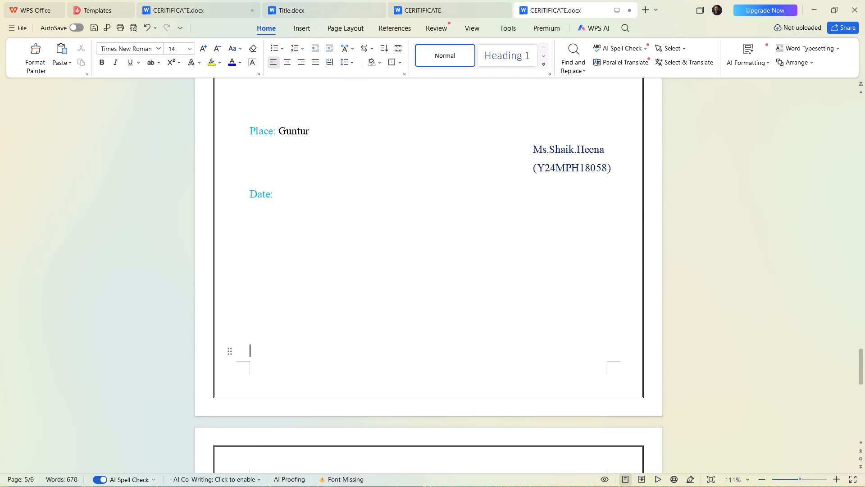
scroll(377, 374, "up", 4)
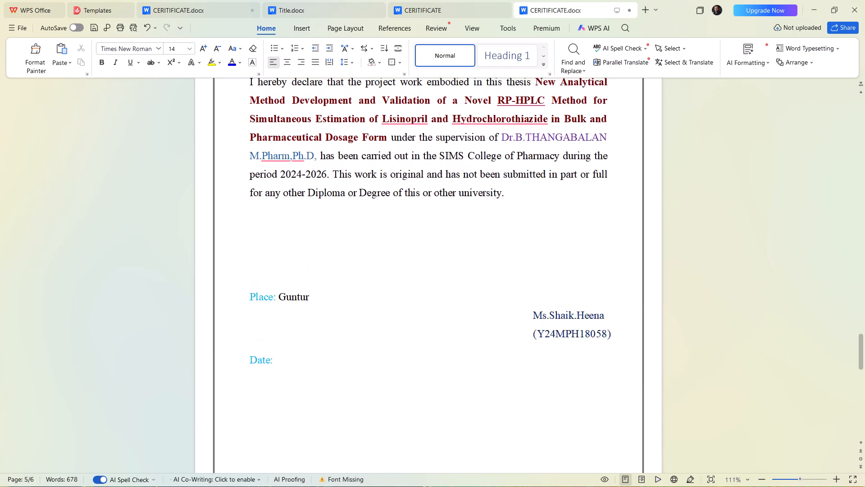
scroll(377, 374, "up", 2)
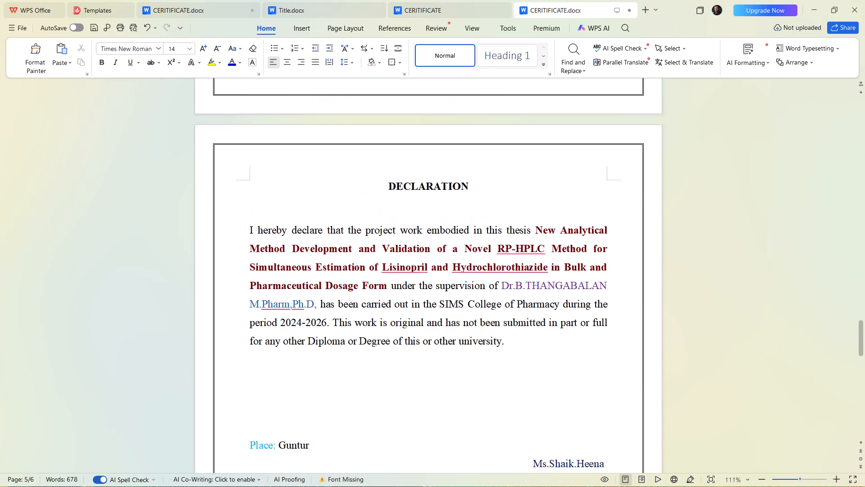
scroll(377, 374, "up", 5)
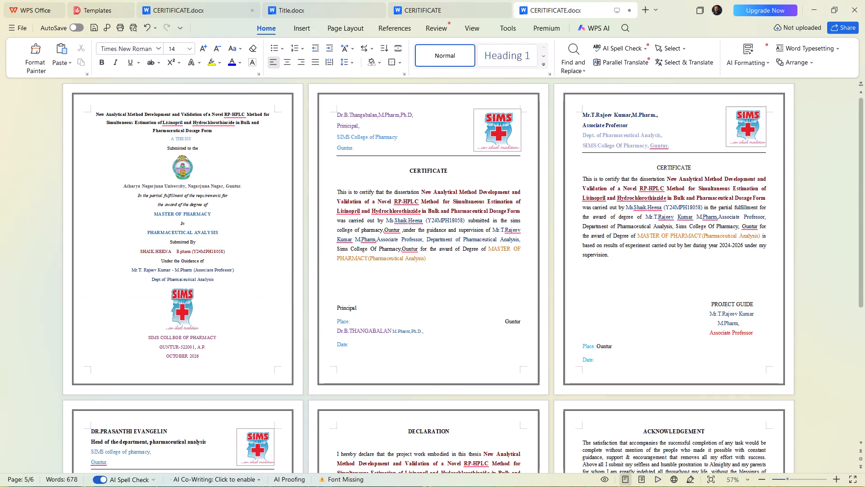
scroll(216, 275, "up", 2)
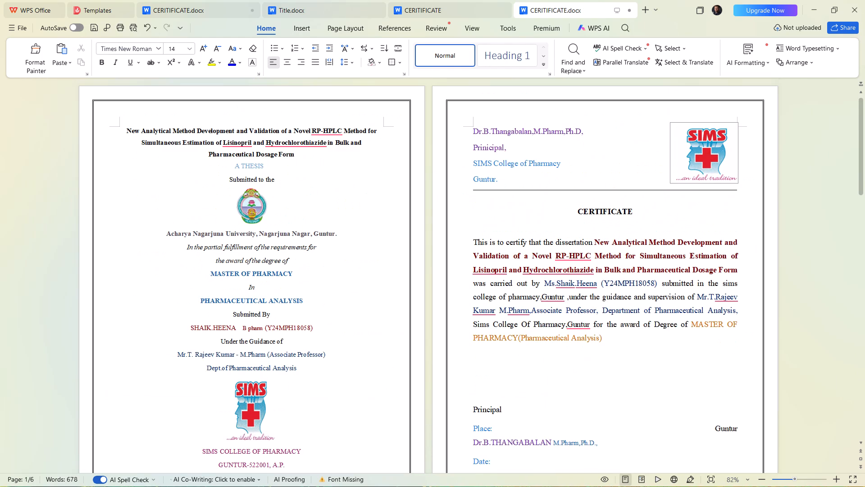
scroll(213, 290, "down", 1)
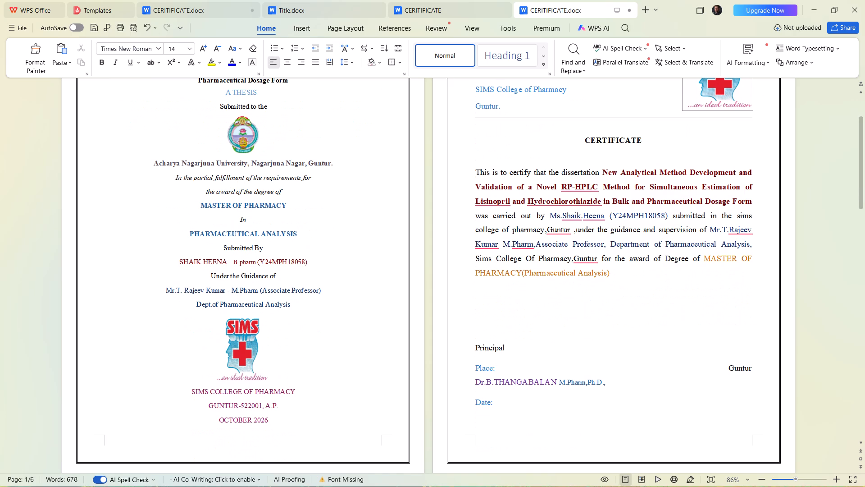
scroll(327, 293, "up", 1)
scroll(517, 273, "up", 1)
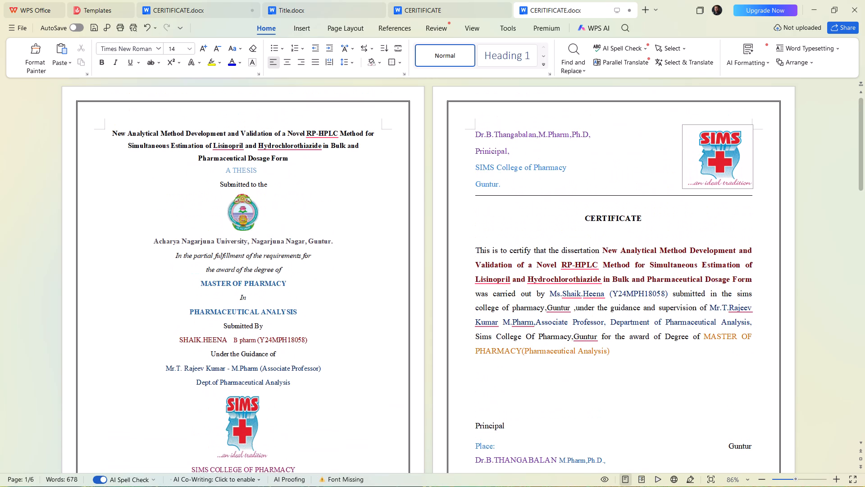
scroll(517, 273, "down", 1)
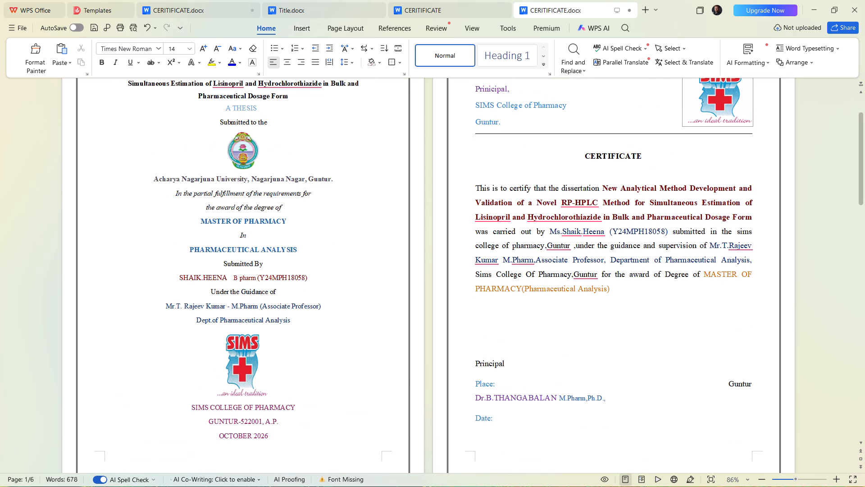
scroll(517, 273, "down", 1)
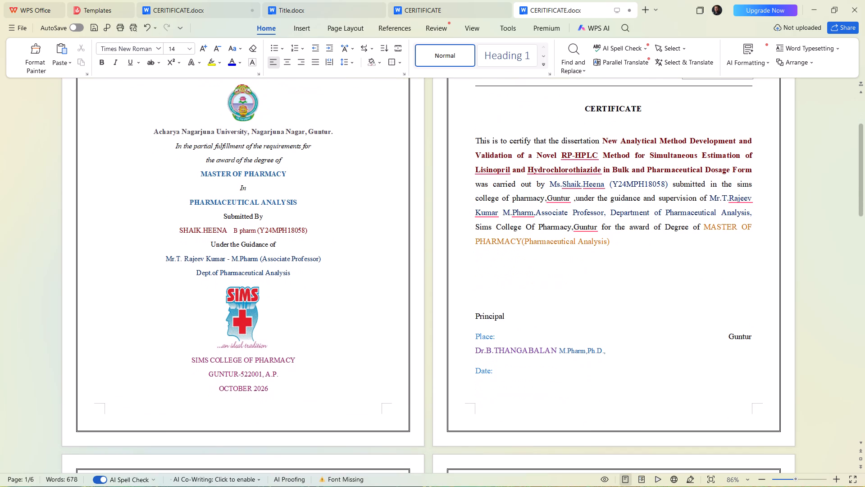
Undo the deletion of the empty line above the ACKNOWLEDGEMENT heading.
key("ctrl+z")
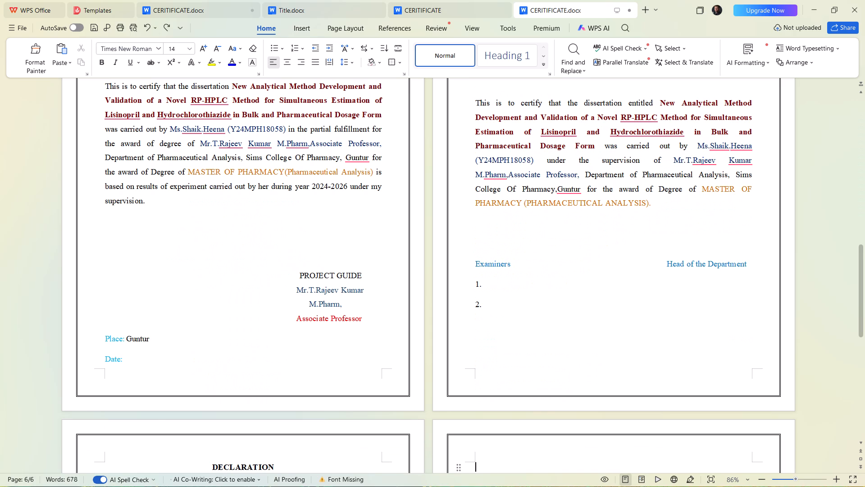
Compare the signature blocks and Place/Date lines across the three CERTIFICATE pages.
scroll(517, 273, "down", 2)
scroll(517, 273, "up", 7)
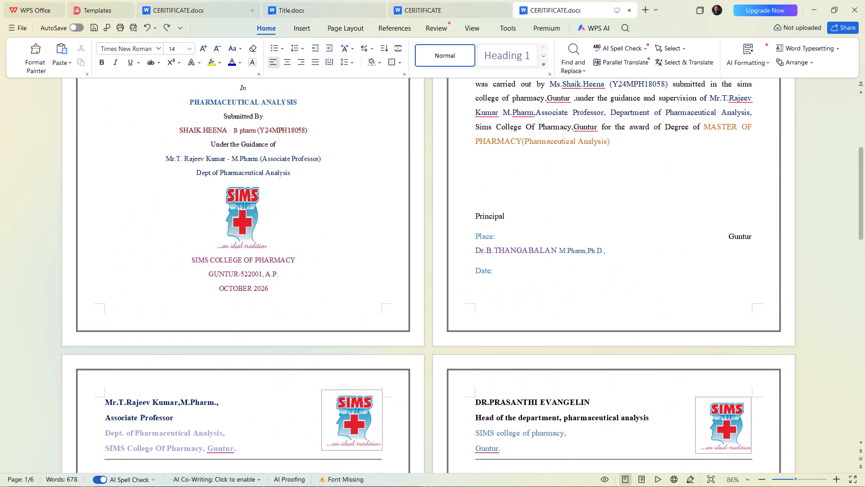
scroll(517, 273, "up", 2)
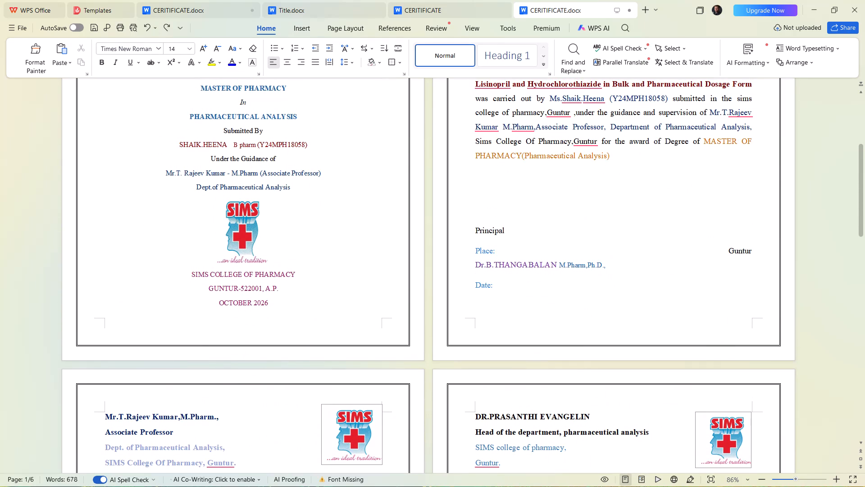
scroll(517, 273, "up", 4)
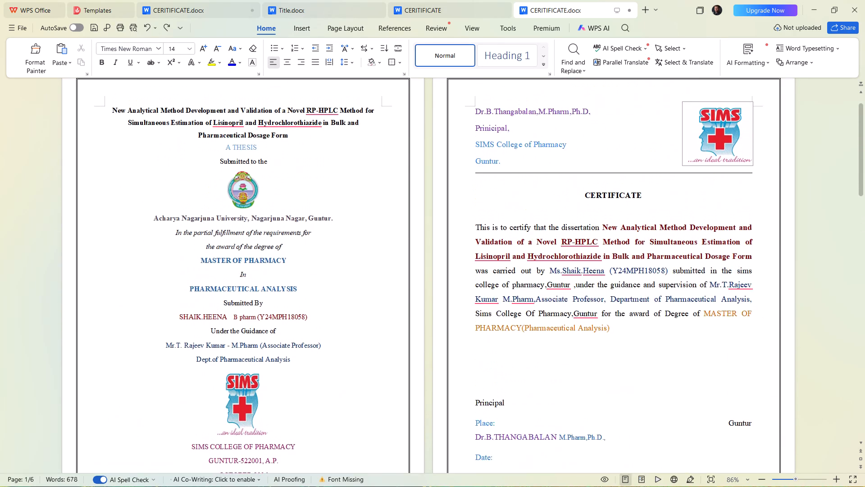
scroll(517, 273, "down", 2)
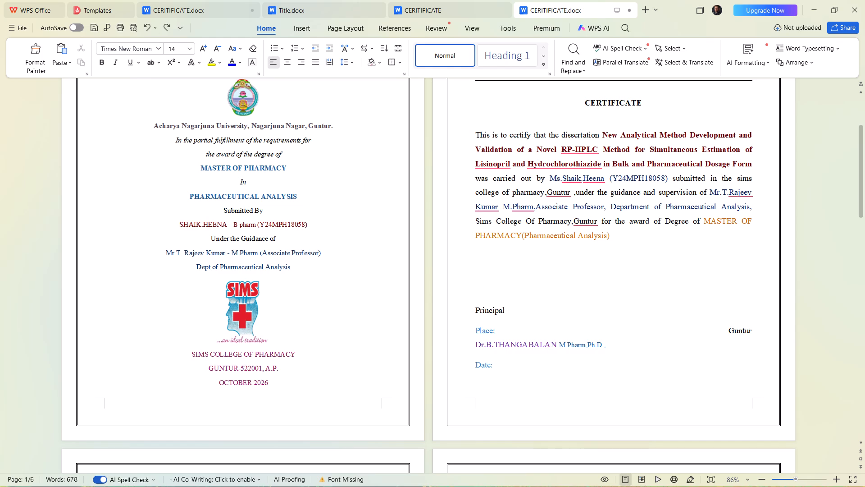
scroll(484, 353, "down", 5)
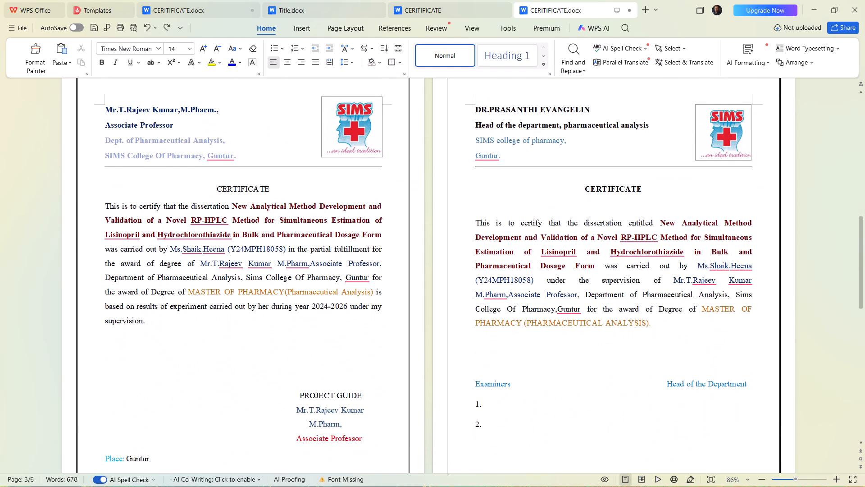
scroll(484, 353, "down", 3)
scroll(484, 353, "up", 1)
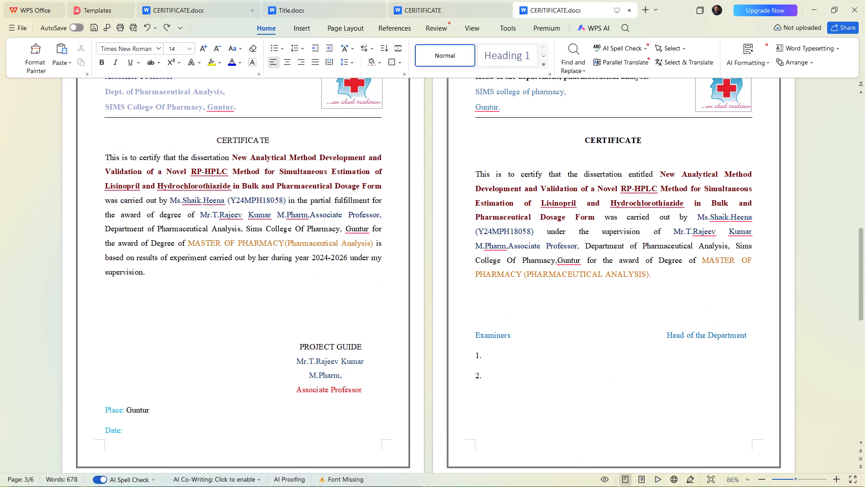
scroll(149, 413, "right", 1)
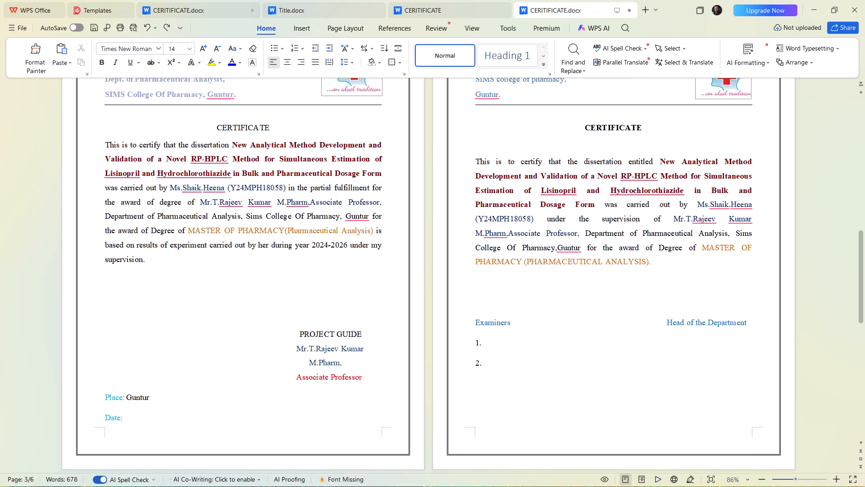
scroll(149, 413, "right", 1)
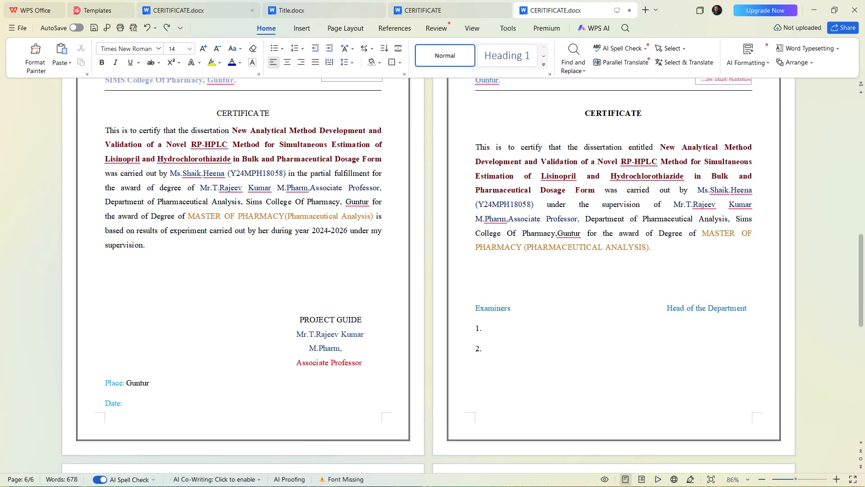
scroll(149, 413, "right", 2)
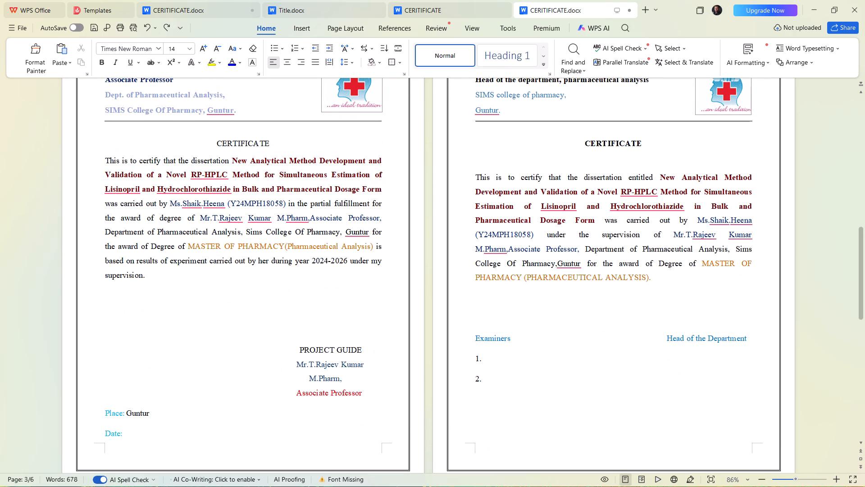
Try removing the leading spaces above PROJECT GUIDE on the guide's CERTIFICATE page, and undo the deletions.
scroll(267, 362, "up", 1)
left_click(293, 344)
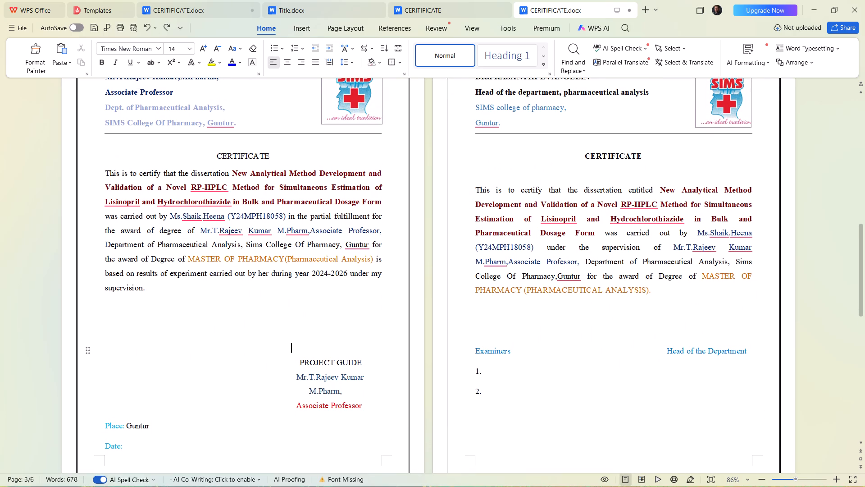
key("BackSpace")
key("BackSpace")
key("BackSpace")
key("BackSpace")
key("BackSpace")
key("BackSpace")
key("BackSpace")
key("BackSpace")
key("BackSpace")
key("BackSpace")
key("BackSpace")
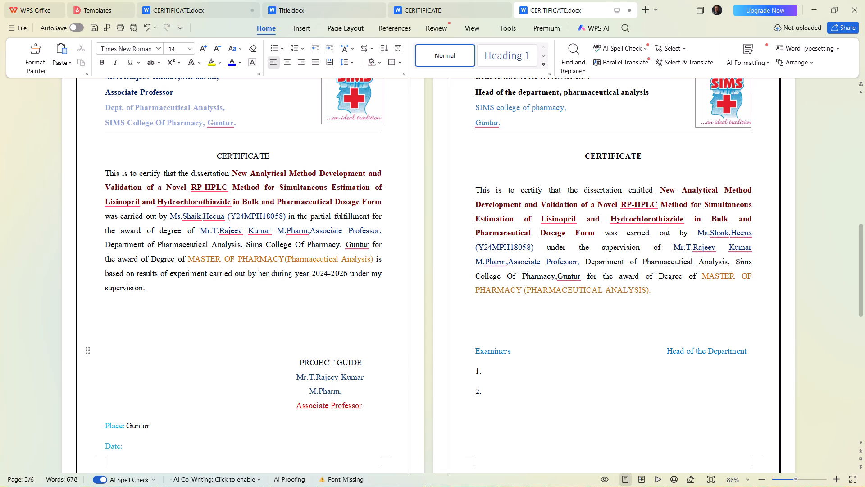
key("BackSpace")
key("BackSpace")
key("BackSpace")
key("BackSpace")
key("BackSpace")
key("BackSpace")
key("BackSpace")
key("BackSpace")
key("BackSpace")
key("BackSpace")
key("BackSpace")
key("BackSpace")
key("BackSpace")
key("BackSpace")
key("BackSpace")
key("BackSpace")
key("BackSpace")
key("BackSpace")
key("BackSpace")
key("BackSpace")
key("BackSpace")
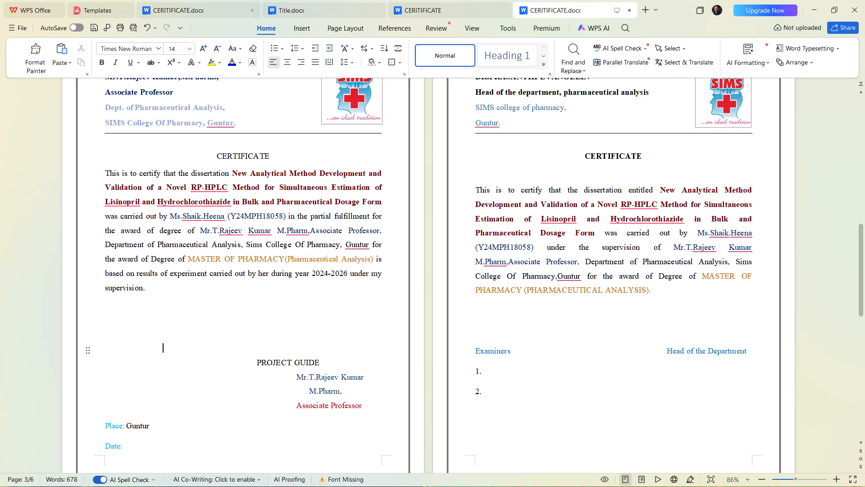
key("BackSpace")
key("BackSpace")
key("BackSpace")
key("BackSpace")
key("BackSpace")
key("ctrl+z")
Delete the empty line directly below the body paragraph on the project guide's CERTIFICATE page.
left_click(259, 319)
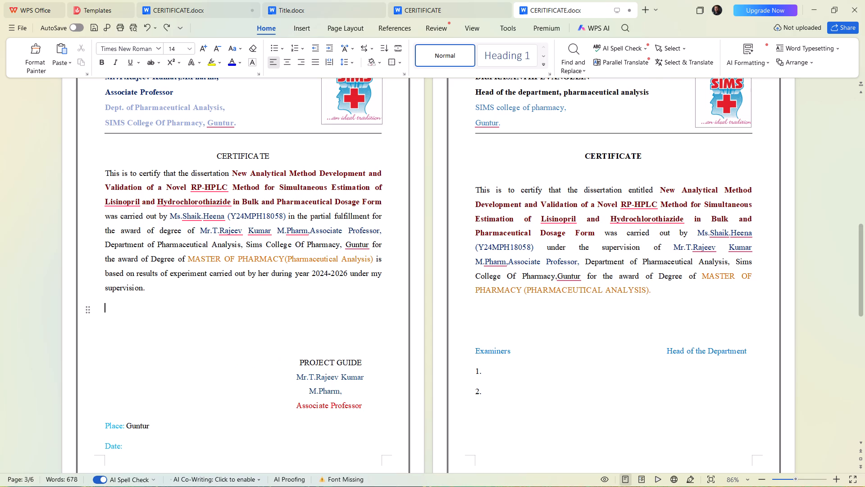
key("BackSpace")
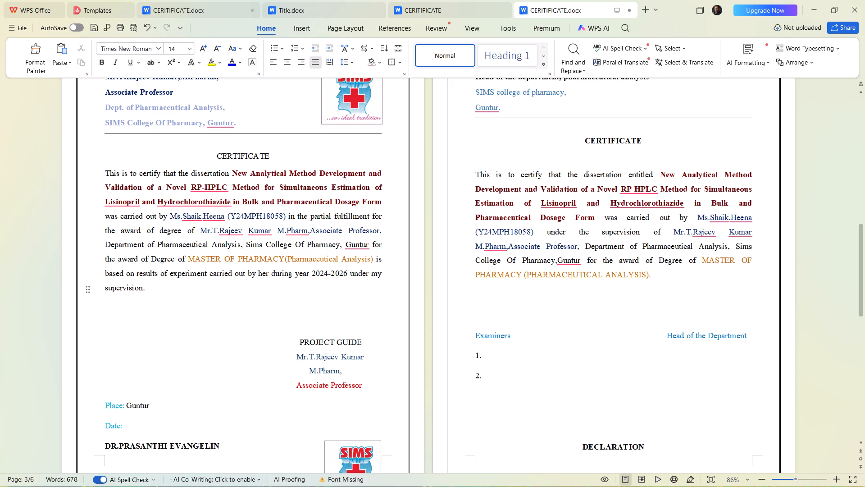
Insert an empty line after the Date: line on the project guide's CERTIFICATE page.
scroll(284, 390, "down", 1)
left_click(159, 391)
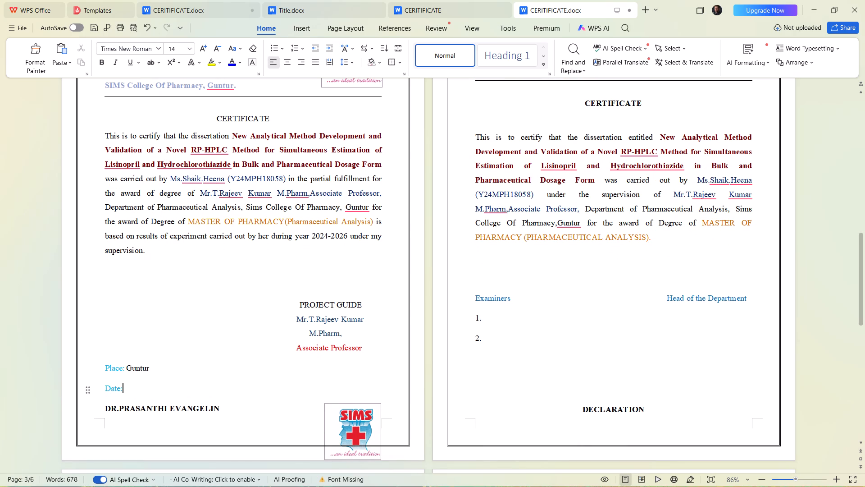
key("Return")
Check the page breaks and signature blocks from the ACKNOWLEDGEMENT page back to the principal's CERTIFICATE page.
scroll(159, 391, "down", 3)
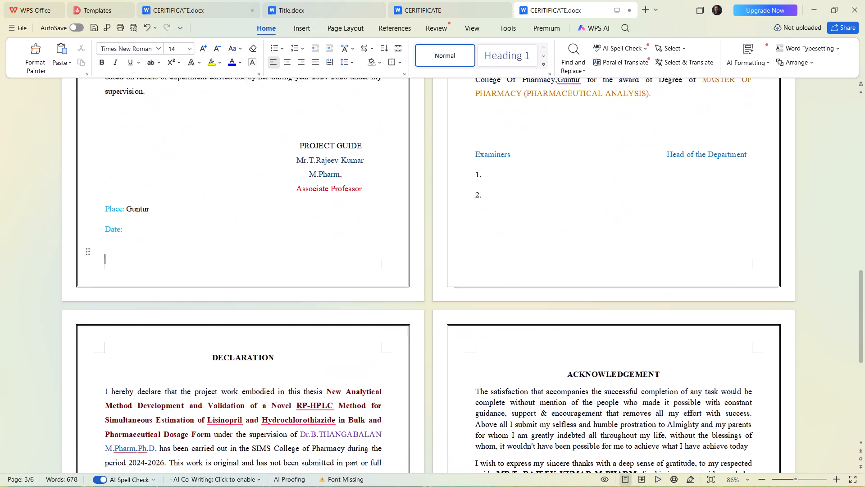
scroll(159, 391, "down", 1)
scroll(229, 364, "up", 5)
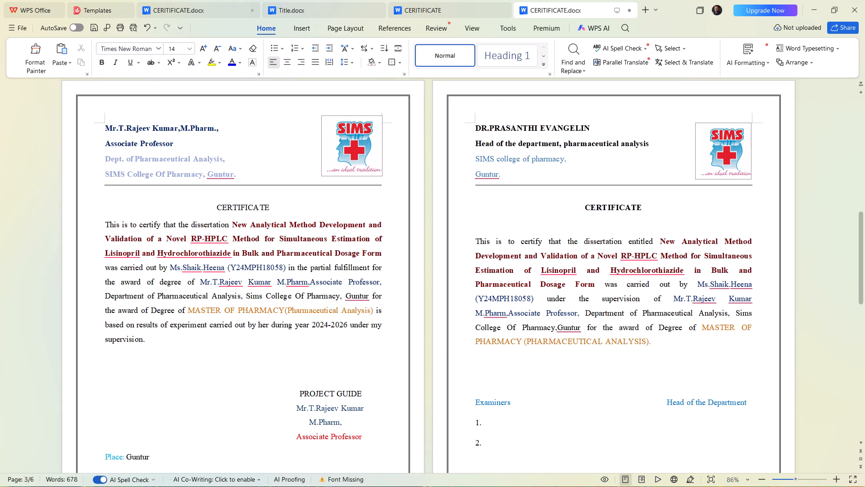
scroll(229, 364, "down", 3)
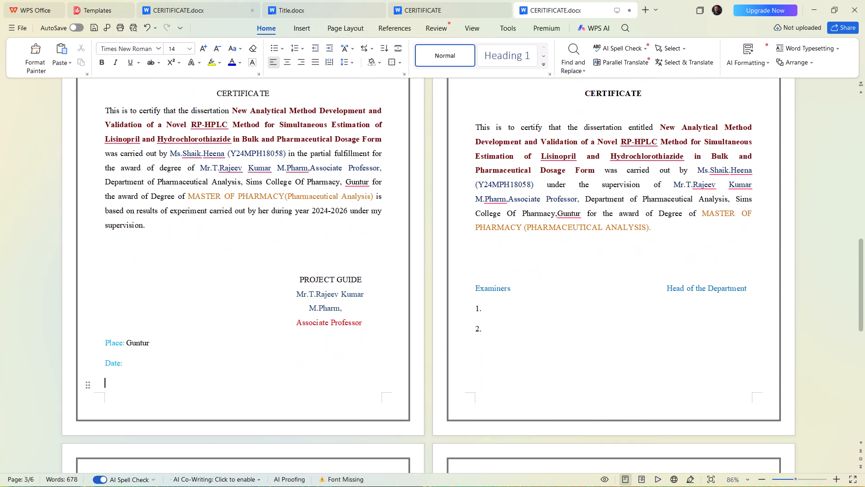
scroll(229, 364, "up", 1)
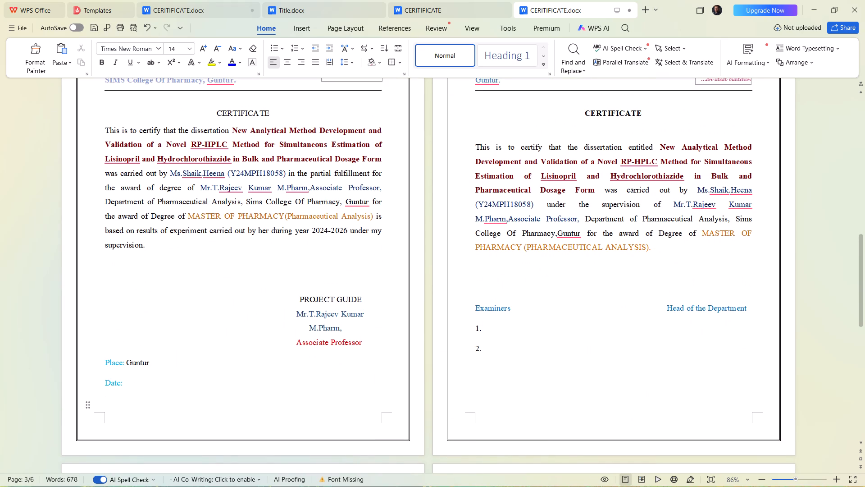
scroll(229, 364, "up", 1)
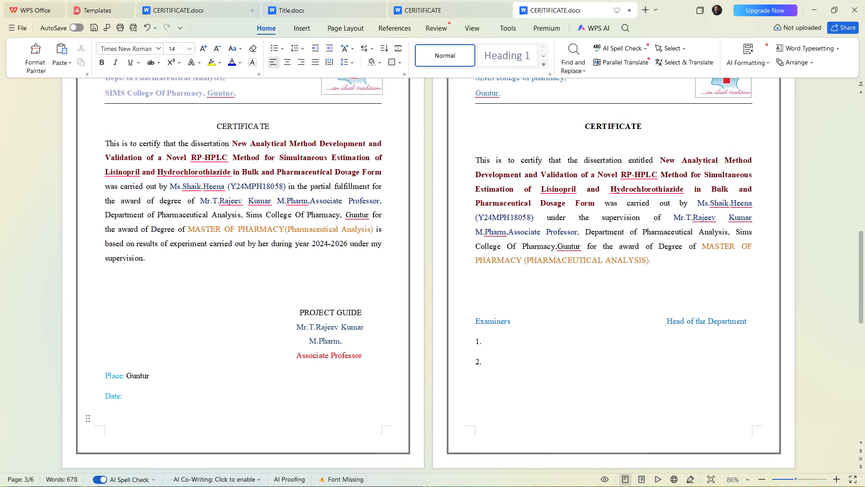
scroll(229, 364, "up", 1)
scroll(398, 301, "up", 2)
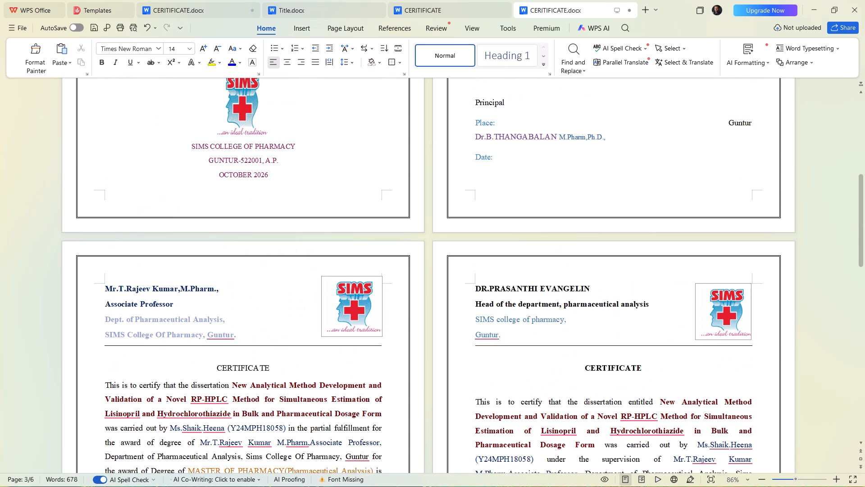
scroll(398, 301, "up", 4)
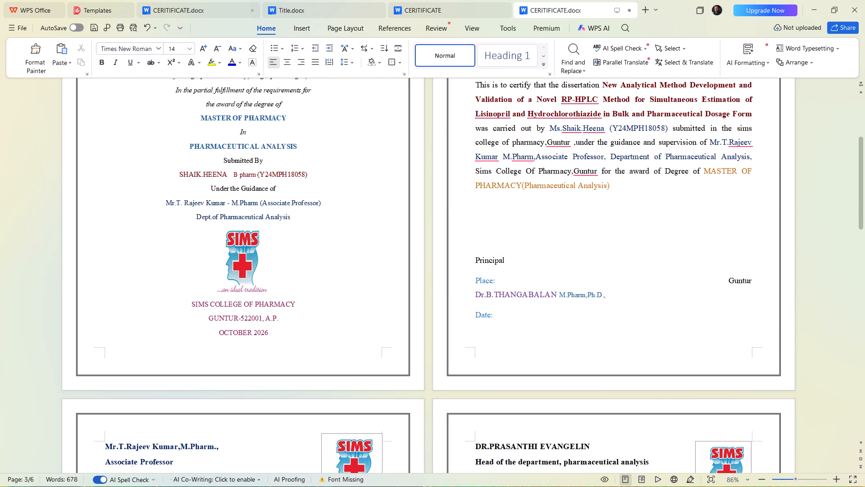
Move the principal's name and M.Pharm,Ph.D. qualification to a new line directly below Principal, above Place: Guntur.
left_click_drag(477, 297, 482, 297)
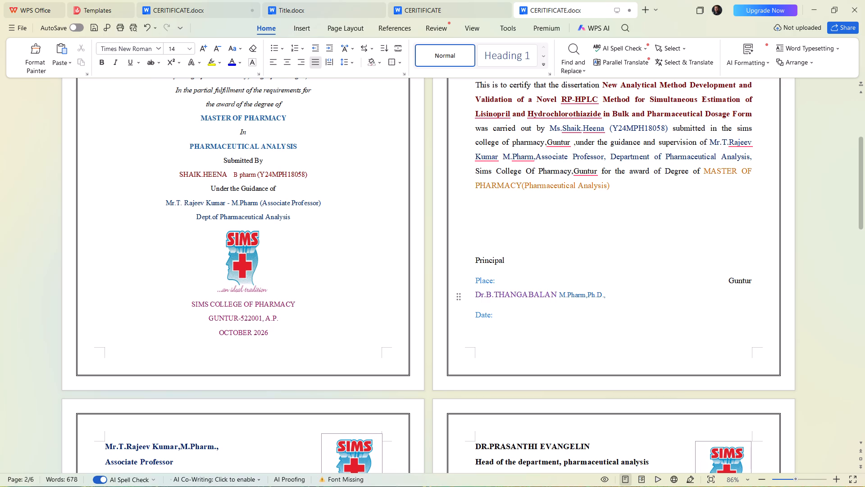
left_click_drag(482, 297, 603, 297)
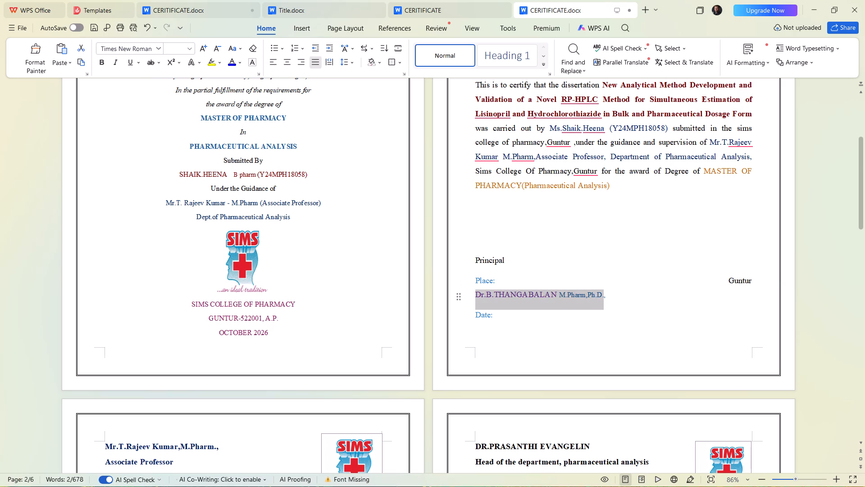
key("ctrl+x")
left_click(518, 259)
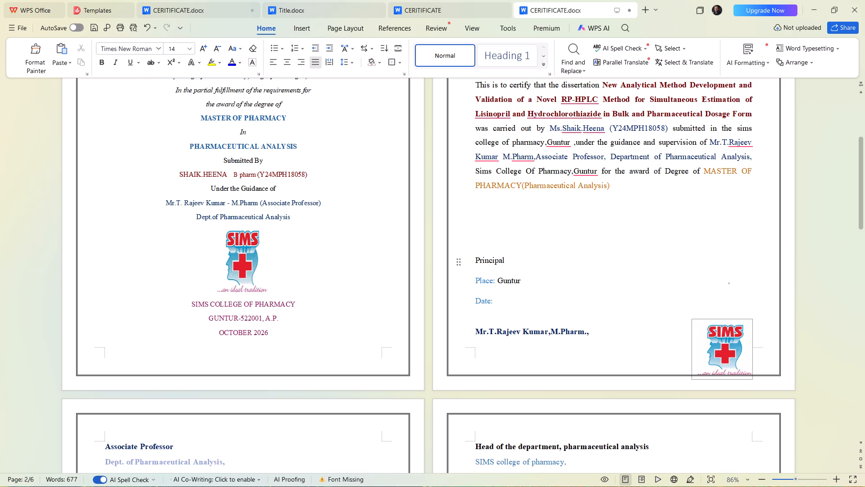
key("Return")
key("ctrl+v")
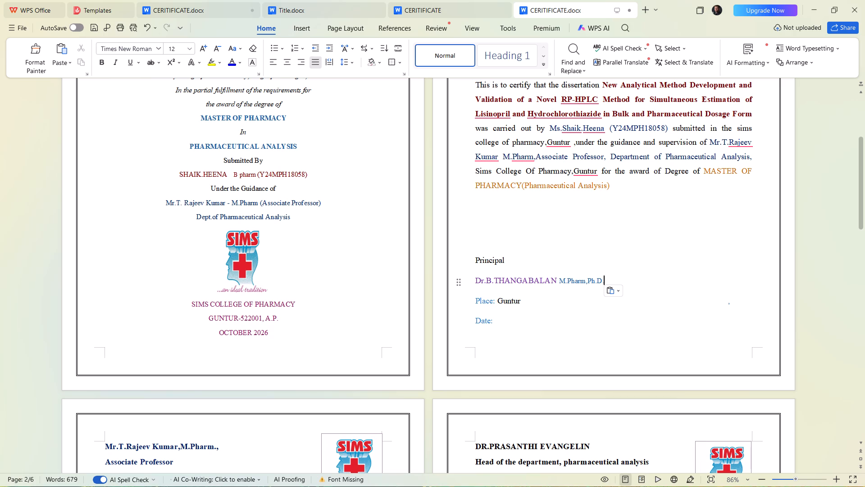
Compare the principal's signature block with the one in the Edoxaban thesis's CERTIFICATE document.
left_click(202, 0)
scroll(404, 238, "up", 5)
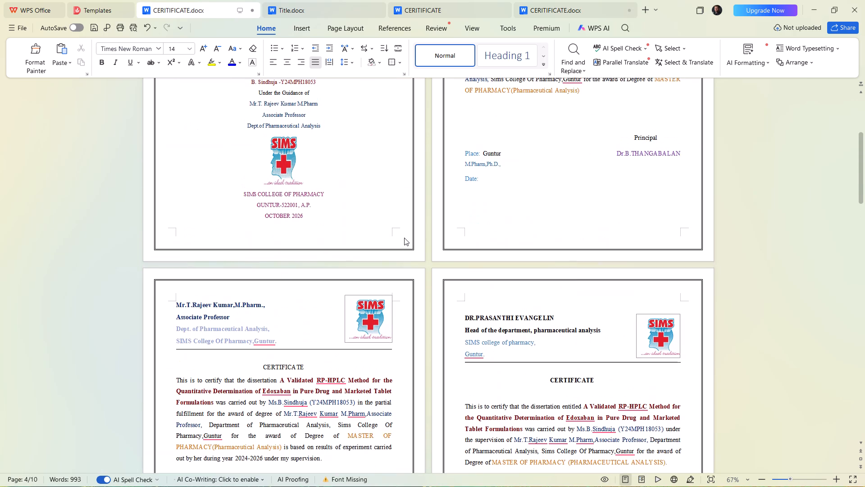
scroll(404, 238, "up", 1)
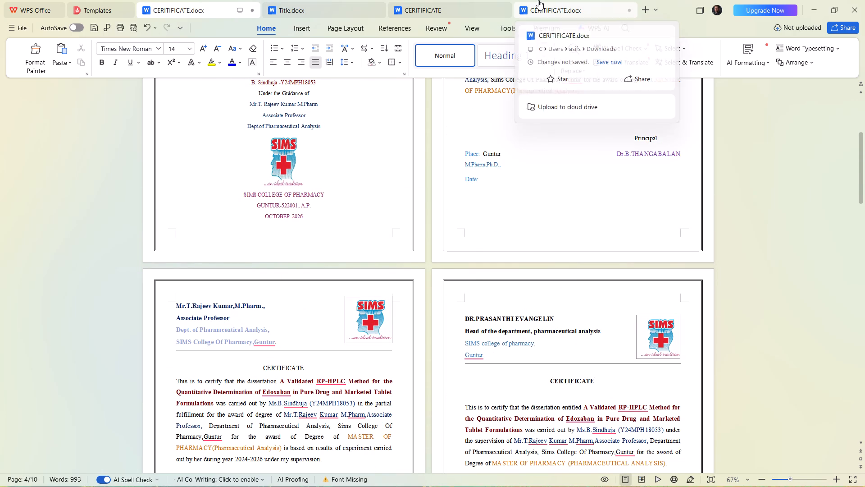
left_click(538, 0)
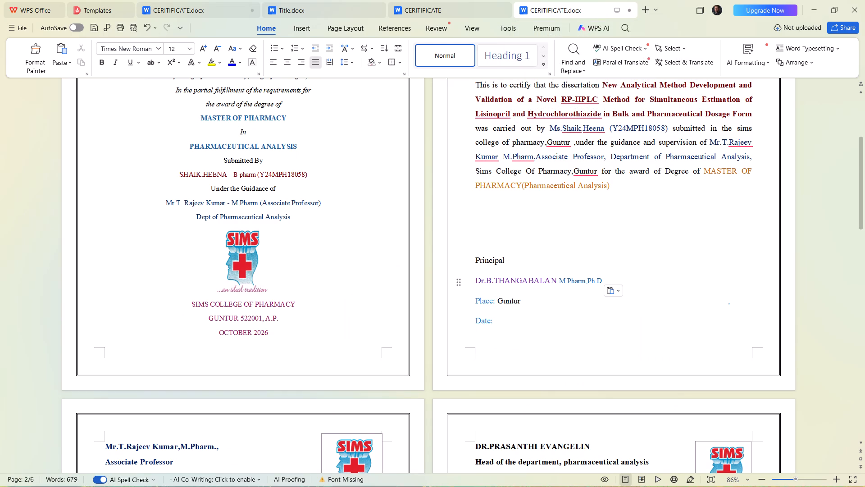
Split M.Pharm,Ph.D. onto its own line below the principal's name.
left_click(560, 281)
key("Return")
Change the paragraph alignment of the Principal line to left.
scroll(560, 281, "down", 1)
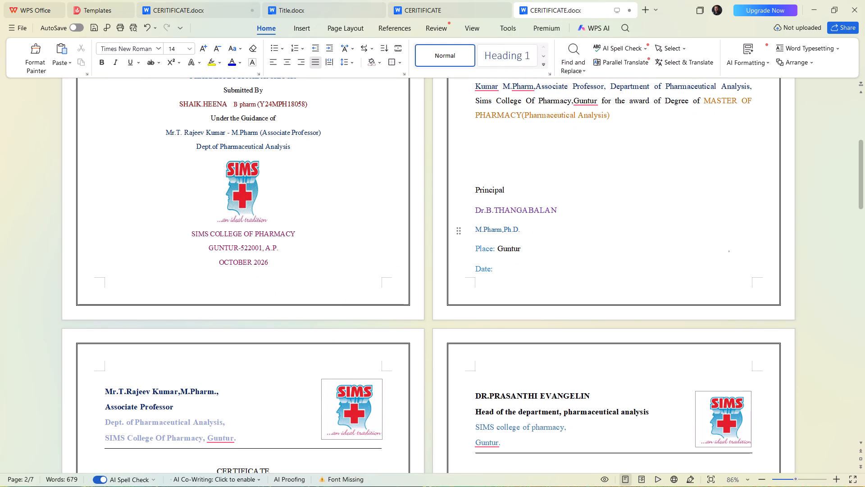
left_click(476, 190)
left_click_drag(476, 190, 507, 187)
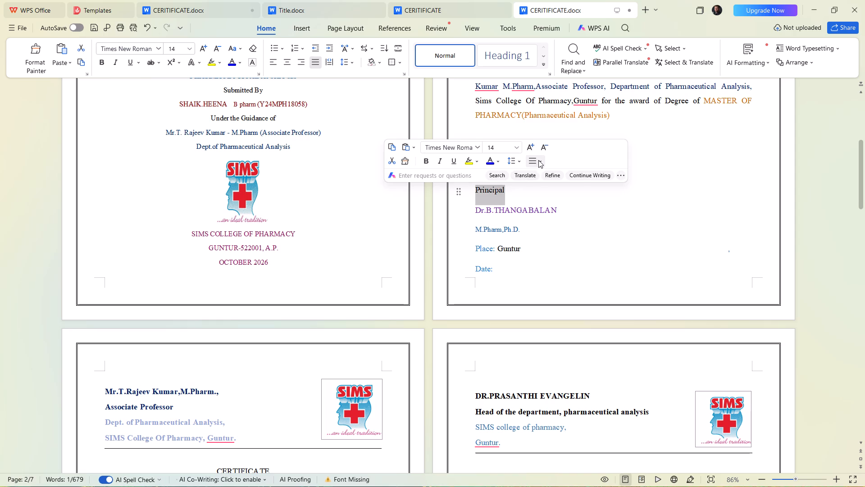
left_click(539, 159)
left_click(560, 234)
Indent the word Principal with tabs and spaces so it sits near the page's right margin.
left_click(474, 188)
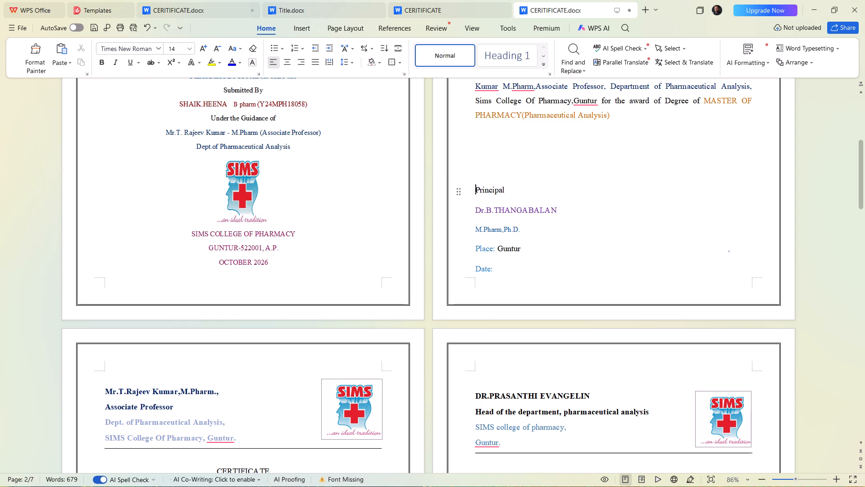
scroll(477, 189, "up", 1)
key("Tab")
key("Tab")
key("Tab")
key("Tab")
key("Tab")
key("Tab")
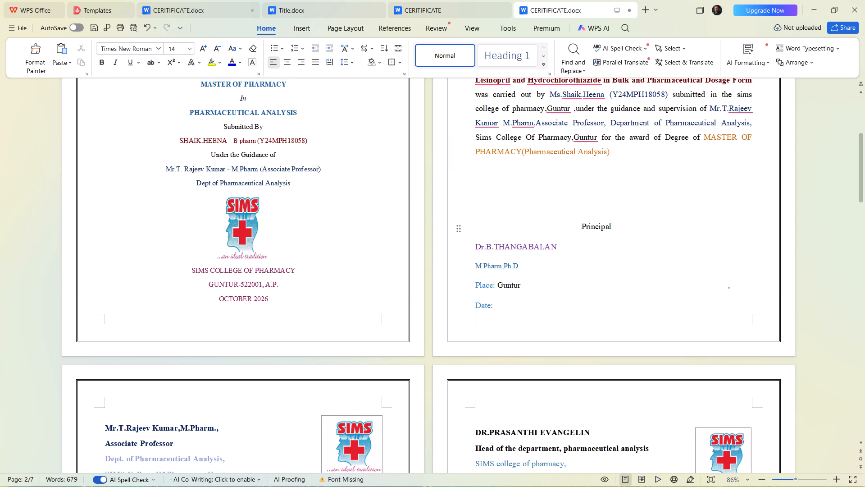
key("Tab")
key("Tab")
key("Tab")
key("Tab")
key("Tab")
key("Tab")
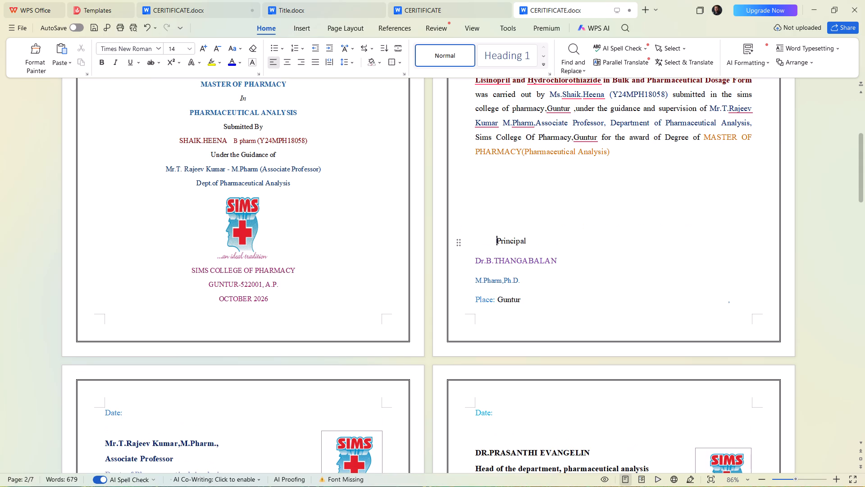
key("BackSpace")
key("space")
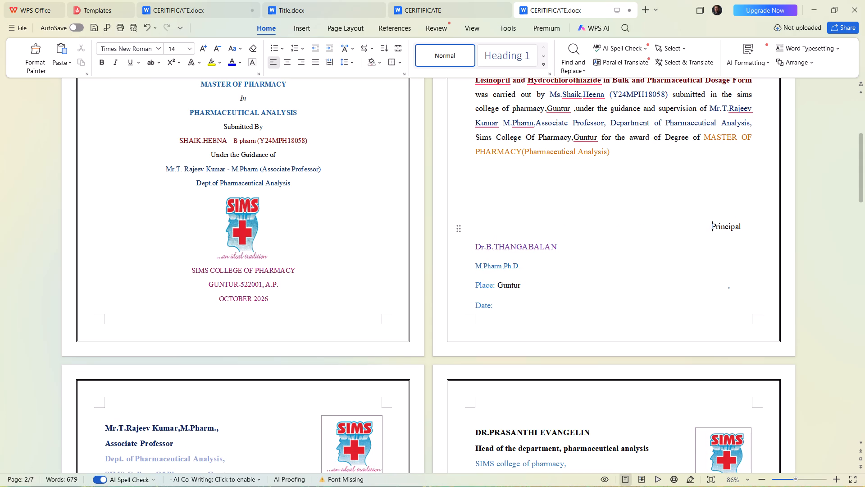
key("space")
key("space")
Justify the signature block from PROJECT GUIDE to Associate Professor on the project guide's CERTIFICATE page.
scroll(477, 189, "down", 5)
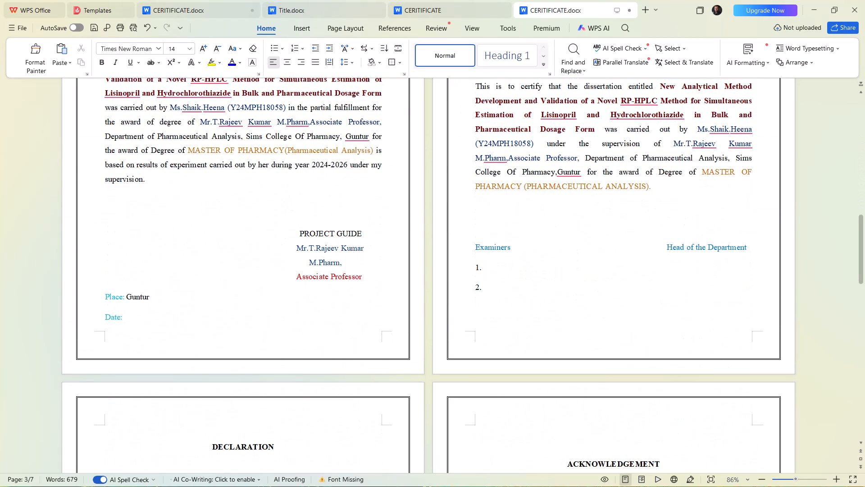
scroll(477, 189, "up", 1)
scroll(400, 205, "up", 2)
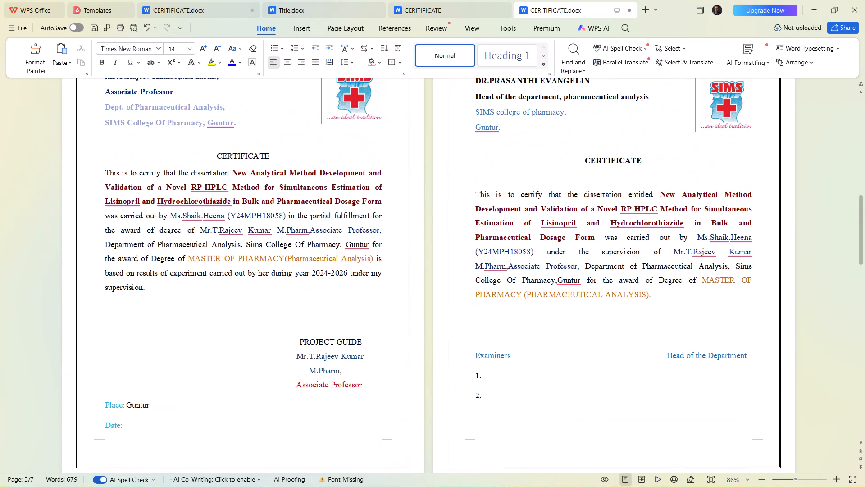
left_click_drag(298, 347, 365, 385)
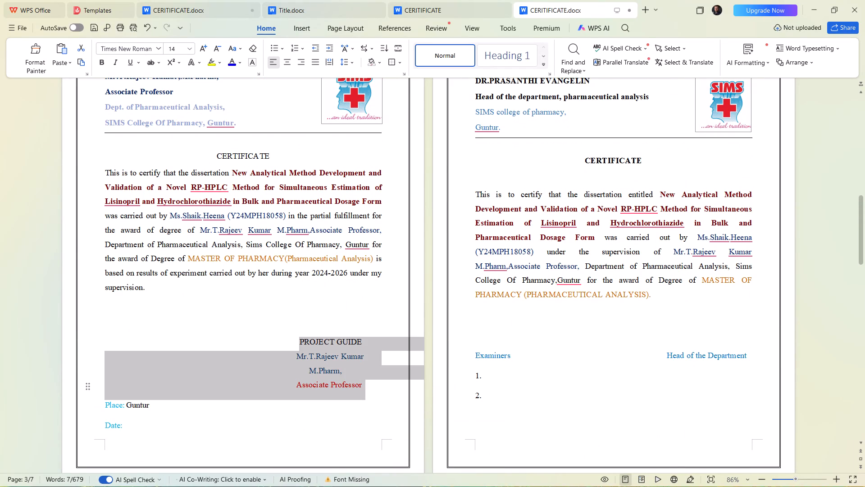
left_click_drag(365, 385, 364, 386)
left_click(401, 420)
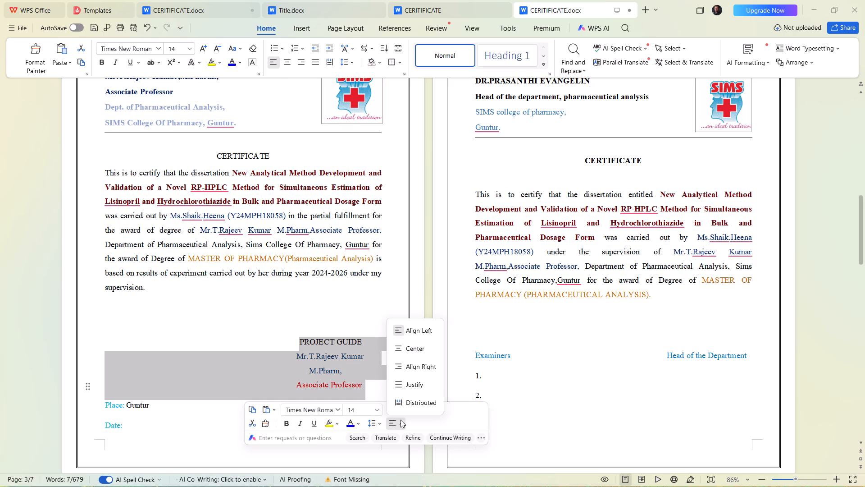
left_click(411, 388)
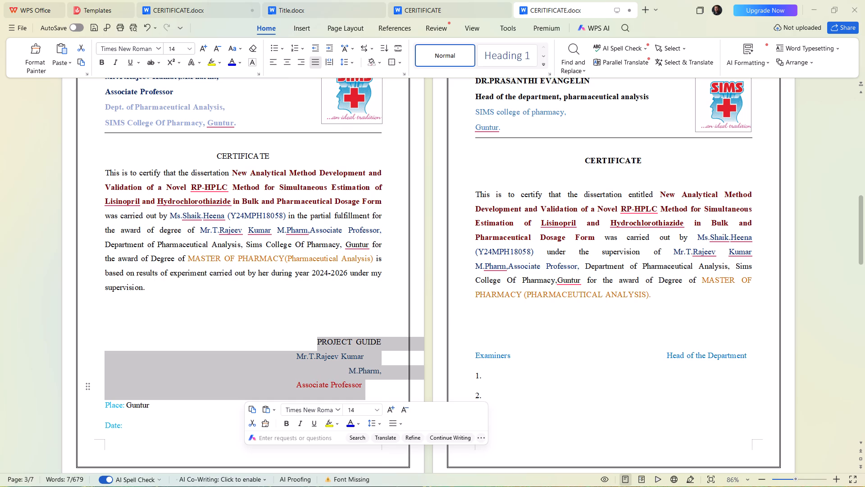
left_click(391, 392)
Add leading spaces before the guide's name so it lines up at the right margin under PROJECT GUIDE.
left_click(297, 358)
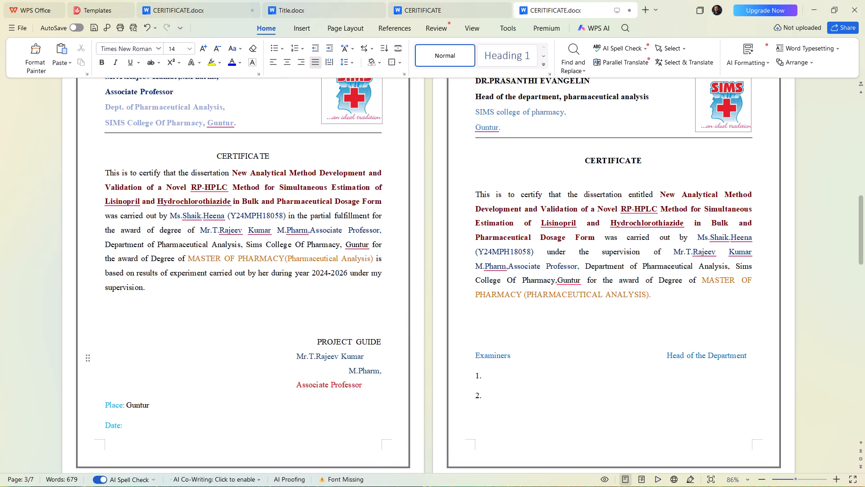
key("space")
key("space")
key("space")
key("space")
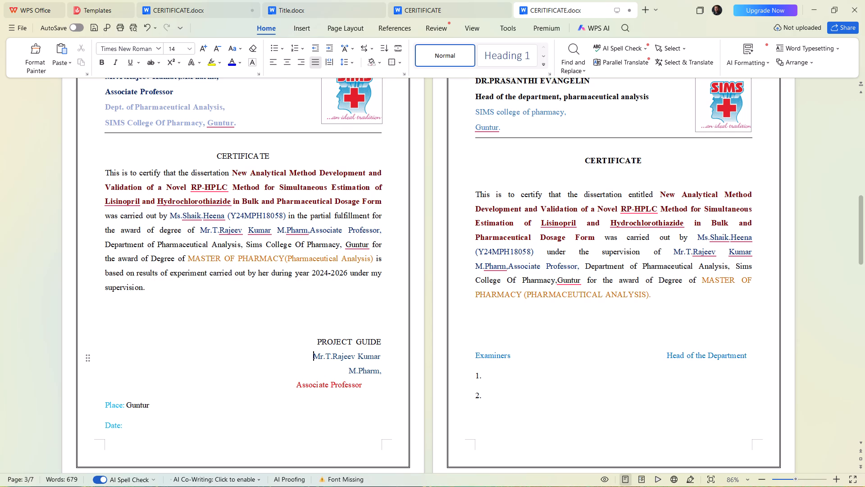
Compare the PROJECT GUIDE signature block with the one in the Edoxaban thesis's CERTIFICATE document.
left_click(237, 0)
scroll(496, 300, "down", 2)
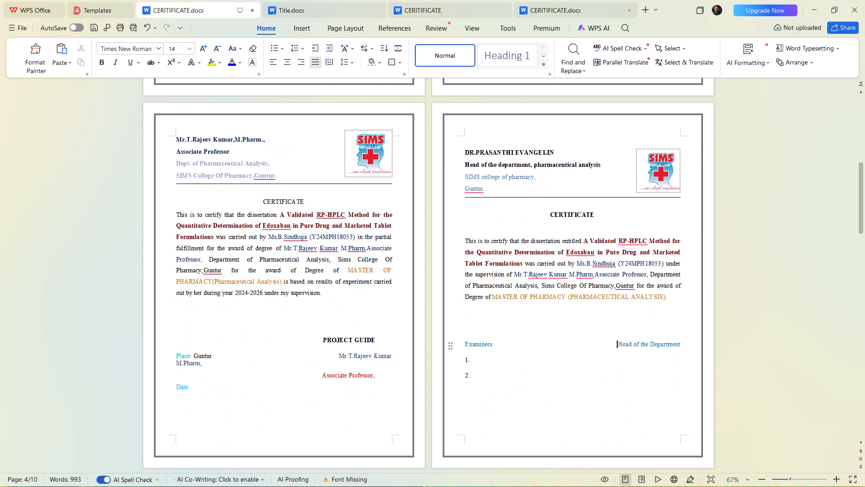
left_click(607, 0)
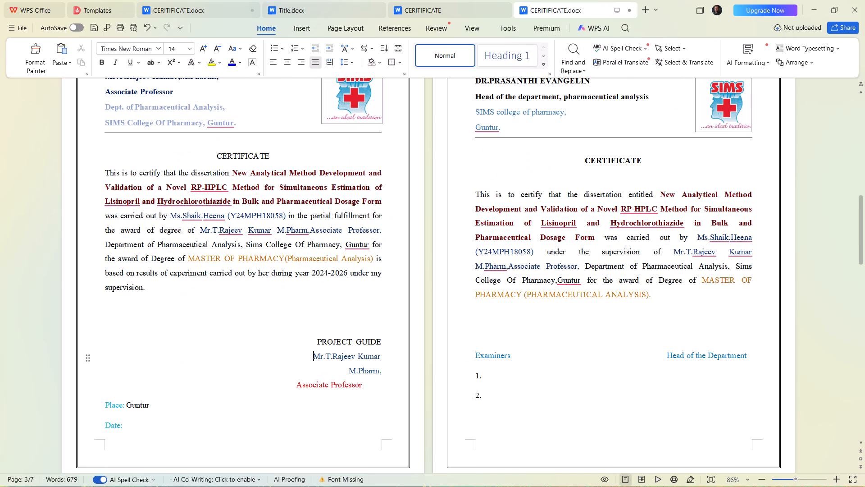
Indent Associate Professor with leading spaces so it lines up under the guide's name in the PROJECT GUIDE signature block.
left_click(297, 385)
key("space")
key("space")
key("space")
key("space")
key("space")
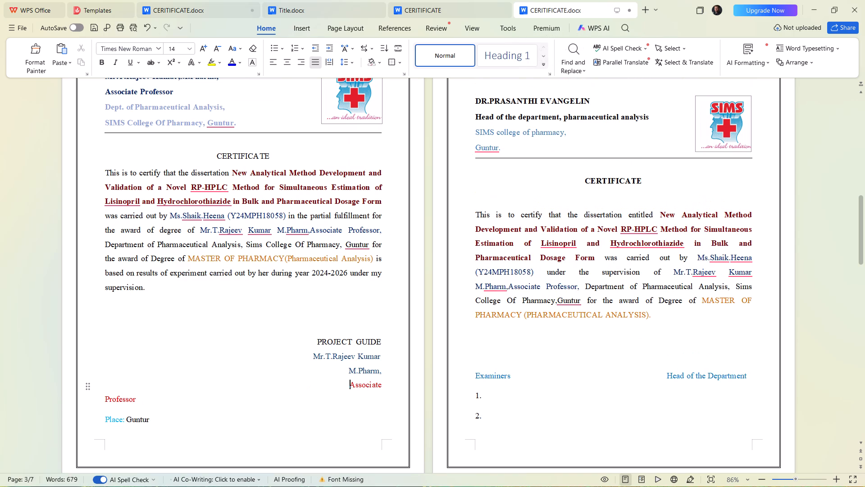
key("BackSpace")
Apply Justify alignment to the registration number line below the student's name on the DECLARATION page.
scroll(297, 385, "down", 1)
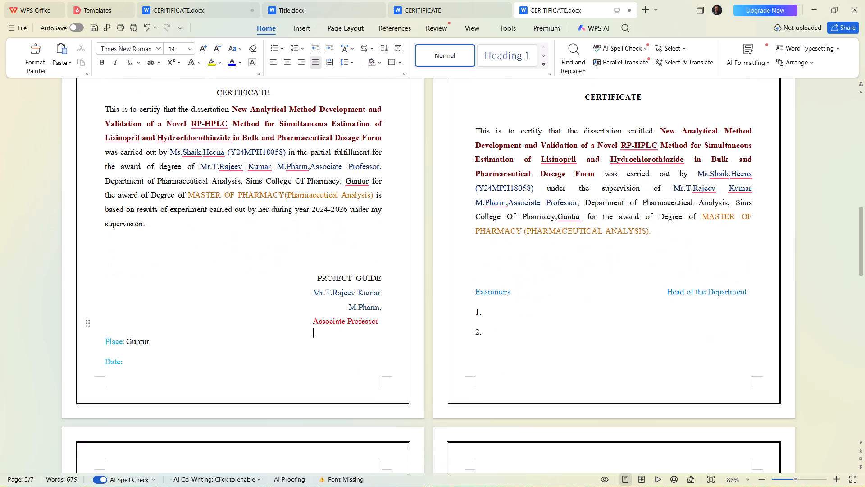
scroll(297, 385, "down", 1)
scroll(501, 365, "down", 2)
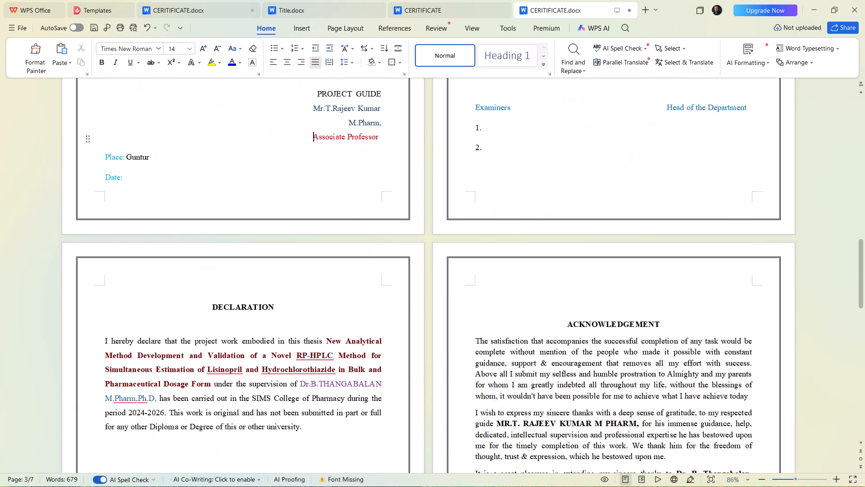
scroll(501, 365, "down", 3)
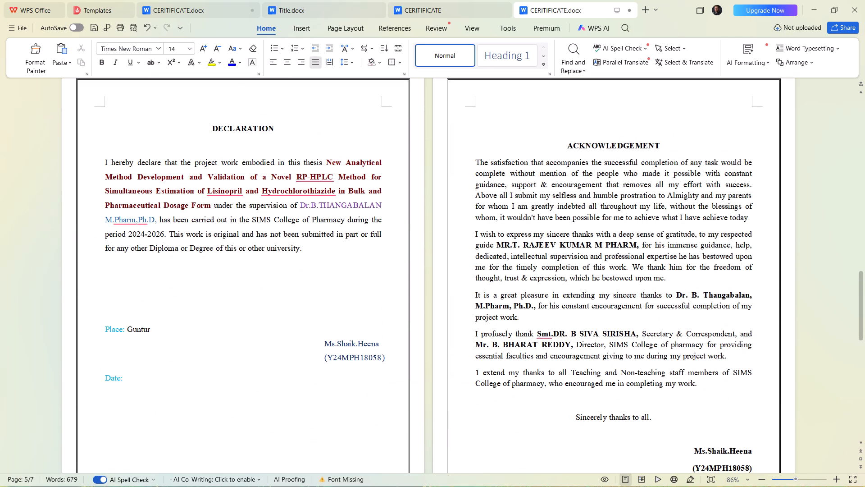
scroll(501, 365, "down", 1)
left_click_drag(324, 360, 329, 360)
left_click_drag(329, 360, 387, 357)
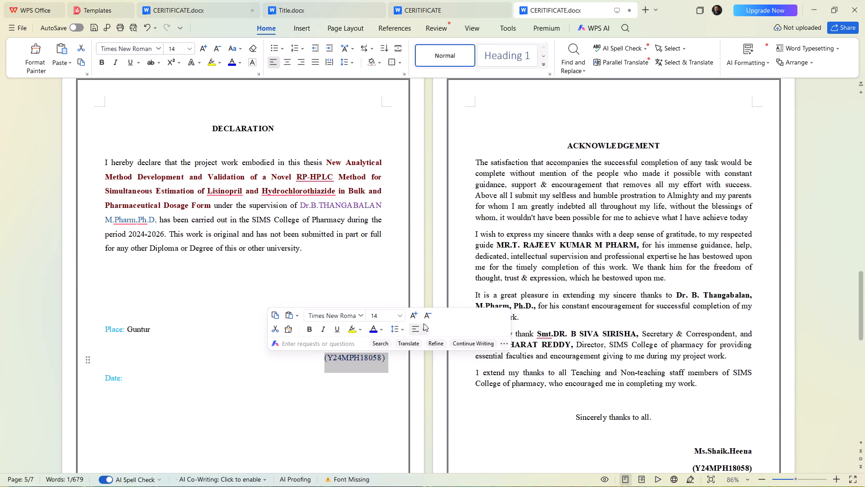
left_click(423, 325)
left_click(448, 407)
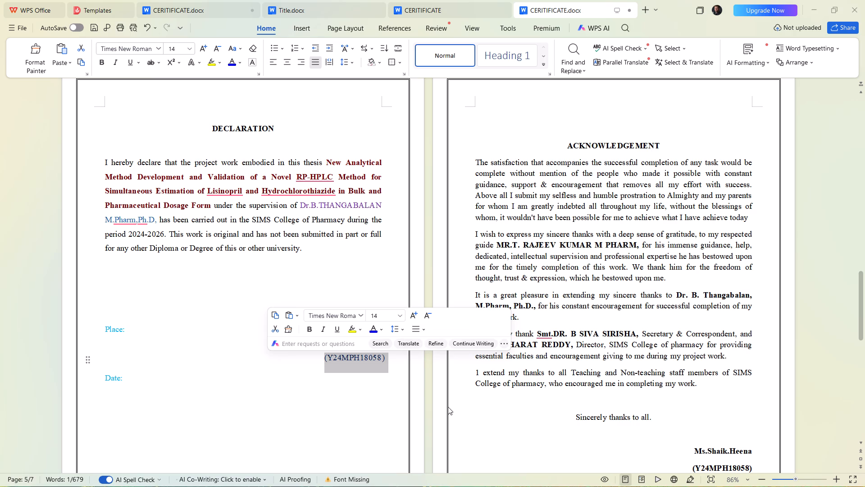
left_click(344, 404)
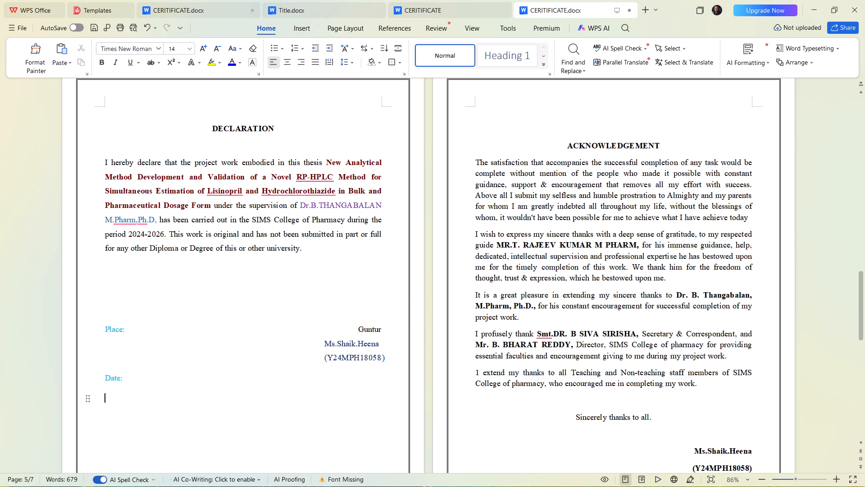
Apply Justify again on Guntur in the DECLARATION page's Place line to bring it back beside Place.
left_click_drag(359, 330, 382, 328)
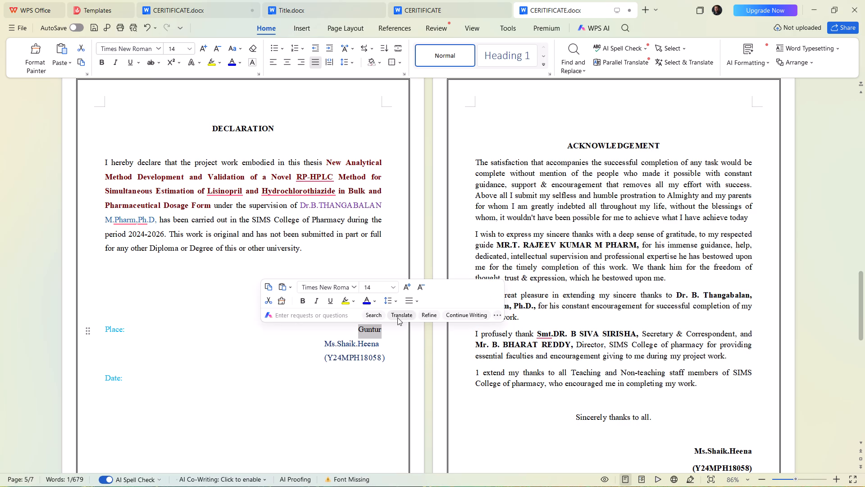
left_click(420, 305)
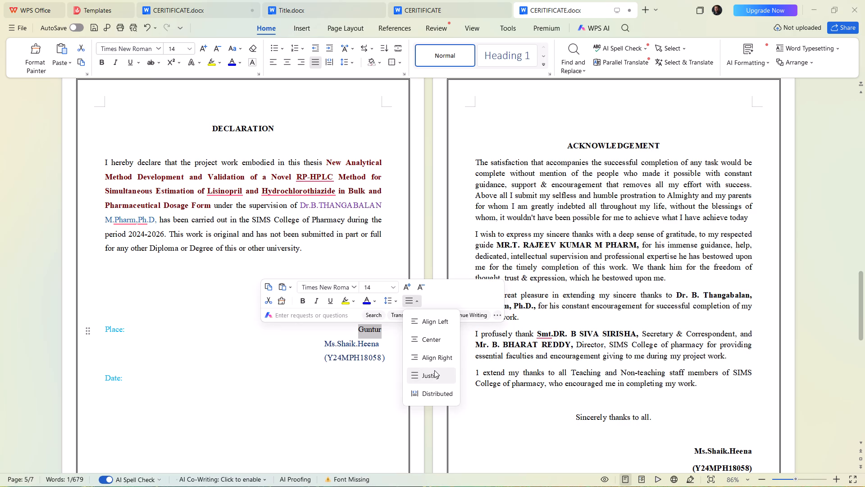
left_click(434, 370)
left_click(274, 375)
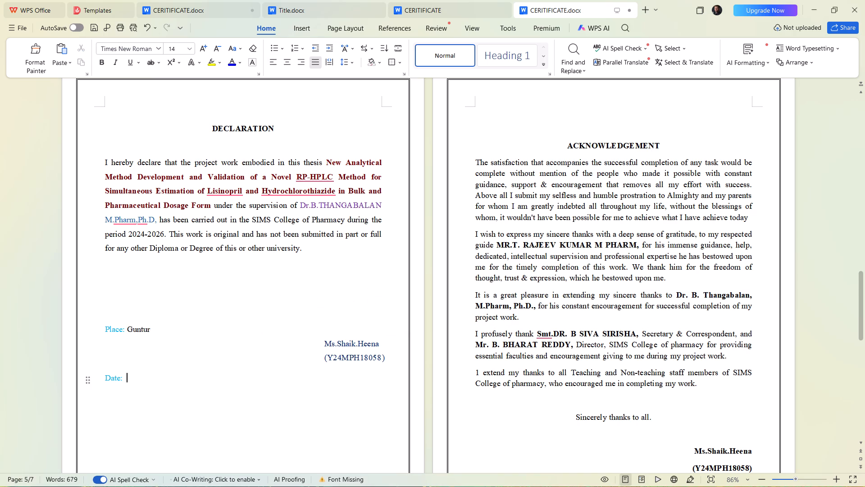
Review the layout of the DECLARATION and ACKNOWLEDGEMENT pages and the two CERTIFICATE pages before them.
scroll(192, 361, "down", 2)
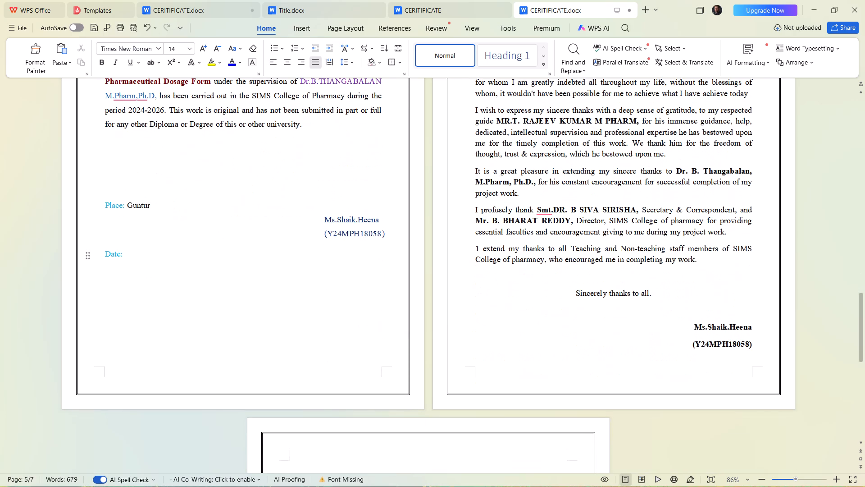
scroll(192, 361, "up", 2)
scroll(192, 361, "down", 3)
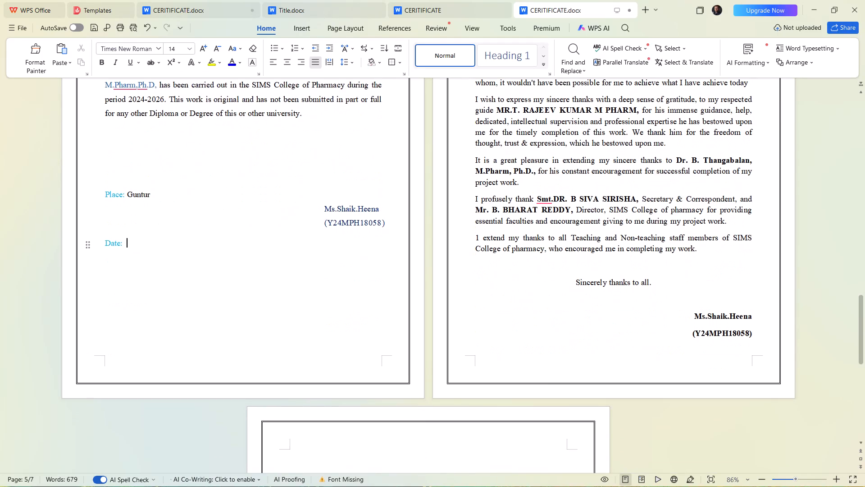
scroll(192, 361, "down", 3)
scroll(192, 361, "up", 3)
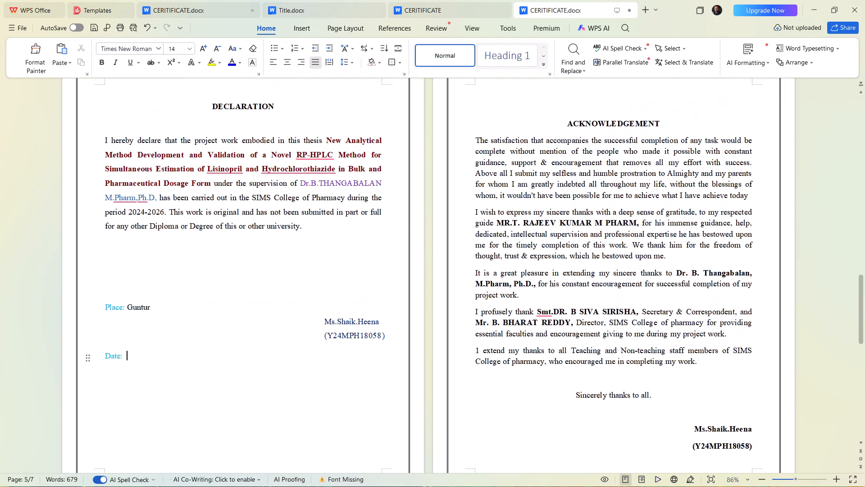
scroll(192, 361, "up", 1)
scroll(464, 237, "up", 4)
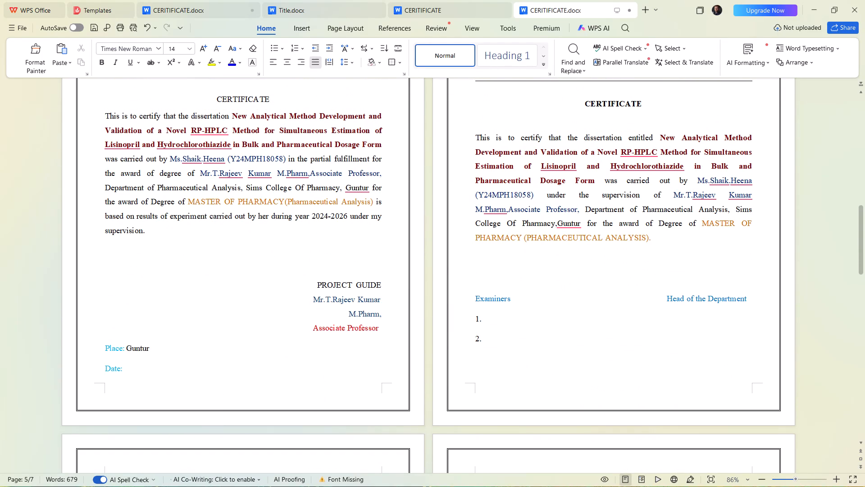
scroll(464, 237, "up", 1)
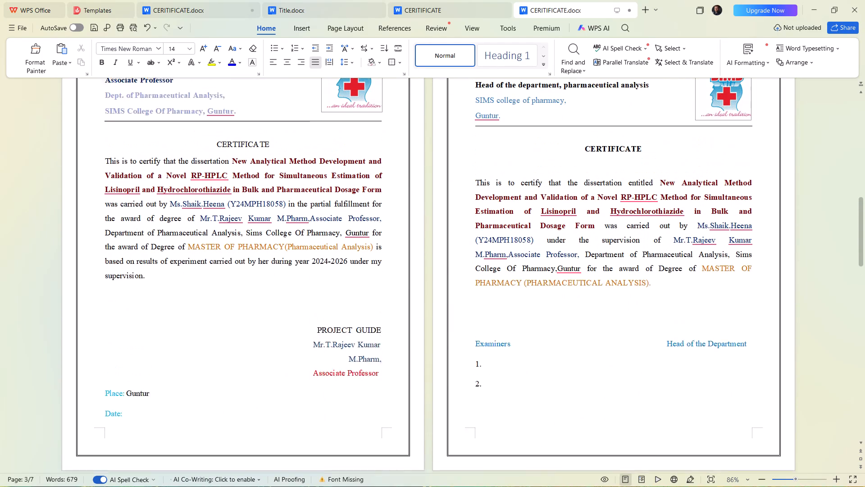
scroll(464, 237, "up", 1)
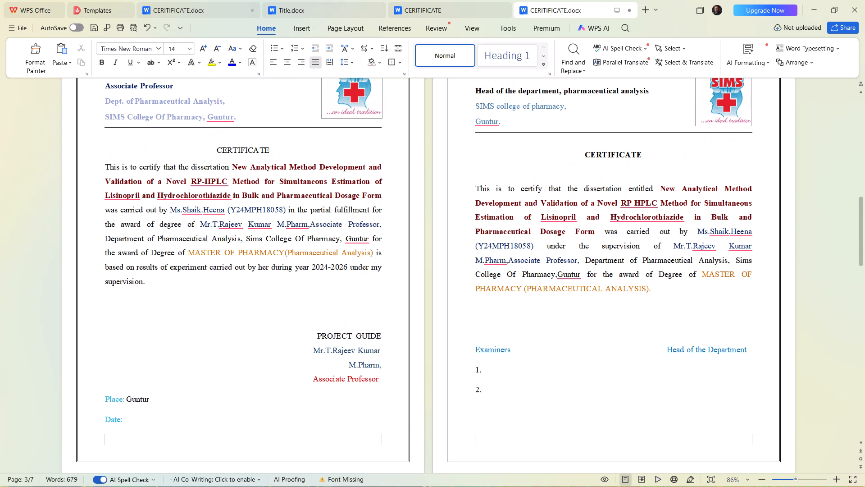
Add a comma after the guide's name in the PROJECT GUIDE signature block, keeping its leading spacing.
left_click(383, 349)
key("Left")
key("comma")
left_click(313, 350)
key("BackSpace")
key("space")
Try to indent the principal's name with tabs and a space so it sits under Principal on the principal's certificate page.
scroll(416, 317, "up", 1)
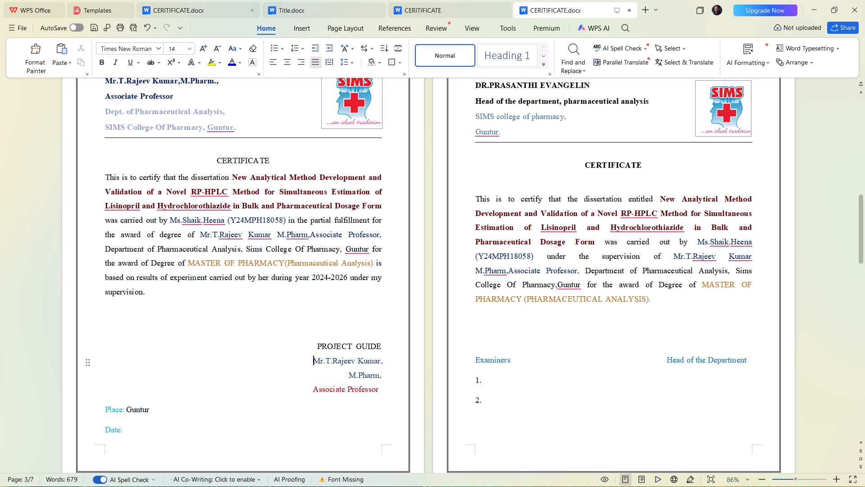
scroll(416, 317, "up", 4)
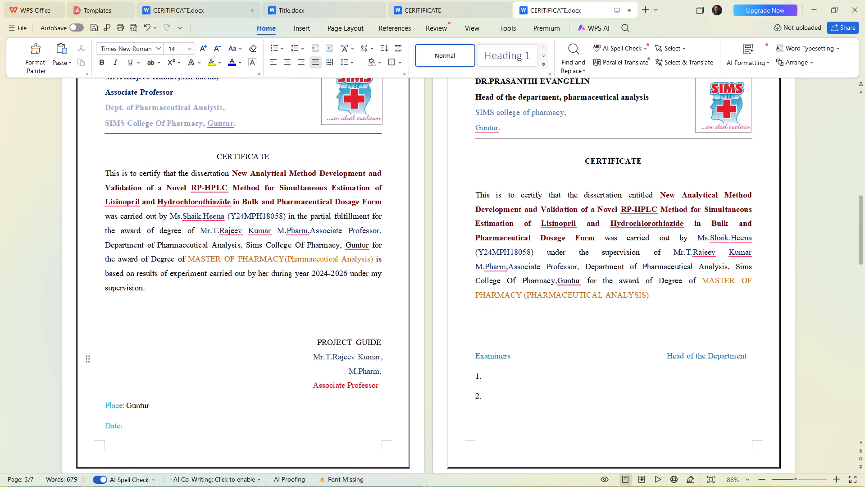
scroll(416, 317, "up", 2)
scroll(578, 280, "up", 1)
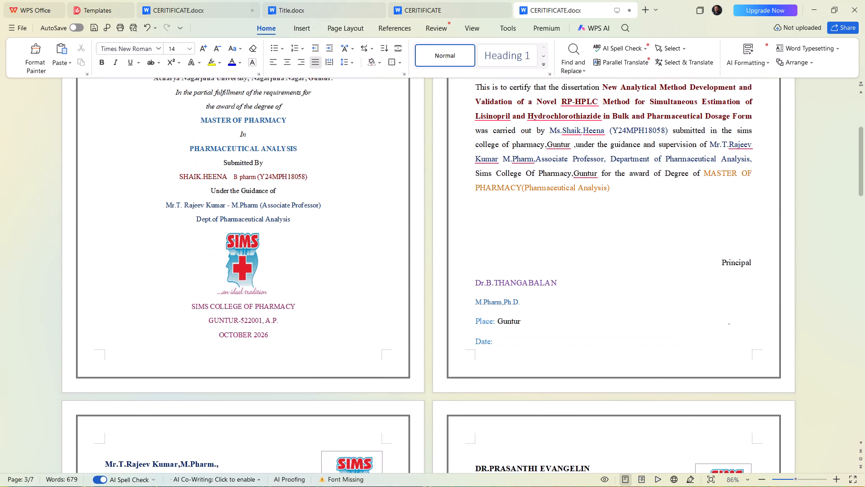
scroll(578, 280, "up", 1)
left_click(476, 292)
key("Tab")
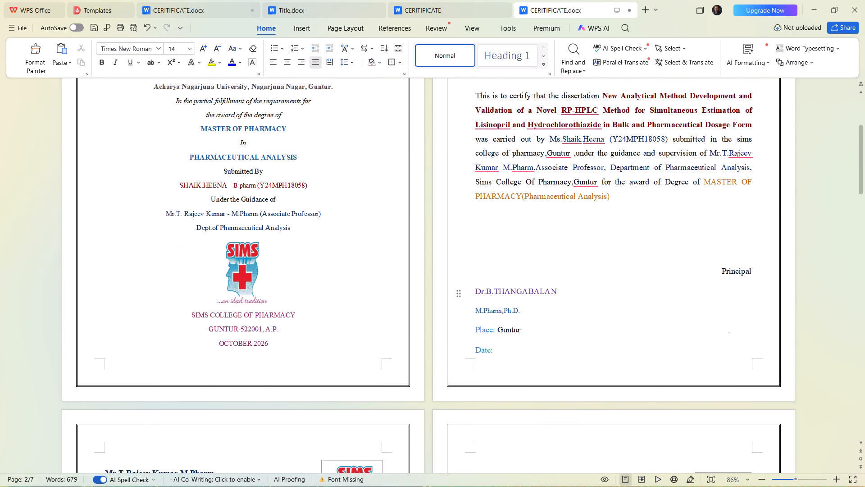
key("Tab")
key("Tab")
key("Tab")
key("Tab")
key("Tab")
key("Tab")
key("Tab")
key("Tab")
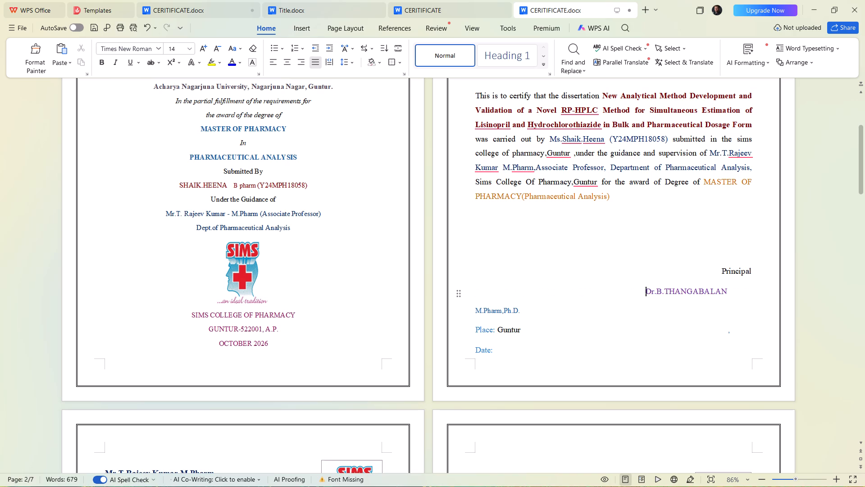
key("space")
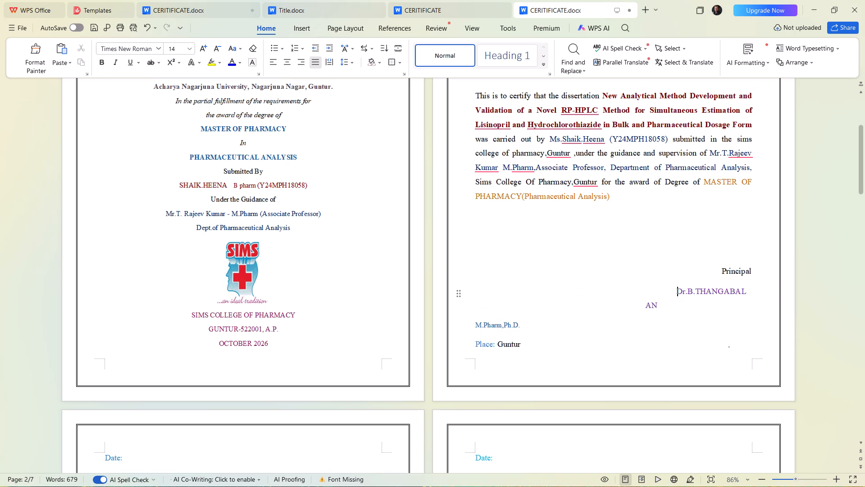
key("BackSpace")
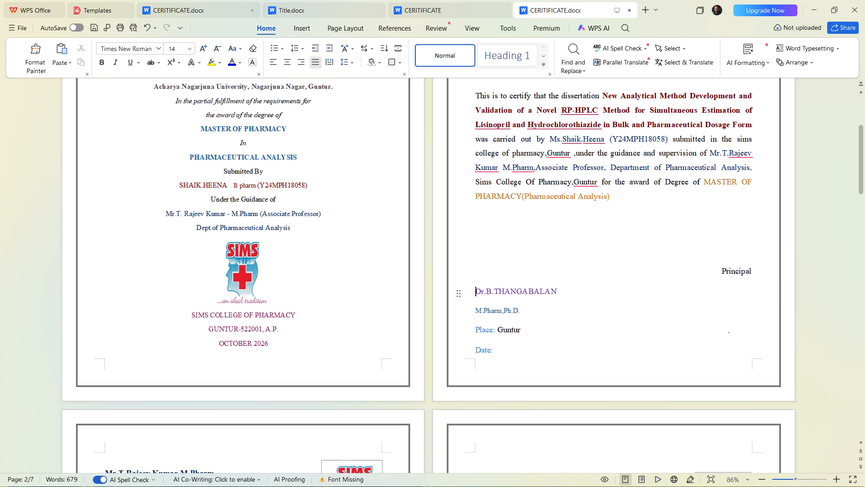
Toggle Justify on the principal's name line of the principal's certificate so that it ends up left-aligned.
left_click_drag(476, 289, 556, 289)
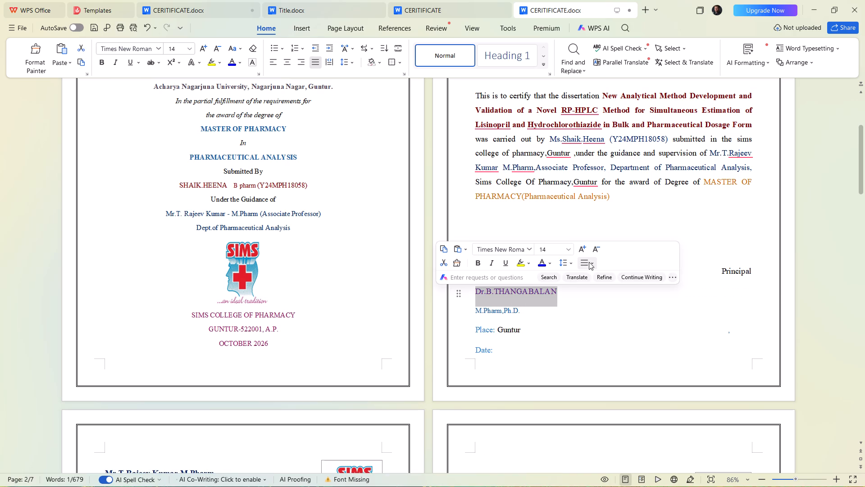
left_click(591, 262)
left_click(611, 338)
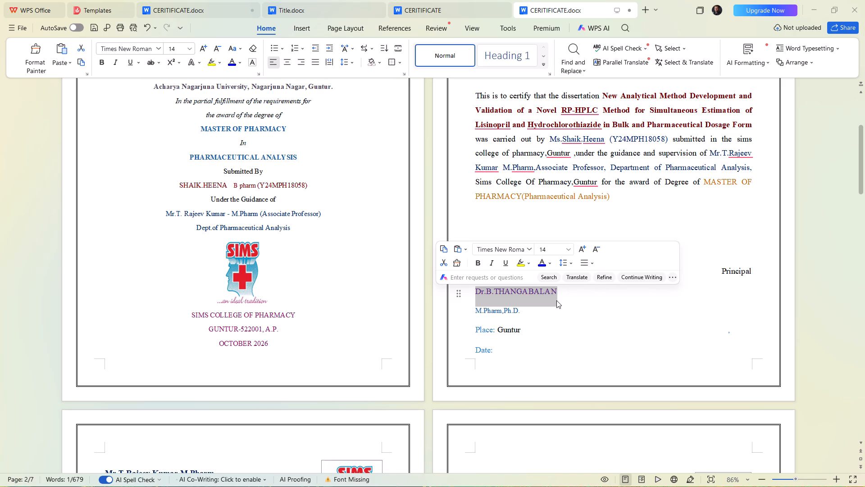
left_click(594, 263)
left_click(617, 345)
left_click(592, 262)
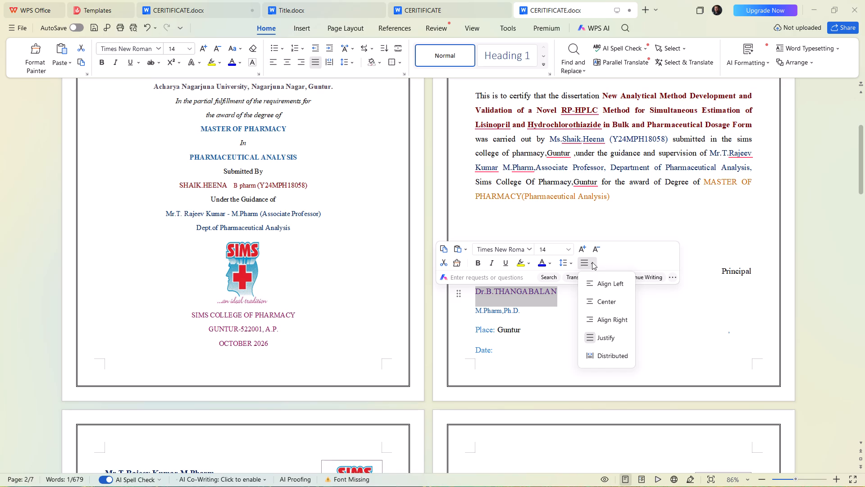
left_click(613, 335)
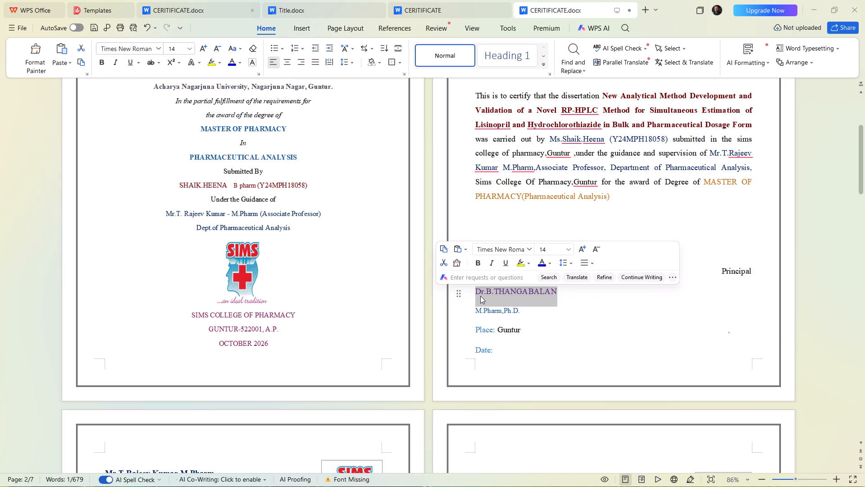
left_click(480, 296)
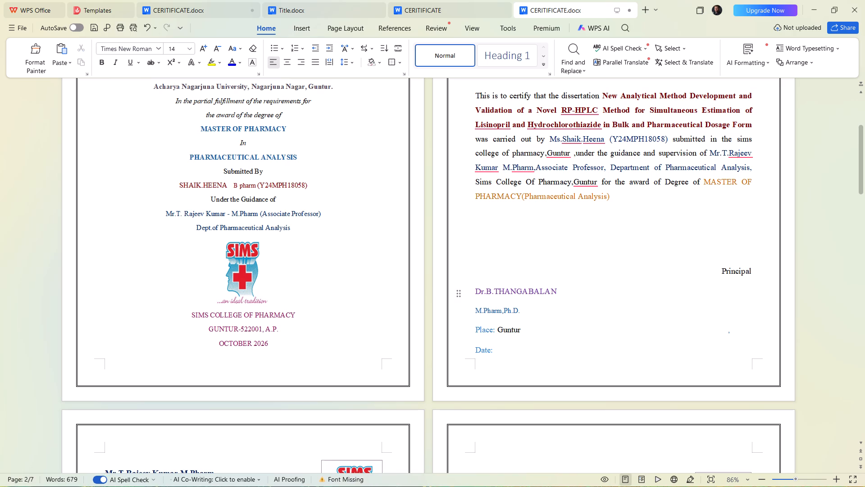
triple_click(535, 292)
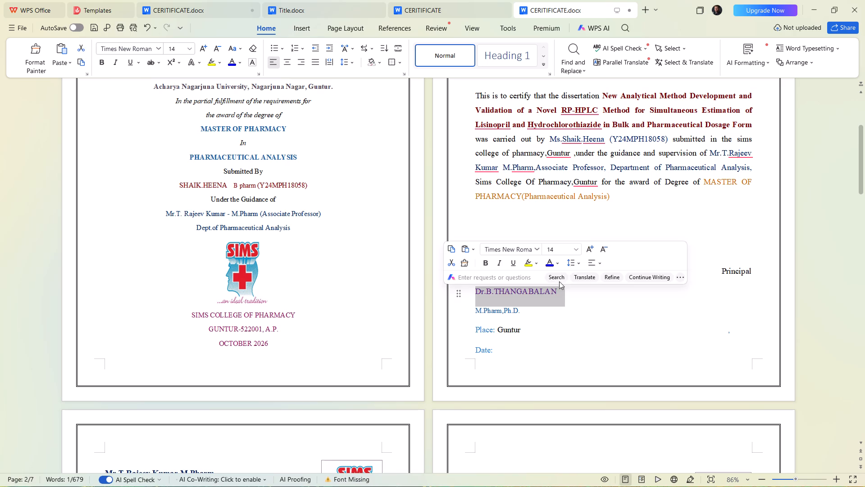
left_click(602, 266)
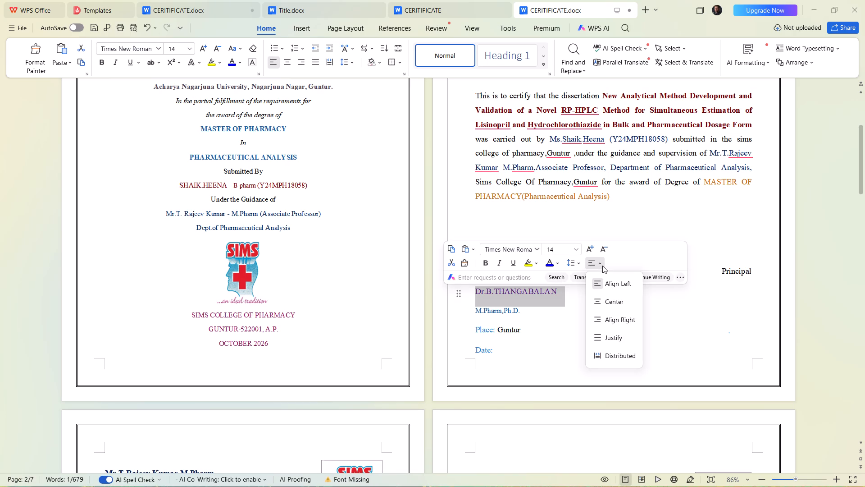
left_click(546, 303)
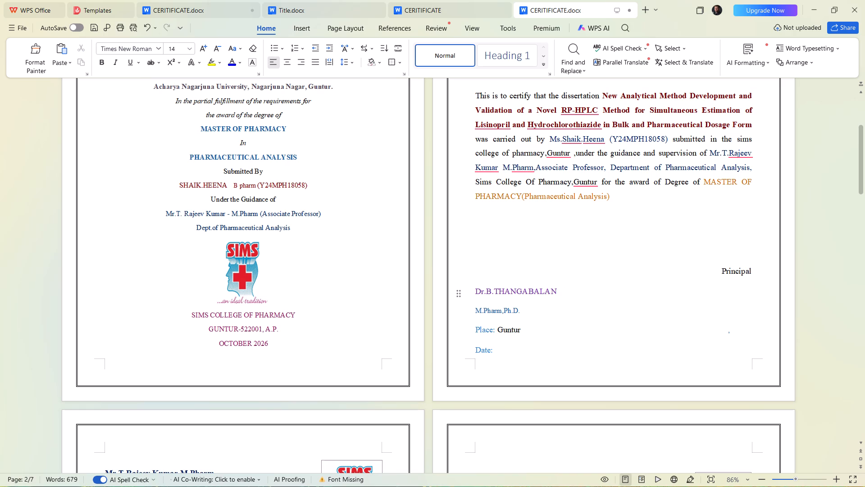
Indent the principal's name with leading spaces so it ends at the right margin beneath Principal.
left_click(474, 289)
key("space")
key("space")
key("space")
key("space")
key("space")
key("space")
key("space")
key("space")
key("space")
key("space")
key("space")
key("space")
key("space")
key("space")
key("space")
key("space")
key("space")
key("space")
key("space")
key("space")
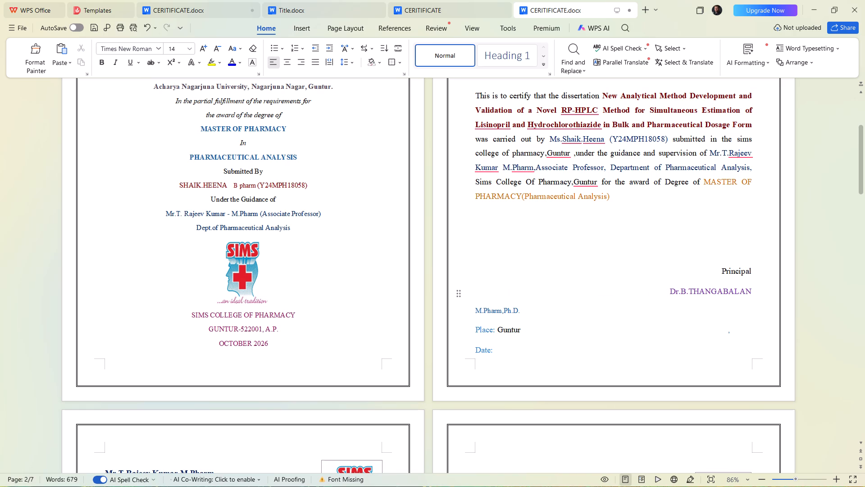
Indent the M.Pharm,Ph.D. line with leading spaces so it ends at the right margin beneath the principal's name.
left_click(475, 307)
key("space")
key("space")
key("space")
key("space")
key("space")
key("space")
key("space")
key("space")
key("space")
key("space")
key("space")
key("space")
key("space")
key("space")
key("space")
key("space")
key("space")
key("space")
key("space")
key("space")
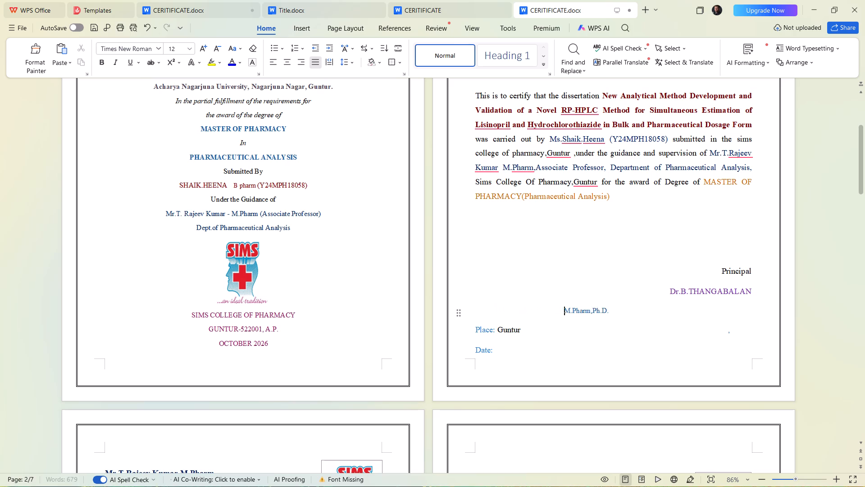
key("space")
key("space")
key("space")
key("space")
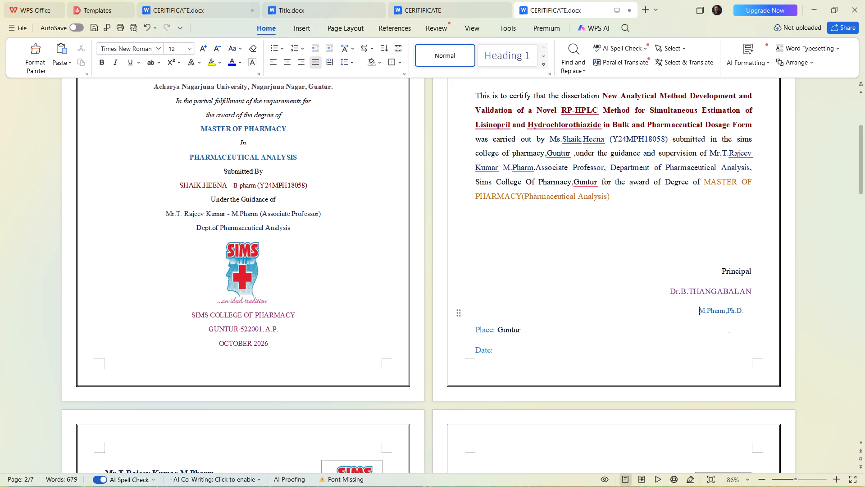
key("space")
Check the principal's signature block in the other CERITIFICATE.docx, the Edoxaban thesis, for comparison.
left_click(187, 0)
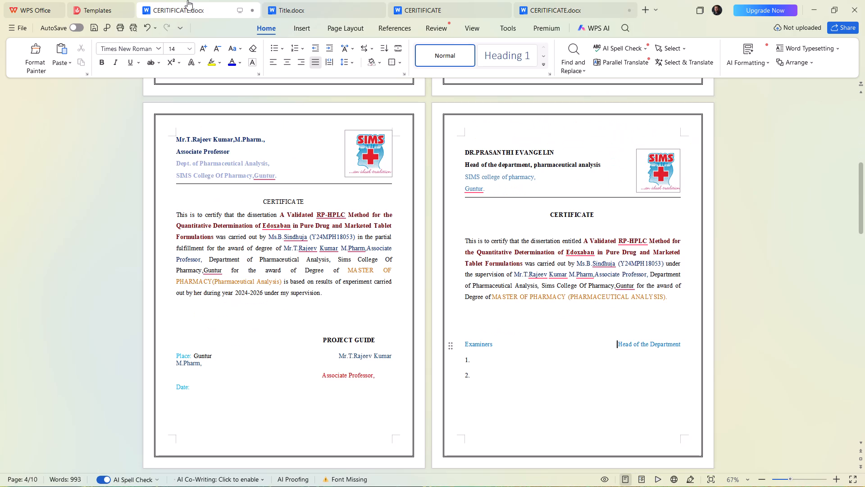
scroll(420, 202, "up", 3)
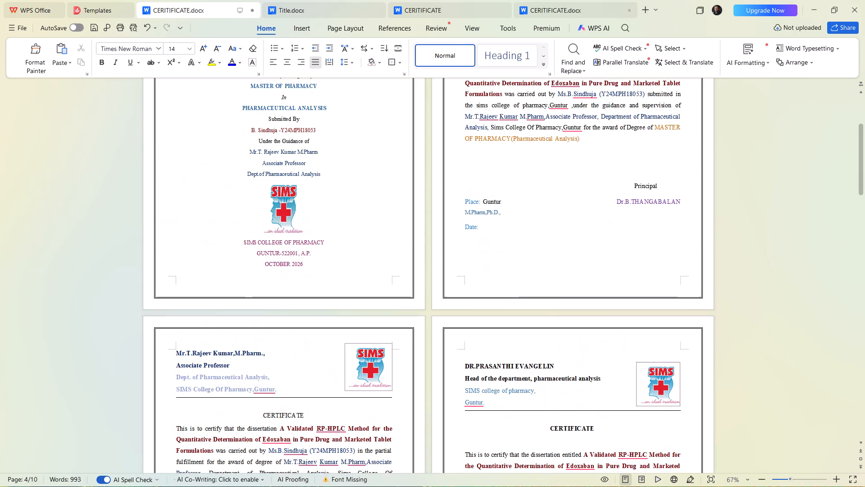
scroll(420, 202, "up", 2)
left_click(571, 0)
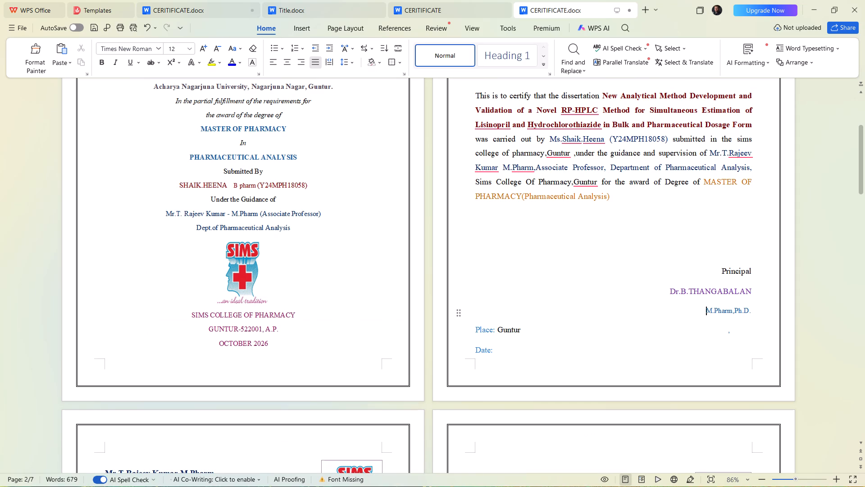
Delete the surplus blank space between the certificate text and Principal on the principal's certificate page.
scroll(522, 296, "up", 3)
scroll(522, 296, "down", 1)
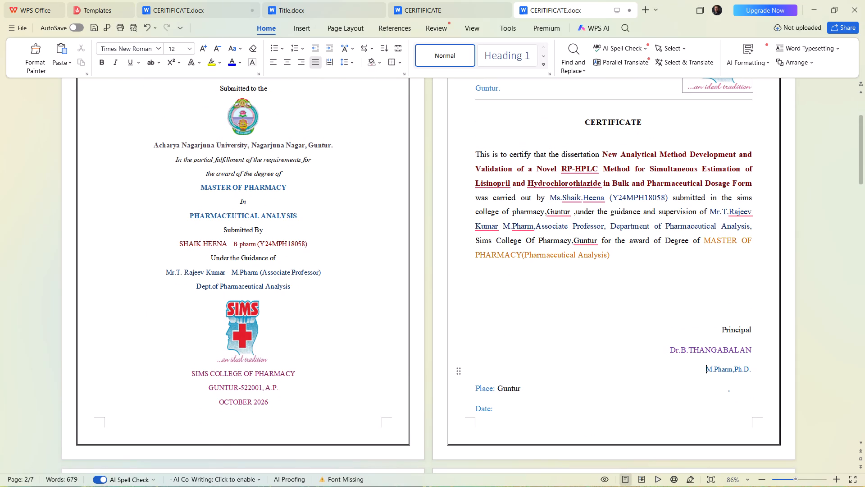
left_click(550, 296)
key("BackSpace")
key("BackSpace")
key("BackSpace")
key("BackSpace")
key("BackSpace")
key("BackSpace")
key("BackSpace")
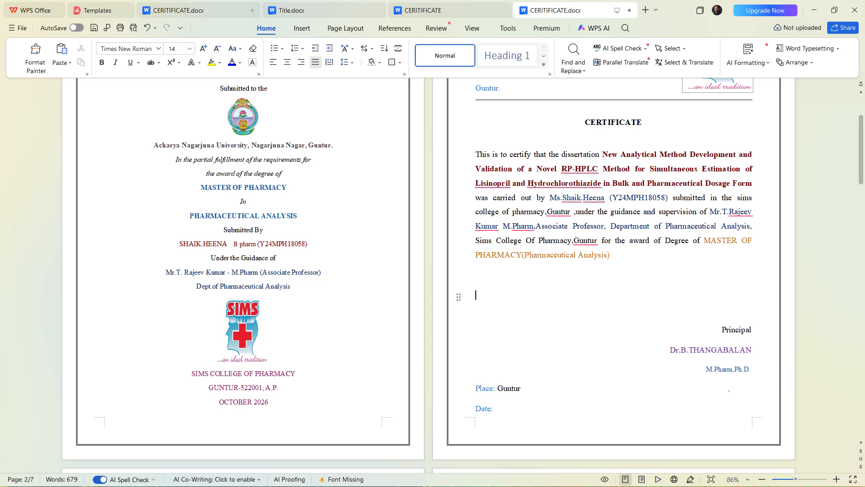
key("BackSpace")
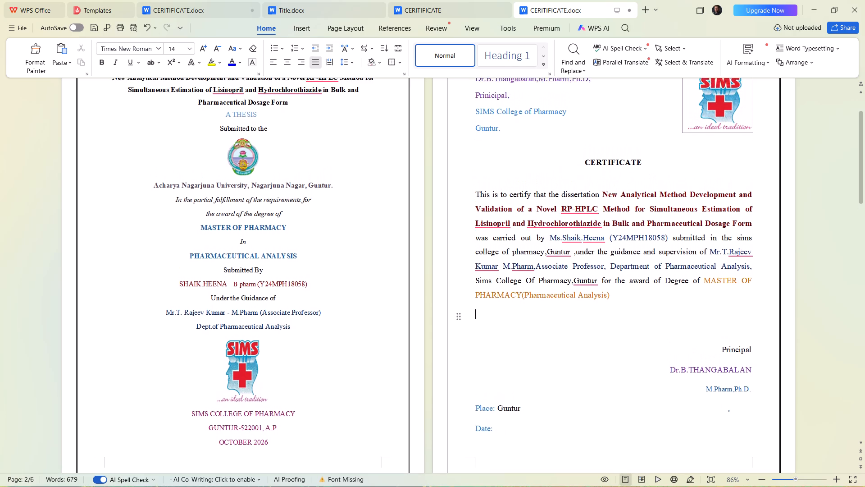
Review the layout of the certificate, DECLARATION and ACKNOWLEDGEMENT pages.
scroll(600, 332, "down", 1)
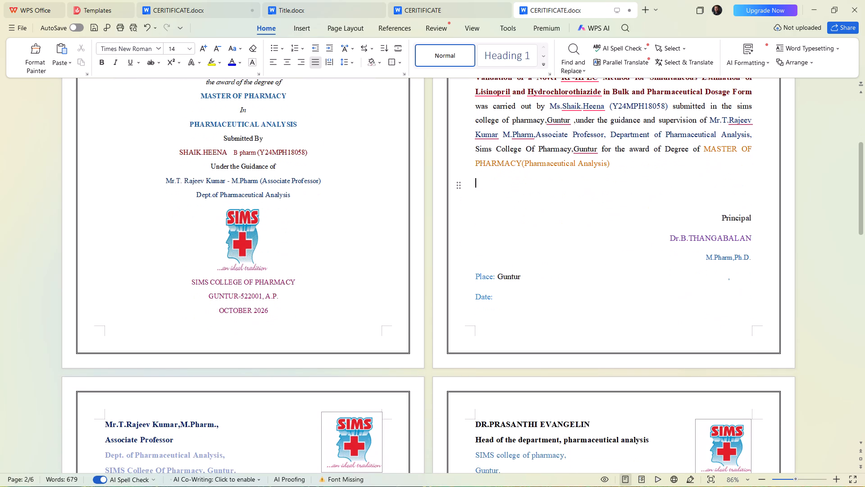
scroll(600, 332, "down", 6)
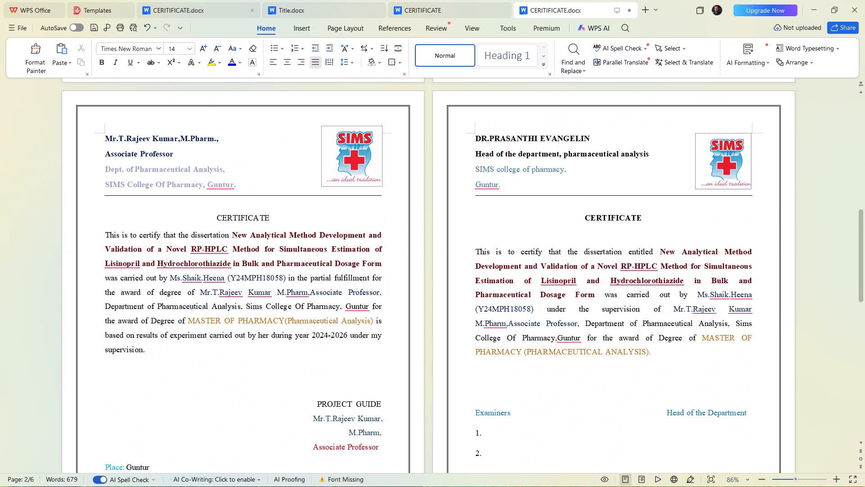
scroll(600, 332, "down", 1)
scroll(600, 332, "up", 2)
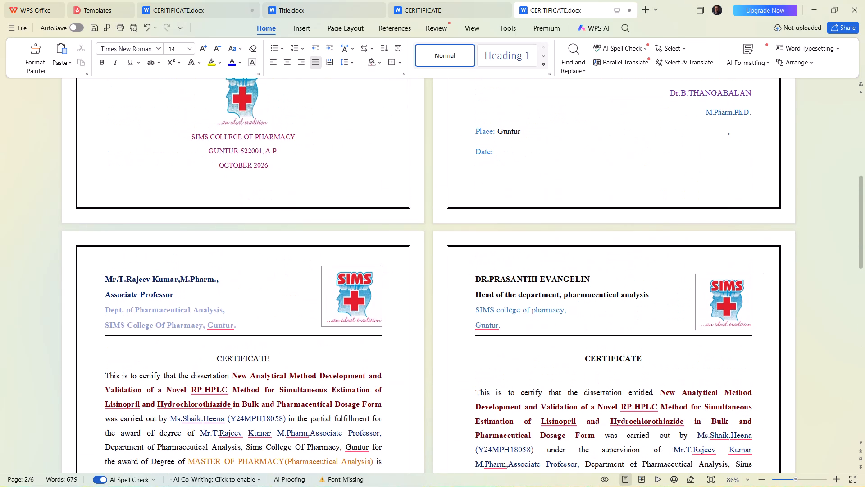
scroll(600, 332, "right", 1)
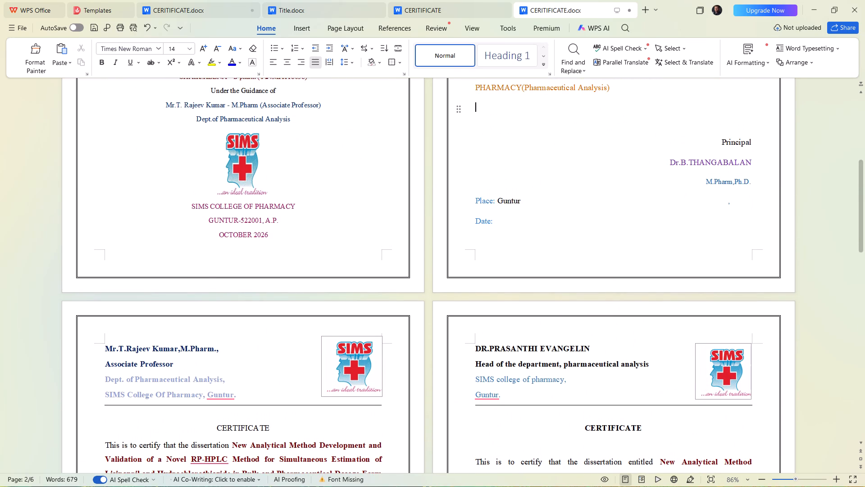
scroll(600, 332, "down", 1)
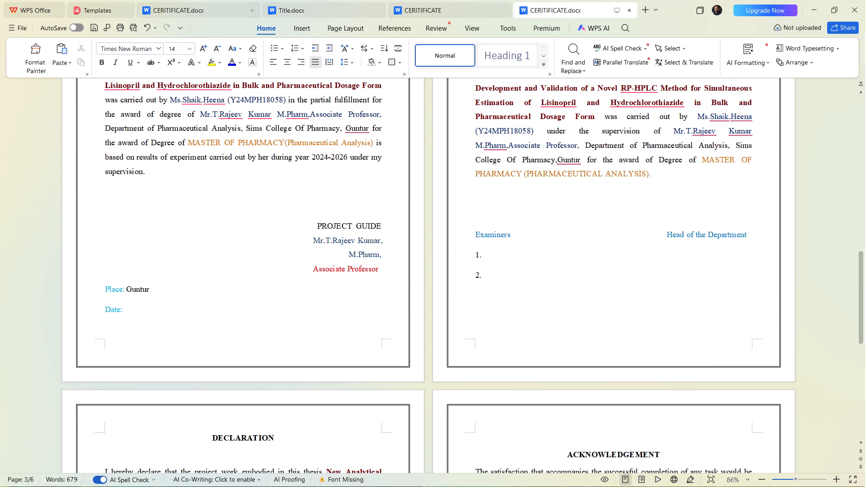
scroll(600, 332, "down", 5)
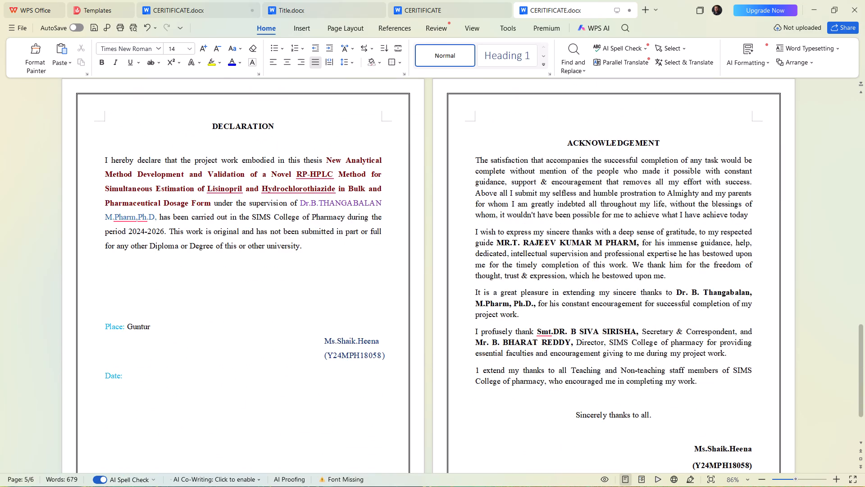
scroll(600, 332, "down", 4)
scroll(600, 332, "up", 1)
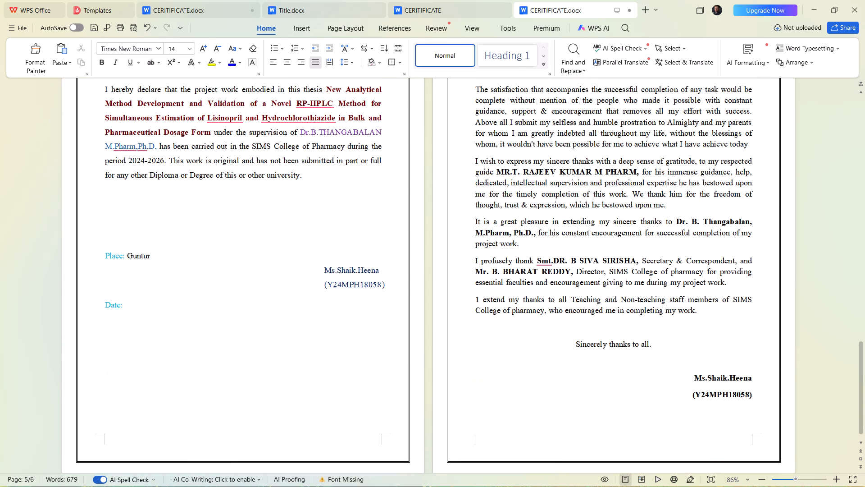
scroll(600, 332, "up", 3)
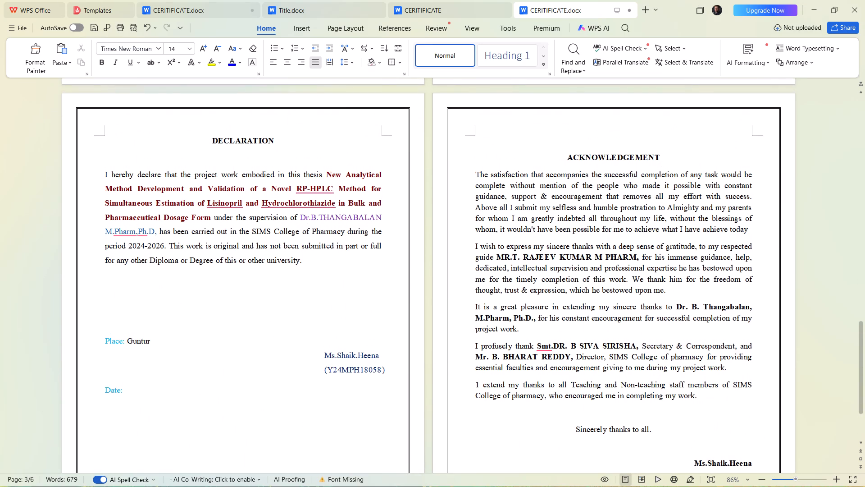
Delete the blank line above the ACKNOWLEDGEMENT heading.
scroll(600, 332, "up", 1)
left_click(584, 174)
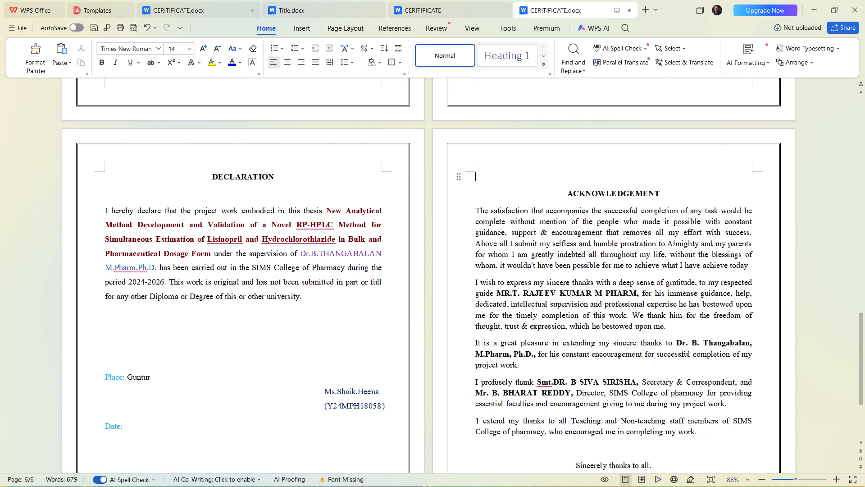
key("BackSpace")
Review the pages from ACKNOWLEDGEMENT back to the title page.
scroll(584, 174, "up", 1)
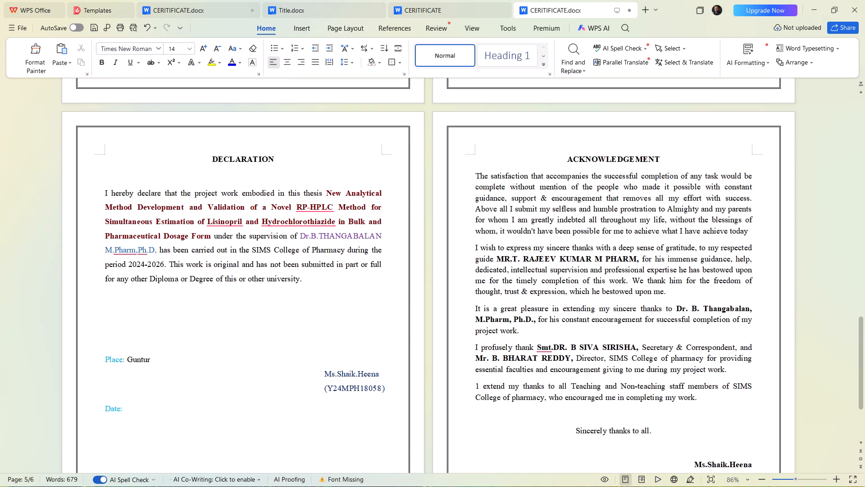
scroll(584, 189, "up", 4)
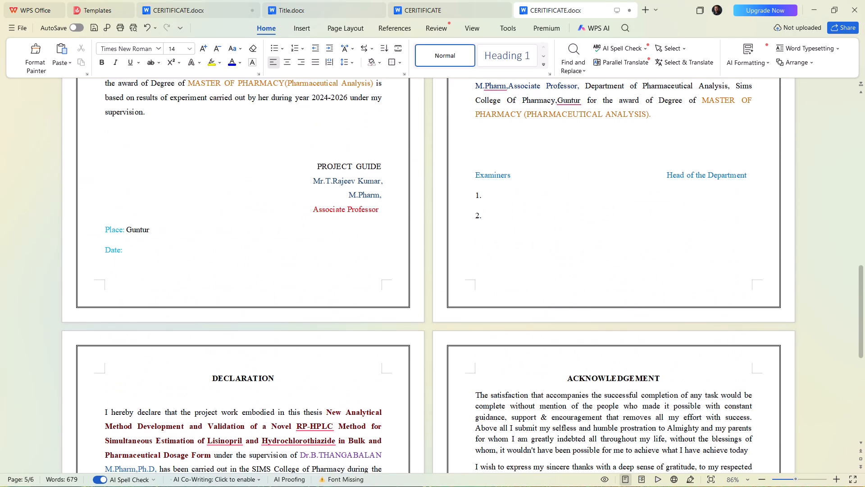
scroll(584, 189, "up", 6)
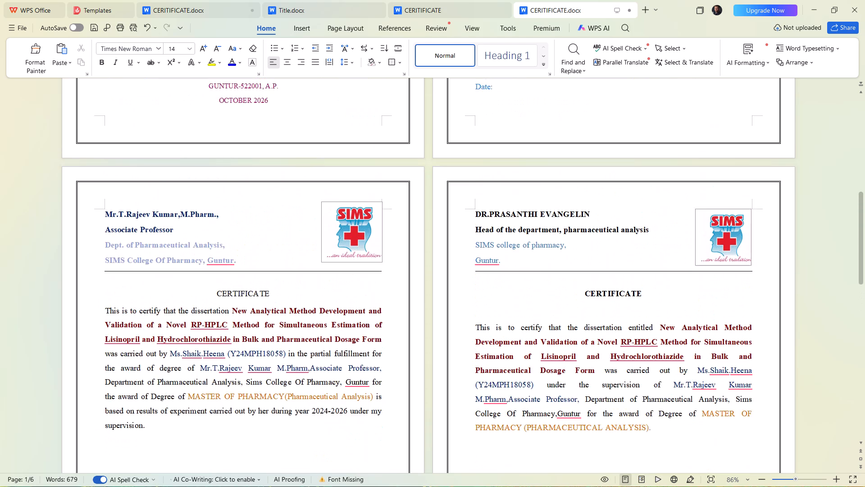
scroll(584, 189, "up", 7)
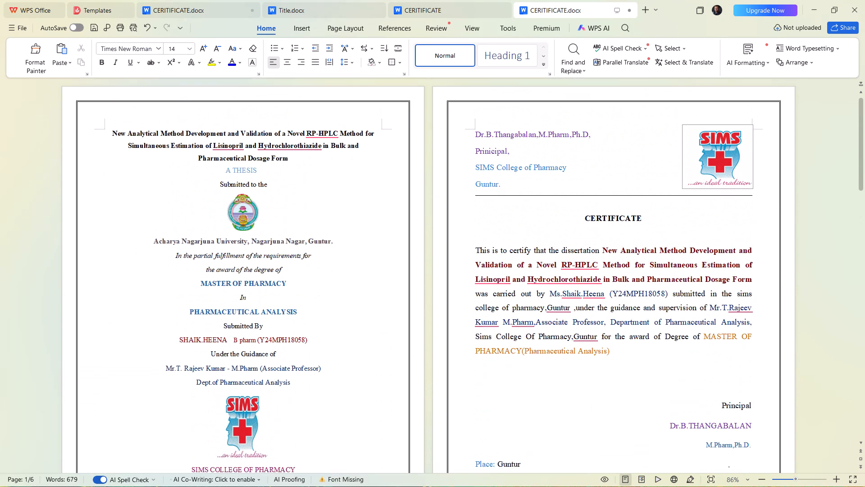
scroll(584, 189, "up", 3)
Save the lisinopril and hydrochlorothiazide thesis document.
left_click(98, 30)
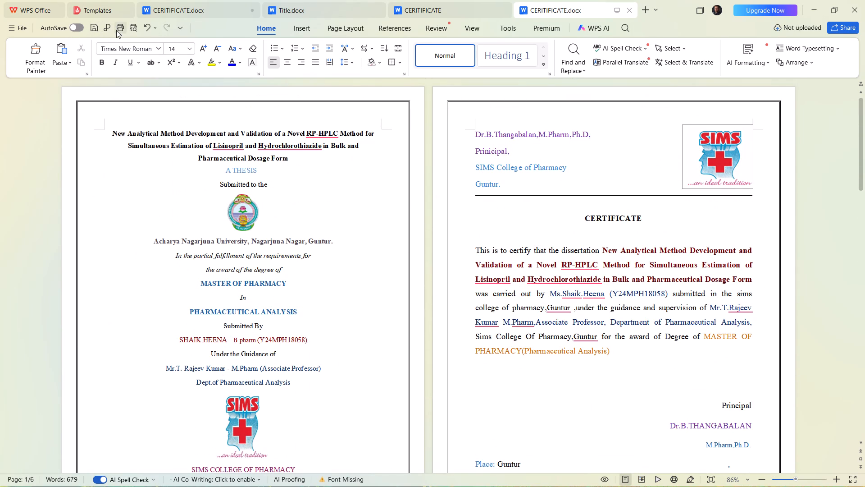
Print all pages with Microsoft Print to PDF, saving the output as "heena capstone" in the Downloads folder.
left_click(119, 30)
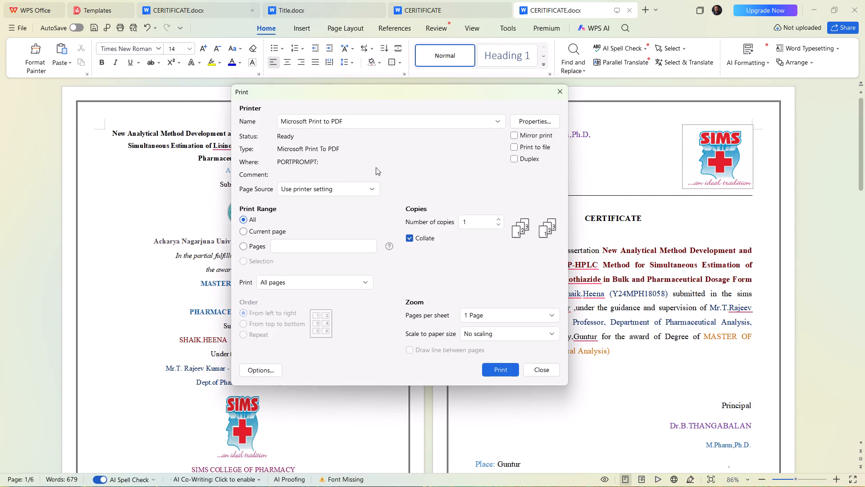
left_click(397, 116)
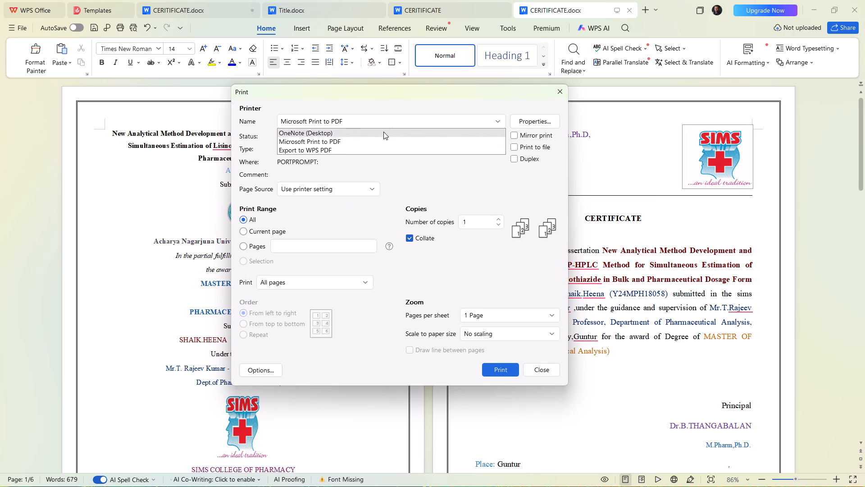
left_click(377, 140)
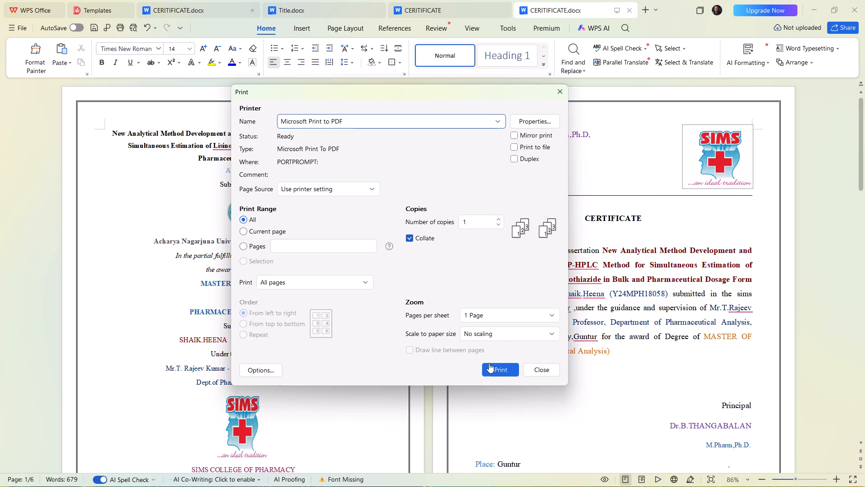
left_click(488, 366)
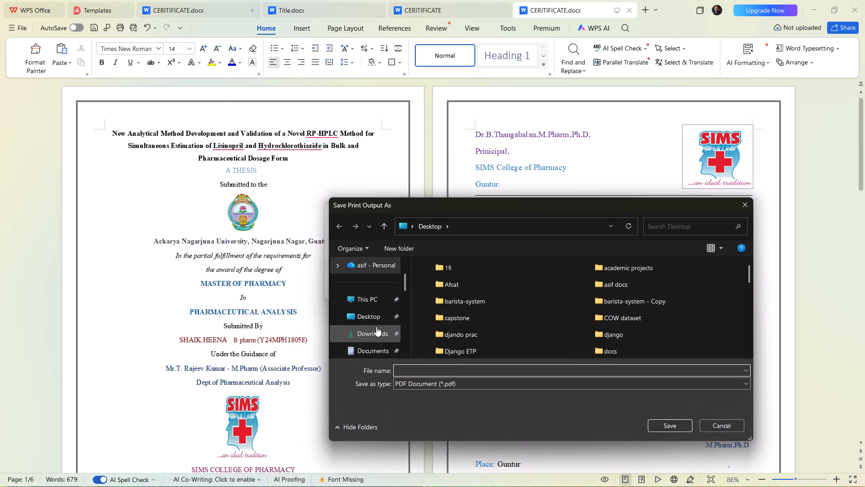
left_click(376, 326)
left_click(445, 372)
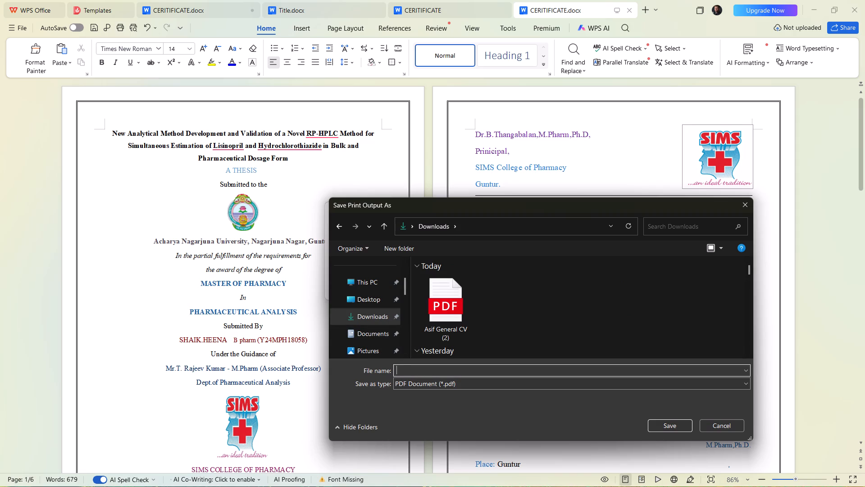
type("heen")
key("space")
key("BackSpace")
type("a")
key("space")
type("capstone")
key("Return")
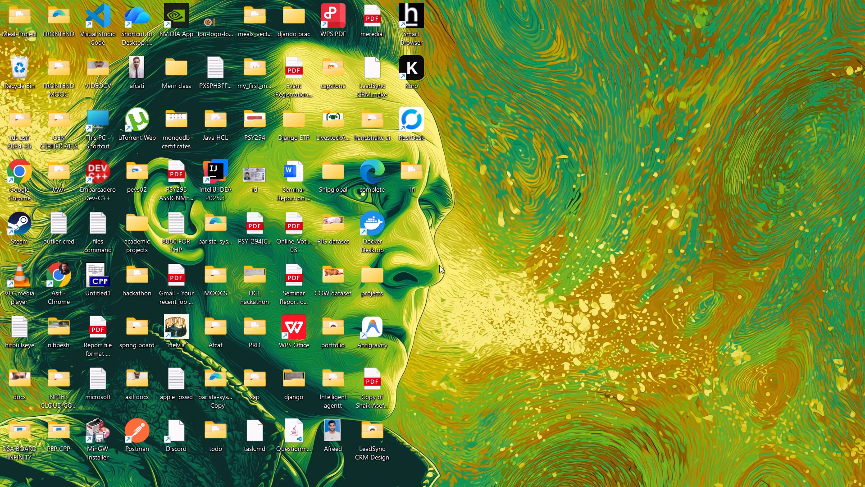
Switch to File Explorer and open the heena capstone PDF from Downloads in Microsoft Edge, just this once.
left_click(471, 473)
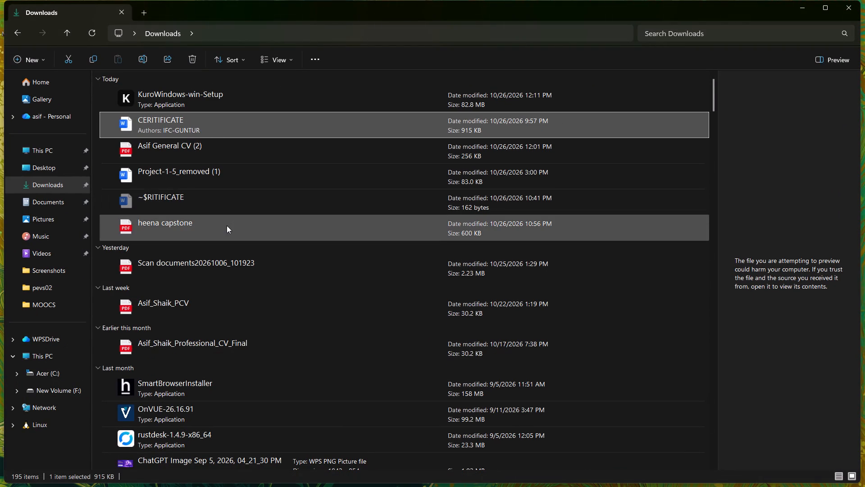
double_click(225, 227)
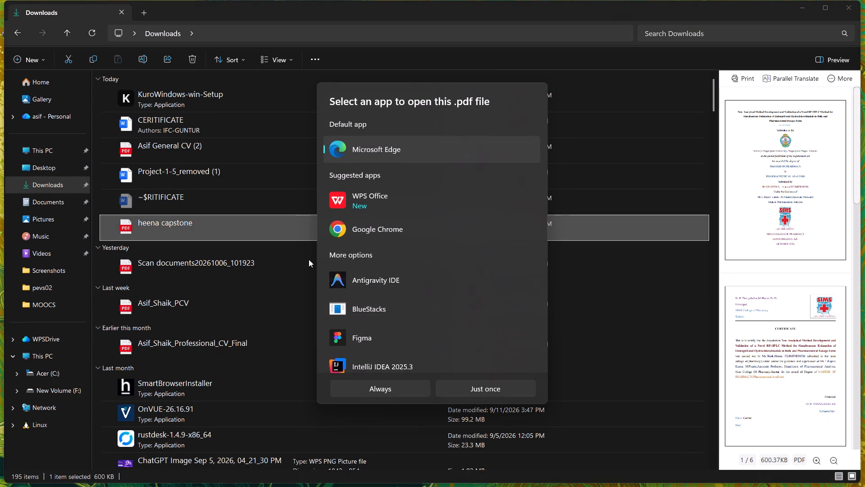
left_click(461, 390)
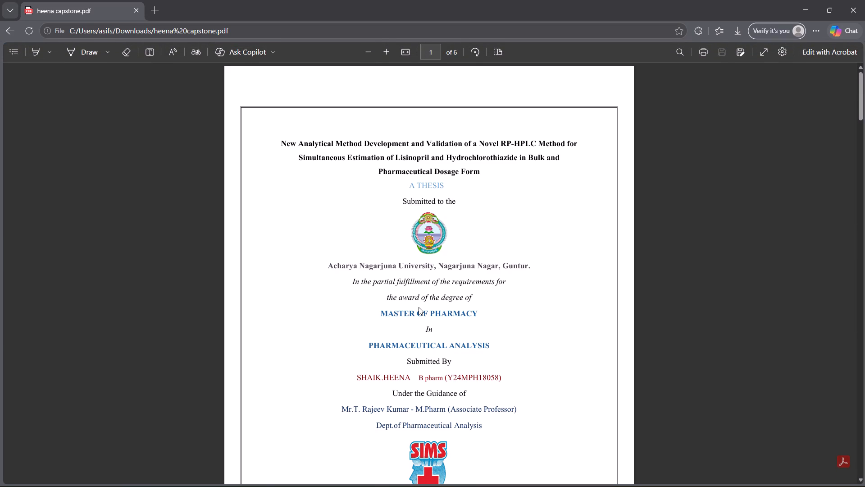
Check the layout of the title page and the CERTIFICATE page in the exported PDF.
scroll(419, 307, "up", 1)
scroll(419, 307, "down", 2)
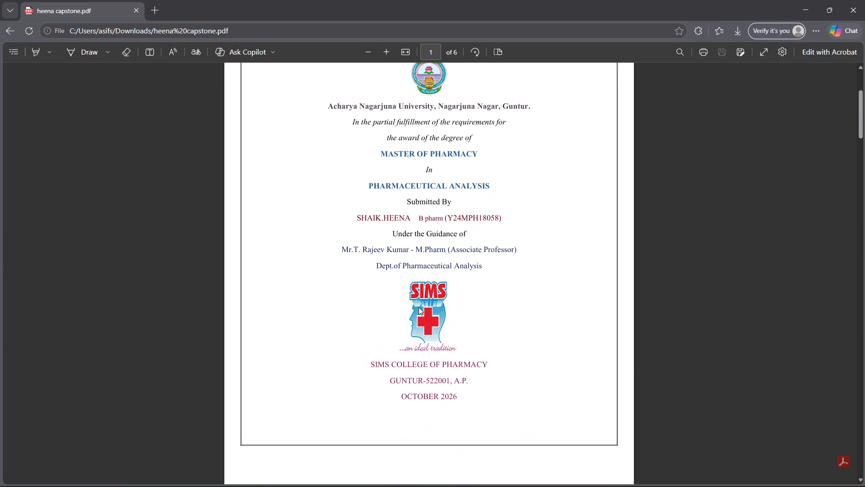
scroll(419, 307, "up", 3)
scroll(419, 307, "down", 3)
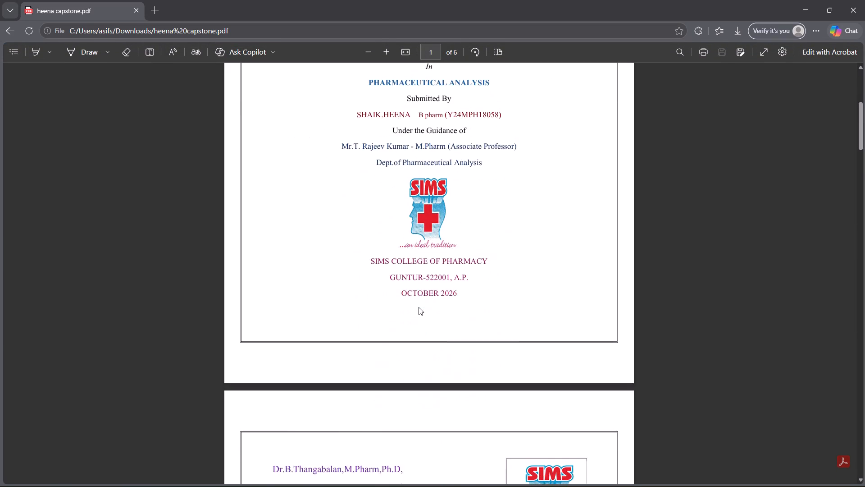
scroll(419, 307, "down", 9)
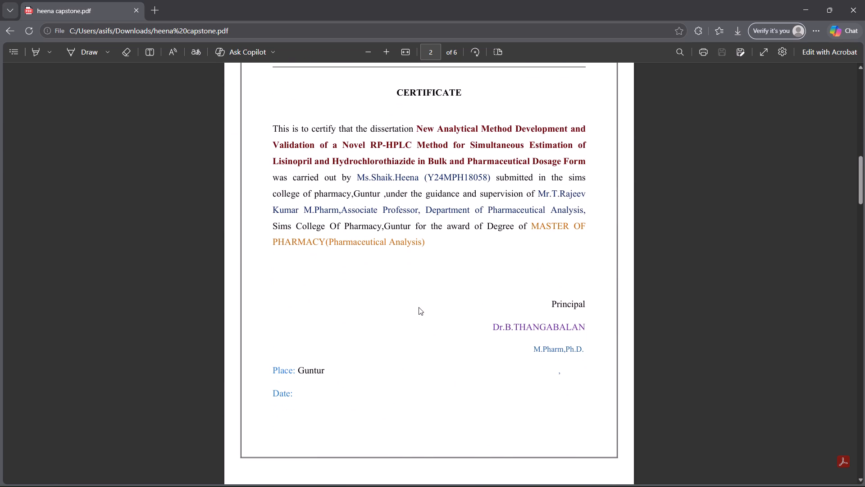
Check the remaining pages of the exported PDF, from the guide and department head certificates through the Declaration to the Acknowledgement.
scroll(419, 307, "down", 4)
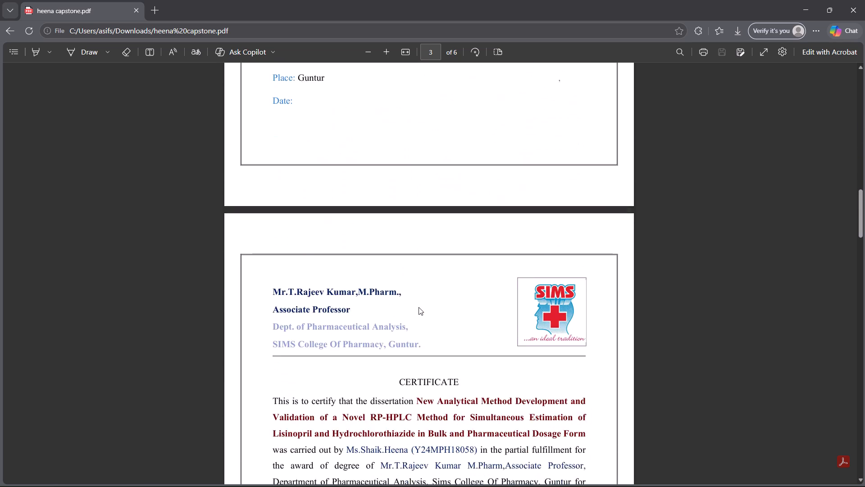
scroll(419, 307, "down", 3)
scroll(419, 307, "up", 1)
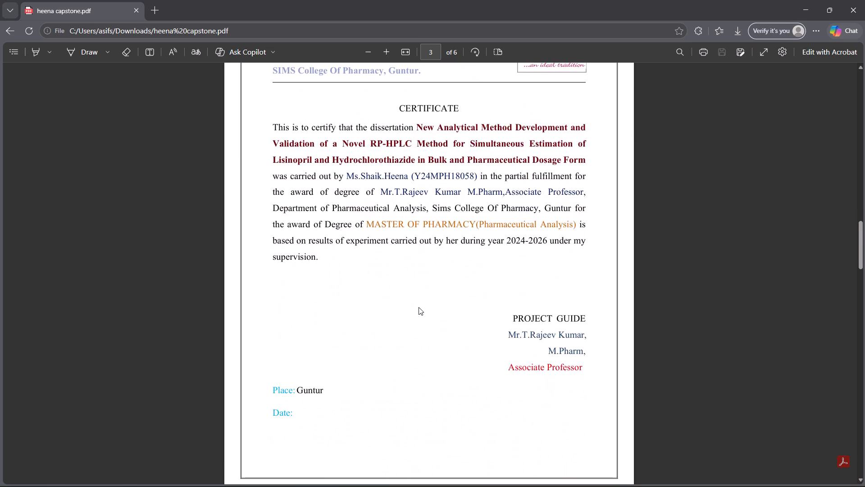
scroll(419, 307, "up", 1)
scroll(419, 307, "down", 6)
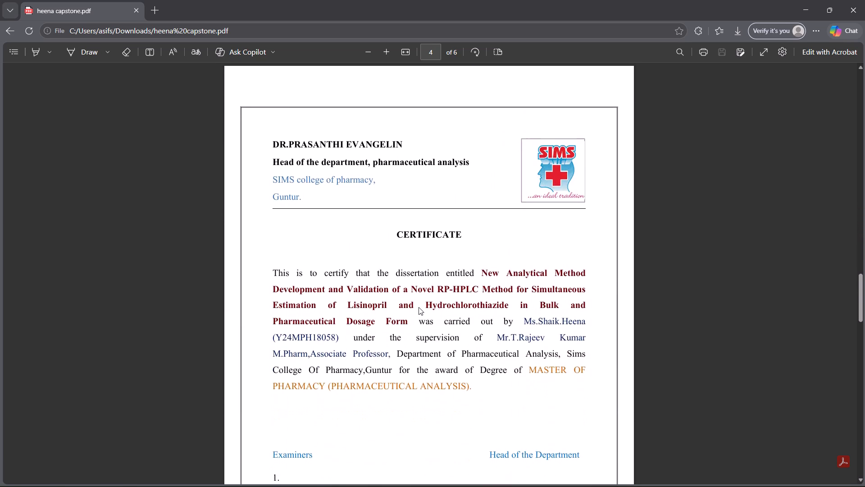
scroll(419, 307, "down", 8)
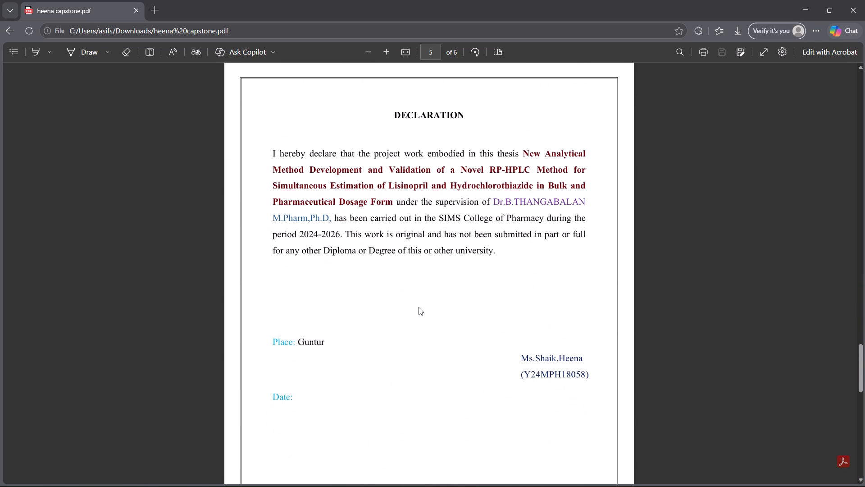
scroll(419, 307, "down", 3)
scroll(419, 307, "up", 1)
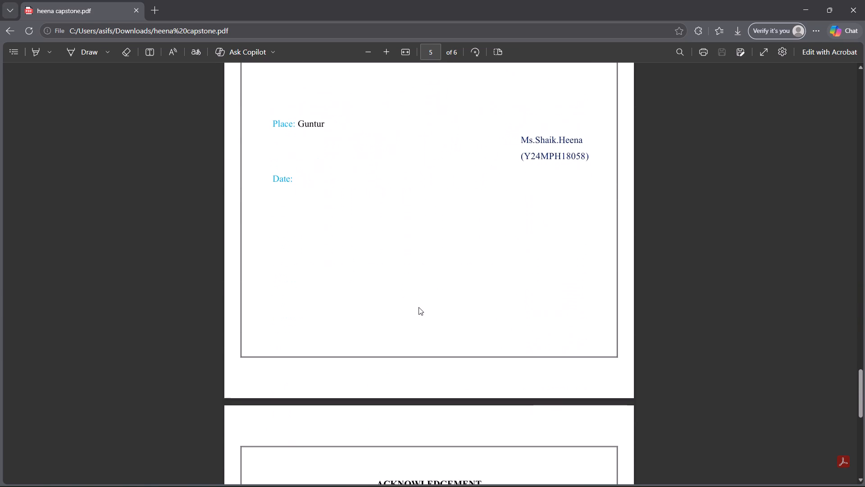
scroll(419, 307, "up", 2)
scroll(419, 307, "down", 1)
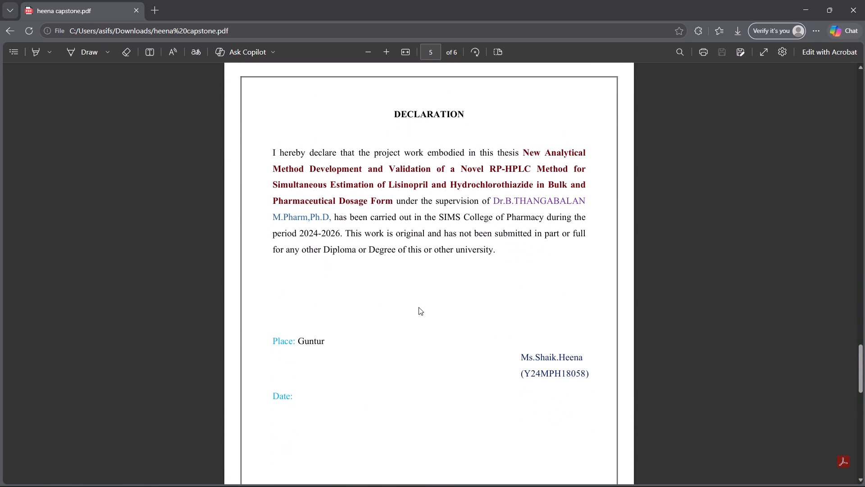
scroll(419, 307, "down", 4)
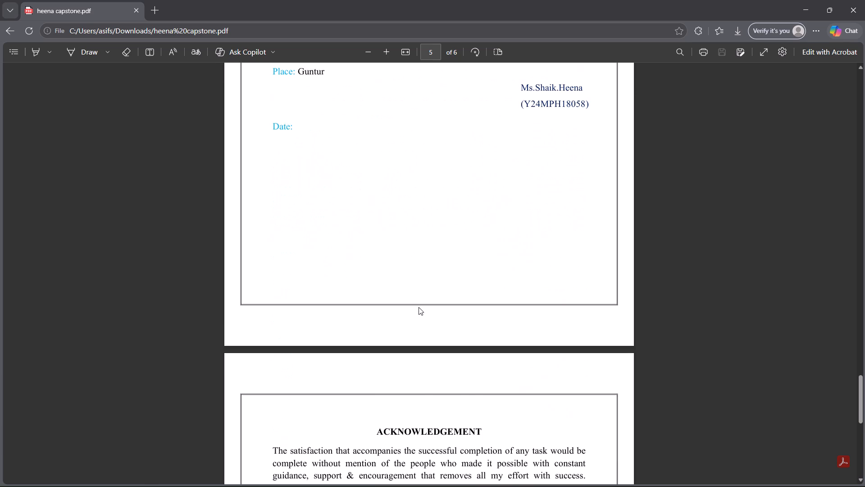
scroll(419, 307, "down", 9)
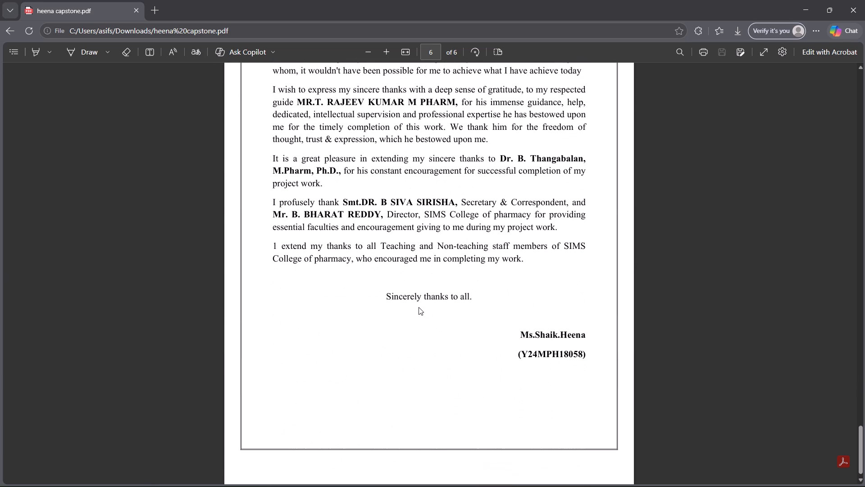
scroll(419, 307, "up", 3)
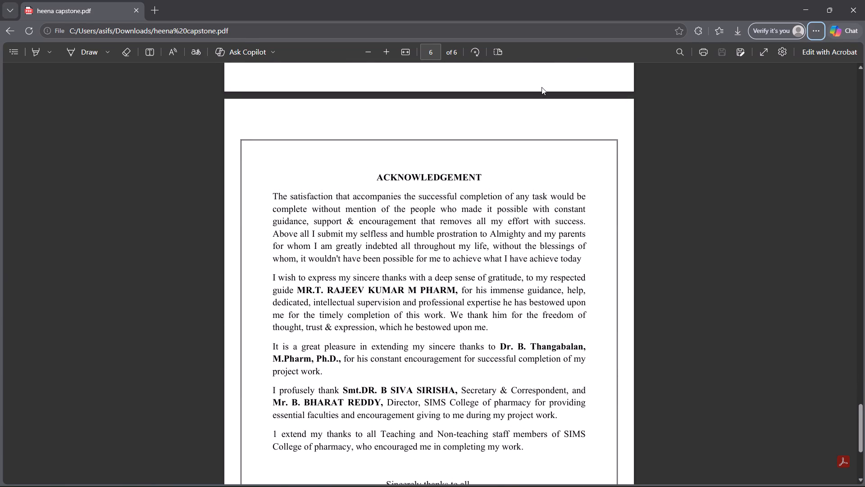
Switch to File Explorer and copy the heena capstone PDF from the Downloads folder.
key("alt+Tab")
key("ctrl+c")
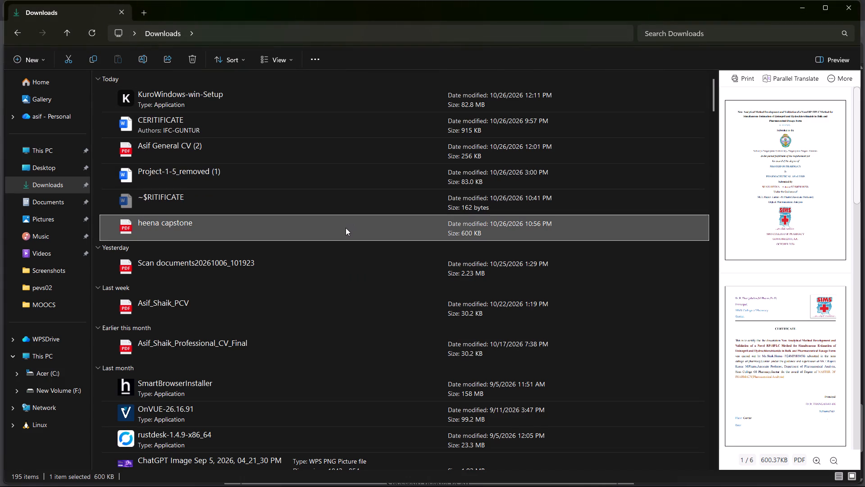